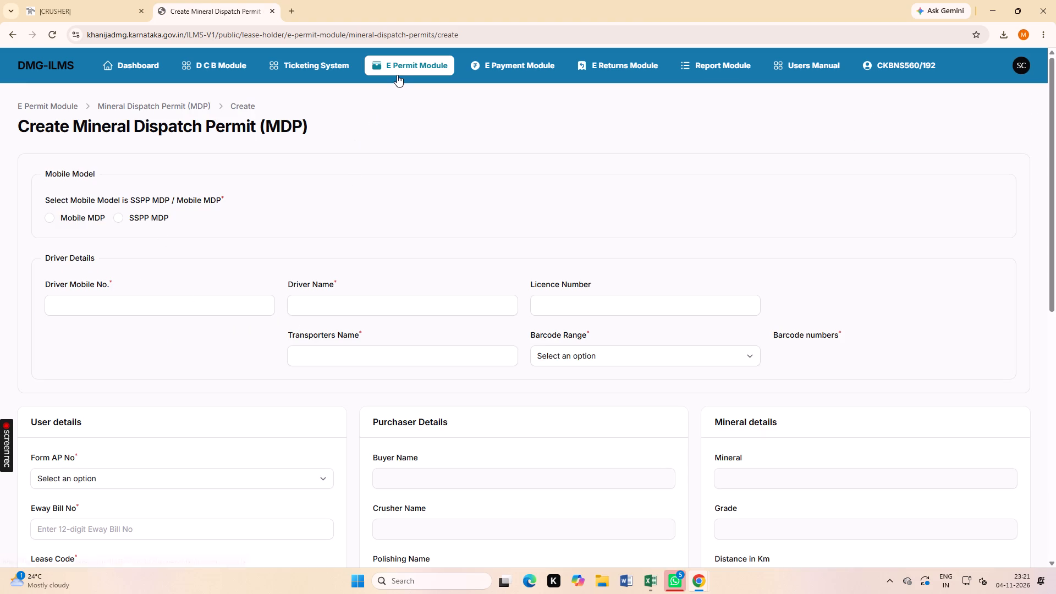
# Open the Form AP list under Minor Transaction and start a new Form AP.
pyautogui.scroll(-3, 91, 309)
pyautogui.scroll(-2, 156, 364)
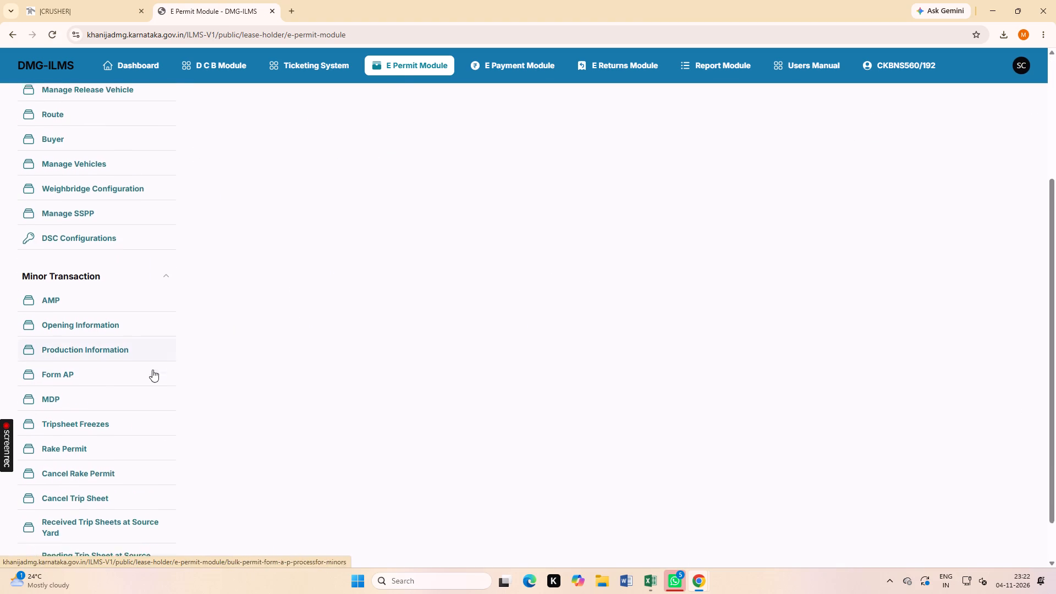
pyautogui.click(81, 326)
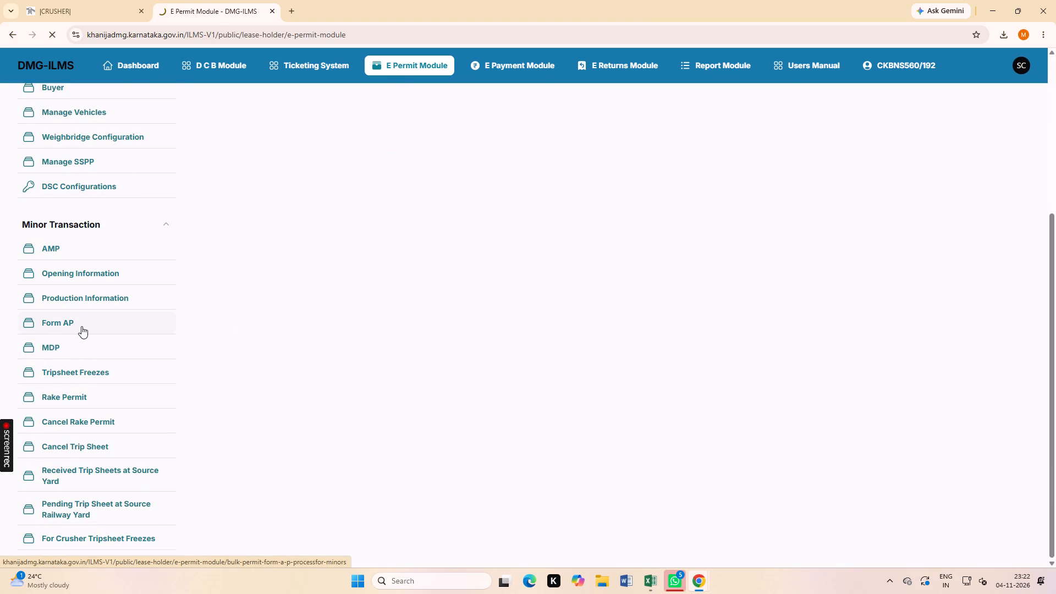
pyautogui.click(985, 124)
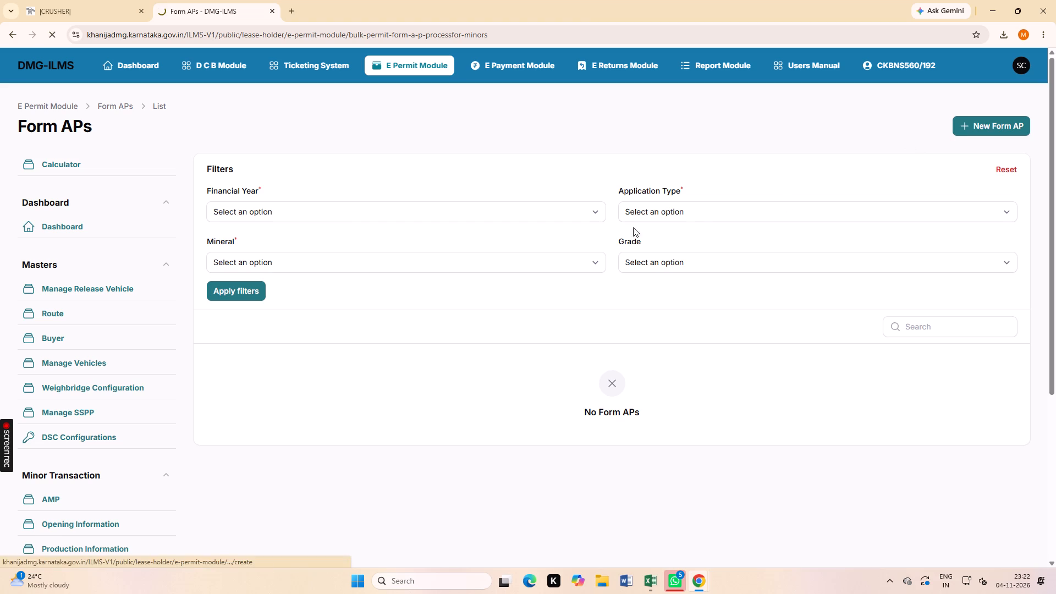
# Set the Form AP's application type to New and its mineral to Ordinary Building Stone.
pyautogui.click(91, 291)
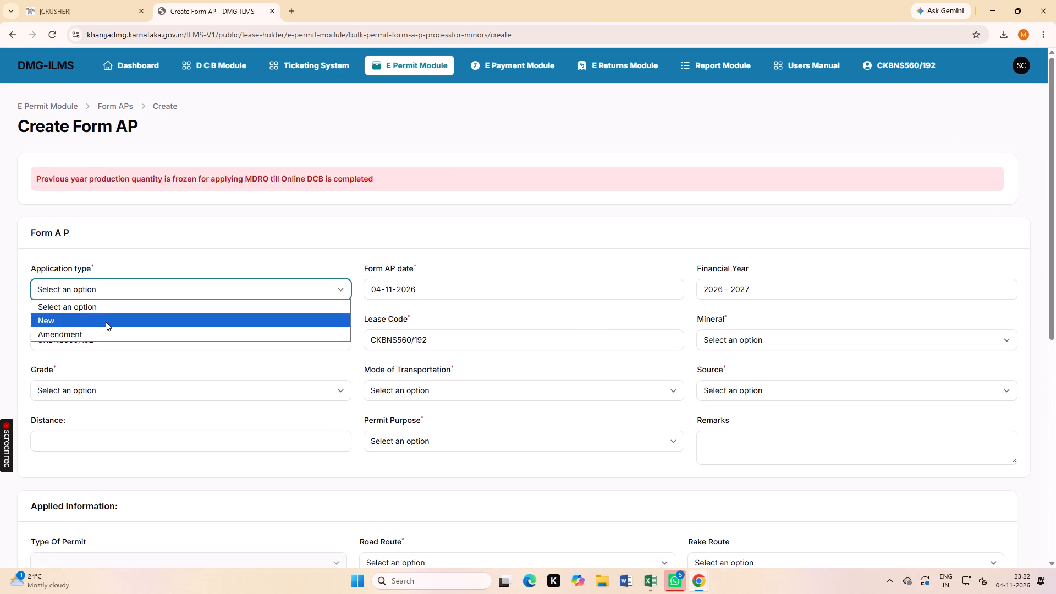
pyautogui.click(106, 322)
pyautogui.click(128, 251)
pyautogui.scroll(-2, 435, 304)
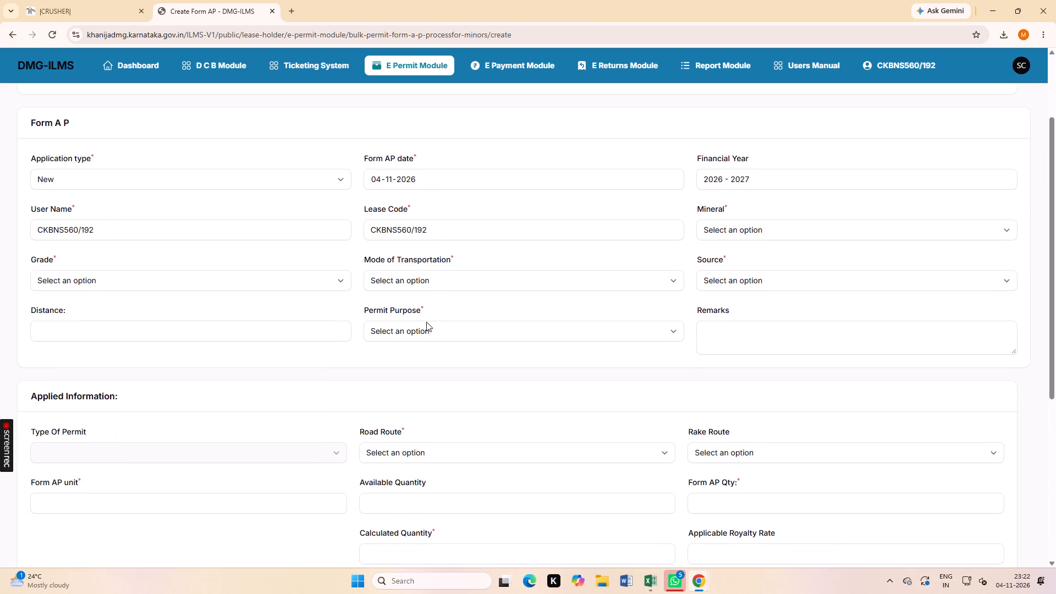
pyautogui.click(739, 226)
pyautogui.click(738, 262)
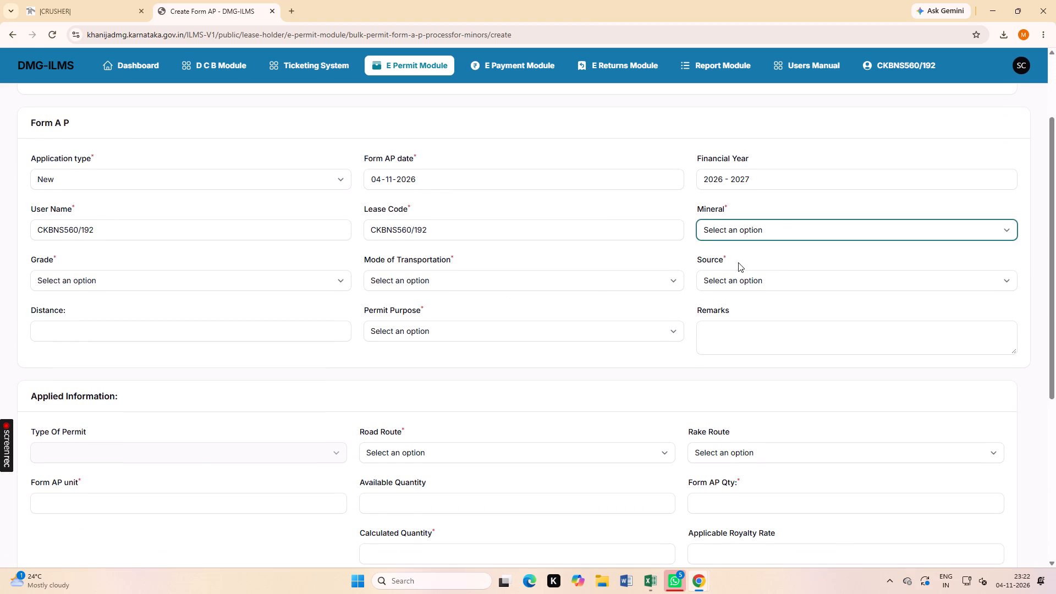
pyautogui.click(243, 196)
# Set the grade to ODBS and the mode of transportation to By Road.
pyautogui.scroll(-1, 153, 295)
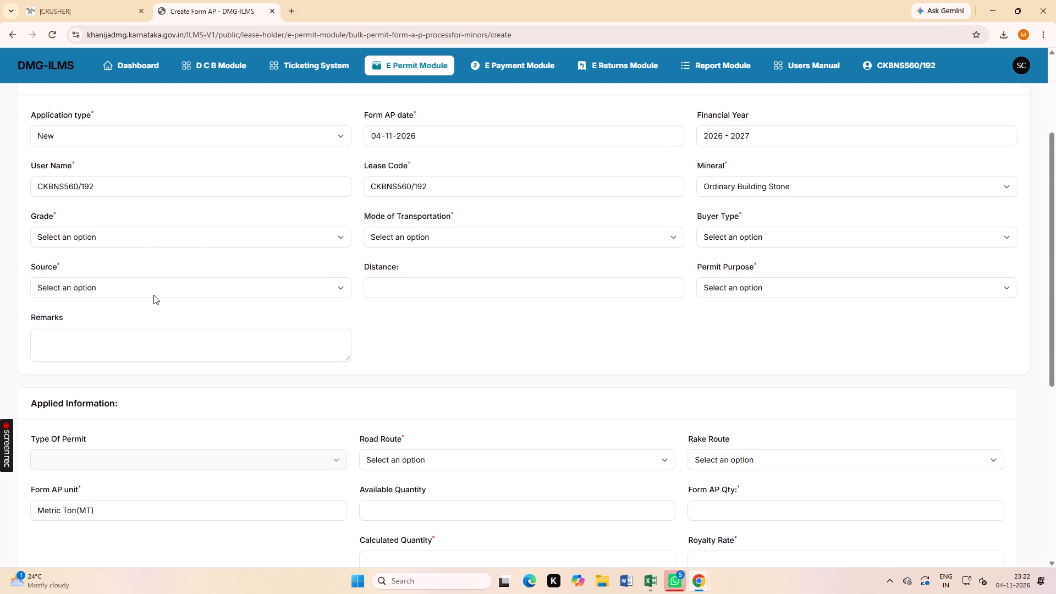
pyautogui.click(105, 225)
pyautogui.click(107, 260)
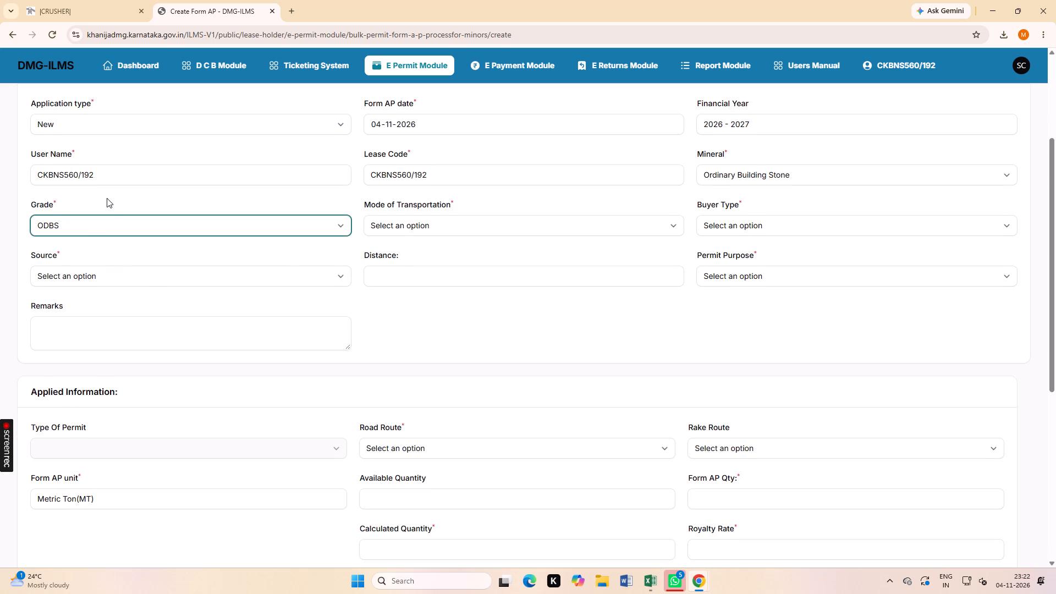
pyautogui.click(107, 198)
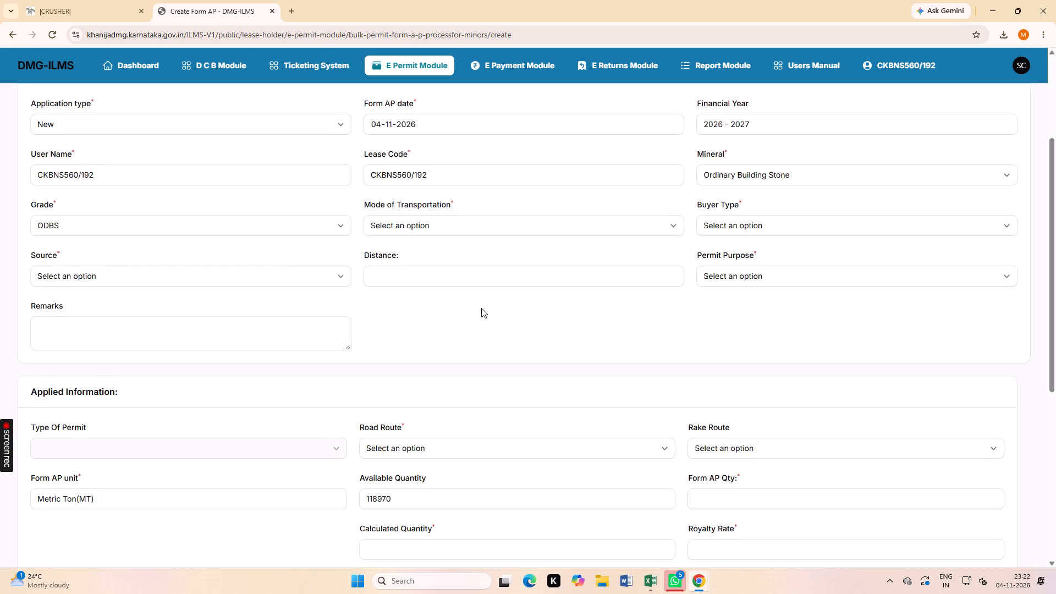
pyautogui.scroll(-2, 402, 259)
pyautogui.scroll(1, 453, 285)
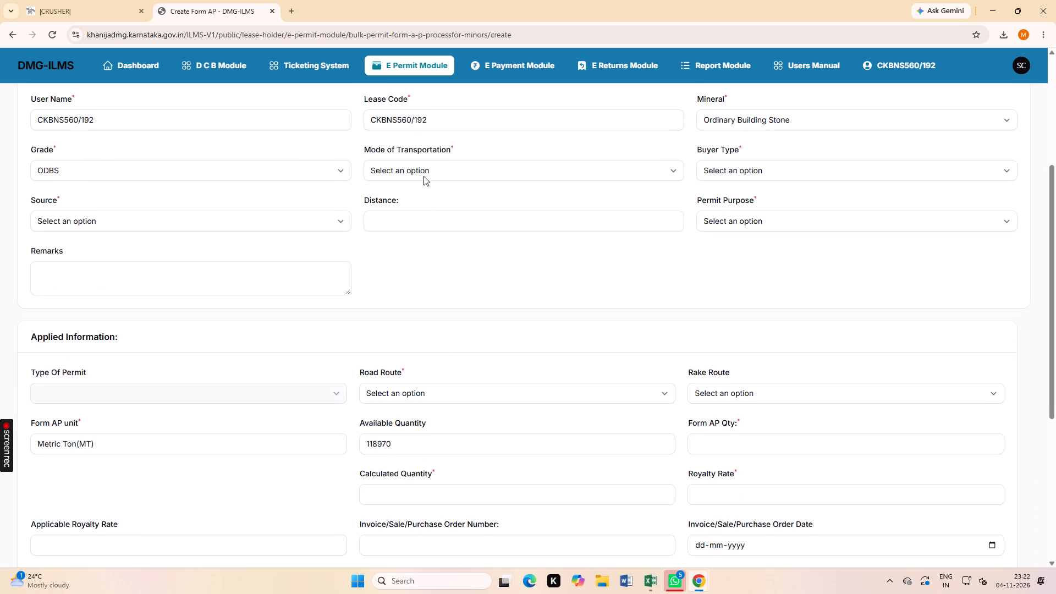
pyautogui.click(424, 173)
pyautogui.click(419, 222)
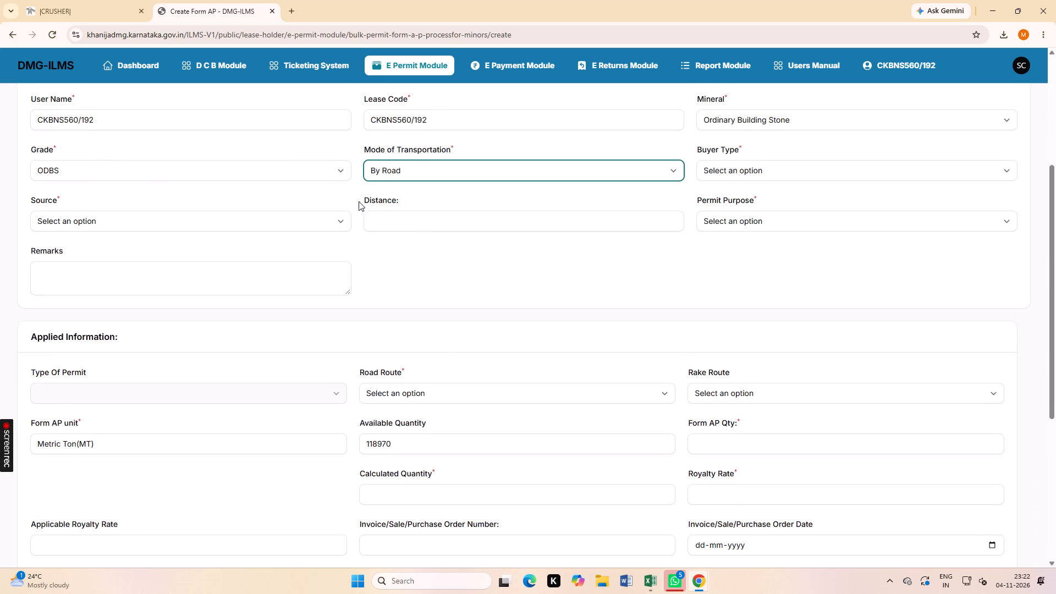
pyautogui.click(353, 199)
# Set the buyer type to Crusher and choose CKBSC60 - Gowtham stone crusher as the crusher.
pyautogui.scroll(2, 712, 296)
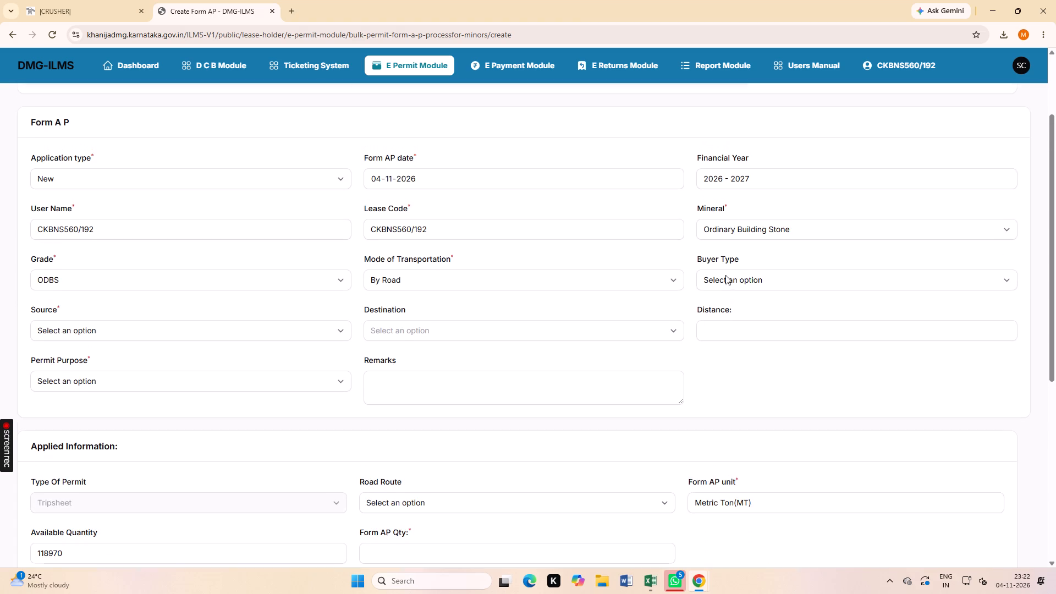
pyautogui.click(740, 283)
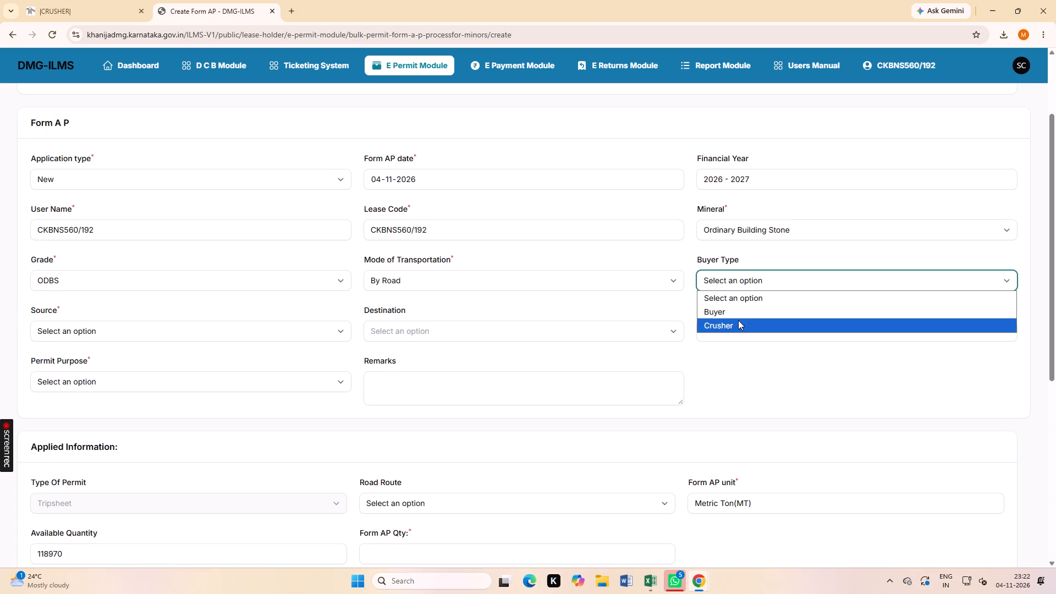
pyautogui.click(738, 320)
pyautogui.scroll(-3, 316, 394)
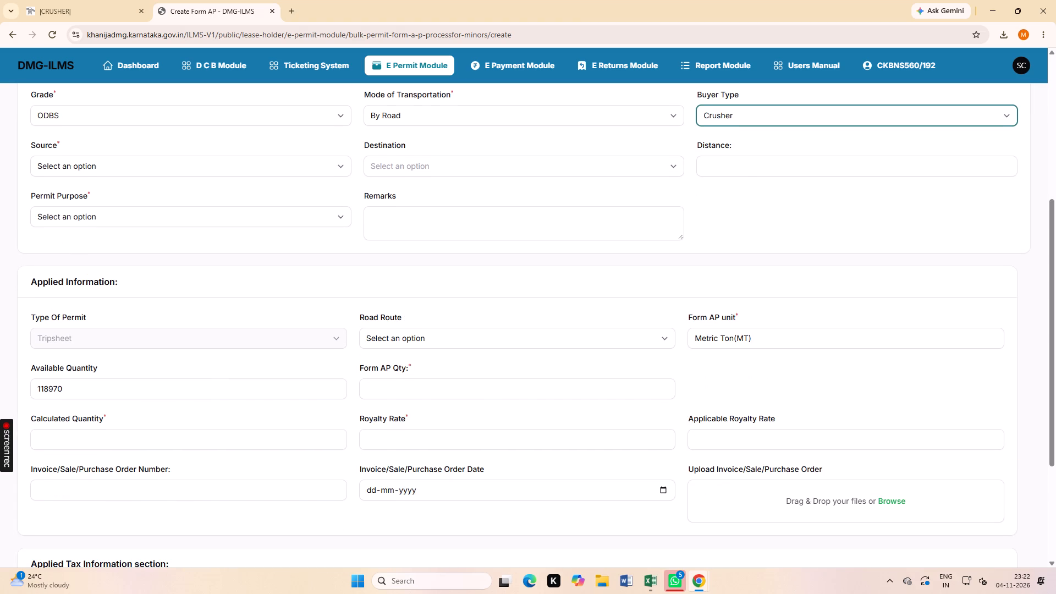
pyautogui.scroll(1, 231, 335)
pyautogui.click(111, 229)
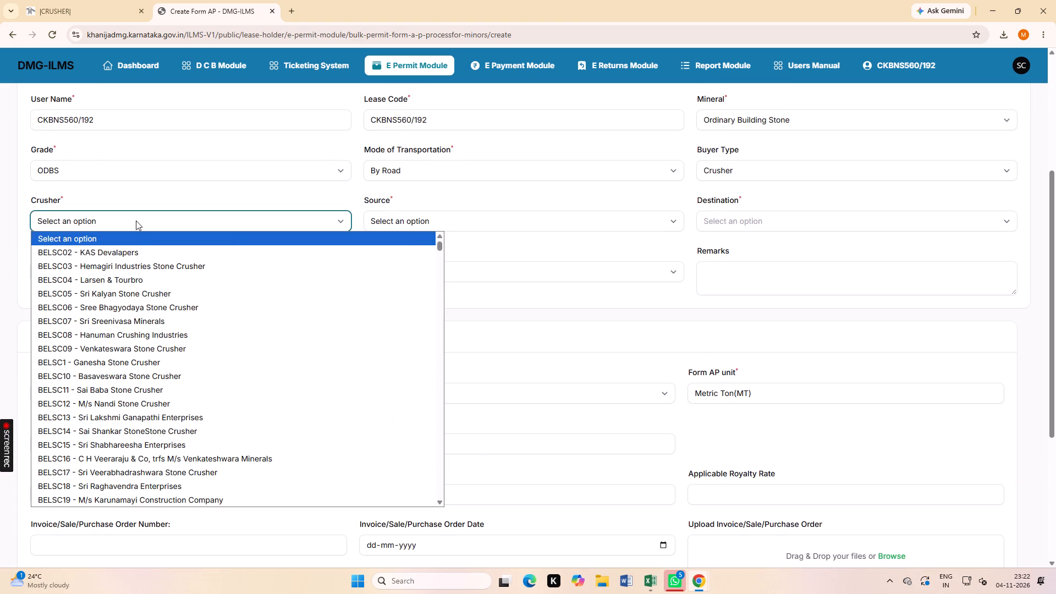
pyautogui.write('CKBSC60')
pyautogui.click(55, 497)
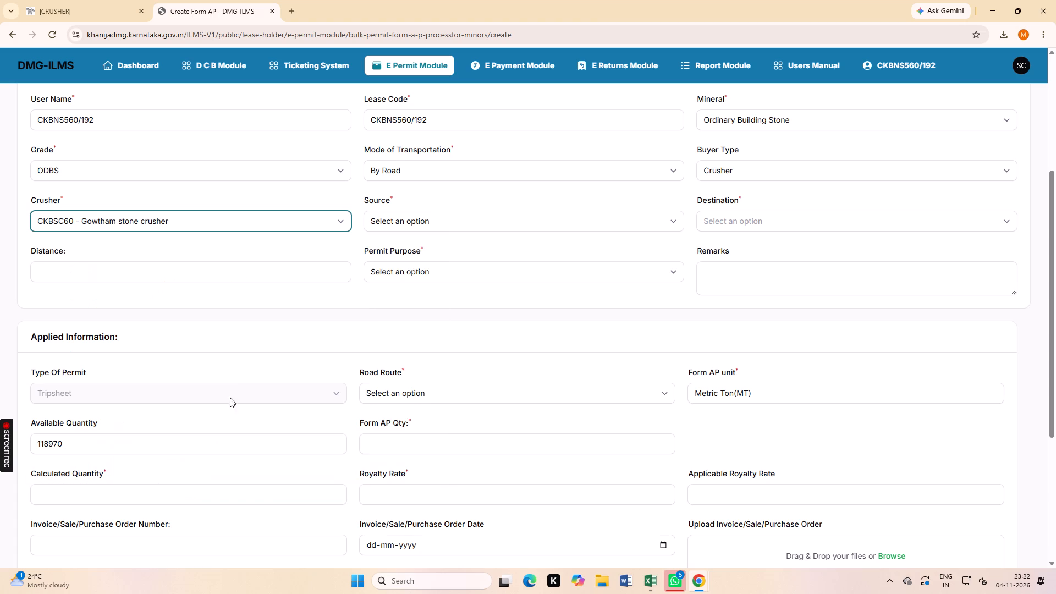
# Set both the source and the destination to Kanivenarayanapura.
pyautogui.scroll(-1, 237, 365)
pyautogui.scroll(1, 331, 339)
pyautogui.click(395, 228)
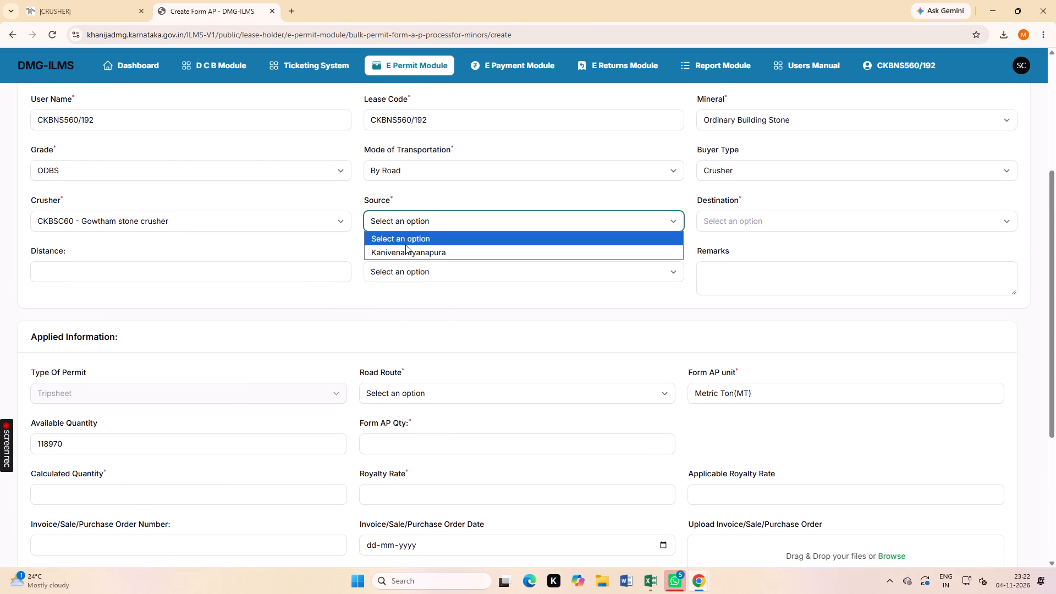
pyautogui.click(405, 248)
pyautogui.click(334, 199)
pyautogui.scroll(-1, 549, 320)
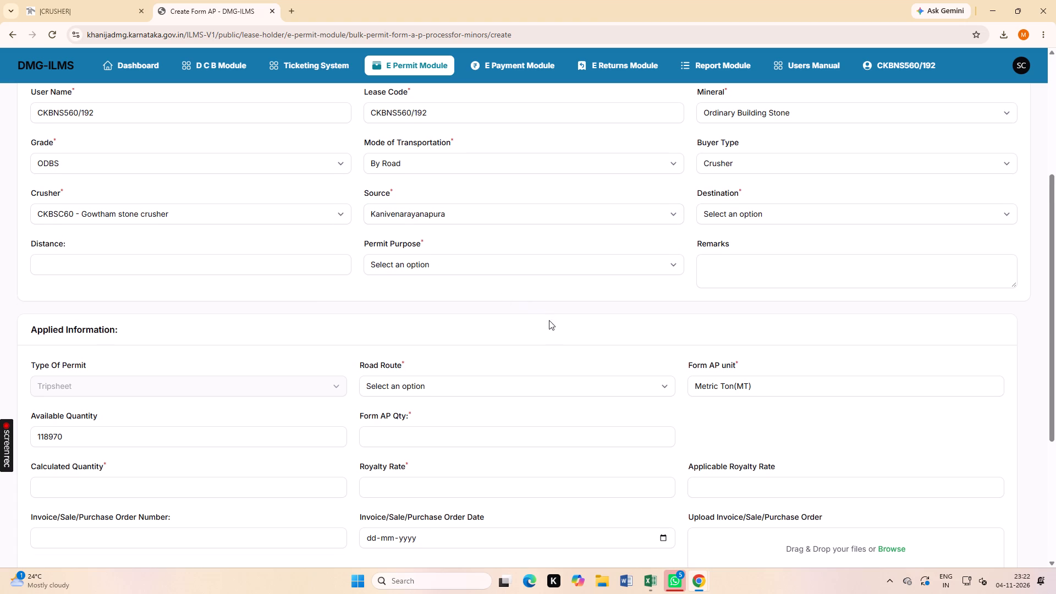
pyautogui.scroll(1, 557, 326)
pyautogui.scroll(1, 791, 369)
pyautogui.scroll(1, 834, 392)
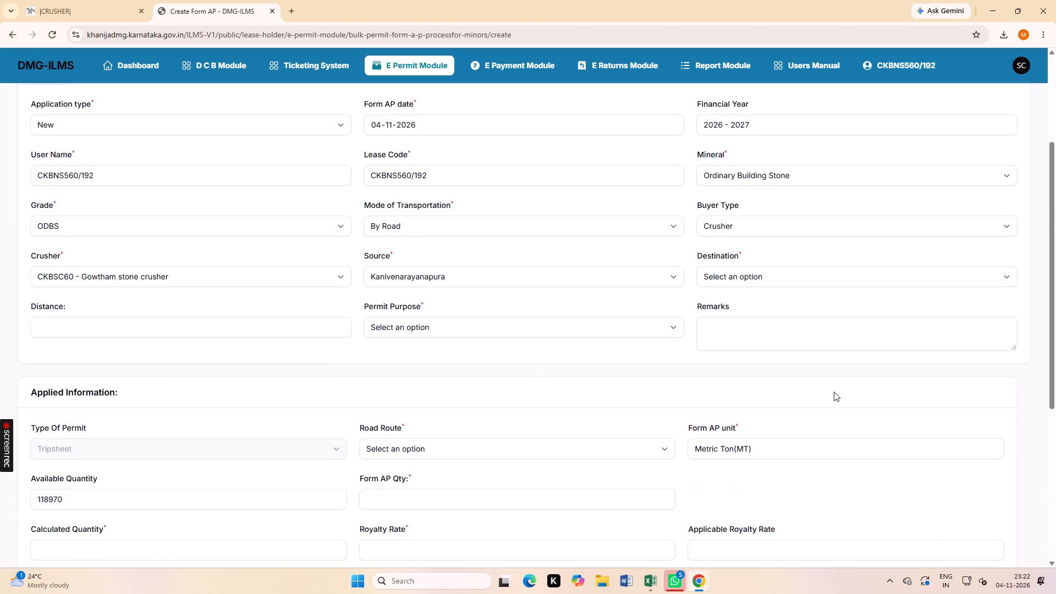
pyautogui.scroll(-1, 789, 393)
pyautogui.click(745, 276)
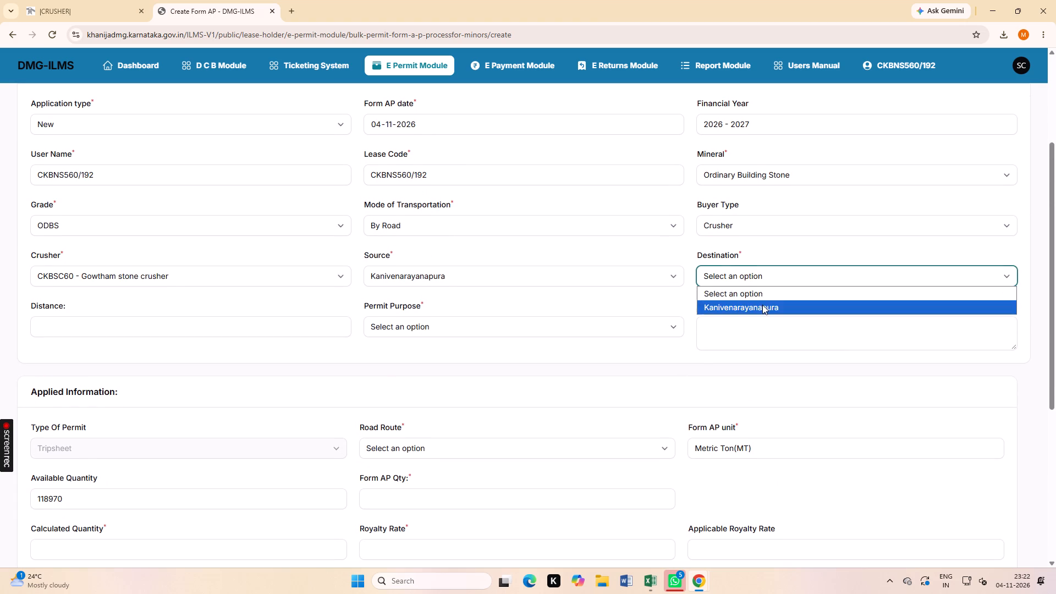
pyautogui.click(762, 305)
pyautogui.click(508, 302)
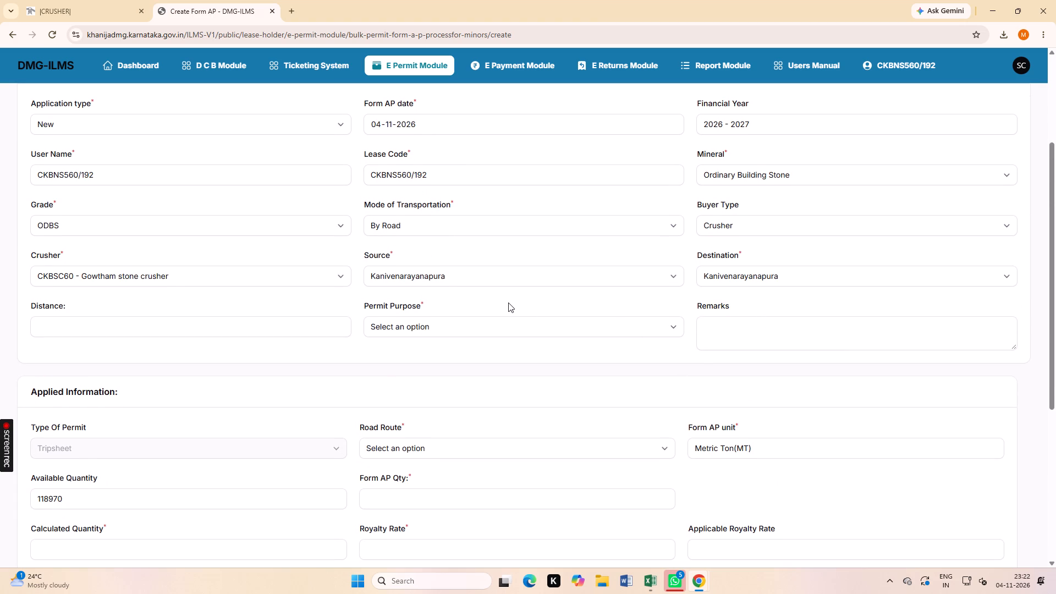
# Set the permit purpose to D2 -InState sale to Mineral based Industry.
pyautogui.scroll(-2, 362, 330)
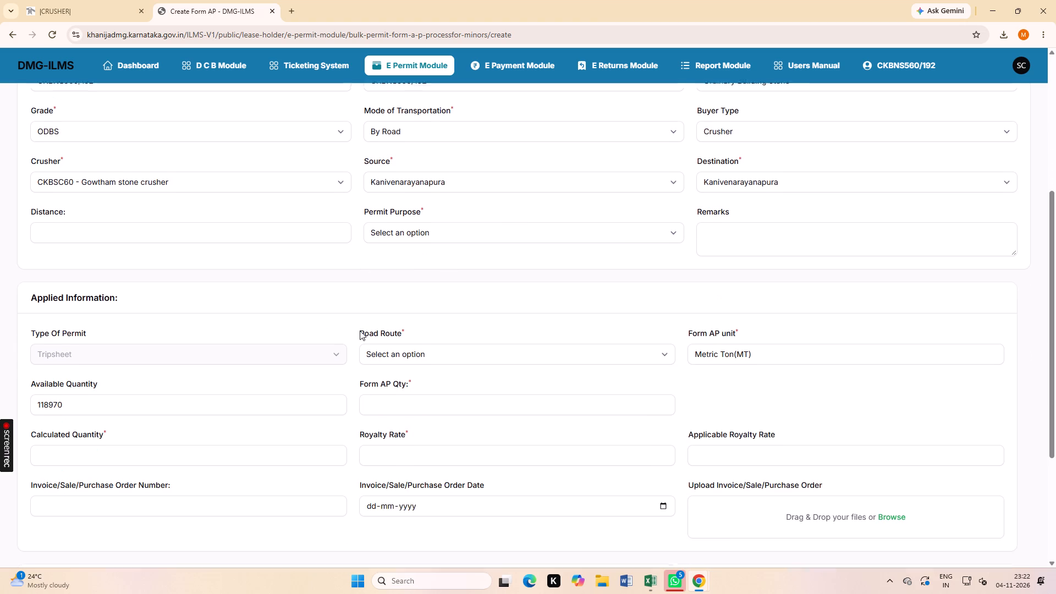
pyautogui.click(415, 214)
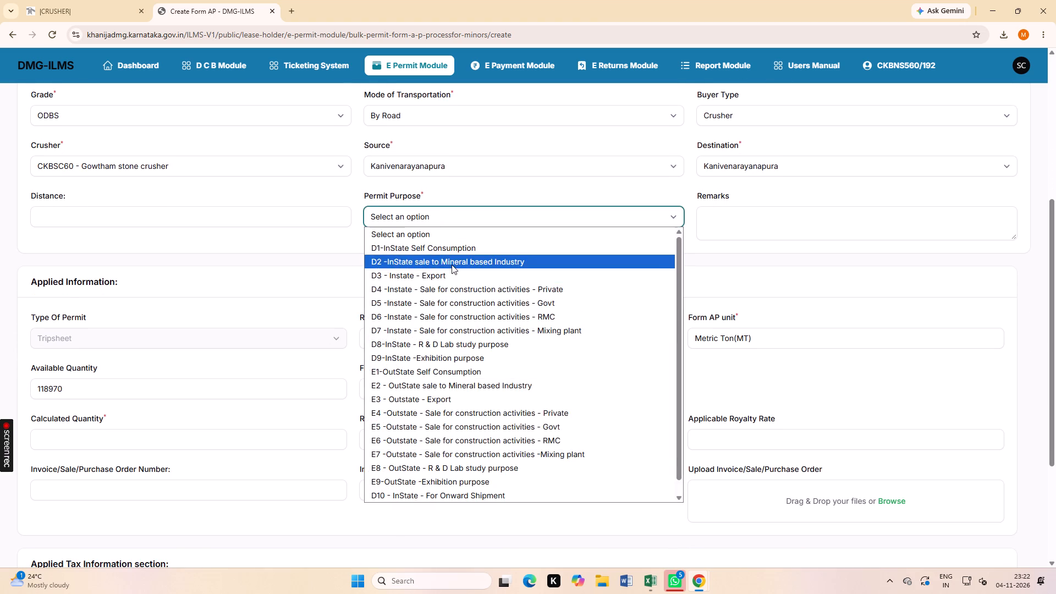
pyautogui.click(452, 265)
pyautogui.click(390, 242)
# Enter a Form AP quantity of 5000 and let the form calculate the royalty and tax amounts.
pyautogui.scroll(-3, 475, 296)
pyautogui.scroll(1, 474, 309)
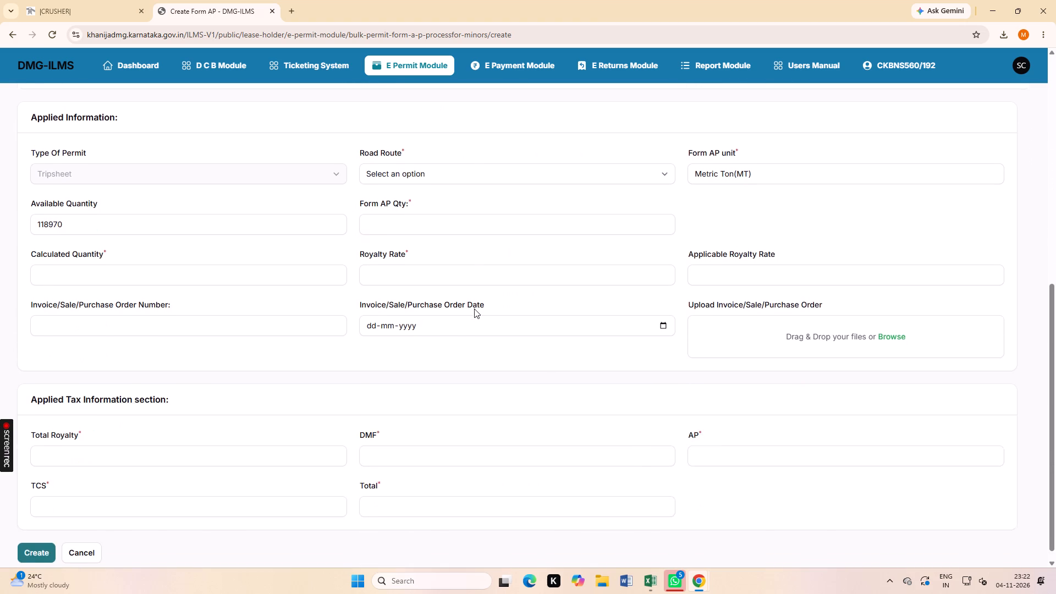
pyautogui.click(415, 280)
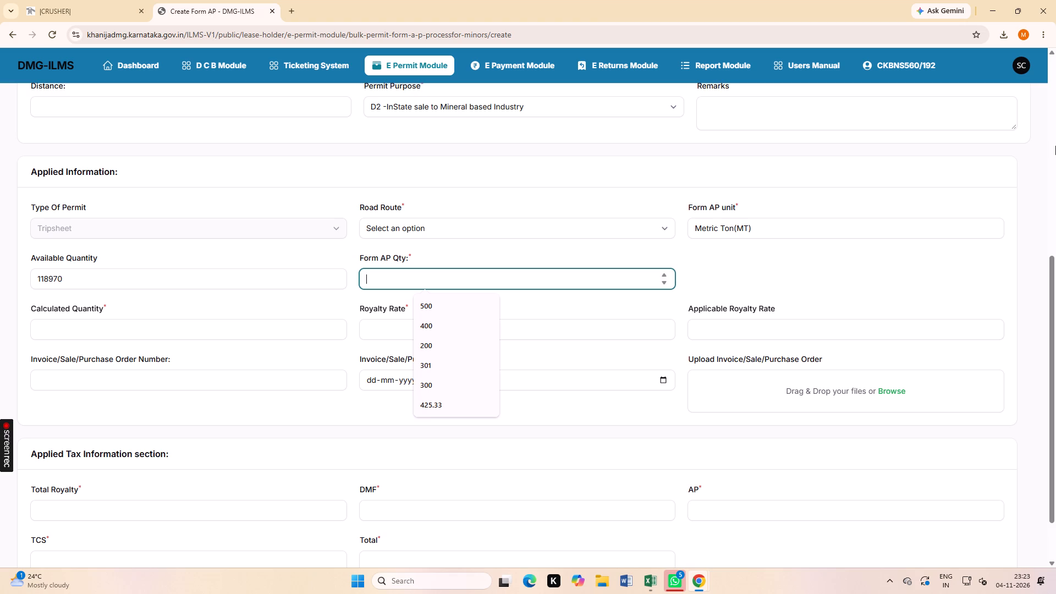
pyautogui.write('5000')
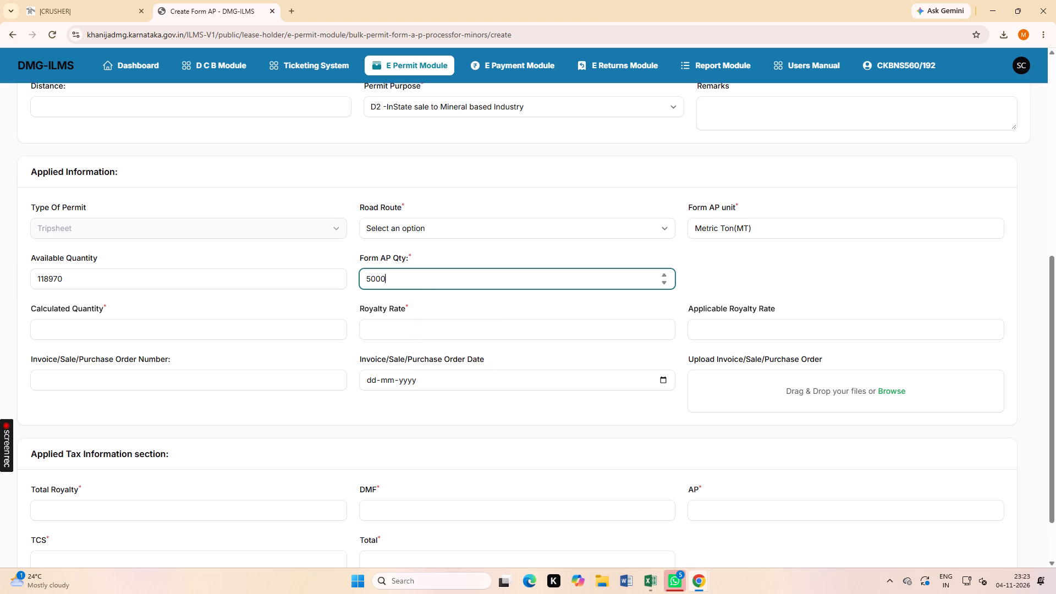
pyautogui.click(343, 302)
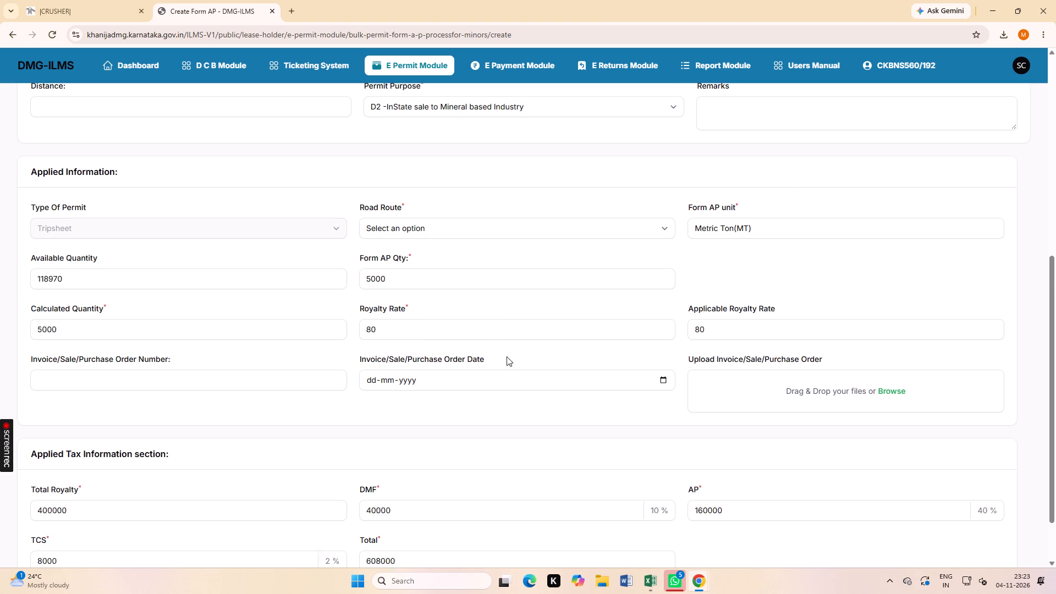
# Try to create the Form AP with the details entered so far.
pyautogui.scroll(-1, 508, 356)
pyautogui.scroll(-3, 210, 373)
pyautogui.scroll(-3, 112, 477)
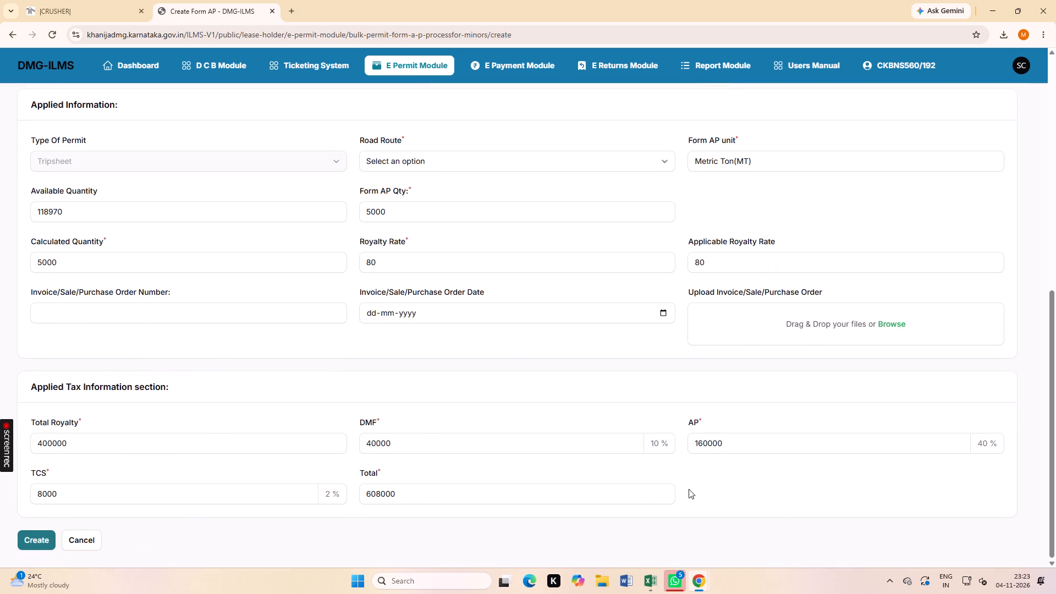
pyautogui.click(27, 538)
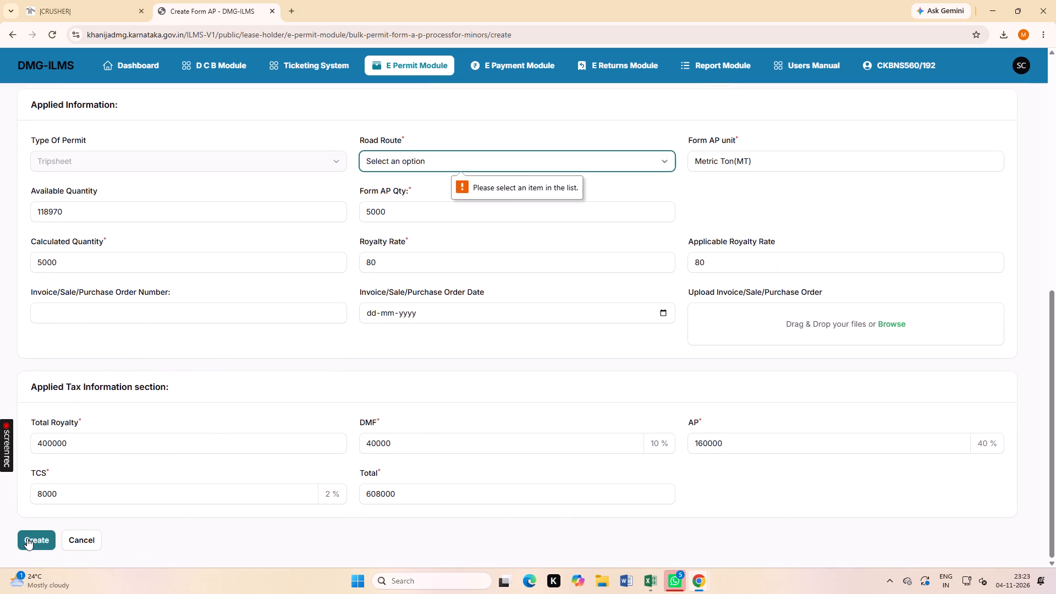
# Choose the road route that starts from Chikkaballapur(D), Chikkaballapur(T), Kanivenarayanapura(V).
pyautogui.scroll(2, 231, 398)
pyautogui.click(395, 269)
pyautogui.click(414, 308)
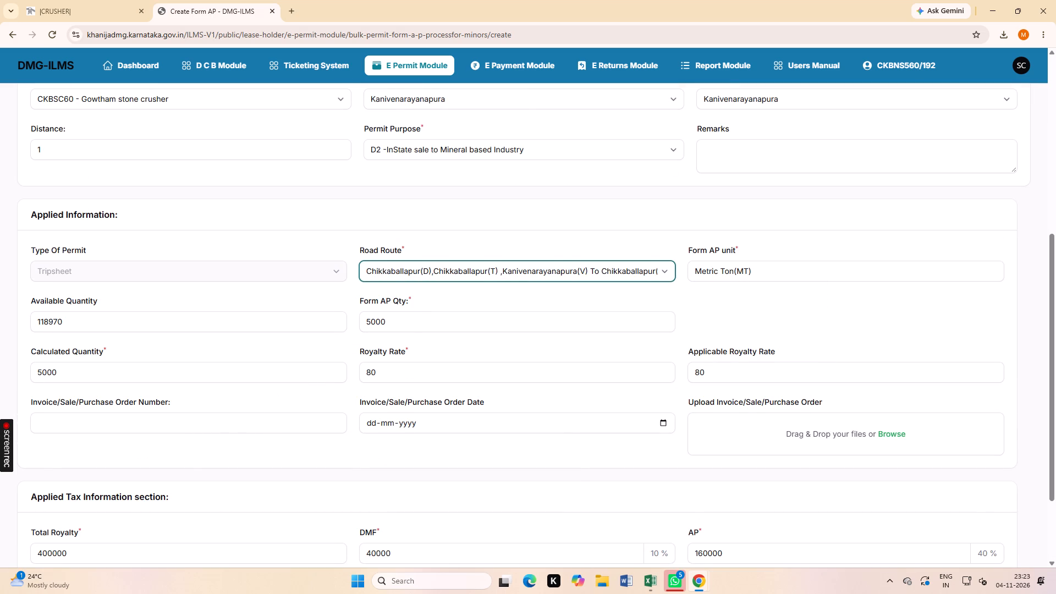
# Review the form's permit details, applied quantity, royalty rates and tax amounts.
pyautogui.scroll(3, 466, 424)
pyautogui.scroll(-4, 545, 413)
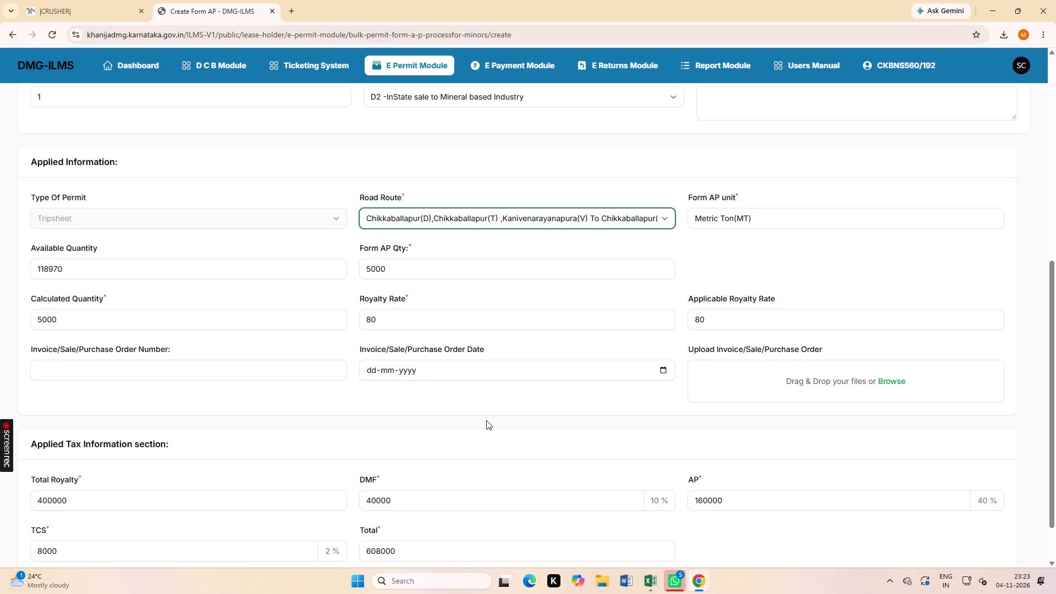
pyautogui.scroll(-2, 661, 362)
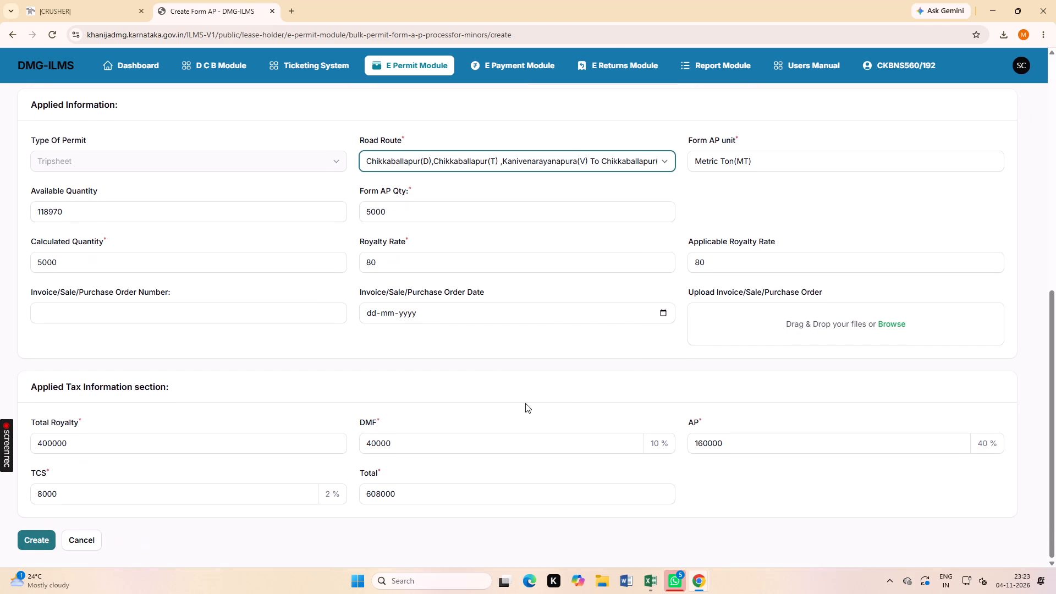
pyautogui.scroll(-4, 515, 419)
pyautogui.scroll(-4, 205, 512)
pyautogui.scroll(4, 112, 516)
pyautogui.scroll(4, 200, 477)
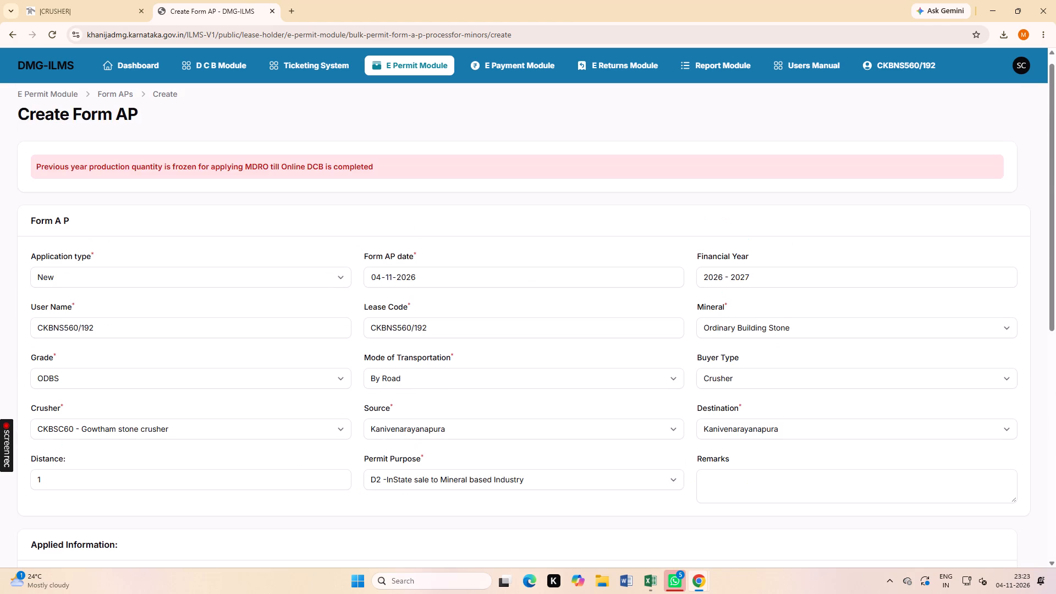
# Create the Form AP with the completed details.
pyautogui.scroll(-4, 140, 492)
pyautogui.scroll(-8, 111, 411)
pyautogui.click(42, 537)
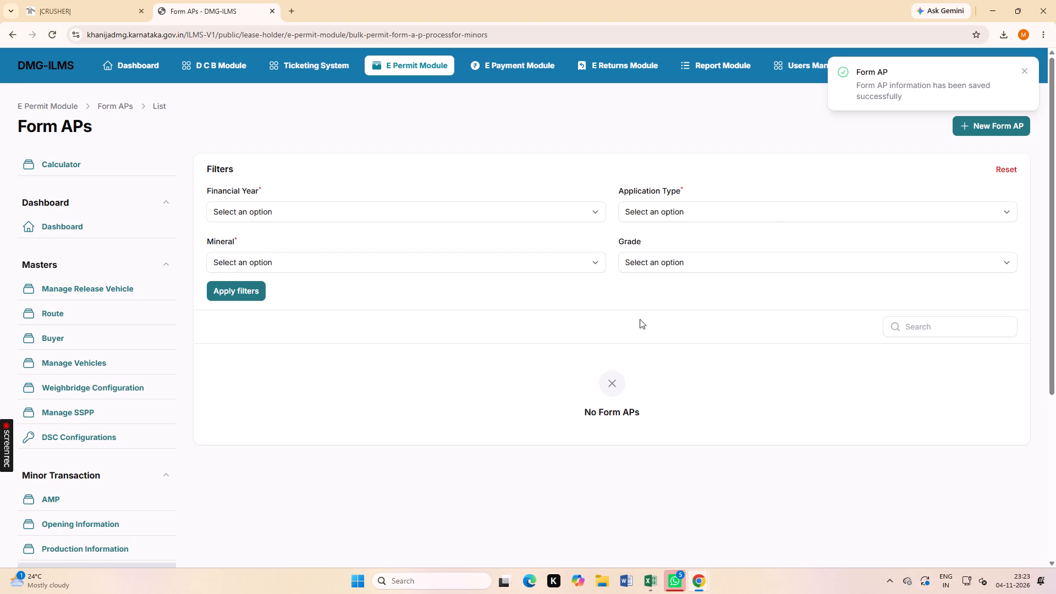
# Switch to the CRUSHER weighment site in the other browser tab.
pyautogui.click(55, 1)
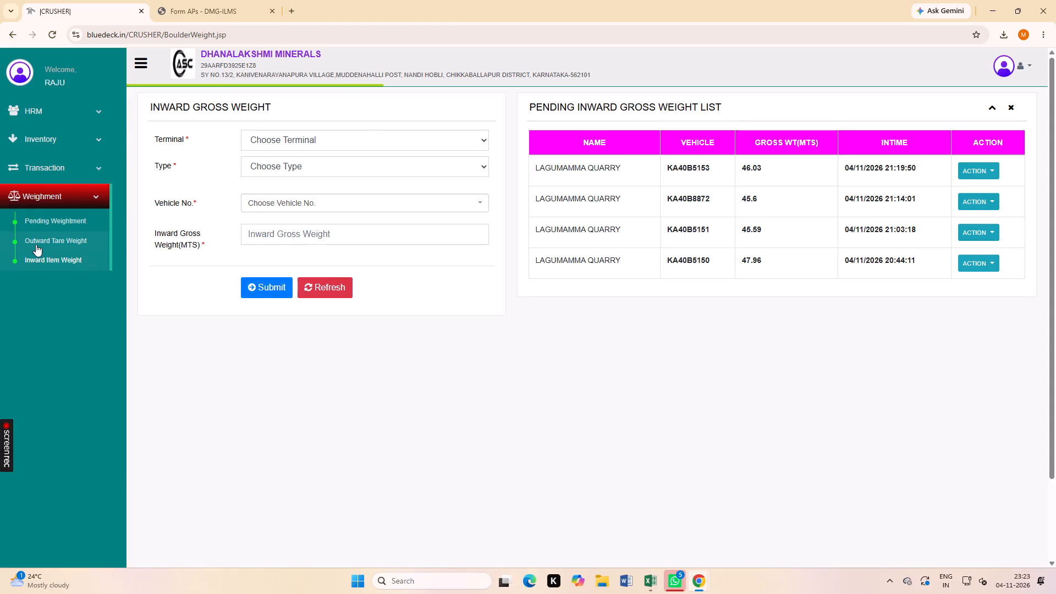
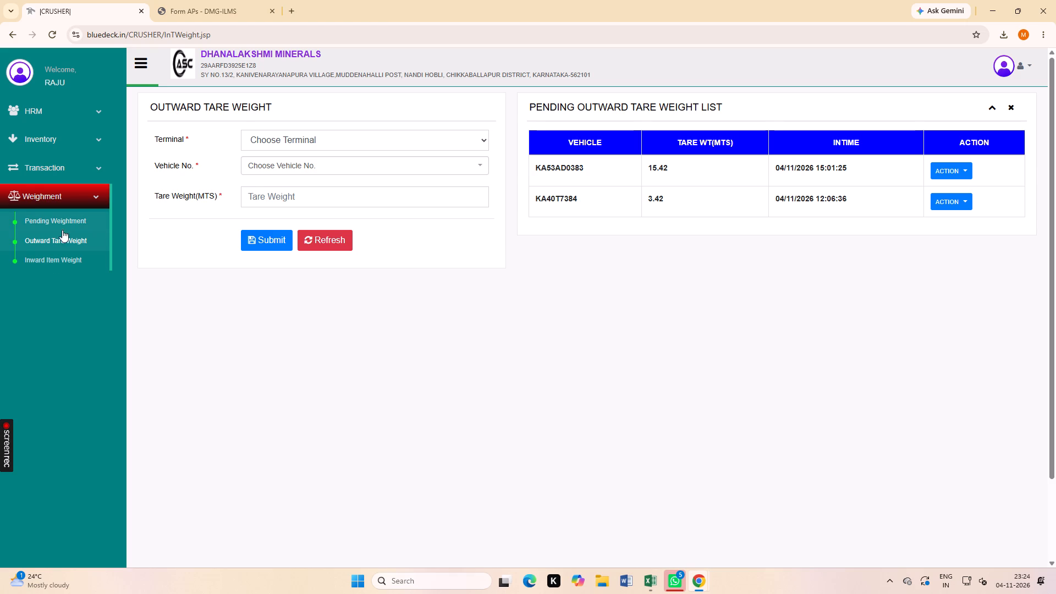
pyautogui.click(52, 258)
pyautogui.click(304, 137)
pyautogui.moveTo(298, 161); pyautogui.dragTo(293, 176)
pyautogui.click(282, 170)
pyautogui.doubleClick(280, 198)
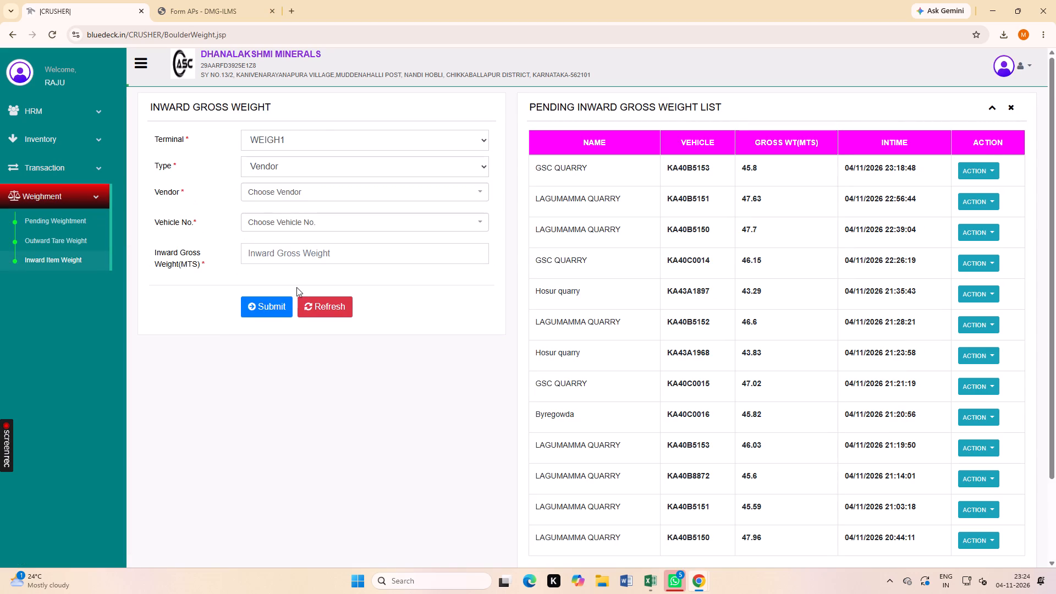
pyautogui.click(285, 185)
pyautogui.click(285, 318)
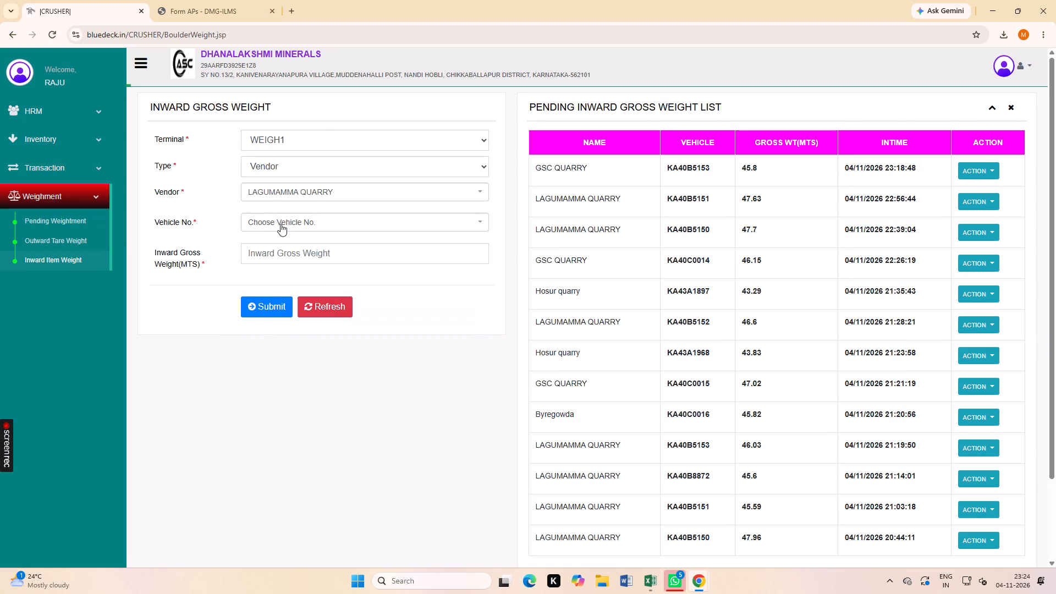
pyautogui.click(280, 224)
pyautogui.write('8872')
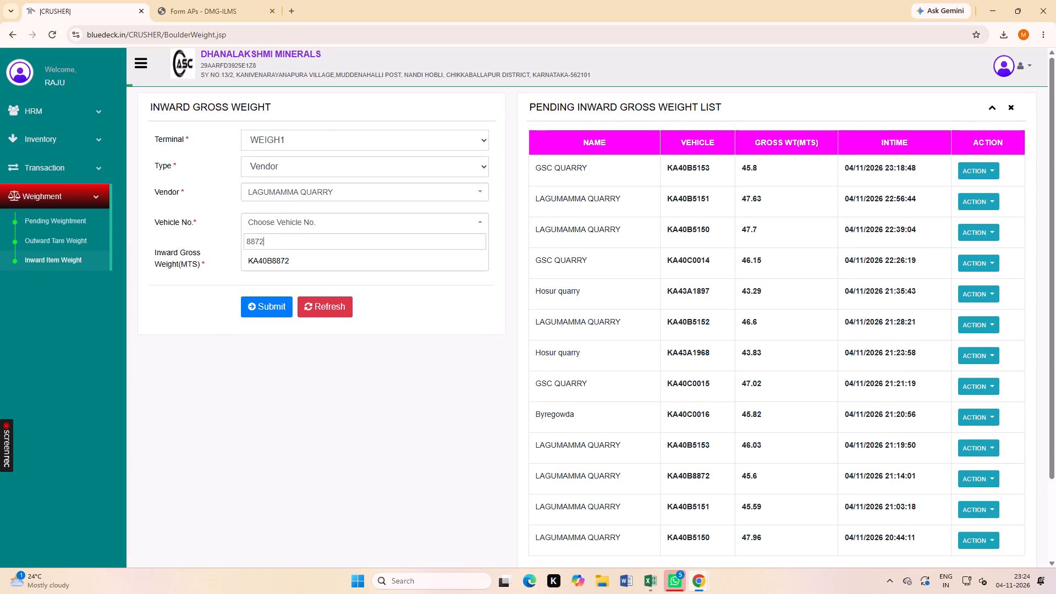
pyautogui.click(335, 261)
pyautogui.click(305, 255)
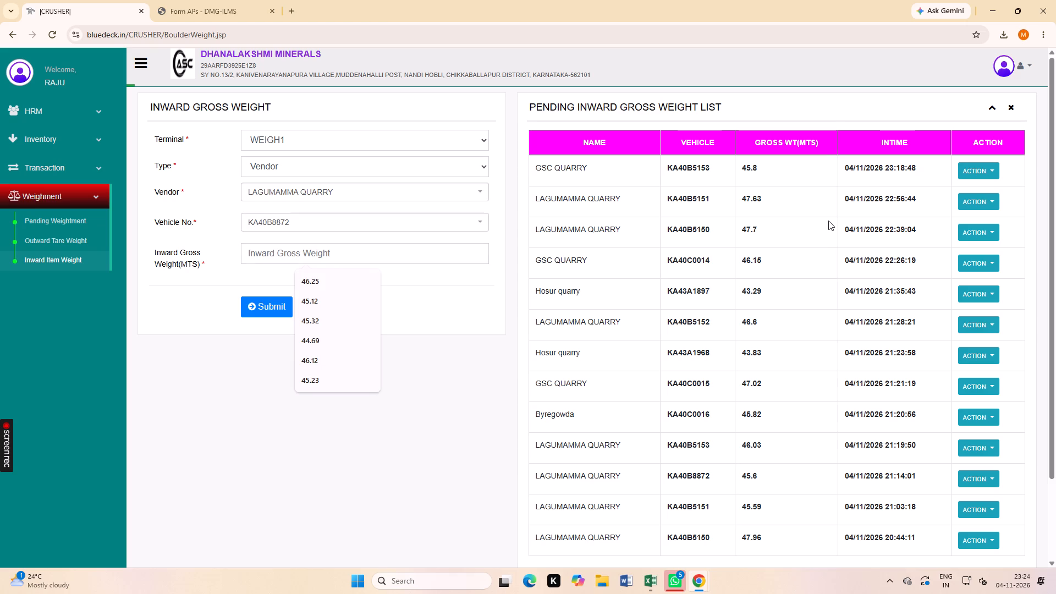
pyautogui.write('45.0')
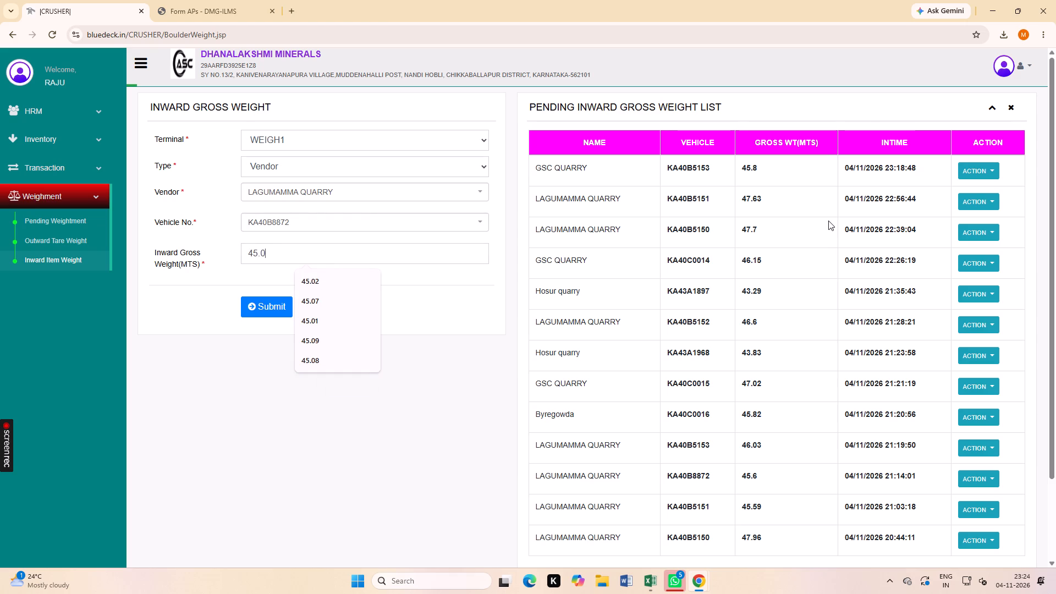
pyautogui.click(267, 305)
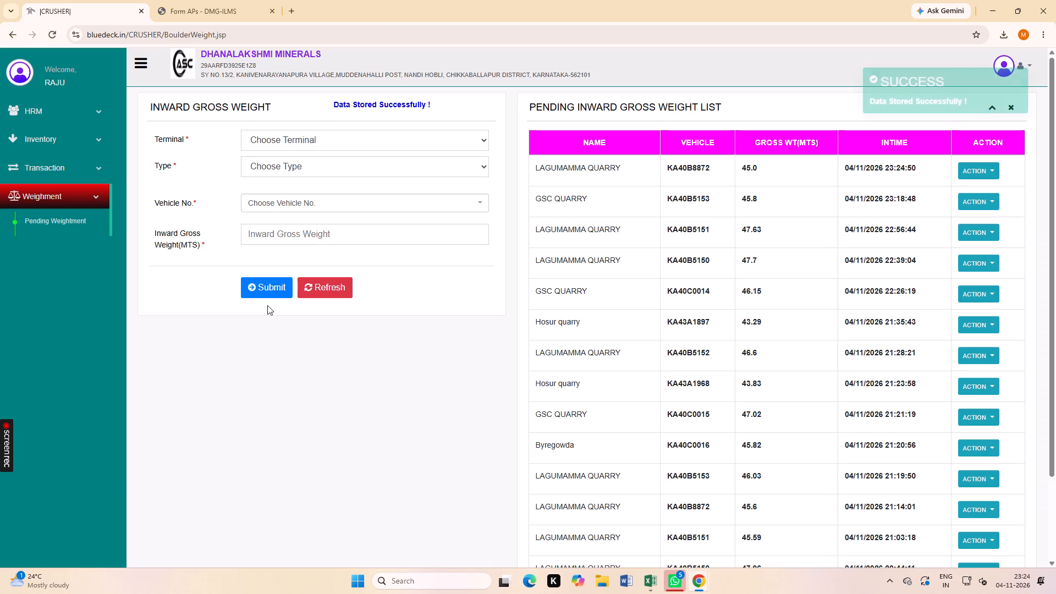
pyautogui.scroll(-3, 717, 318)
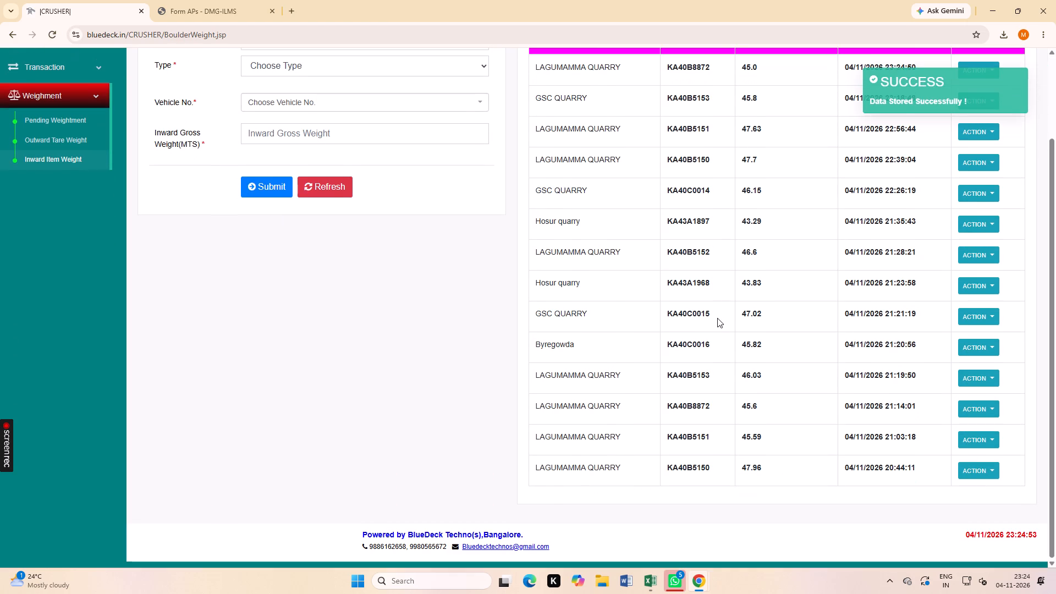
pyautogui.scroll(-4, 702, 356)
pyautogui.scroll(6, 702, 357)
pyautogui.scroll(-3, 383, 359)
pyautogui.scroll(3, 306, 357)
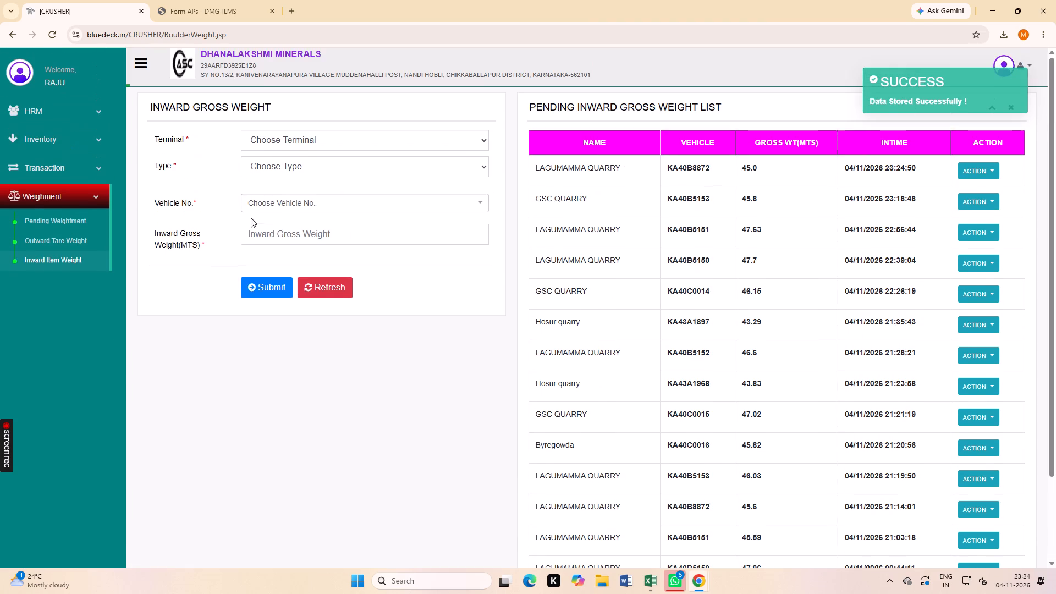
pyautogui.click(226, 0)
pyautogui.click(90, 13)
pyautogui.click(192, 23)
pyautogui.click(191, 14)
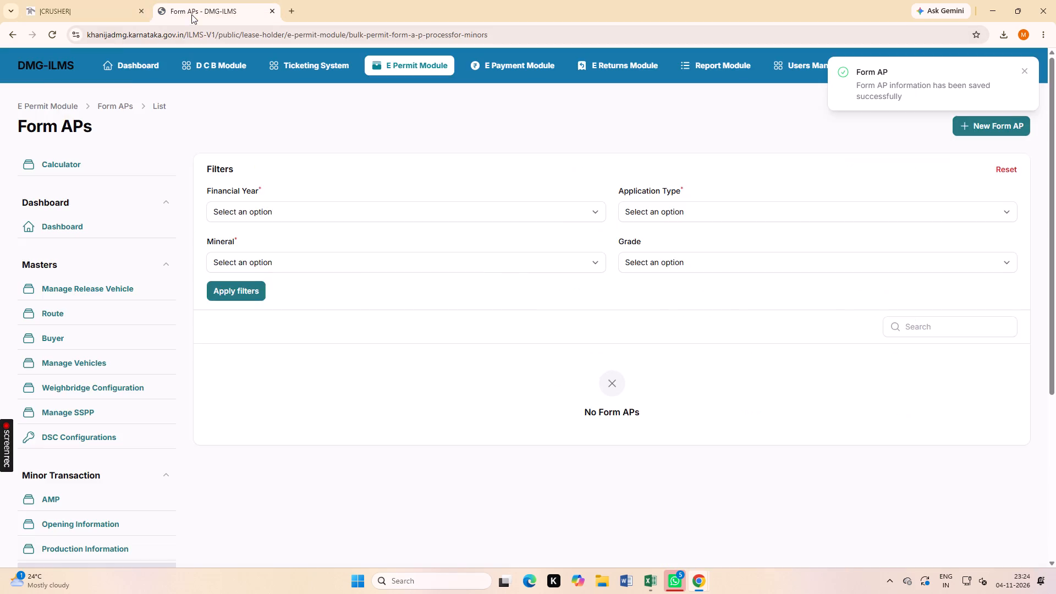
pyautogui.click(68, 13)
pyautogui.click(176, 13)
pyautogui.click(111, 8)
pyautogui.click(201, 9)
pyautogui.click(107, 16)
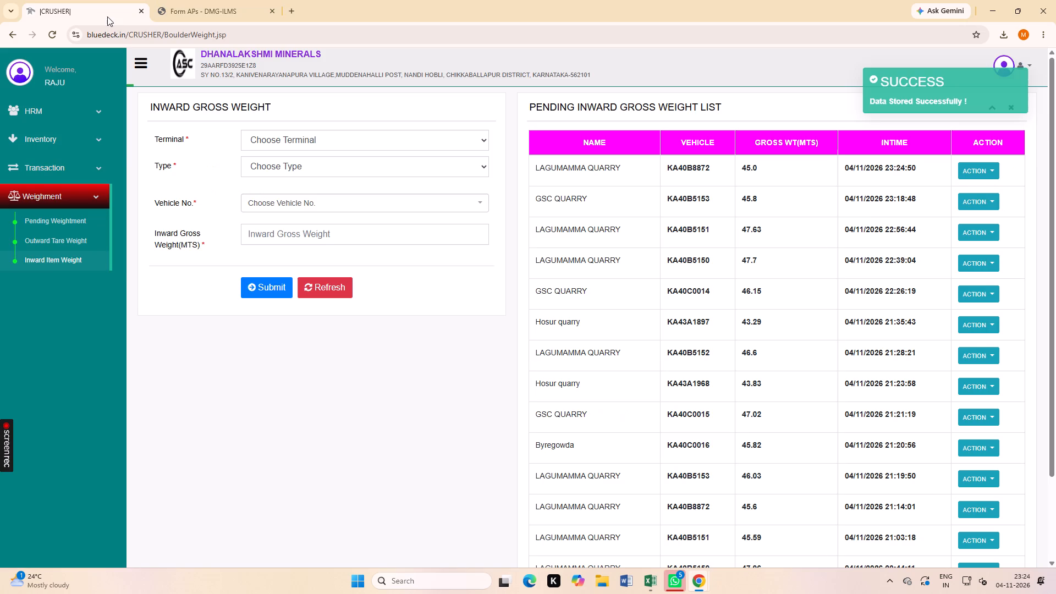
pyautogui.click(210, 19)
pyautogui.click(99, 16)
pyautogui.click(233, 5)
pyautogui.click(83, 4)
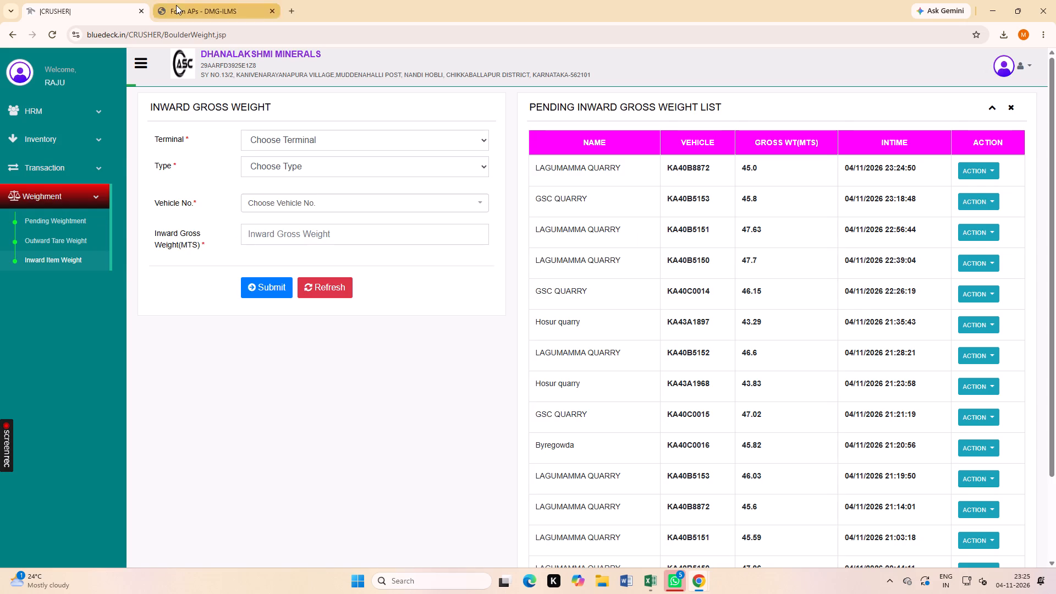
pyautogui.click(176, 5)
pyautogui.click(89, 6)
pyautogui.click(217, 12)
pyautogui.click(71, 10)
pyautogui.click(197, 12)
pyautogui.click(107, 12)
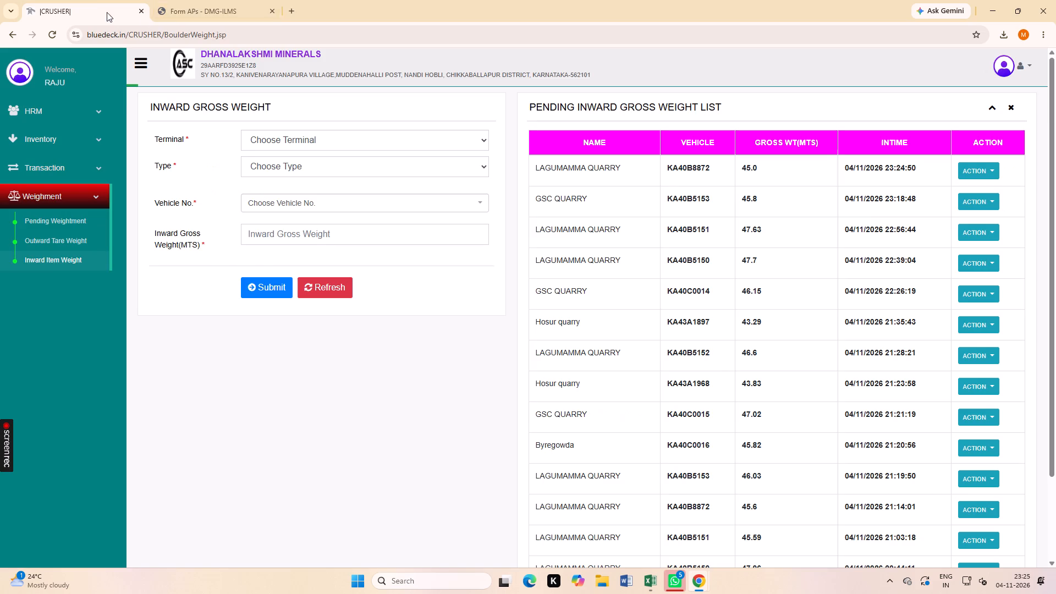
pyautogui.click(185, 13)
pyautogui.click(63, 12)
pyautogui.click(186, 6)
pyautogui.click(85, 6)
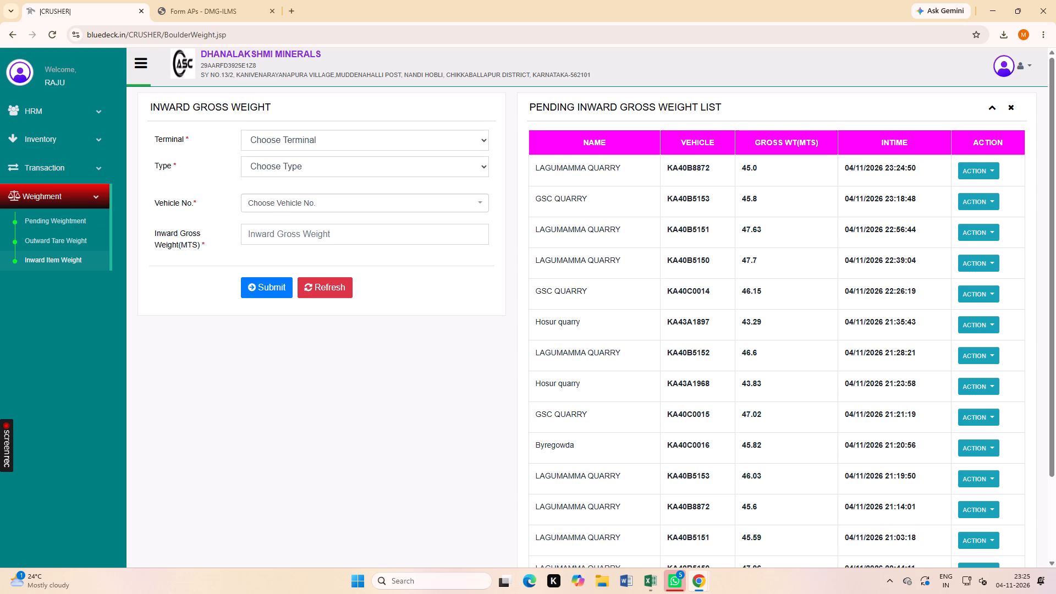
pyautogui.click(78, 235)
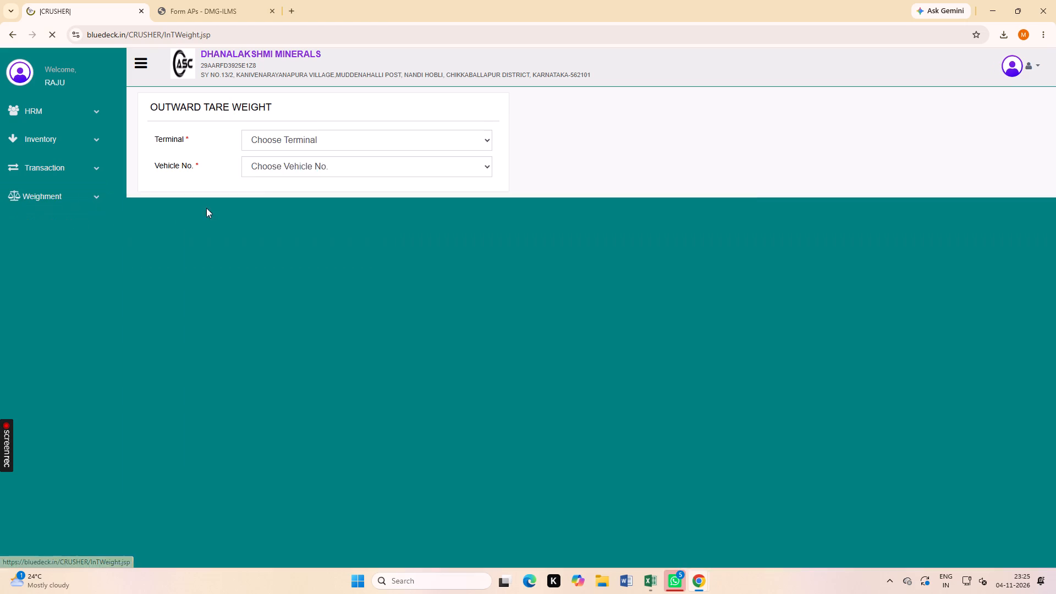
pyautogui.click(284, 139)
pyautogui.moveTo(274, 164); pyautogui.dragTo(274, 169)
pyautogui.click(275, 168)
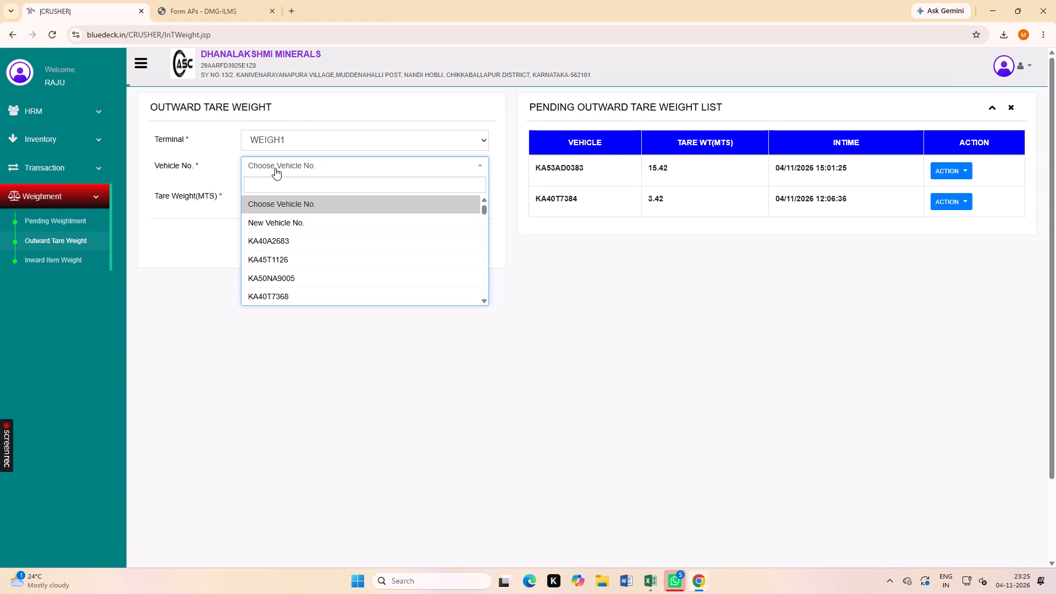
pyautogui.write('1112')
pyautogui.doubleClick(267, 199)
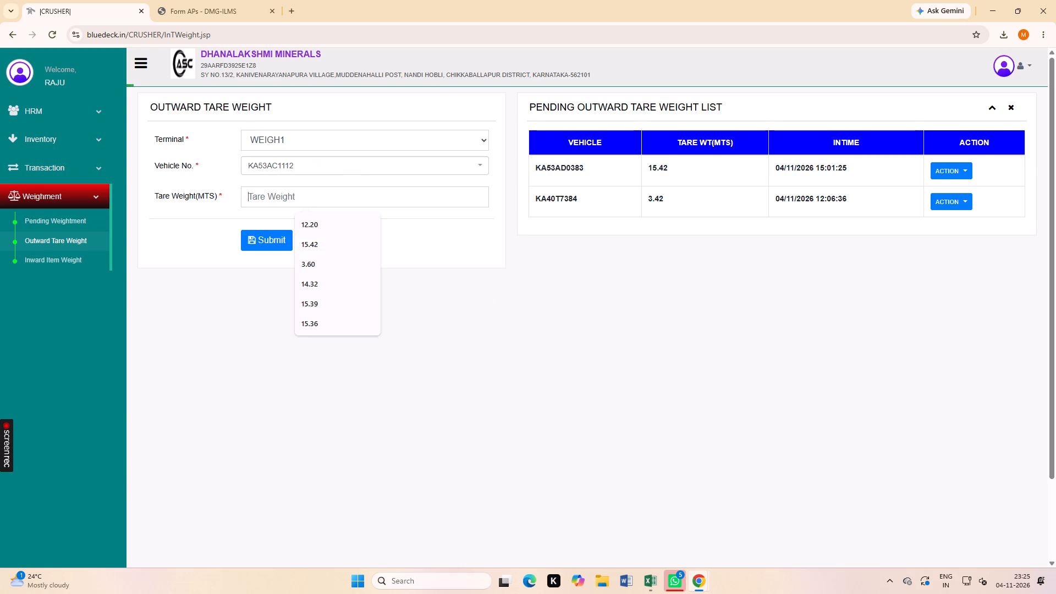
pyautogui.write('15.36')
pyautogui.click(258, 238)
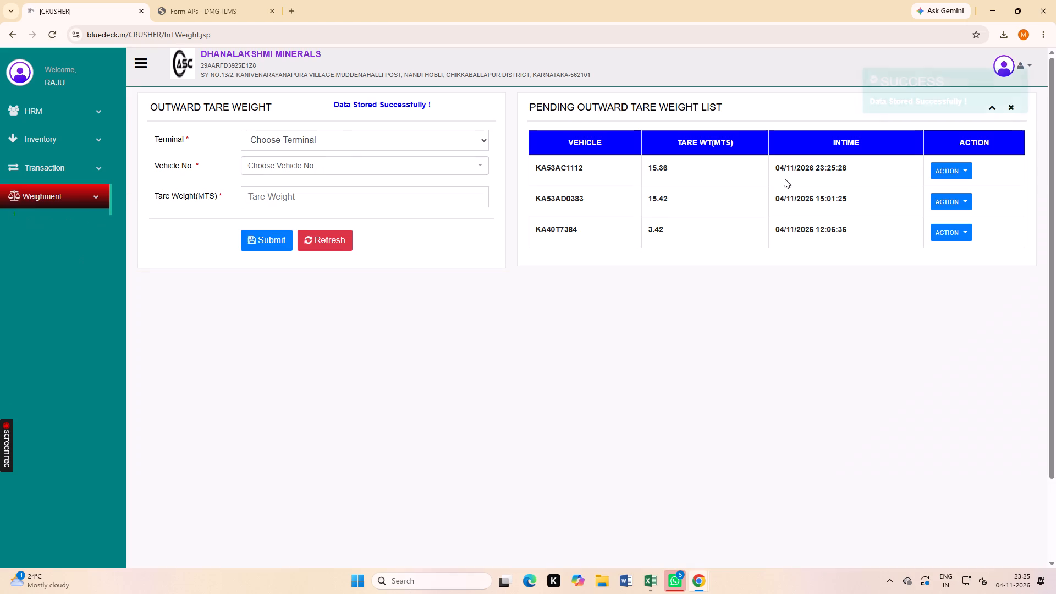
pyautogui.click(941, 170)
pyautogui.click(961, 211)
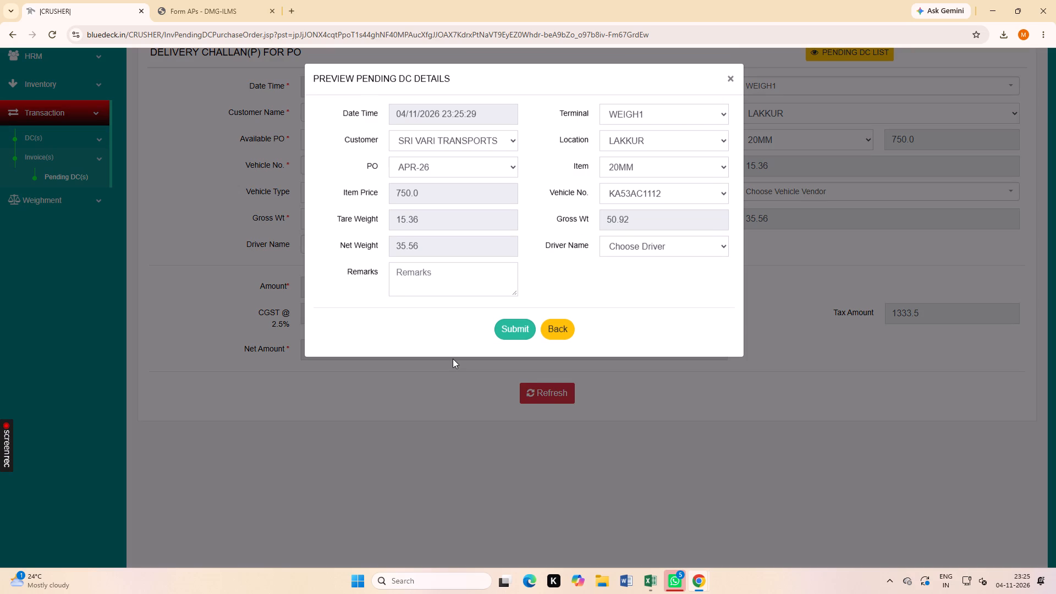
pyautogui.click(519, 332)
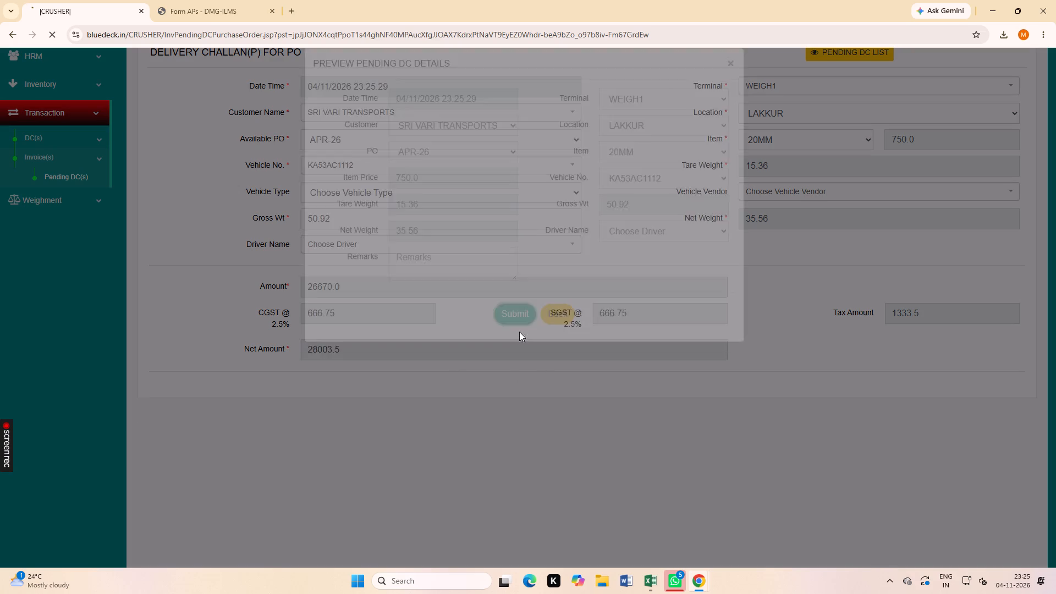
# Print three copies of the basic delivery challan in portrait layout.
pyautogui.click(517, 345)
pyautogui.click(789, 211)
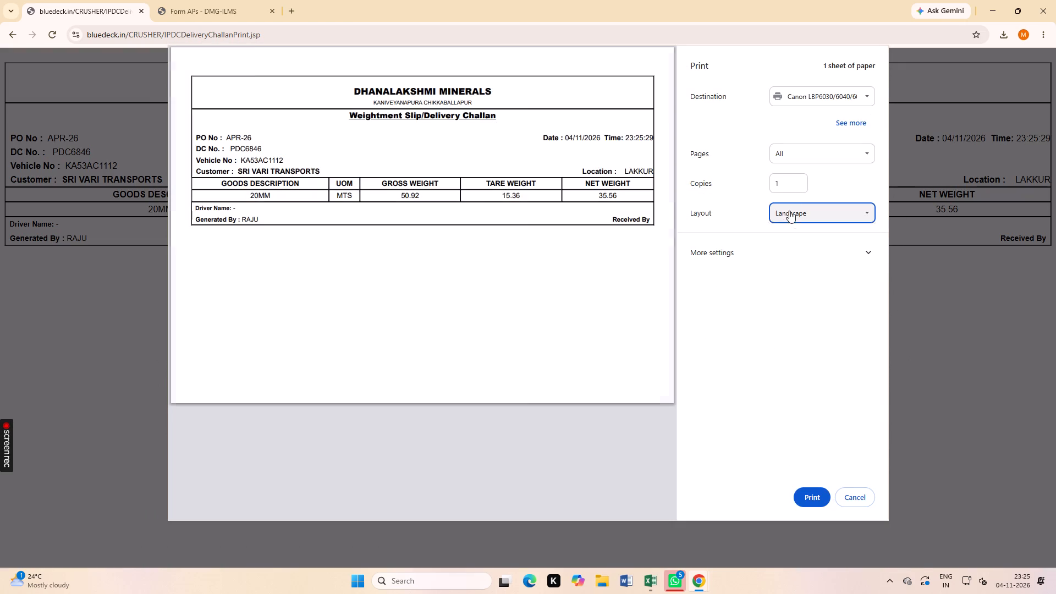
pyautogui.click(788, 229)
pyautogui.click(796, 178)
pyautogui.doubleClick(800, 179)
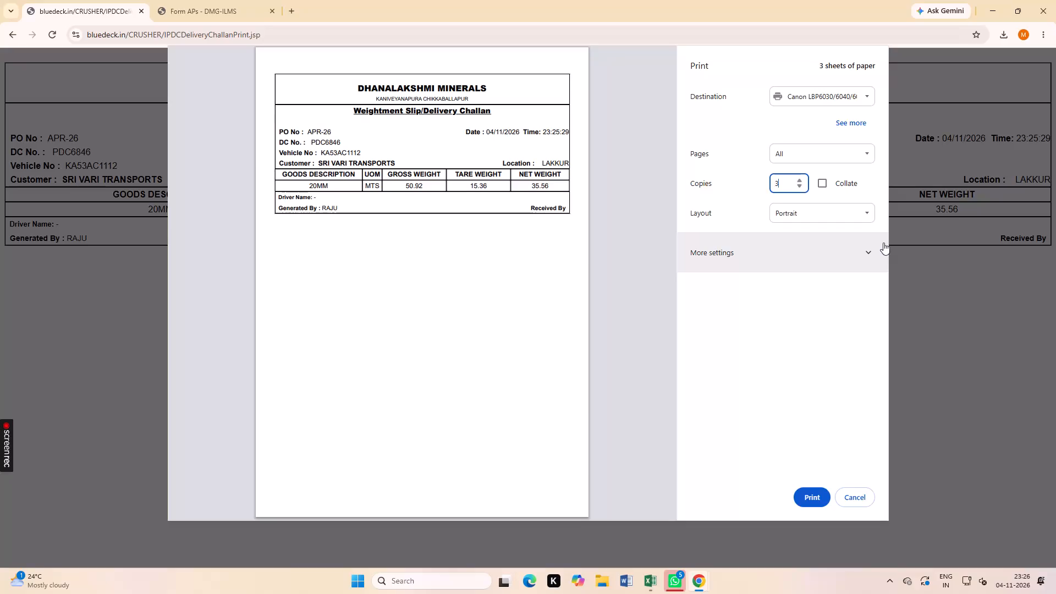
pyautogui.click(817, 503)
pyautogui.click(629, 125)
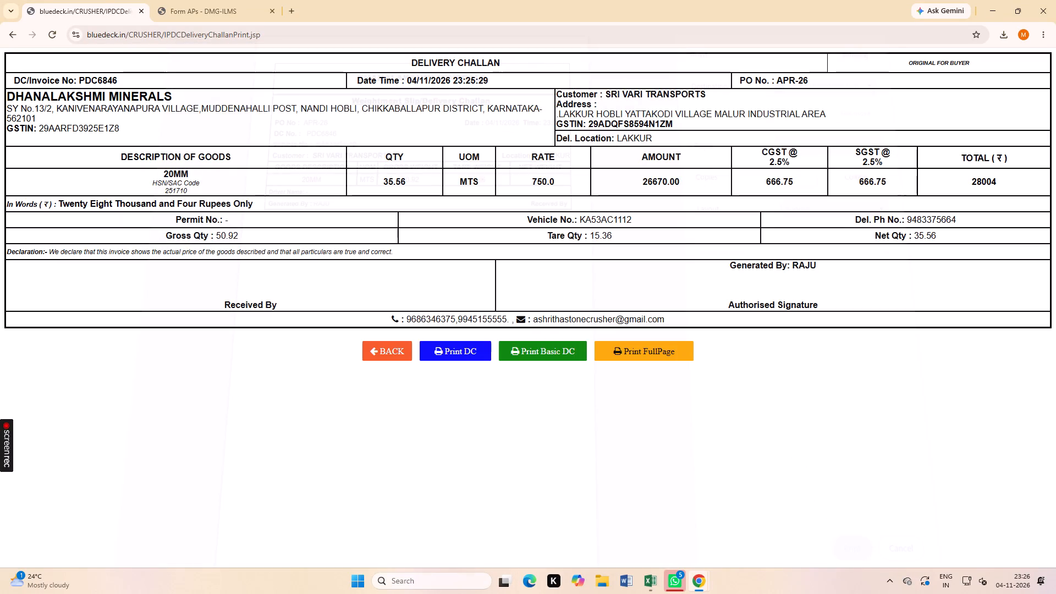
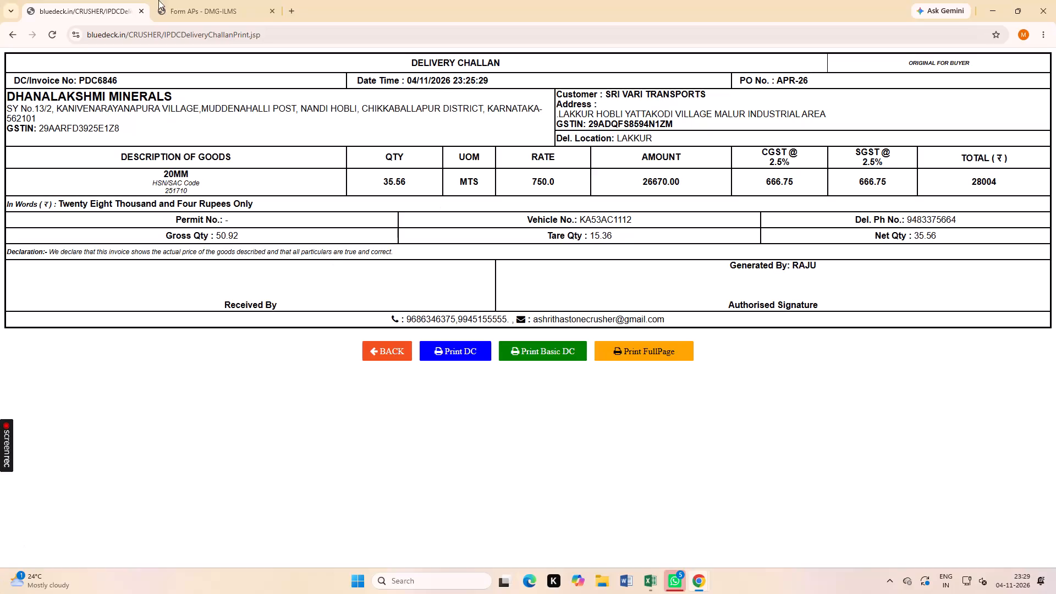
# Switch to the DMG-ILMS Form APs page and dismiss the Form AP notification.
pyautogui.click(200, 0)
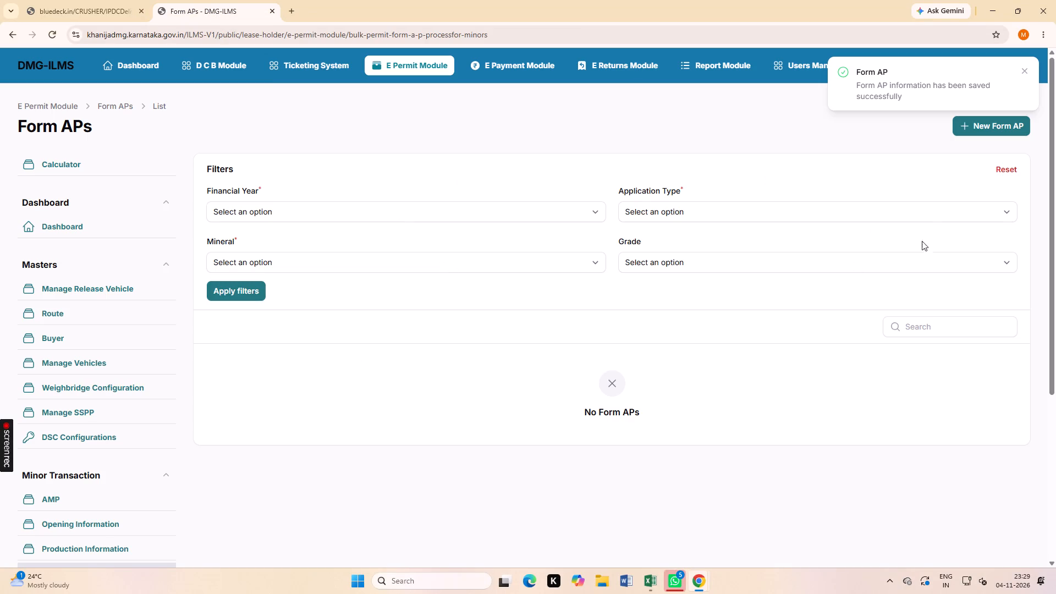
pyautogui.click(1022, 74)
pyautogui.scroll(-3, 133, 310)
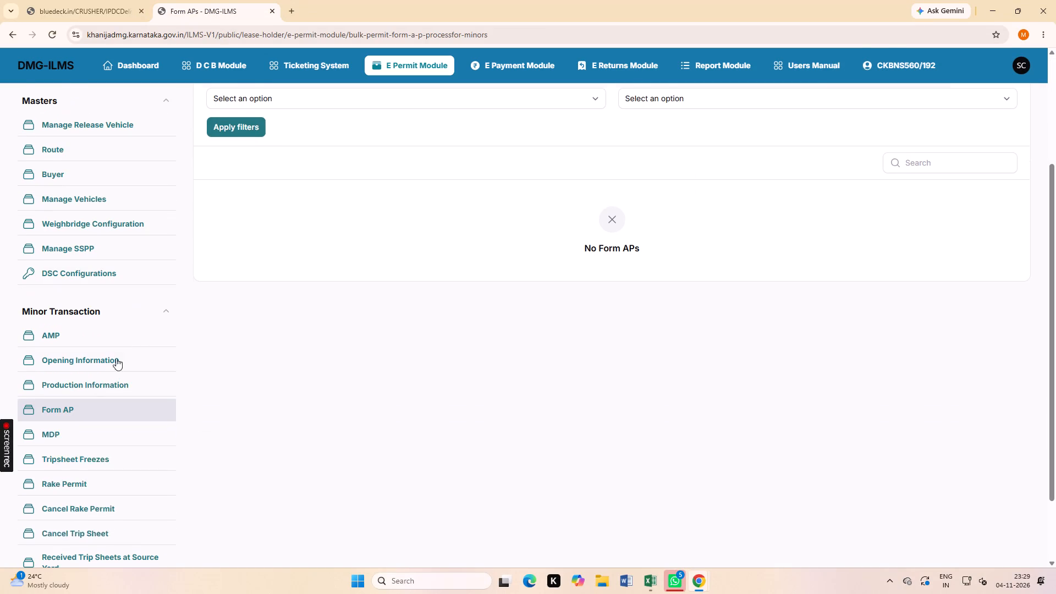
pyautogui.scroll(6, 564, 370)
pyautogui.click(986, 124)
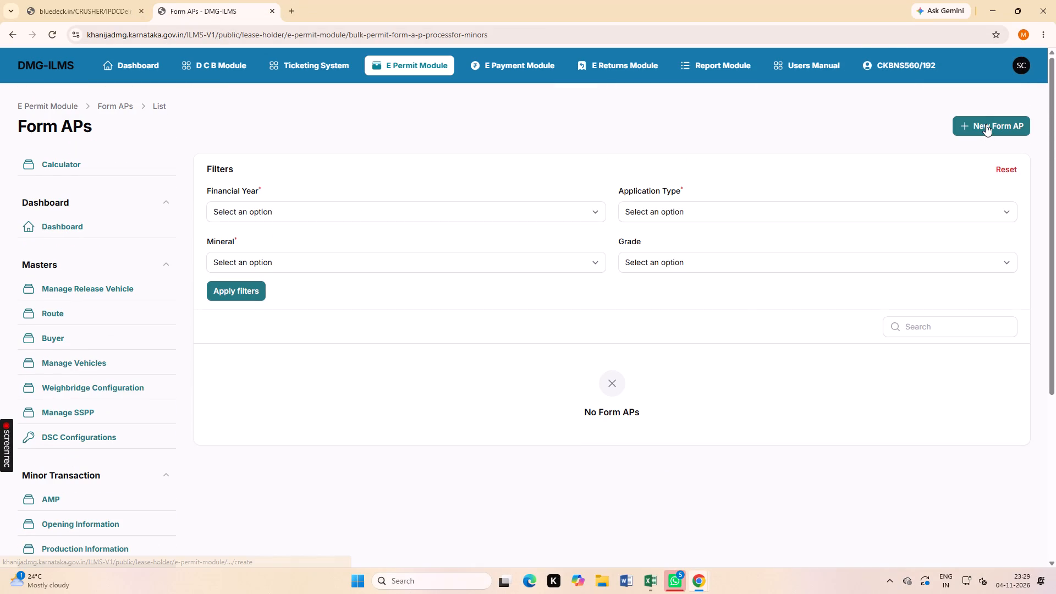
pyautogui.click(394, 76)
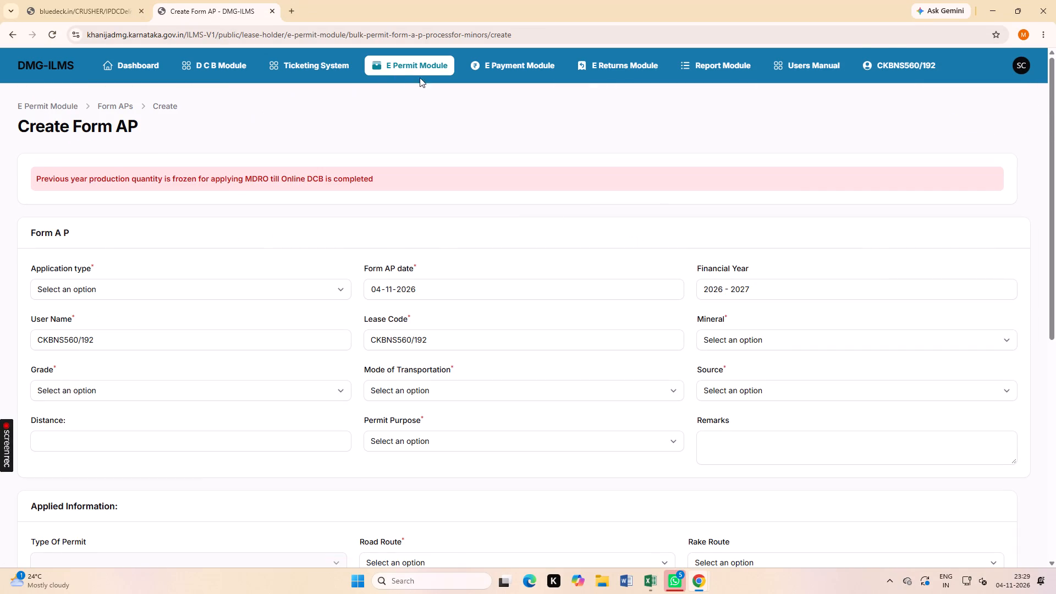
# Open a new Mineral Dispatch Permit (MDP) form in the E Permit Module.
pyautogui.click(415, 67)
pyautogui.scroll(-4, 113, 382)
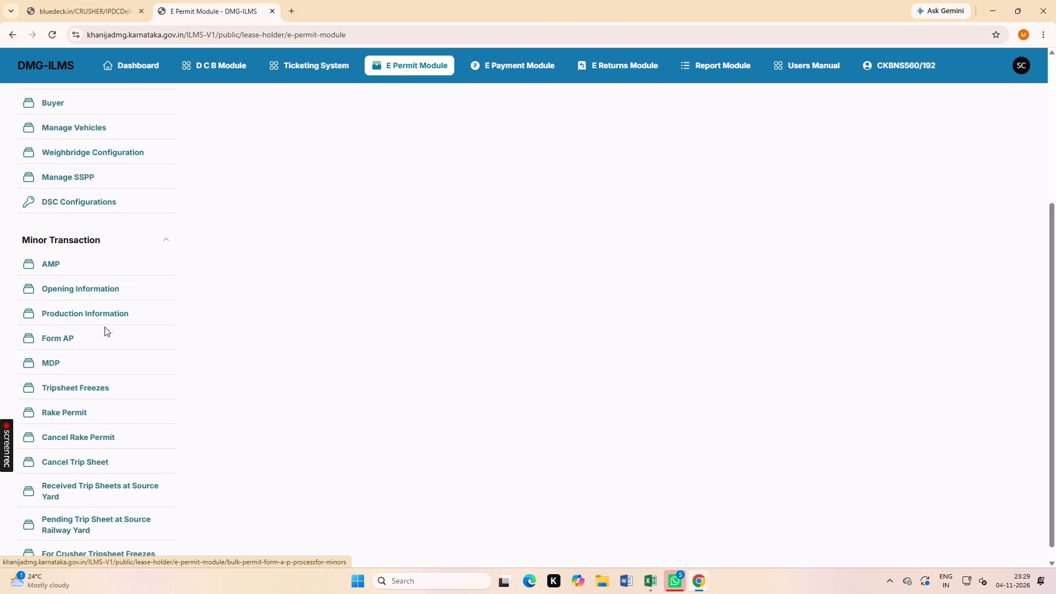
pyautogui.click(67, 360)
pyautogui.click(938, 134)
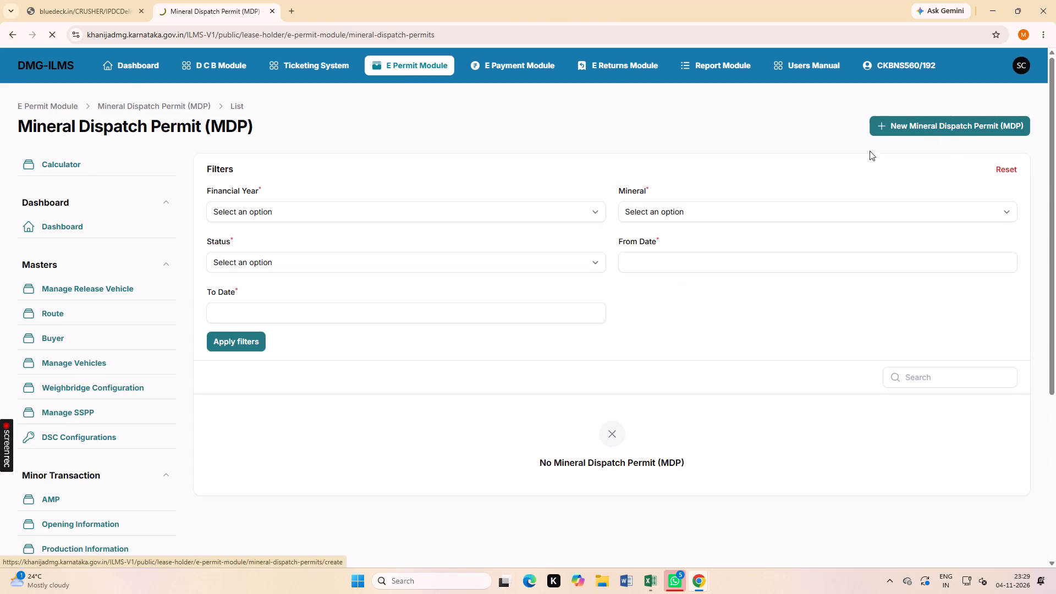
pyautogui.scroll(-3, 162, 337)
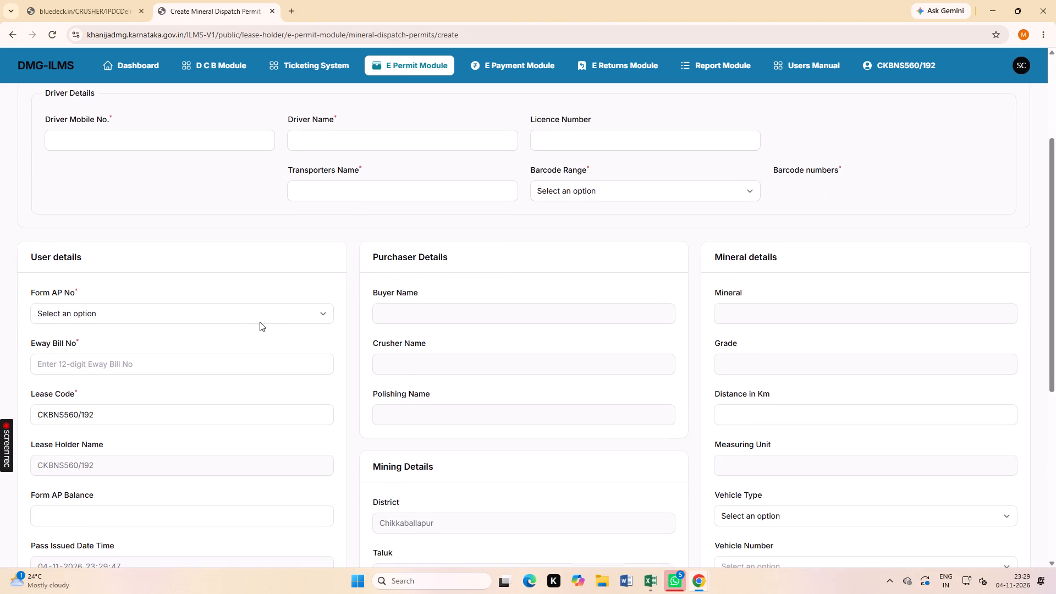
pyautogui.click(148, 317)
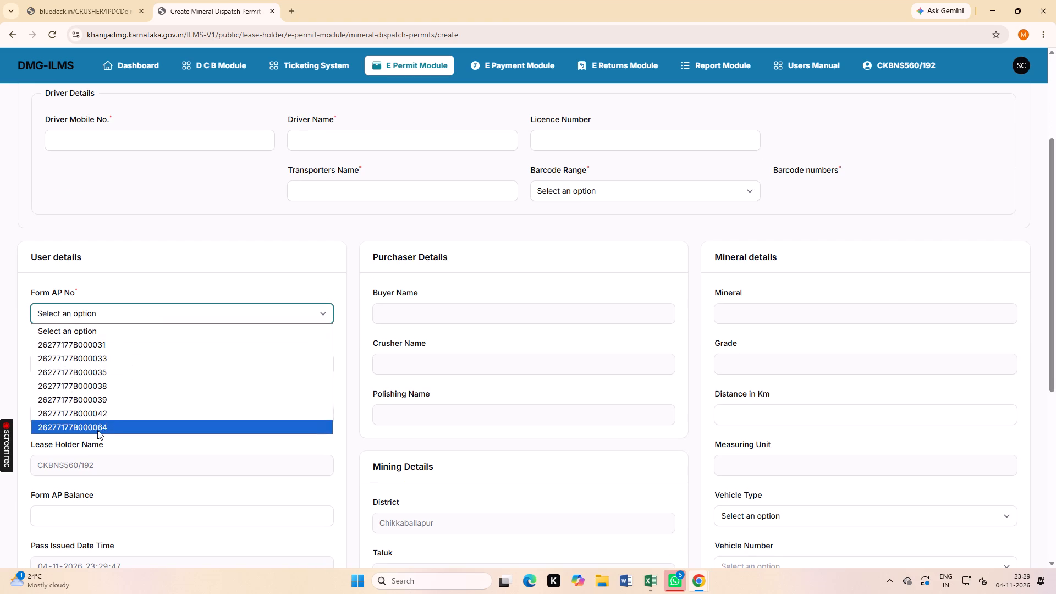
pyautogui.click(97, 430)
pyautogui.scroll(-3, 516, 420)
pyautogui.scroll(-2, 298, 445)
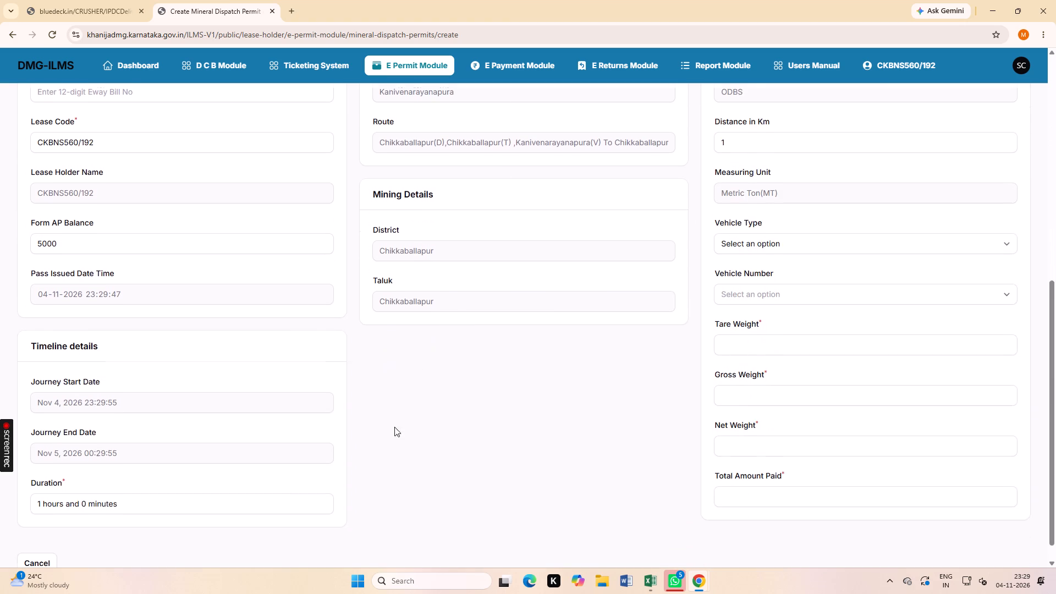
pyautogui.scroll(-4, 645, 410)
pyautogui.scroll(6, 612, 418)
pyautogui.scroll(-3, 611, 418)
pyautogui.scroll(2, 610, 416)
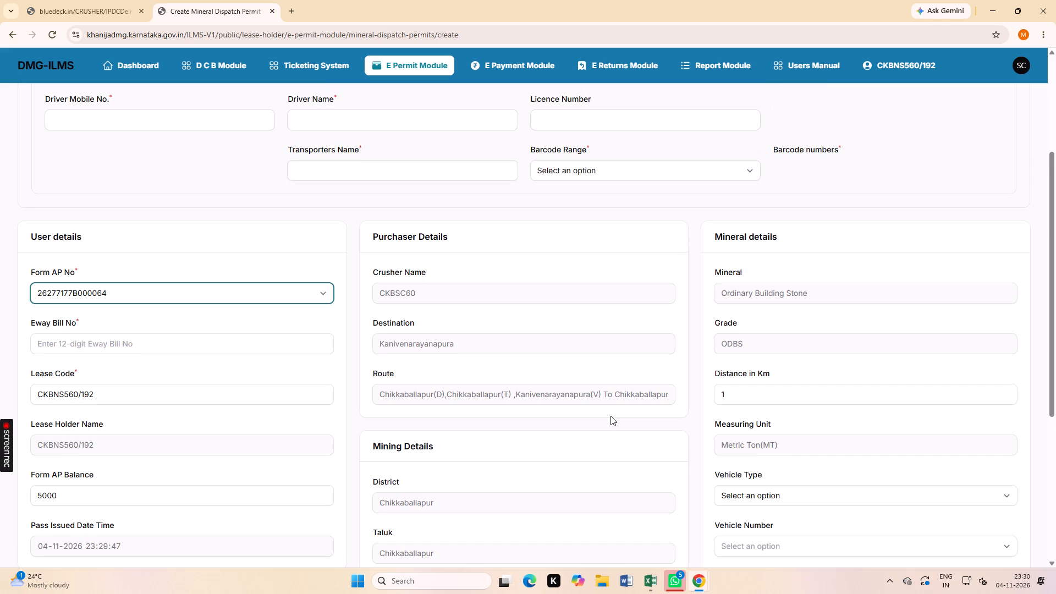
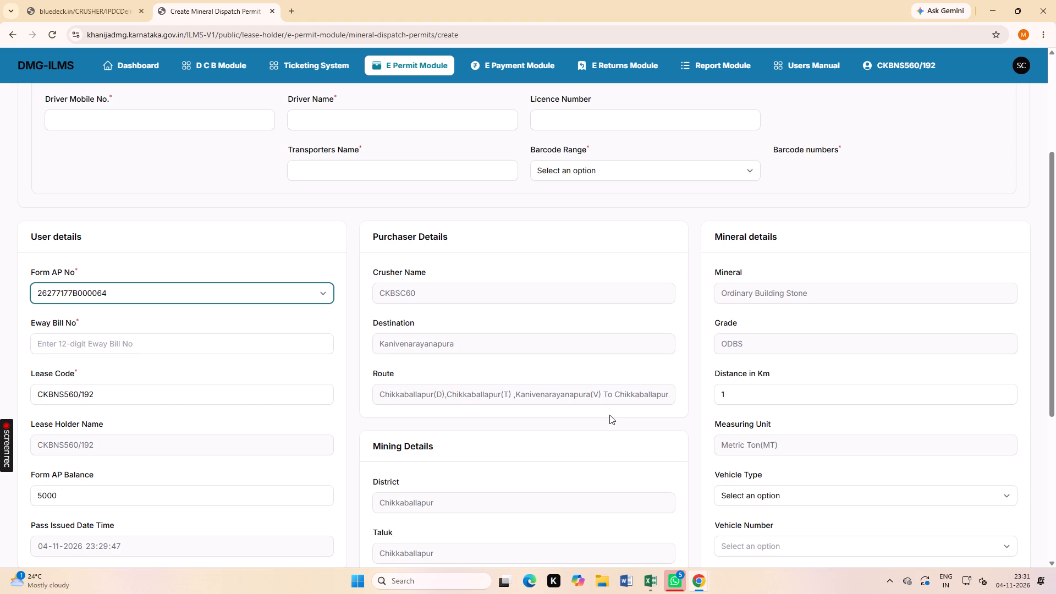
pyautogui.scroll(-2, 373, 353)
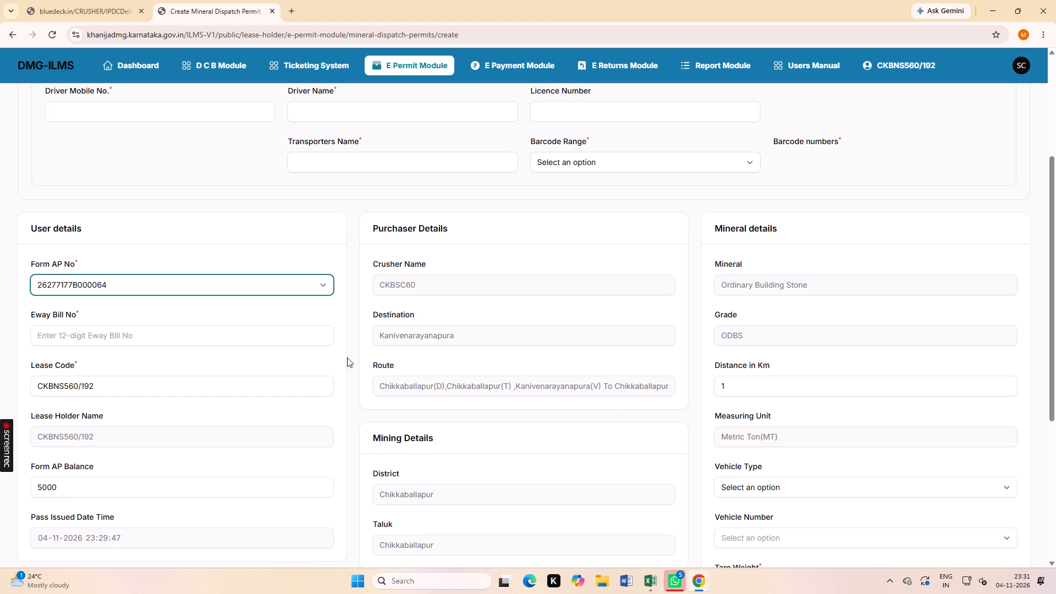
pyautogui.scroll(-4, 0, 400)
pyautogui.scroll(-3, 294, 456)
pyautogui.scroll(3, 287, 442)
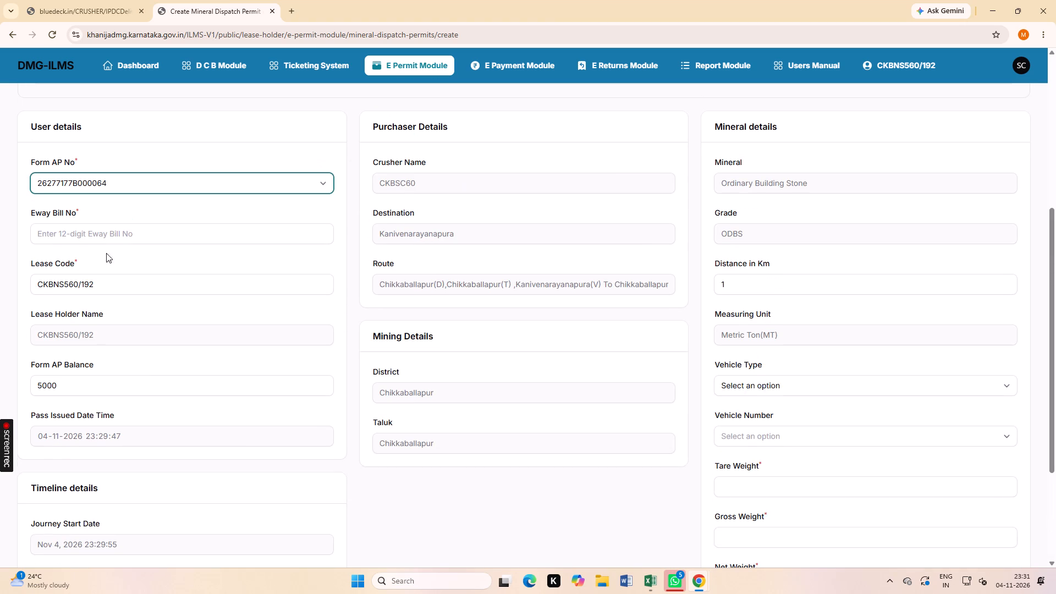
pyautogui.click(101, 234)
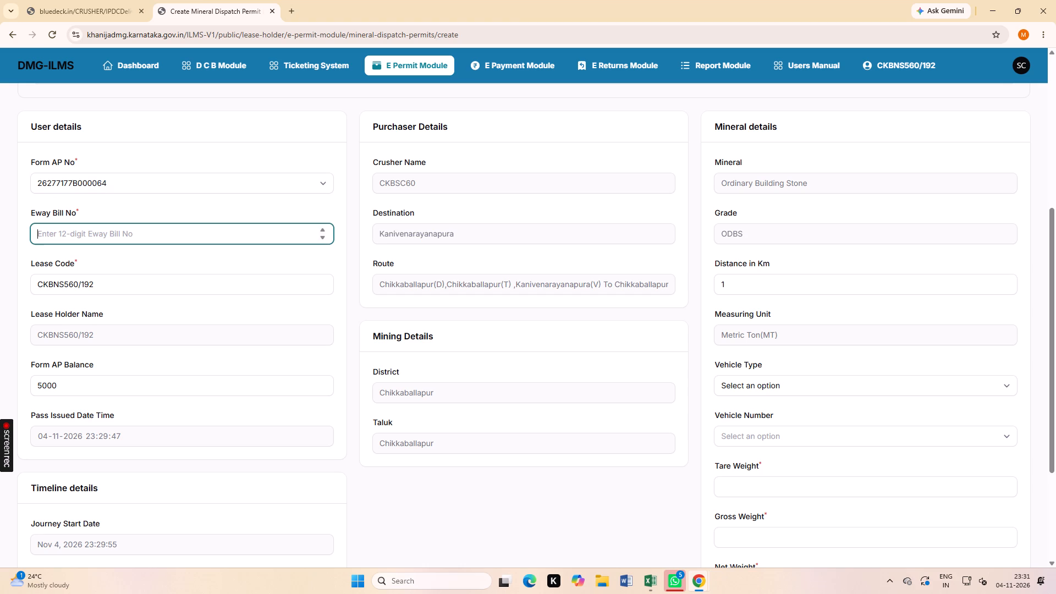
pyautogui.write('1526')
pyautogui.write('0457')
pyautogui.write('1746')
pyautogui.click(169, 205)
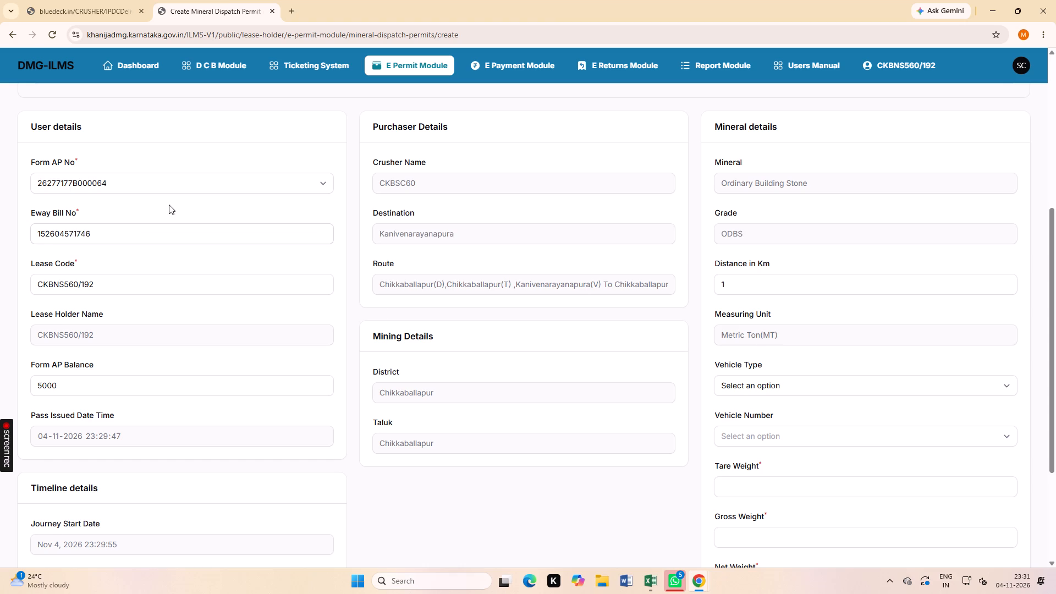
pyautogui.scroll(-1, 573, 392)
pyautogui.scroll(2, 811, 420)
pyautogui.click(758, 434)
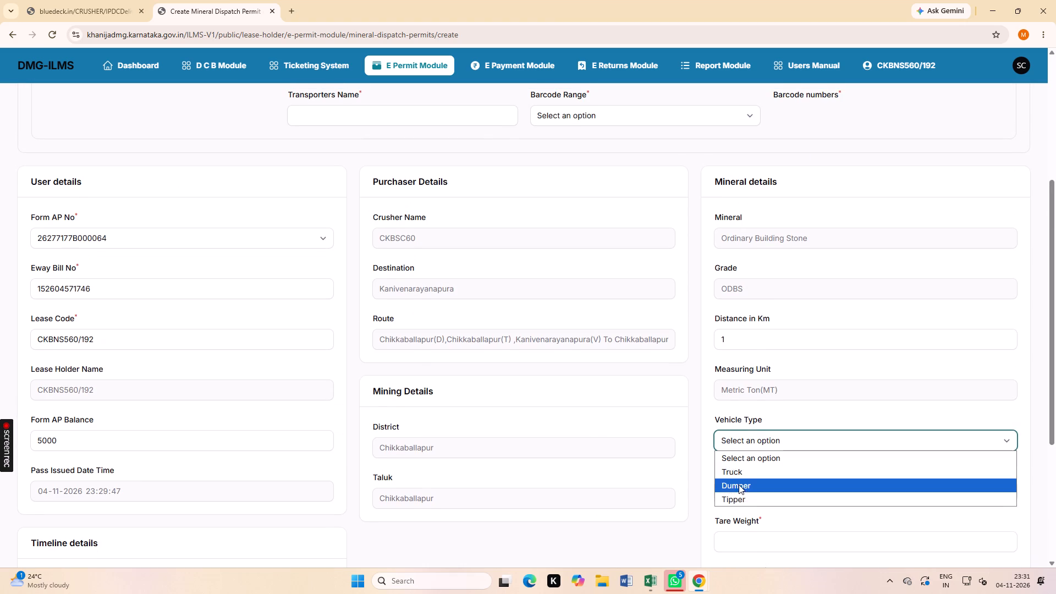
pyautogui.click(733, 494)
pyautogui.scroll(-2, 749, 433)
pyautogui.click(743, 387)
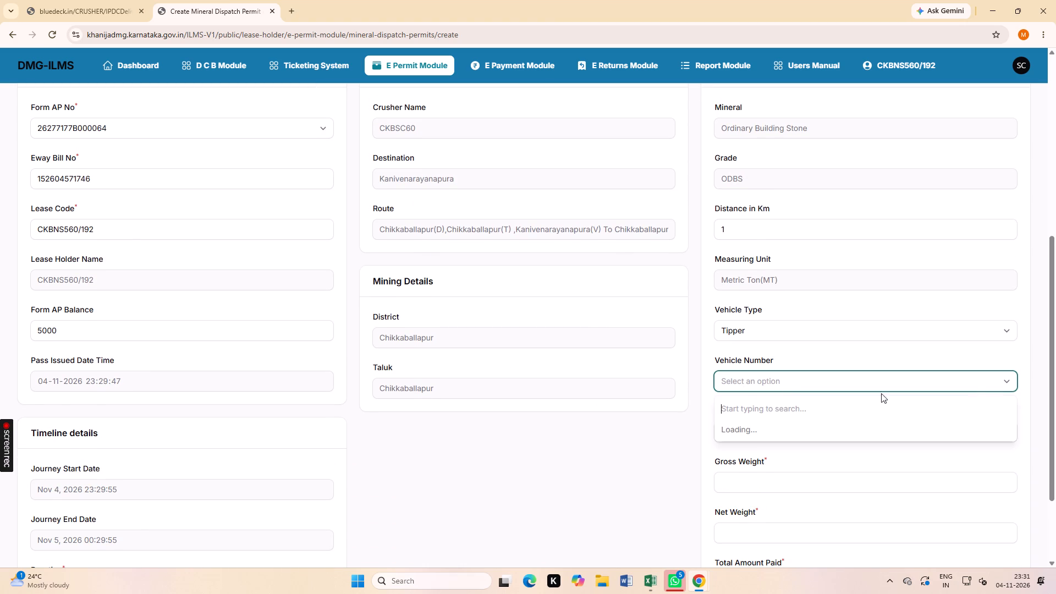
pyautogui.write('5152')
pyautogui.click(748, 432)
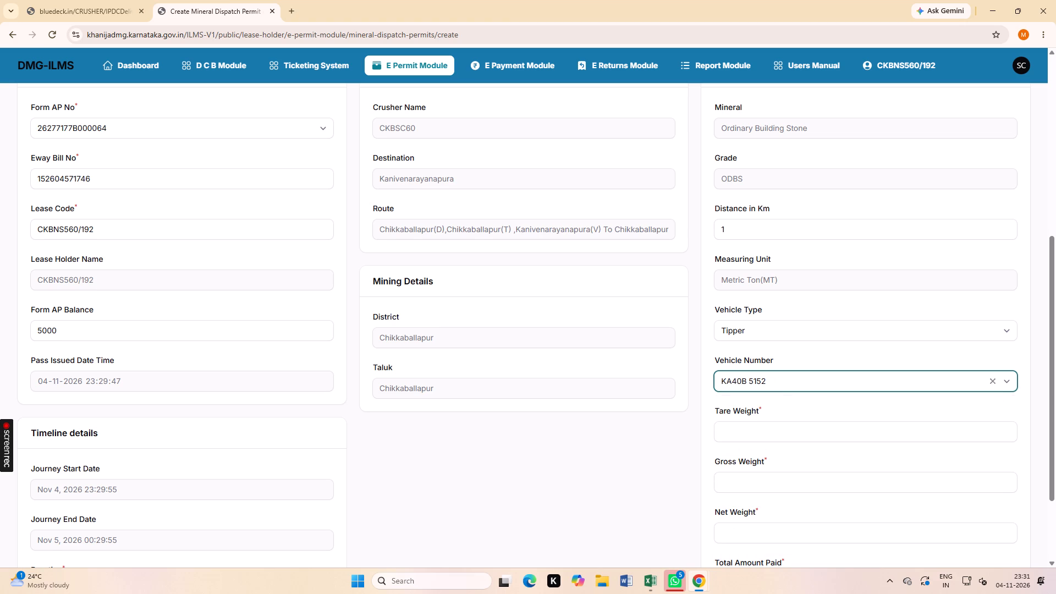
# Set the gross weight to 55.35 in the mineral details.
pyautogui.scroll(-1, 749, 443)
pyautogui.click(753, 430)
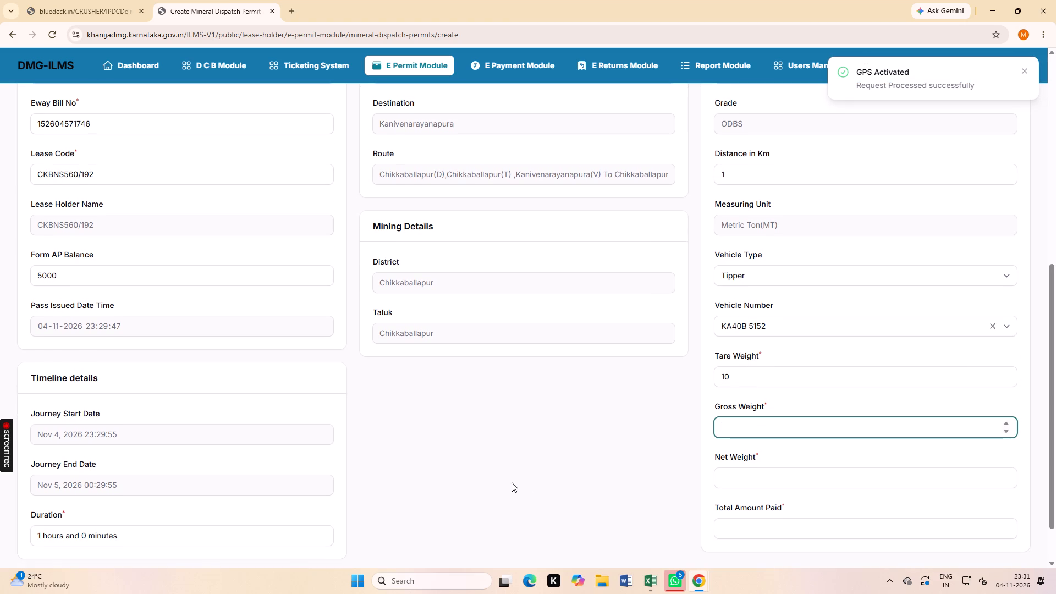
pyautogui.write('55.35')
pyautogui.click(497, 474)
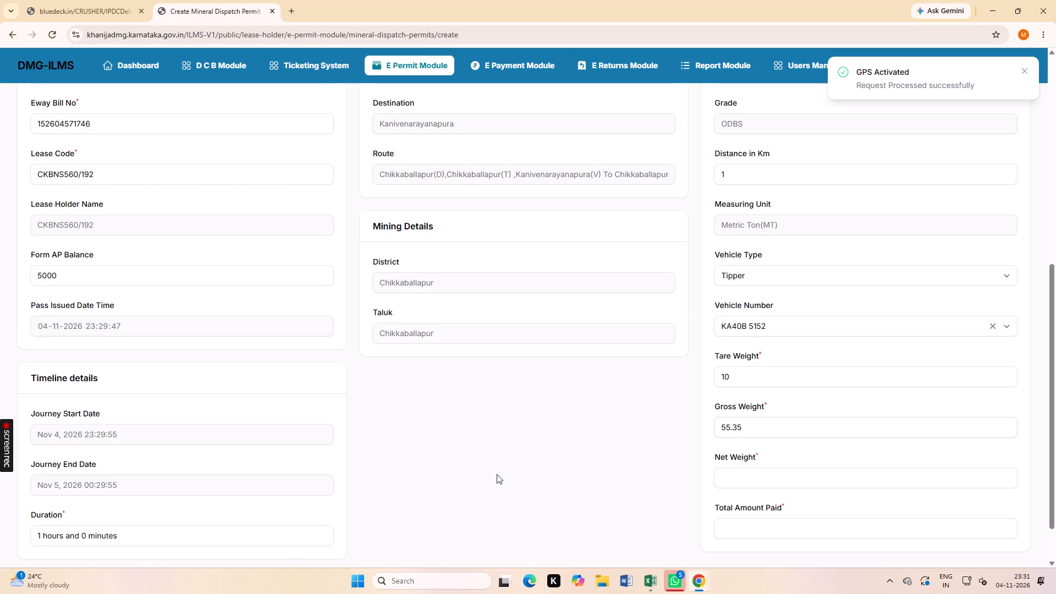
pyautogui.scroll(-8, 567, 510)
pyautogui.scroll(1, 470, 484)
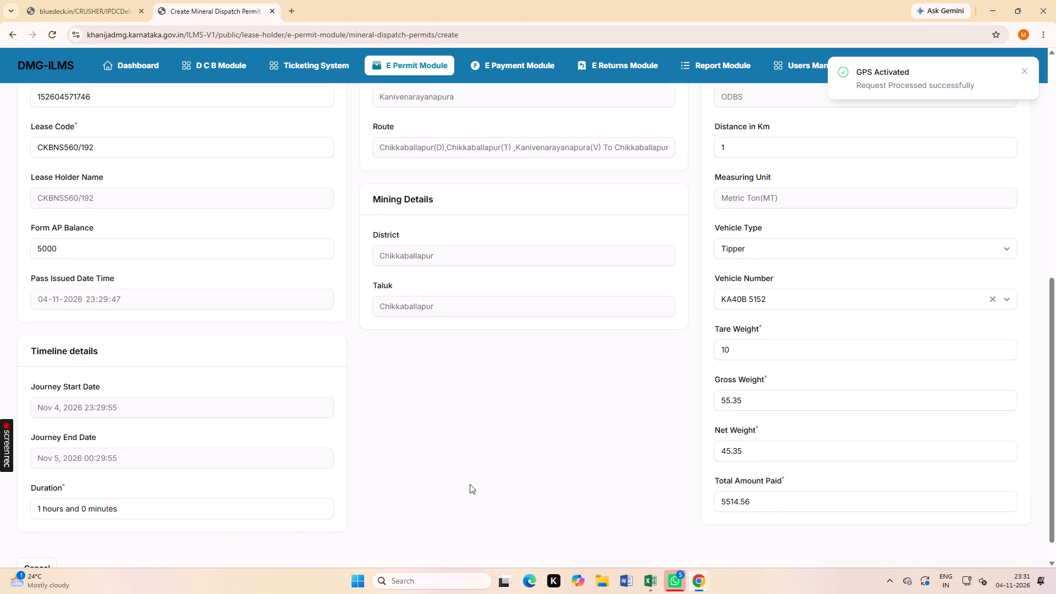
pyautogui.scroll(-3, 499, 468)
# Select the SSPP MDP model and fill in the driver's mobile number and the driver name DRIVER.
pyautogui.scroll(8, 636, 461)
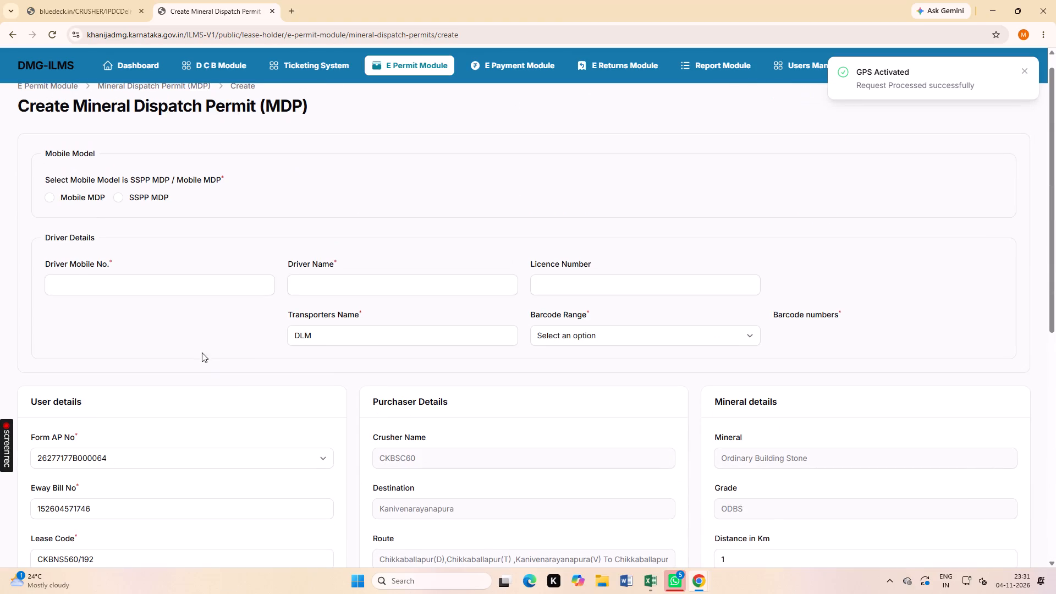
pyautogui.click(138, 196)
pyautogui.click(106, 289)
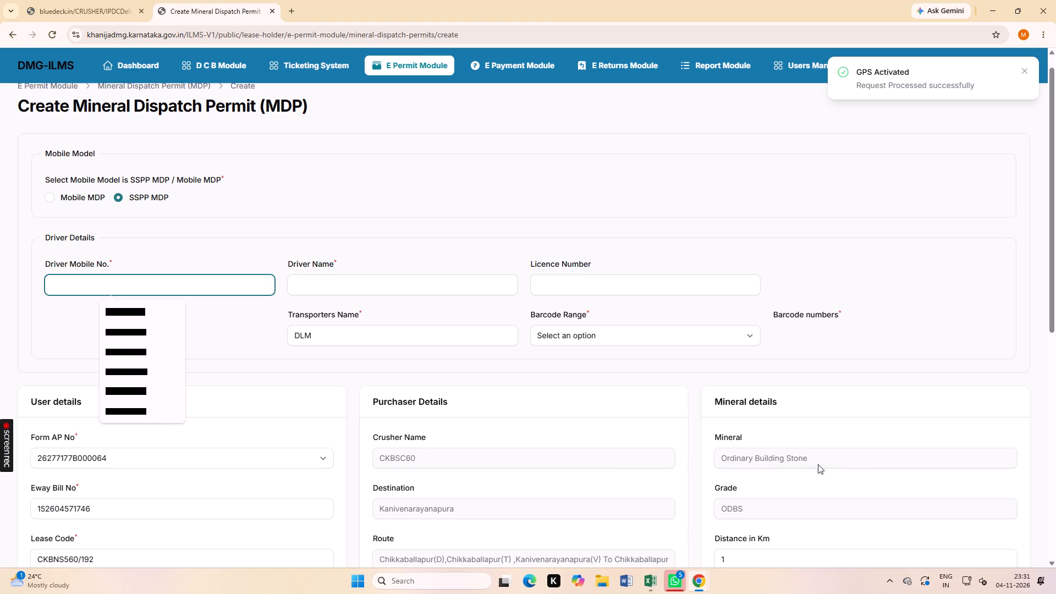
pyautogui.click(139, 408)
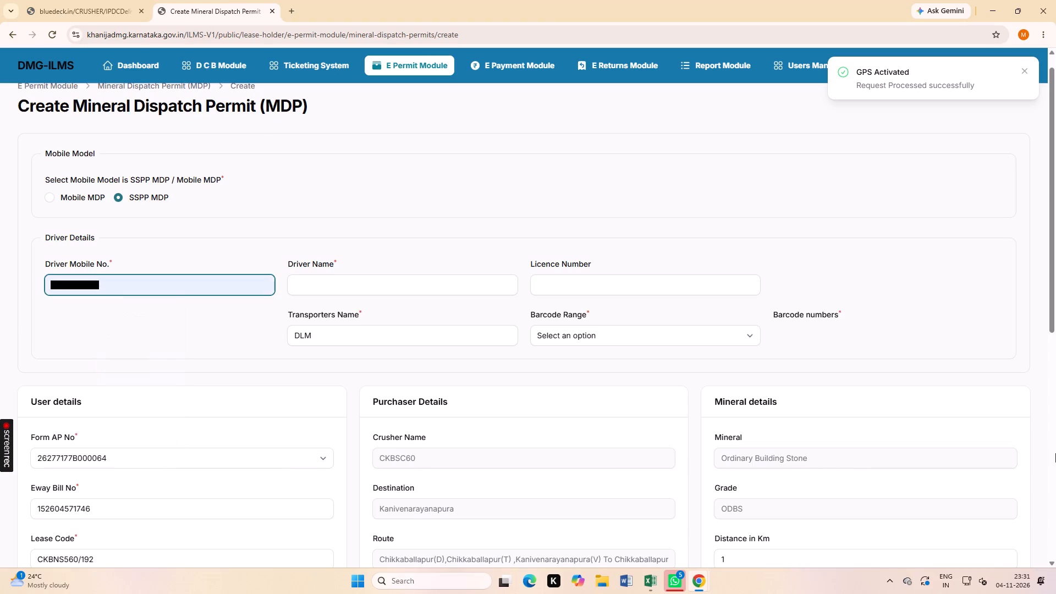
pyautogui.press('BackSpace')
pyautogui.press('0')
pyautogui.click(135, 337)
pyautogui.click(395, 280)
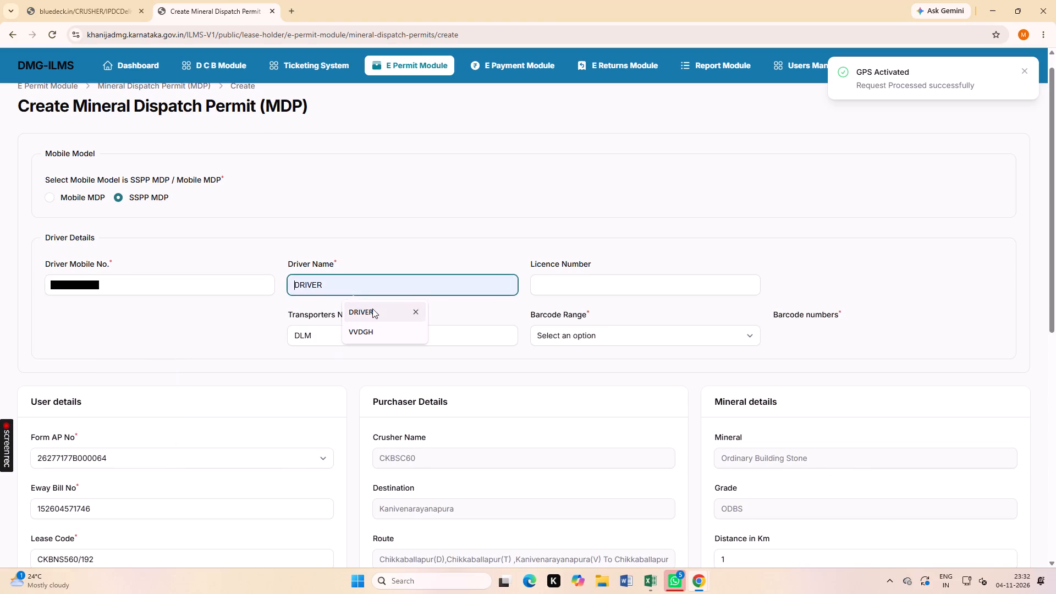
pyautogui.click(372, 309)
pyautogui.click(226, 311)
# Review the filled-in user, purchaser, mineral and timeline details of the dispatch permit.
pyautogui.scroll(-3, 318, 369)
pyautogui.scroll(-6, 159, 443)
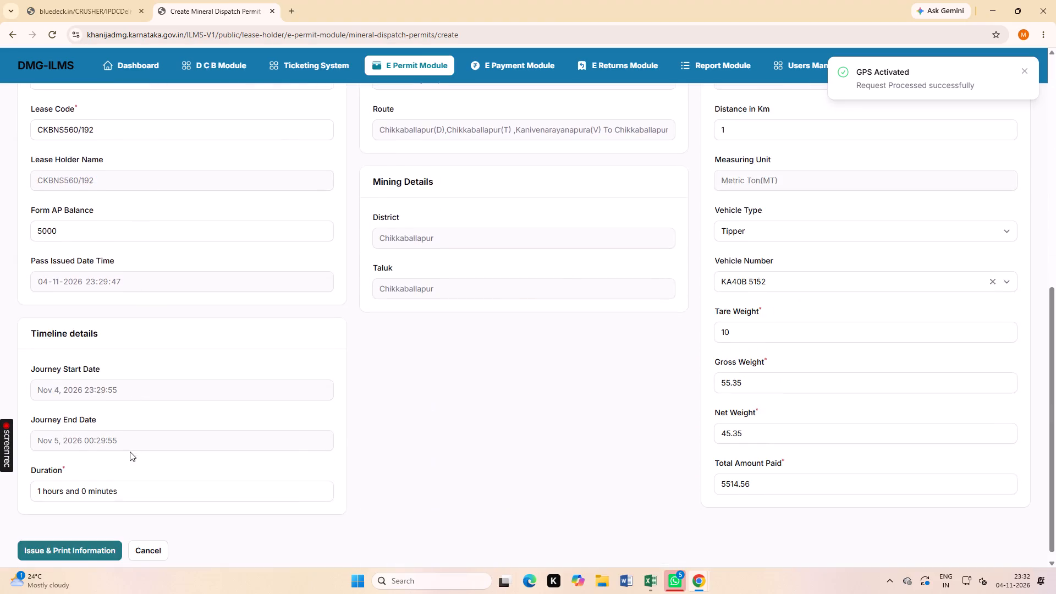
pyautogui.scroll(-3, 130, 452)
pyautogui.scroll(3, 355, 458)
pyautogui.scroll(3, 596, 436)
pyautogui.scroll(-2, 603, 436)
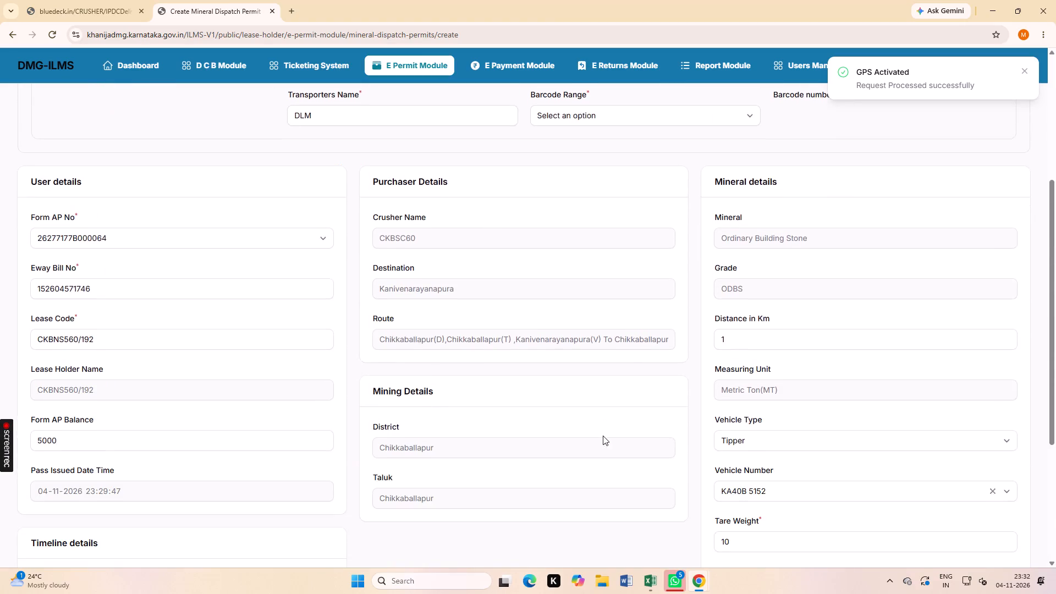
pyautogui.scroll(-4, 703, 446)
pyautogui.scroll(-3, 0, 506)
pyautogui.scroll(5, 846, 404)
pyautogui.scroll(-4, 353, 440)
pyautogui.scroll(3, 464, 426)
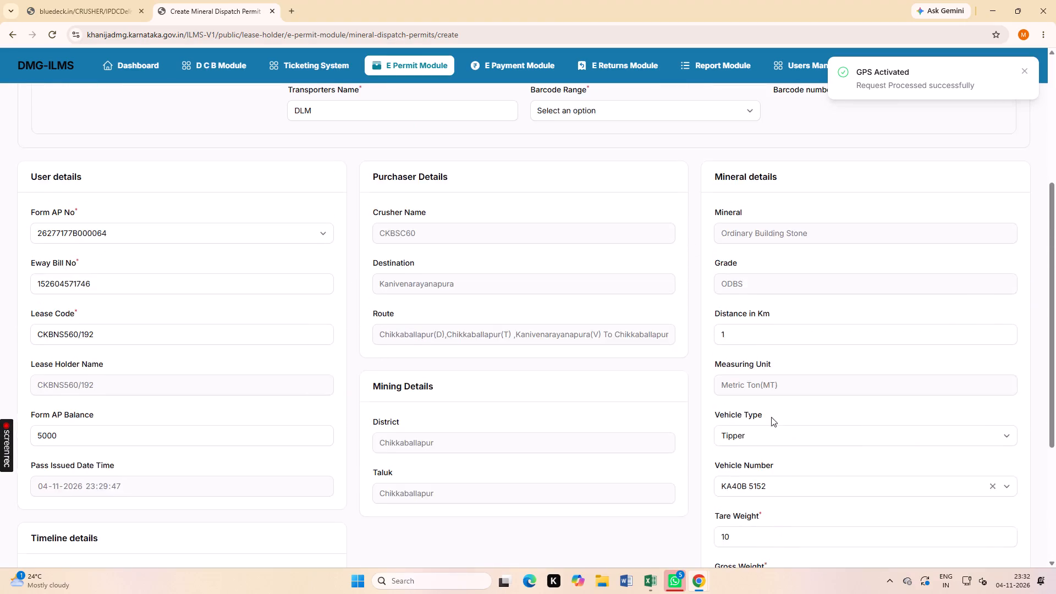
pyautogui.scroll(1, 869, 417)
pyautogui.scroll(1, 982, 415)
pyautogui.scroll(-2, 887, 421)
pyautogui.scroll(-2, 375, 450)
pyautogui.scroll(-3, 743, 414)
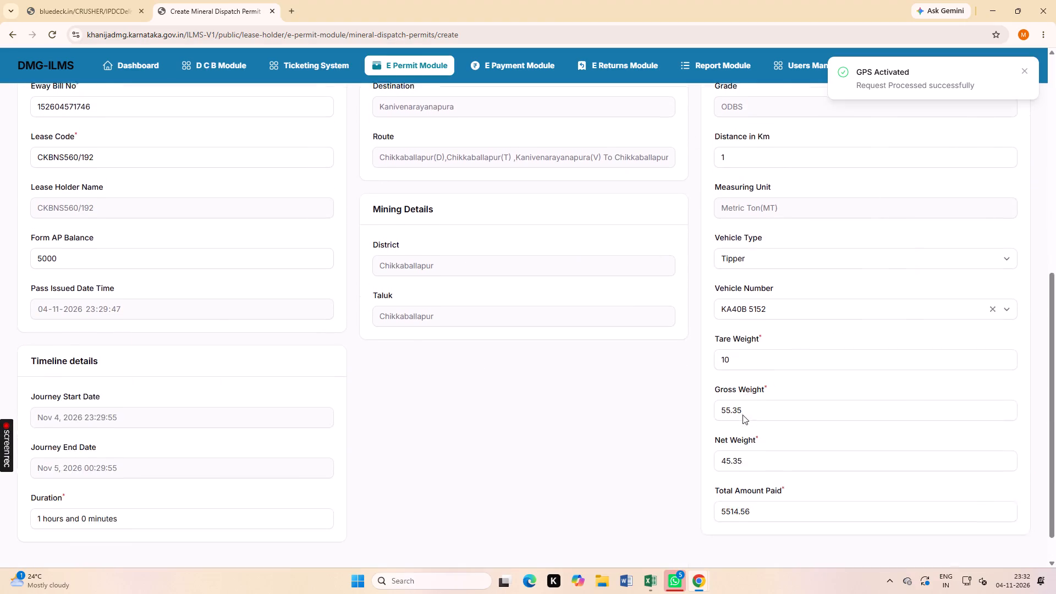
pyautogui.scroll(-4, 722, 412)
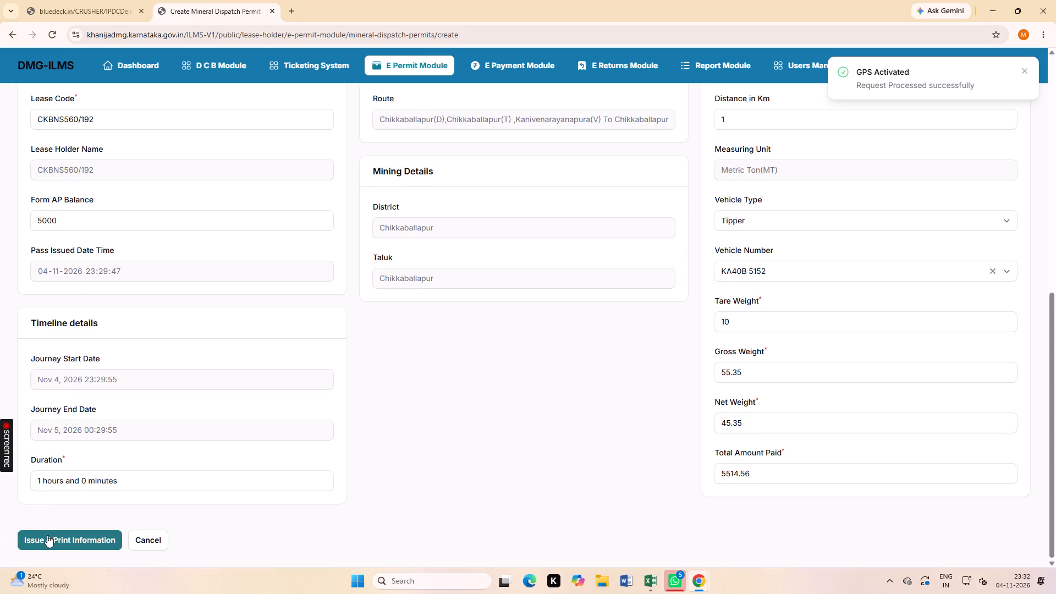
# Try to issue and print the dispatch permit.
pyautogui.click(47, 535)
pyautogui.scroll(3, 450, 444)
pyautogui.scroll(1, 521, 395)
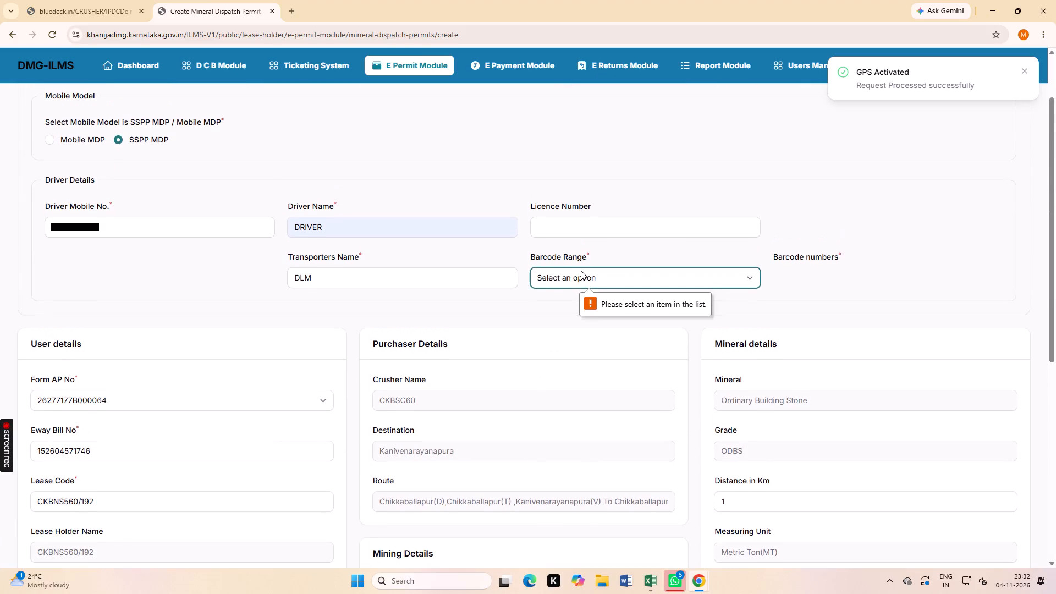
pyautogui.click(581, 269)
pyautogui.scroll(-8, 634, 443)
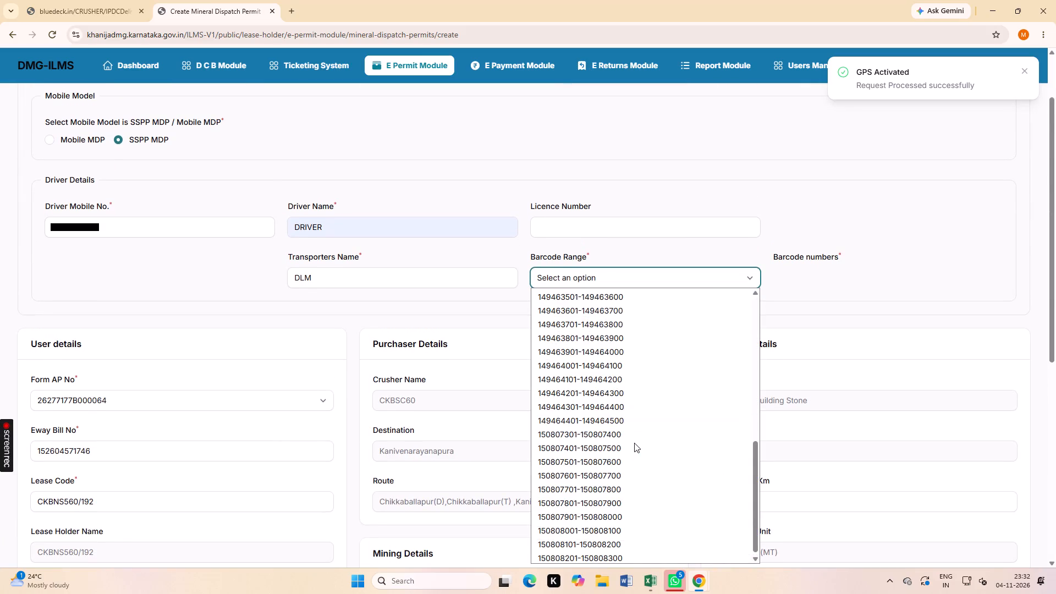
pyautogui.scroll(-6, 634, 443)
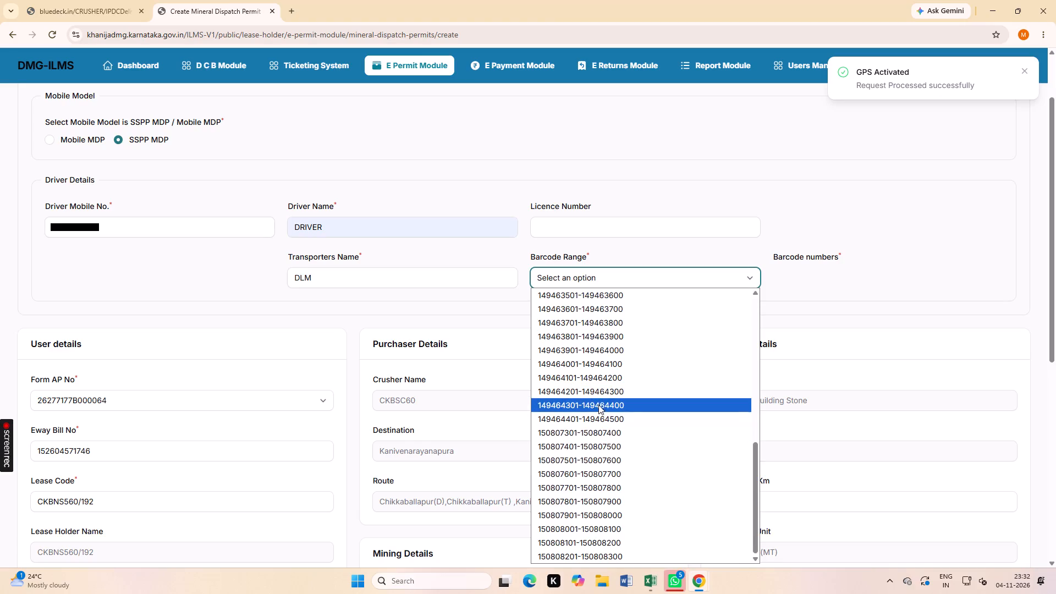
pyautogui.click(598, 311)
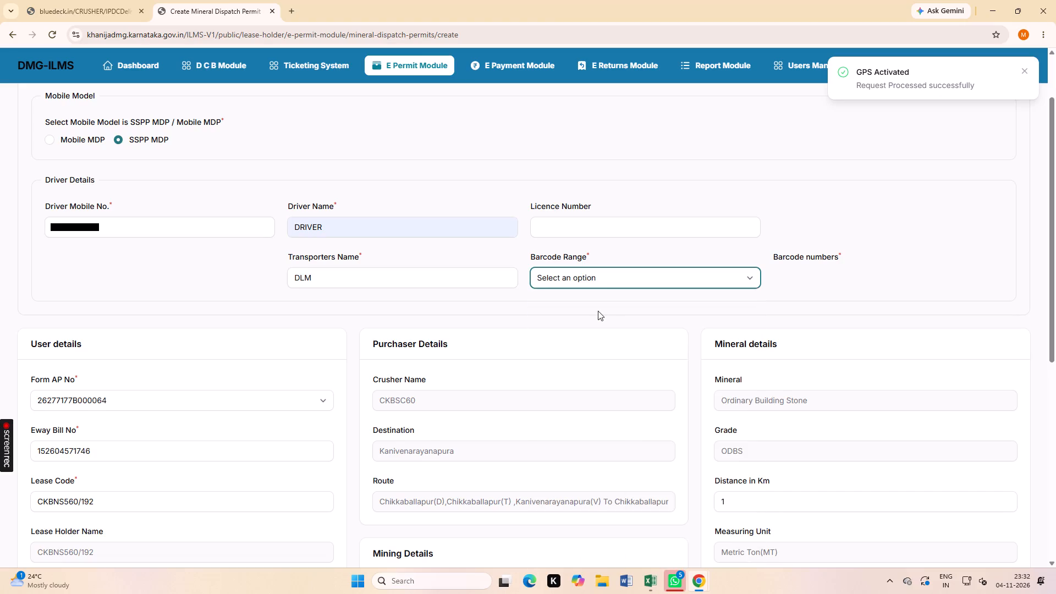
pyautogui.click(829, 282)
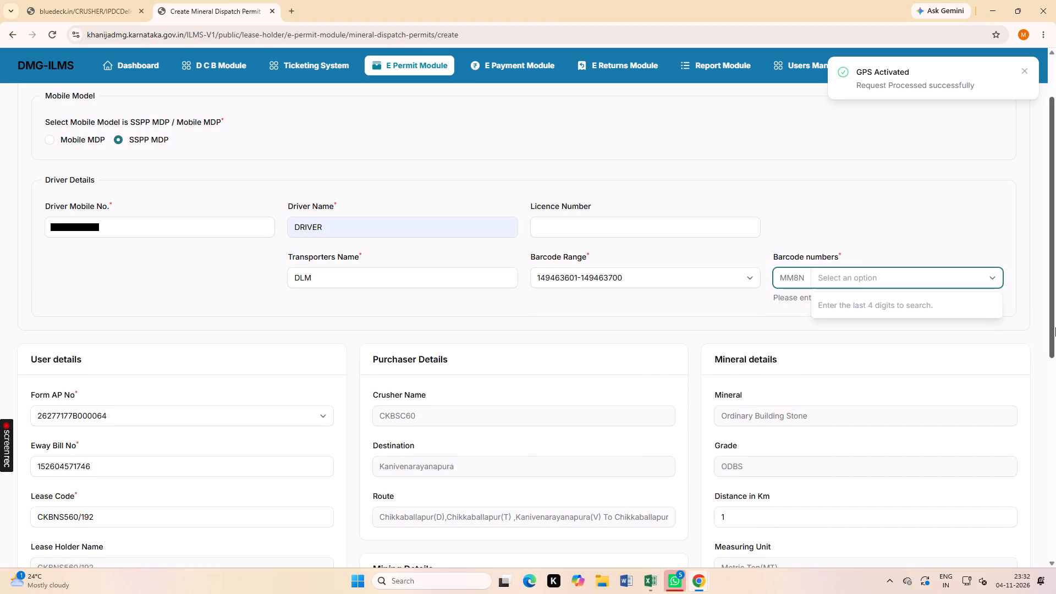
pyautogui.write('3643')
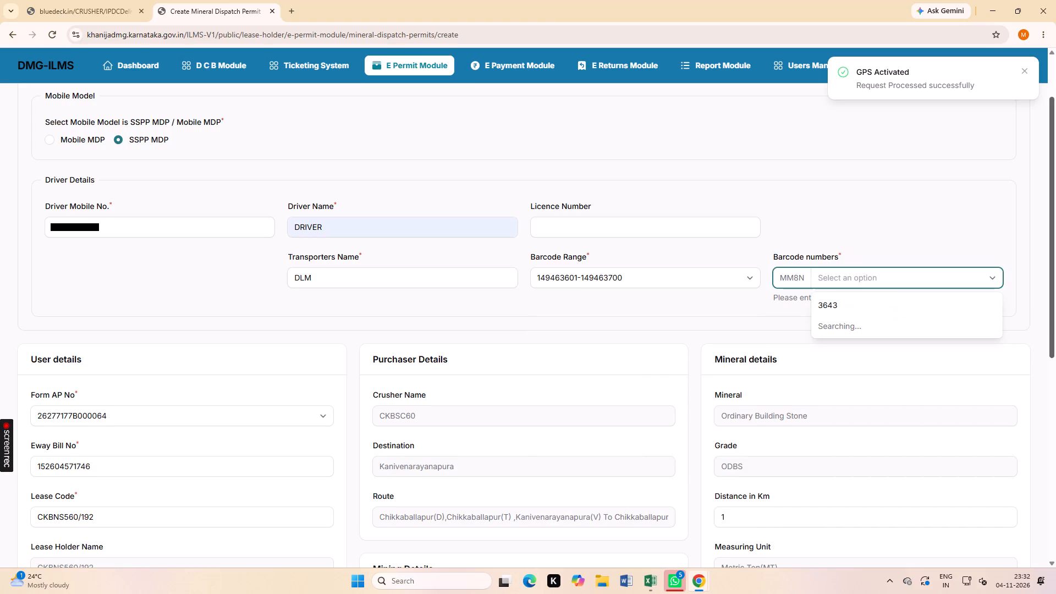
pyautogui.click(863, 331)
pyautogui.click(685, 322)
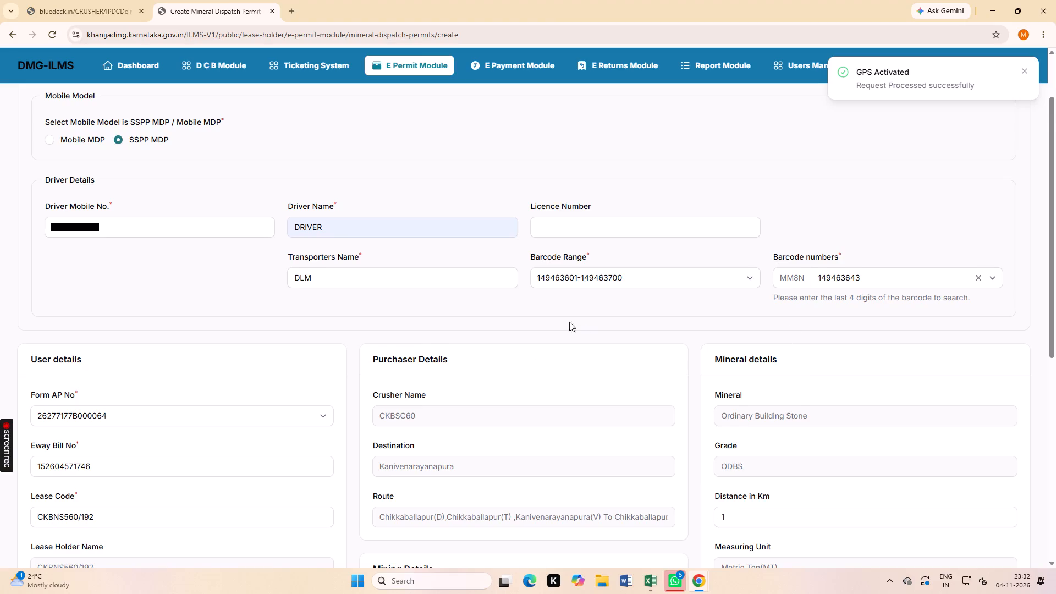
# Check the completed permit form once more, including the vehicle, weight and timeline details.
pyautogui.scroll(-1, 430, 388)
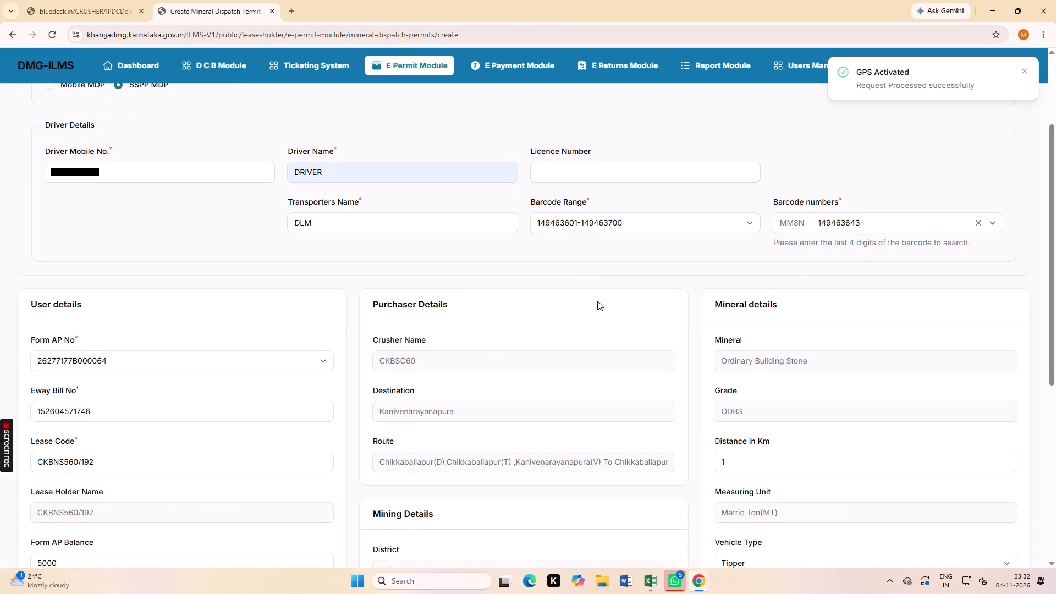
pyautogui.scroll(-3, 601, 308)
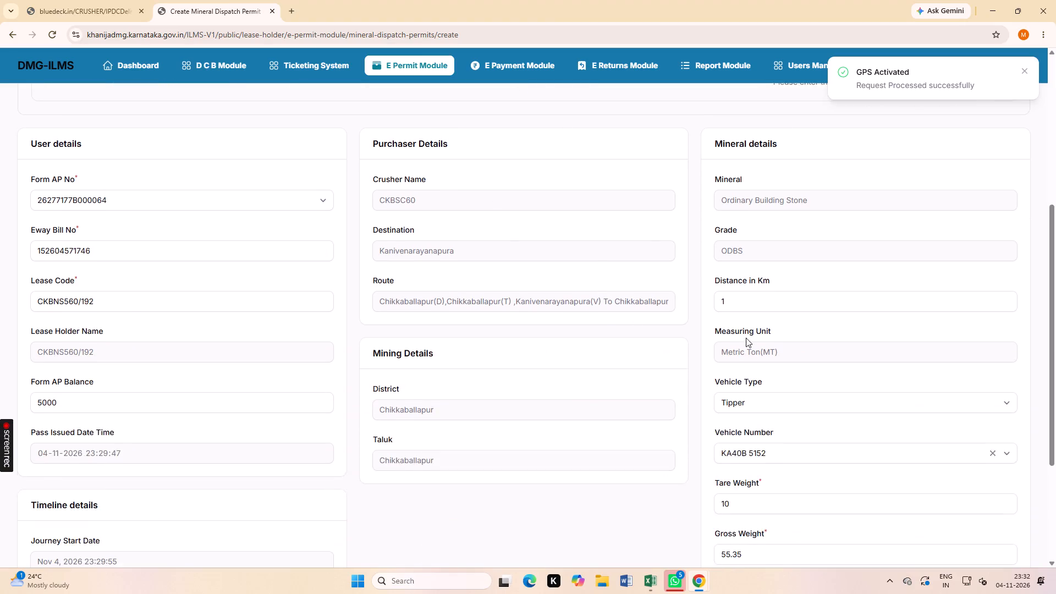
pyautogui.scroll(3, 746, 338)
pyautogui.scroll(-5, 225, 355)
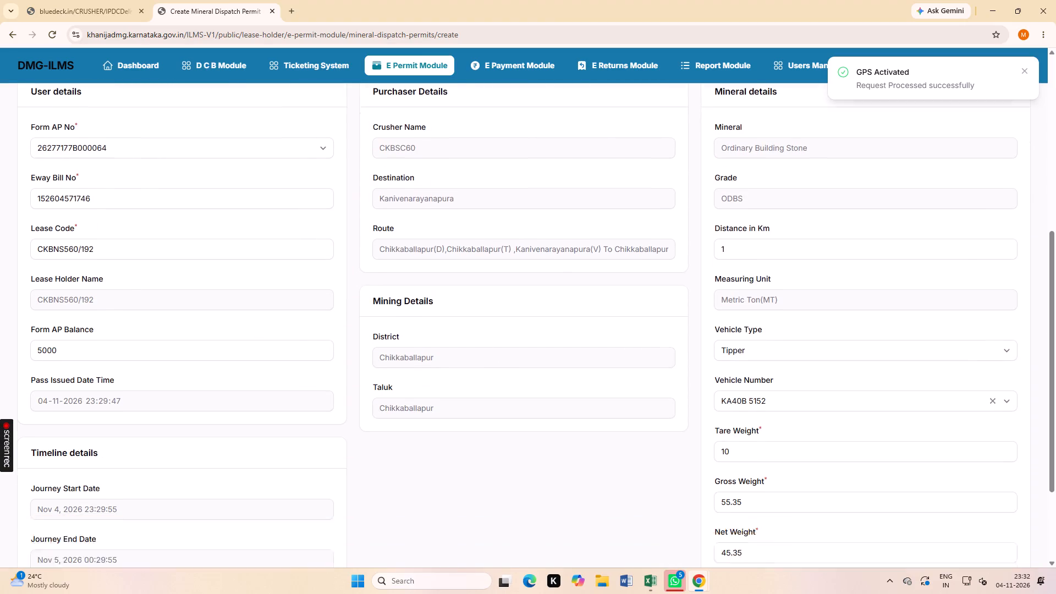
pyautogui.scroll(-1, 257, 376)
pyautogui.scroll(1, 633, 437)
pyautogui.scroll(-4, 647, 442)
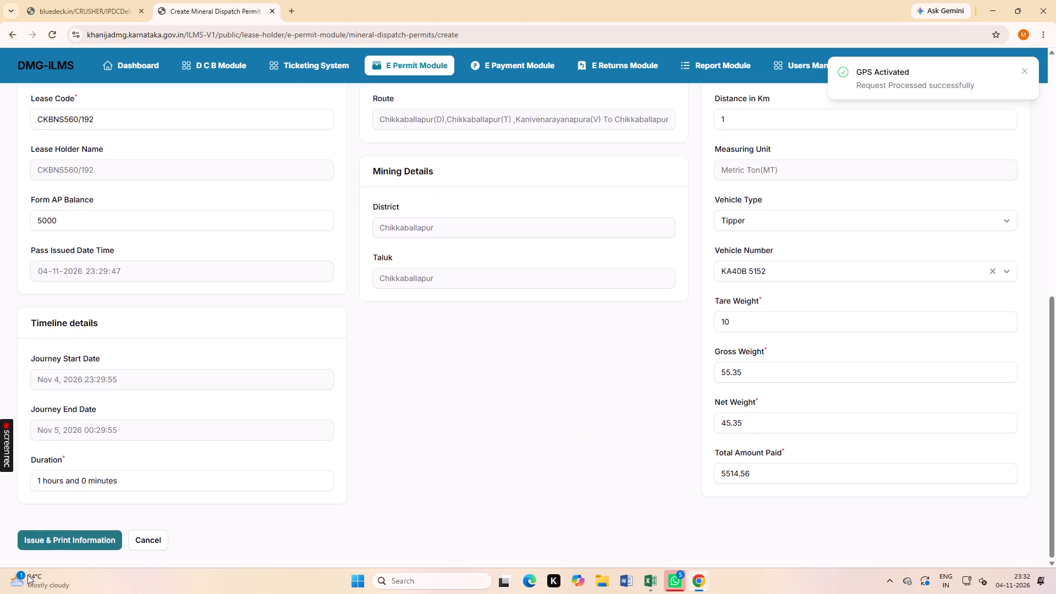
pyautogui.scroll(-2, 0, 593)
# Issue the Mineral Dispatch Permit and print it in Landscape layout.
pyautogui.click(98, 535)
pyautogui.click(801, 213)
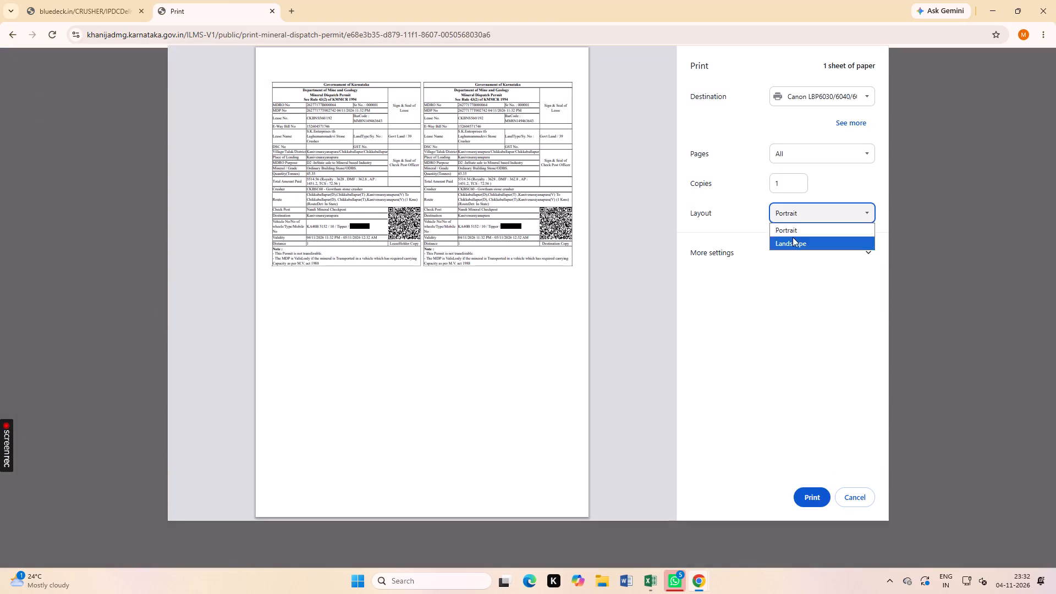
pyautogui.click(793, 237)
pyautogui.click(812, 498)
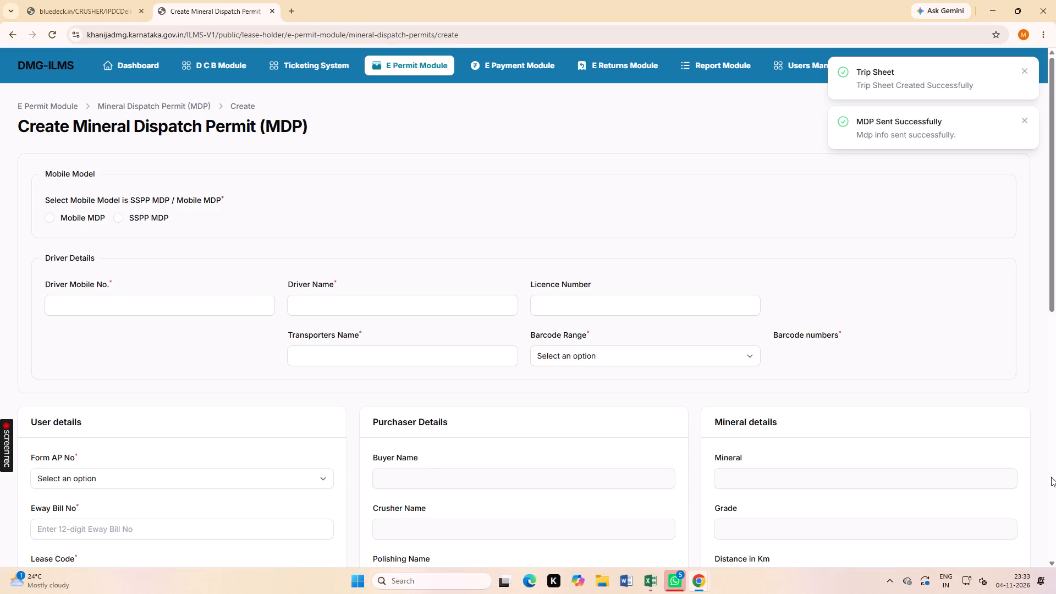
# Choose the SSPP MDP model for the new permit and enter the driver's mobile number and the driver name DRIVER.
pyautogui.click(128, 218)
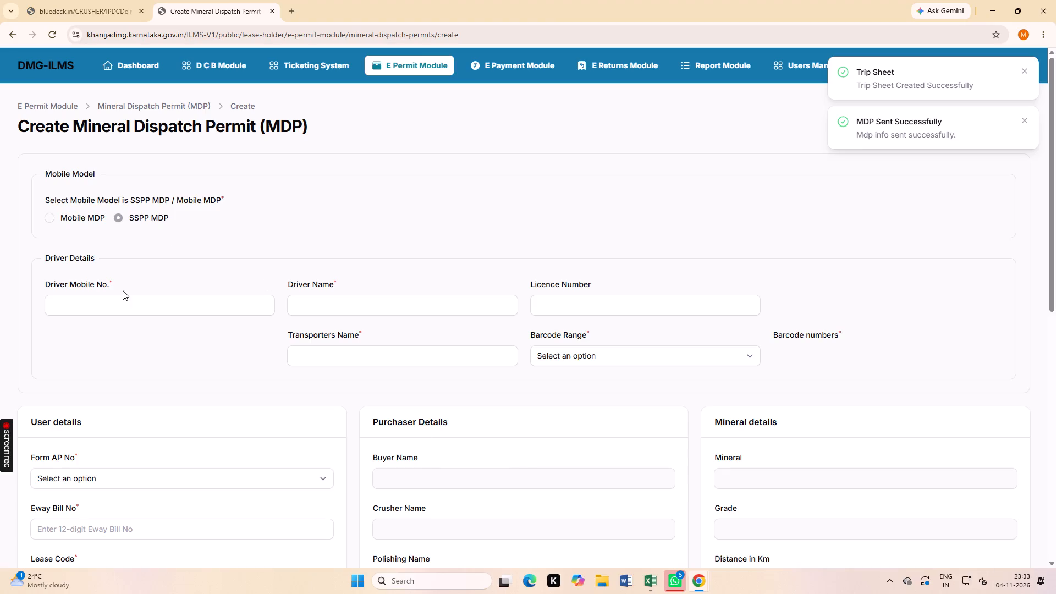
pyautogui.click(115, 301)
pyautogui.click(138, 435)
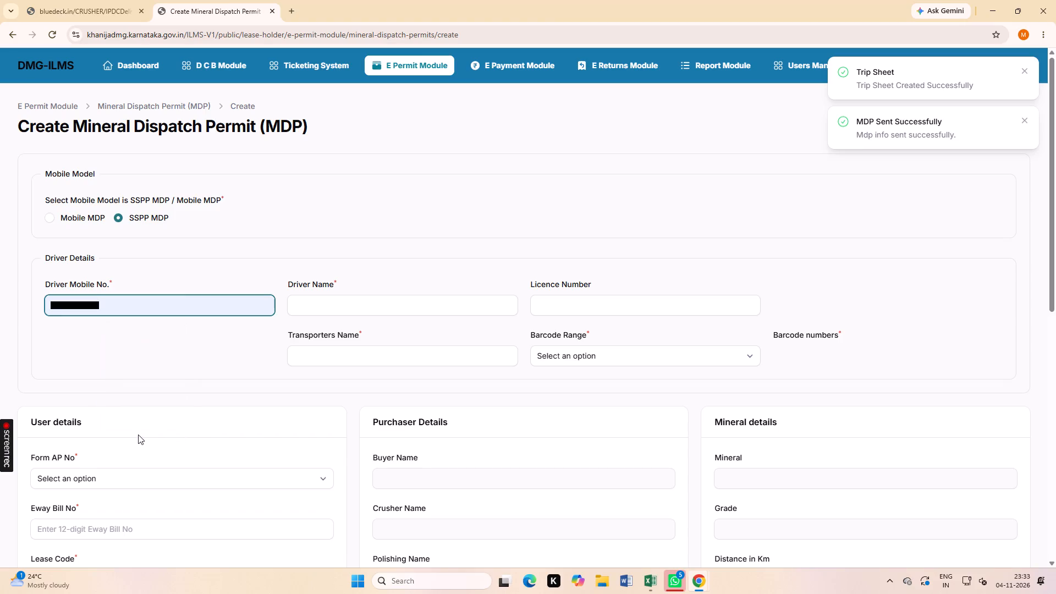
pyautogui.press('BackSpace')
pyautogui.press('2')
pyautogui.click(327, 312)
pyautogui.click(124, 305)
pyautogui.press('BackSpace')
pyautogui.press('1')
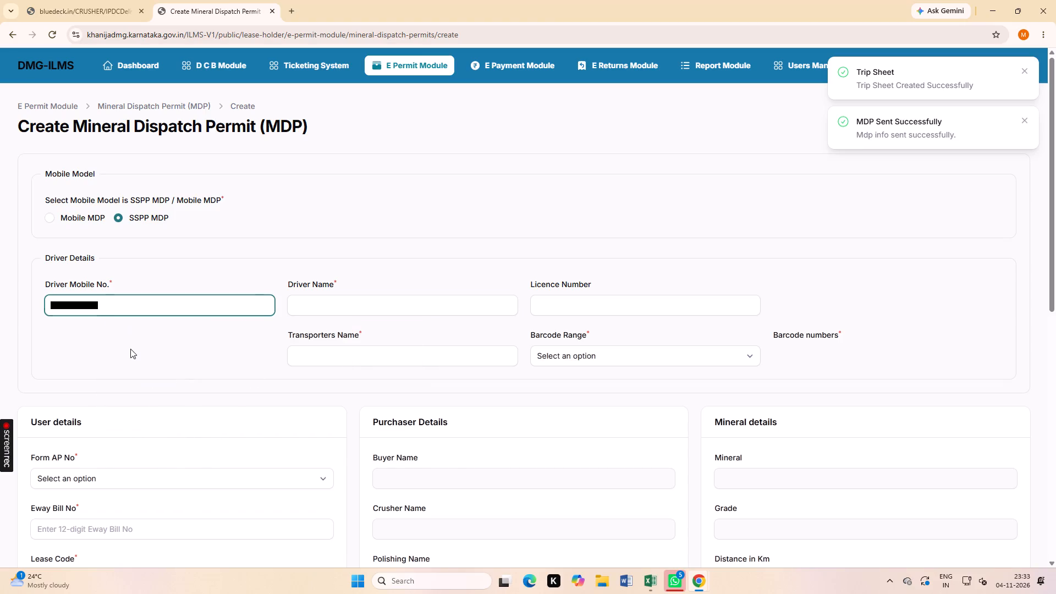
pyautogui.click(130, 349)
pyautogui.click(328, 303)
pyautogui.click(365, 330)
pyautogui.click(239, 339)
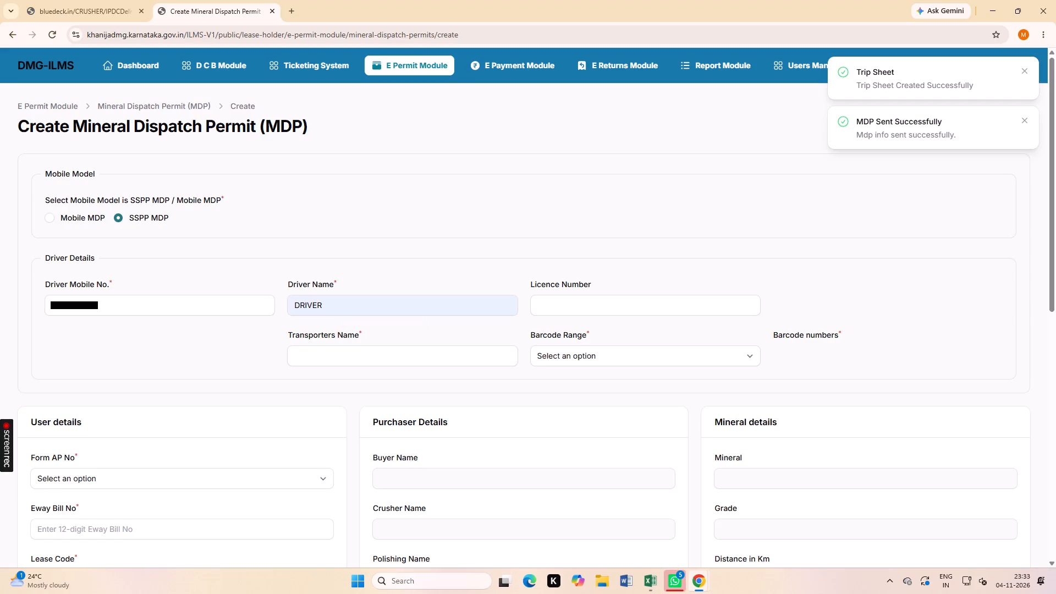
pyautogui.scroll(-1, 487, 338)
pyautogui.click(562, 295)
pyautogui.scroll(-3, 583, 210)
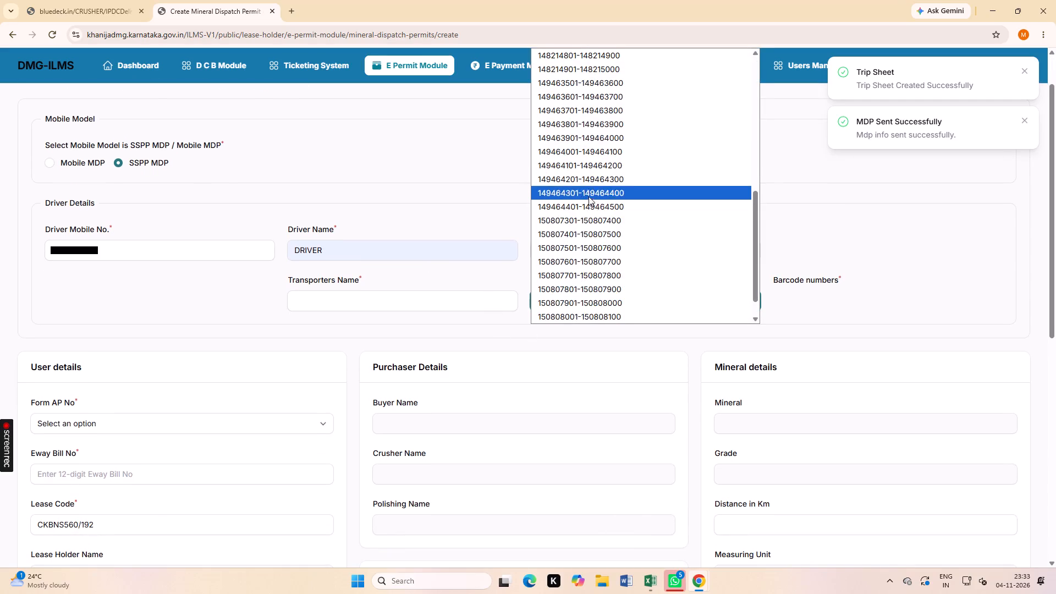
pyautogui.click(582, 94)
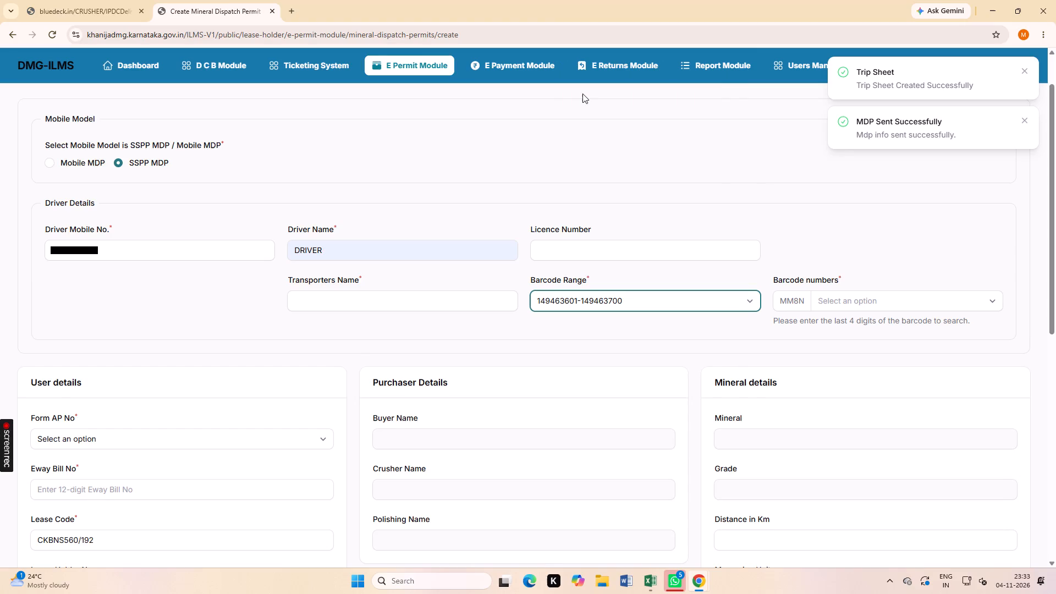
pyautogui.click(850, 300)
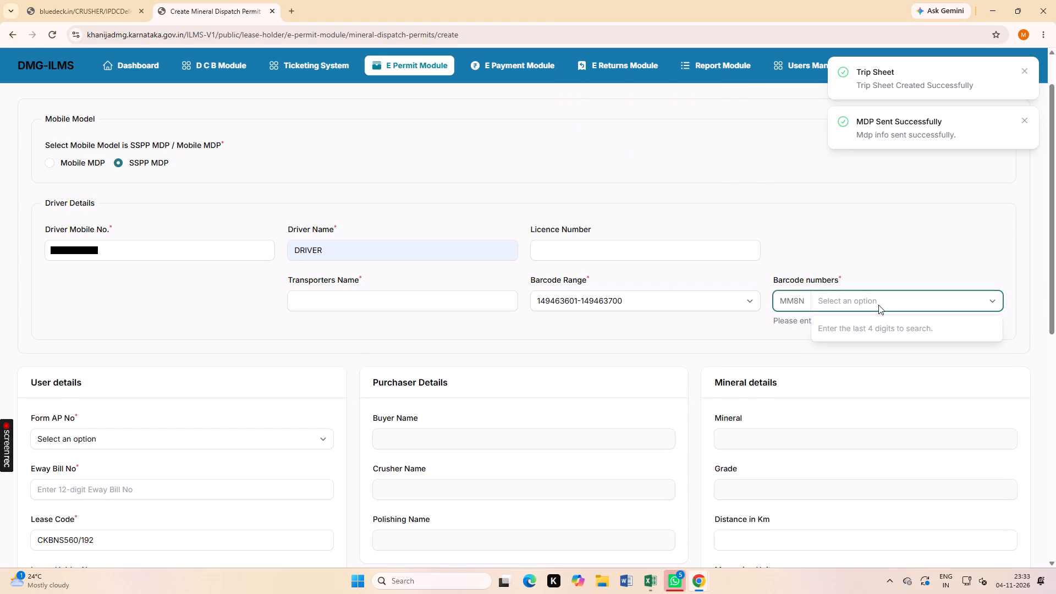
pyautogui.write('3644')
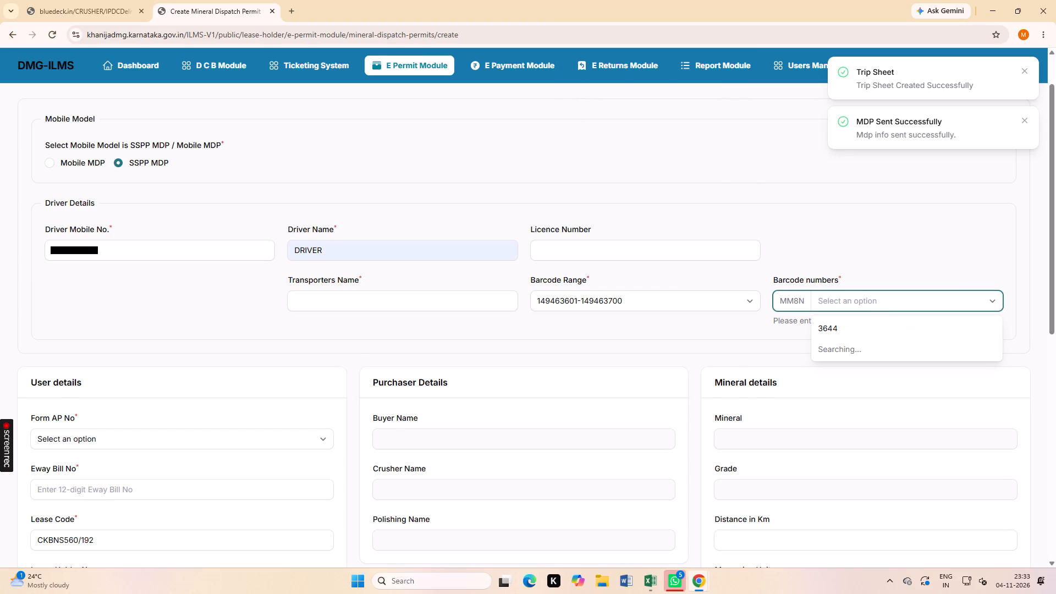
pyautogui.click(840, 356)
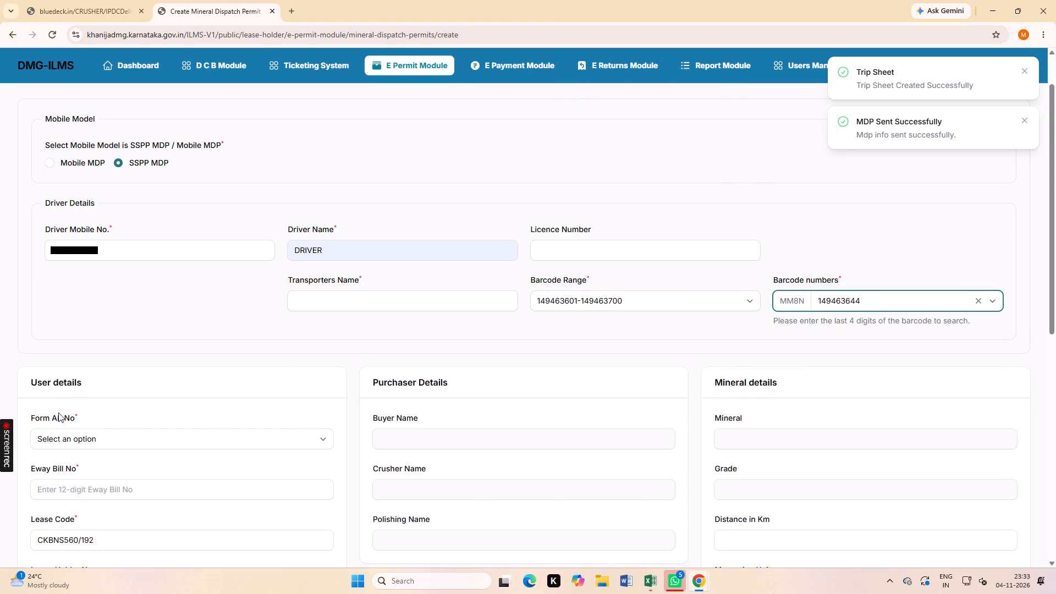
pyautogui.scroll(-2, 57, 413)
pyautogui.click(70, 324)
pyautogui.click(110, 441)
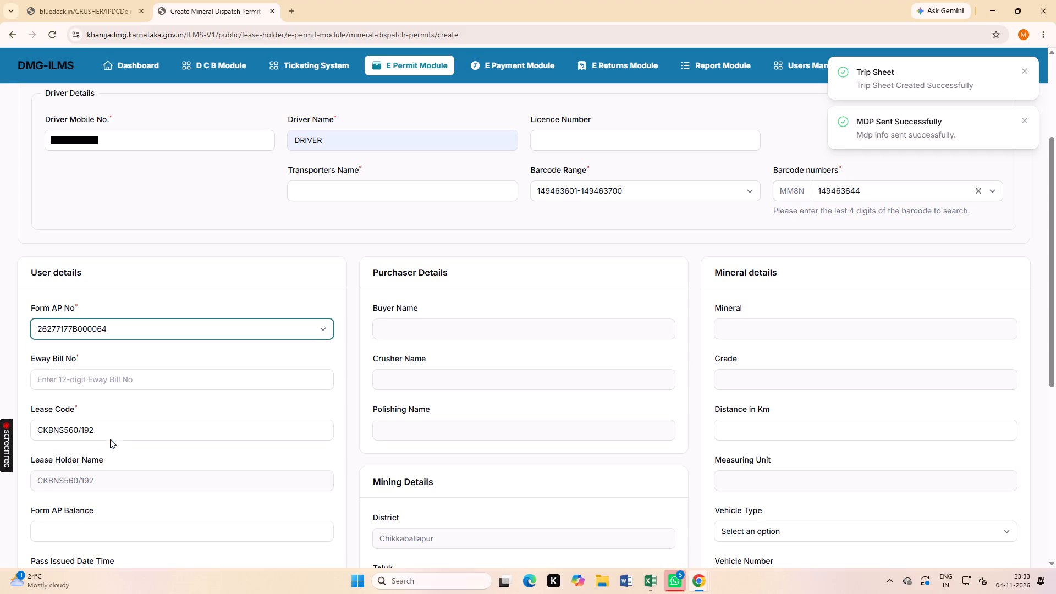
pyautogui.click(148, 255)
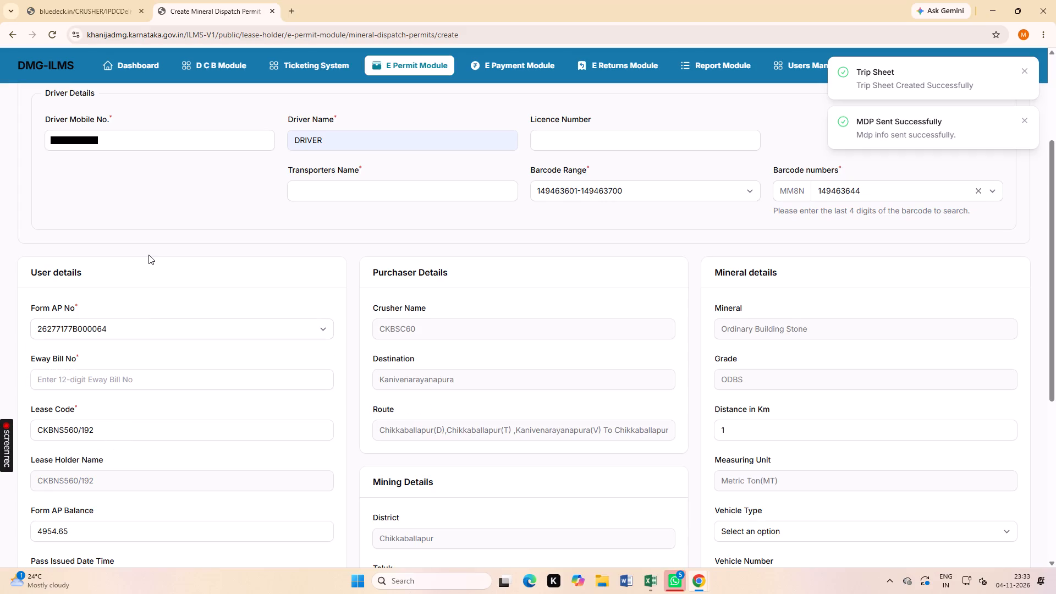
pyautogui.scroll(-1, 167, 380)
pyautogui.click(102, 323)
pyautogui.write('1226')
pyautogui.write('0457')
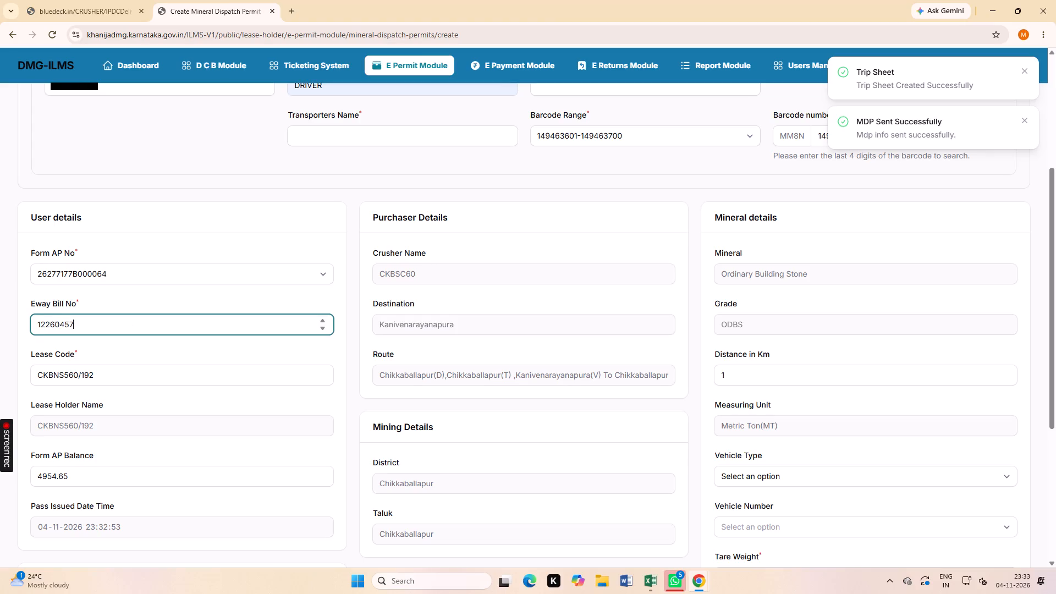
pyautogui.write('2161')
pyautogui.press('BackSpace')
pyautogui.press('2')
pyautogui.click(179, 295)
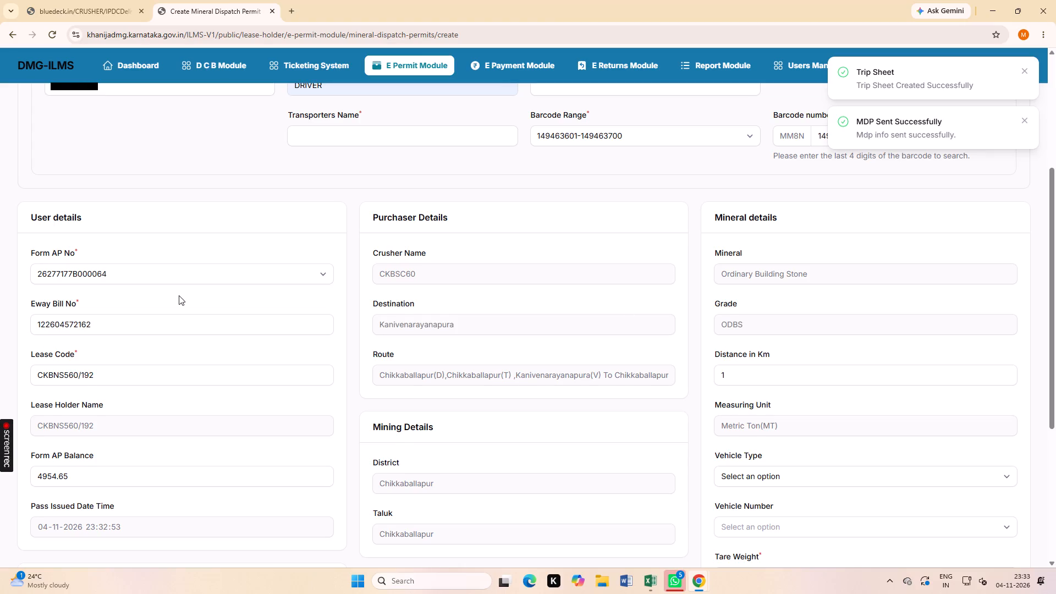
# Set the vehicle type to Tipper and search the vehicle numbers for 5151.
pyautogui.scroll(-2, 547, 333)
pyautogui.click(722, 364)
pyautogui.click(755, 427)
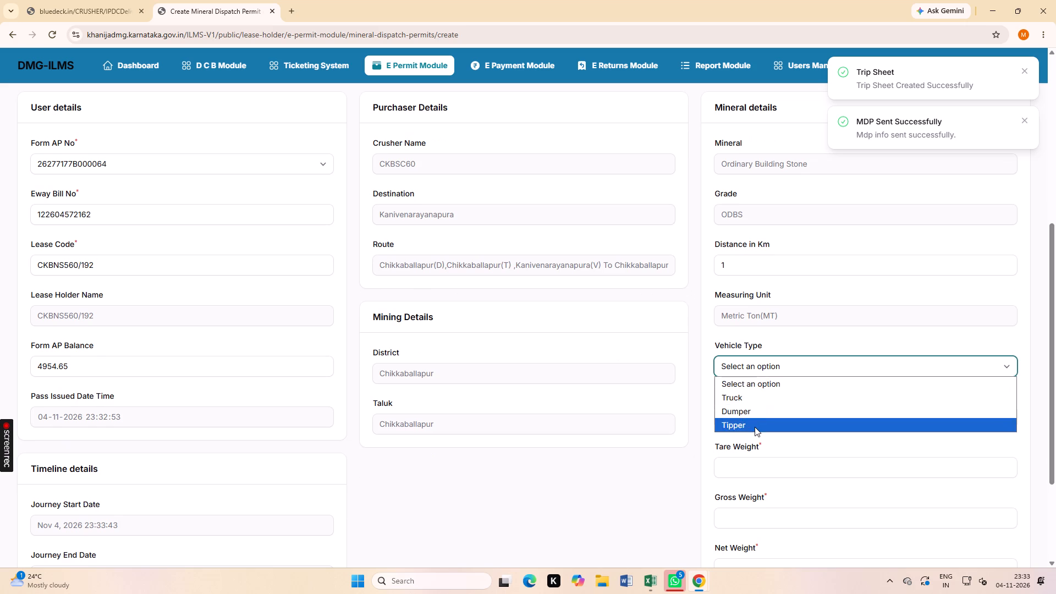
pyautogui.click(750, 424)
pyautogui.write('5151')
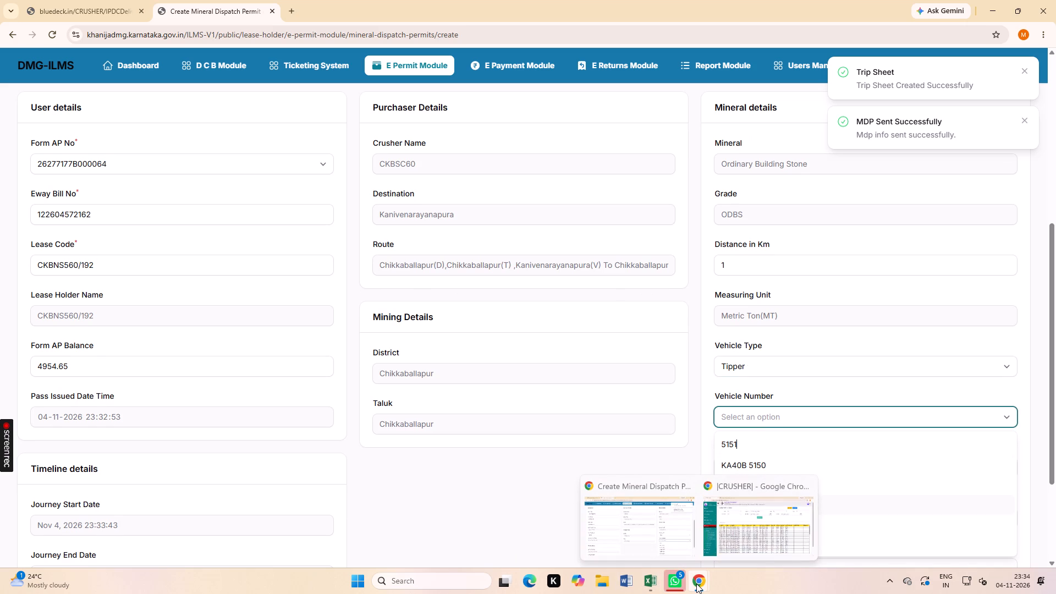
pyautogui.click(533, 578)
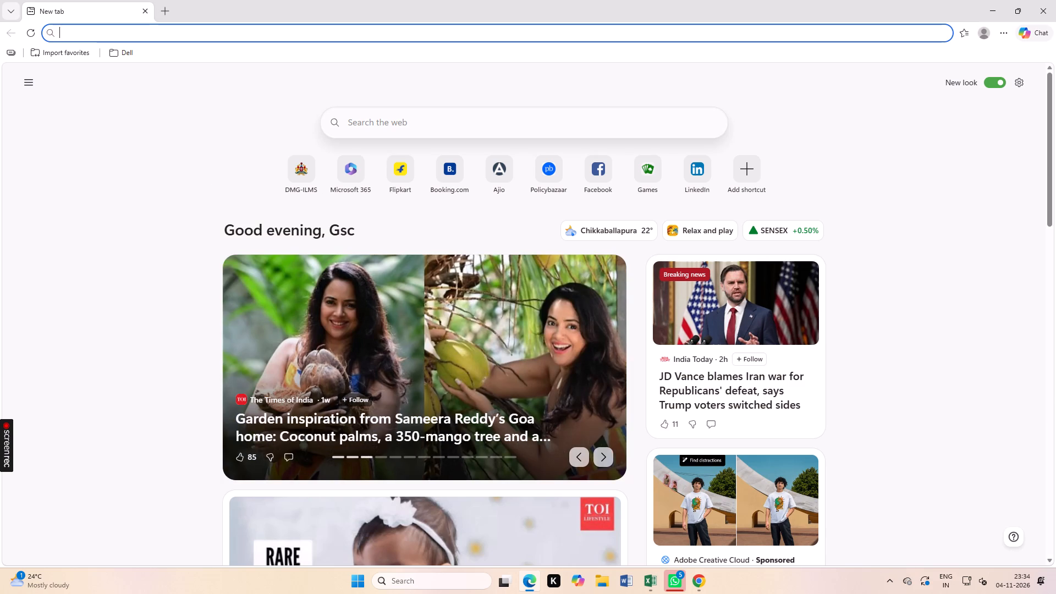
pyautogui.click(423, 136)
pyautogui.click(421, 125)
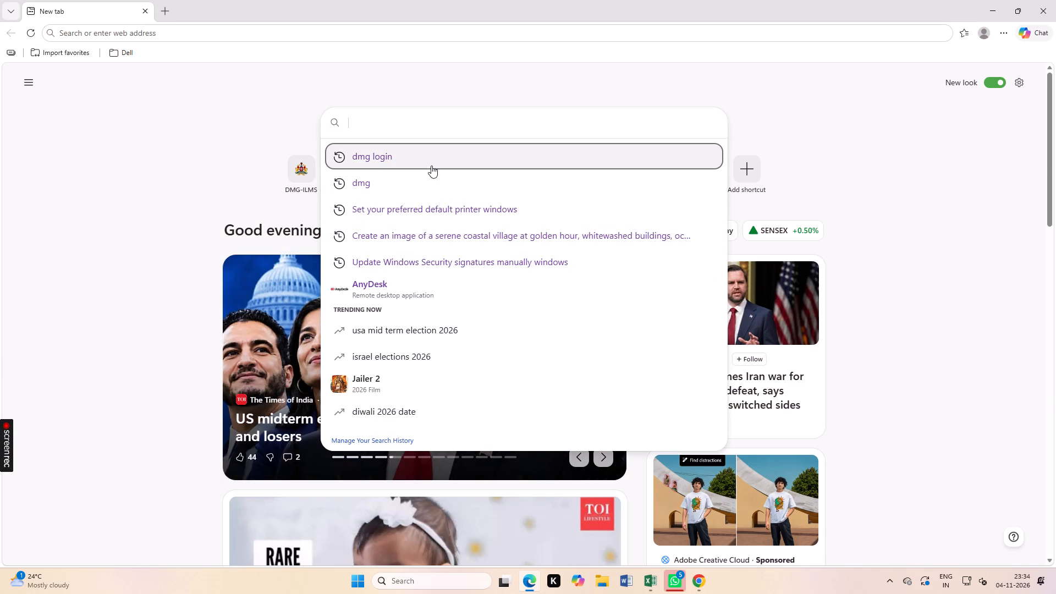
pyautogui.click(406, 188)
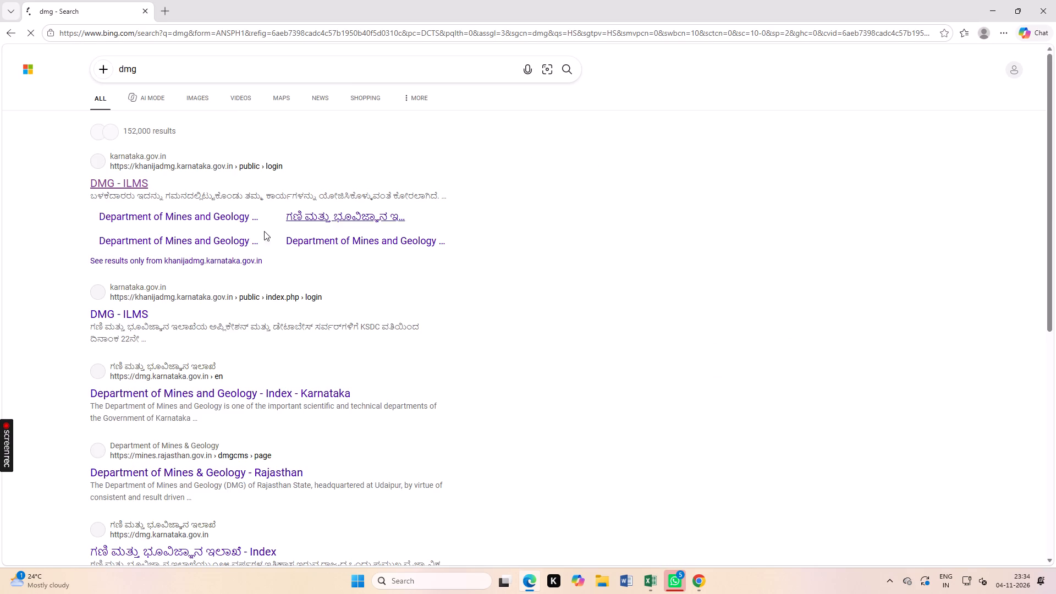
pyautogui.click(135, 182)
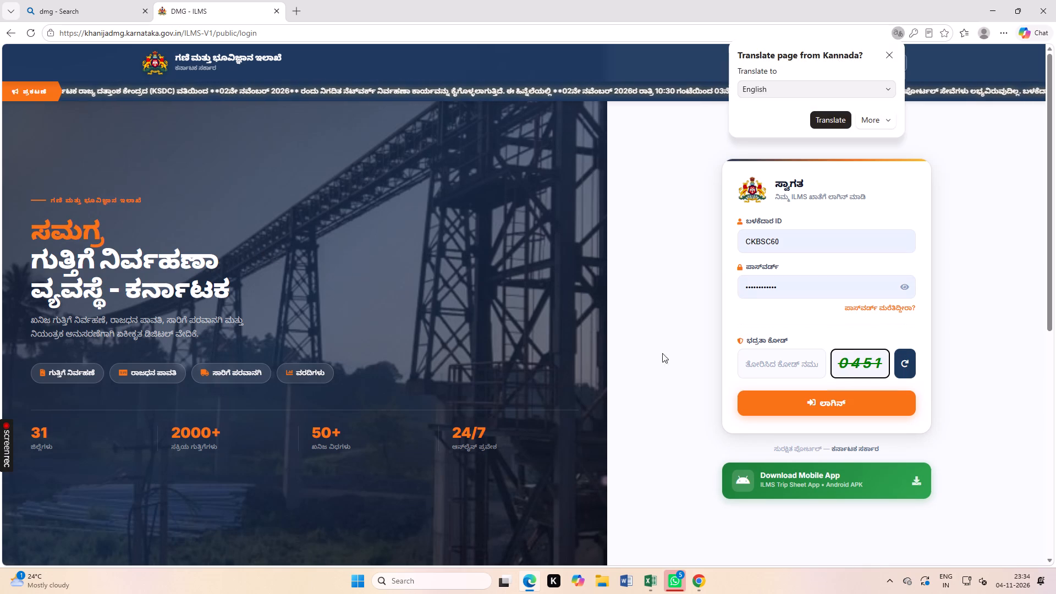
pyautogui.click(791, 358)
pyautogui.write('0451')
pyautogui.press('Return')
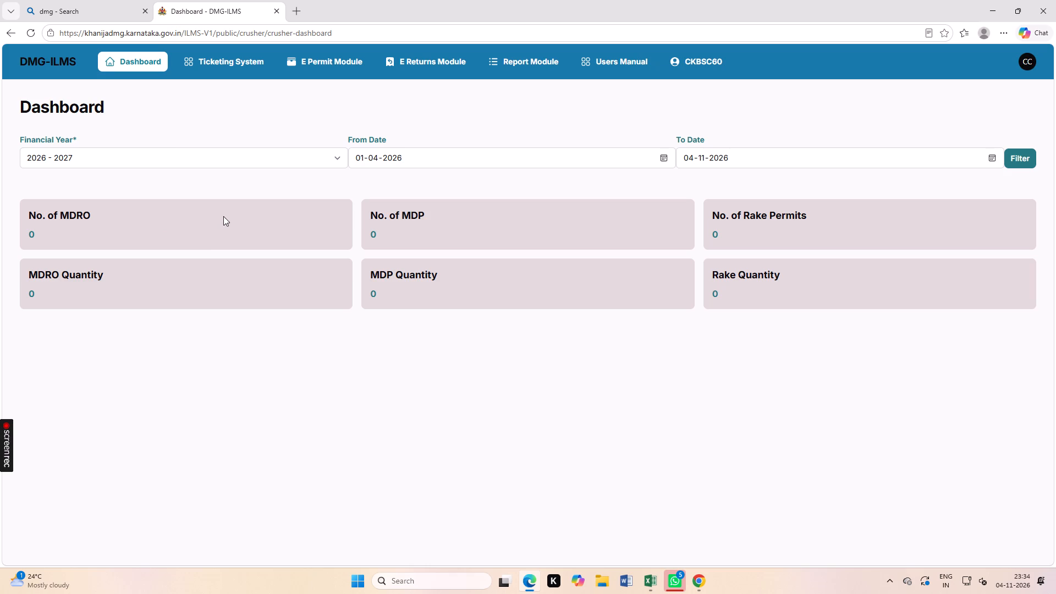
# Open the DMG Material Acknowledgements list in the E Permit Module and enter 26277177B000063 as the bulk permit number filter.
pyautogui.click(331, 67)
pyautogui.scroll(-6, 151, 302)
pyautogui.click(105, 502)
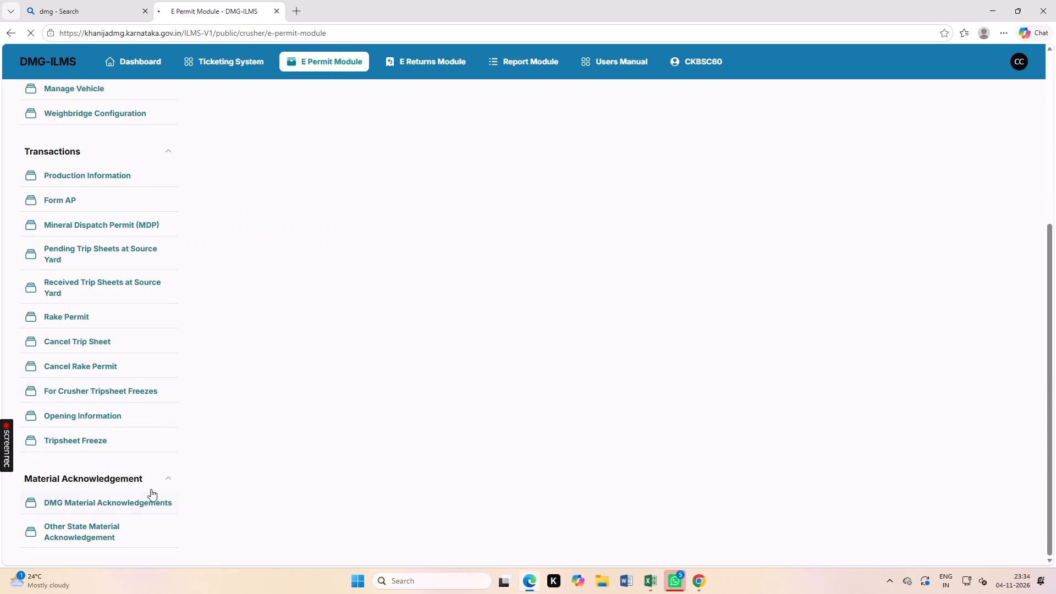
pyautogui.click(671, 208)
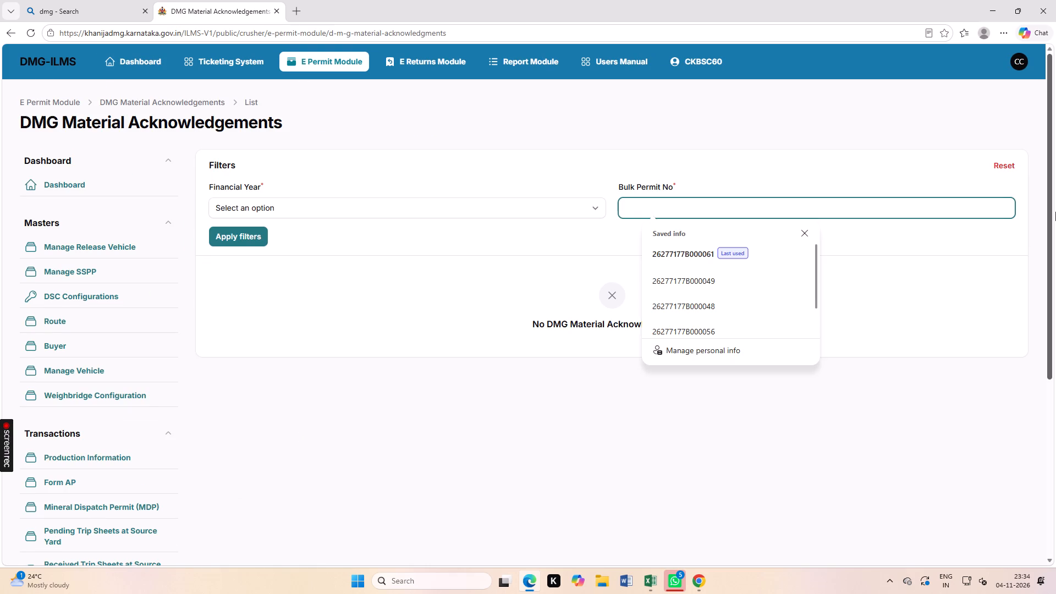
pyautogui.click(700, 263)
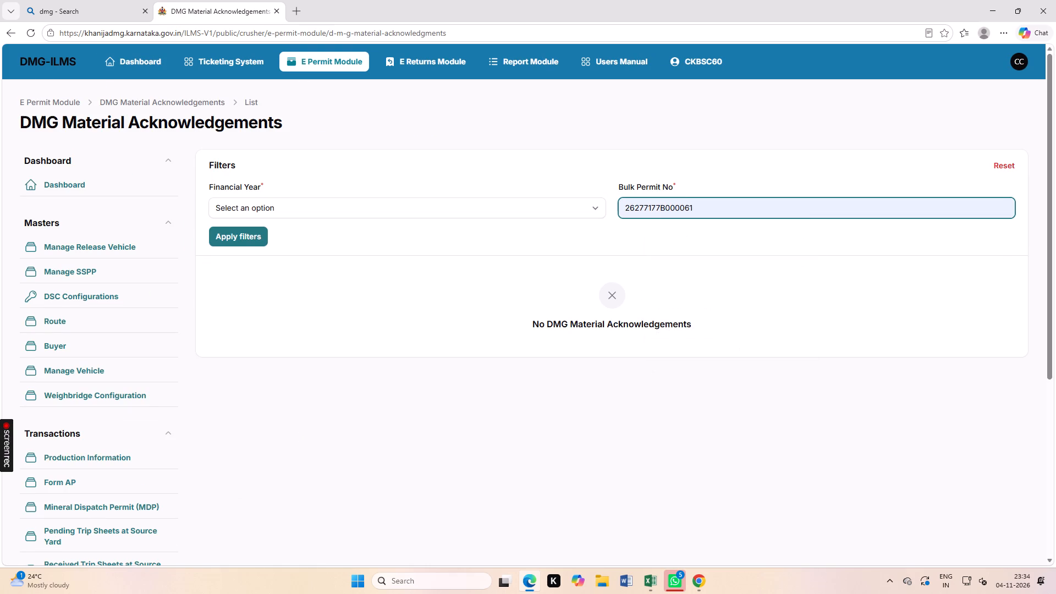
pyautogui.press('BackSpace')
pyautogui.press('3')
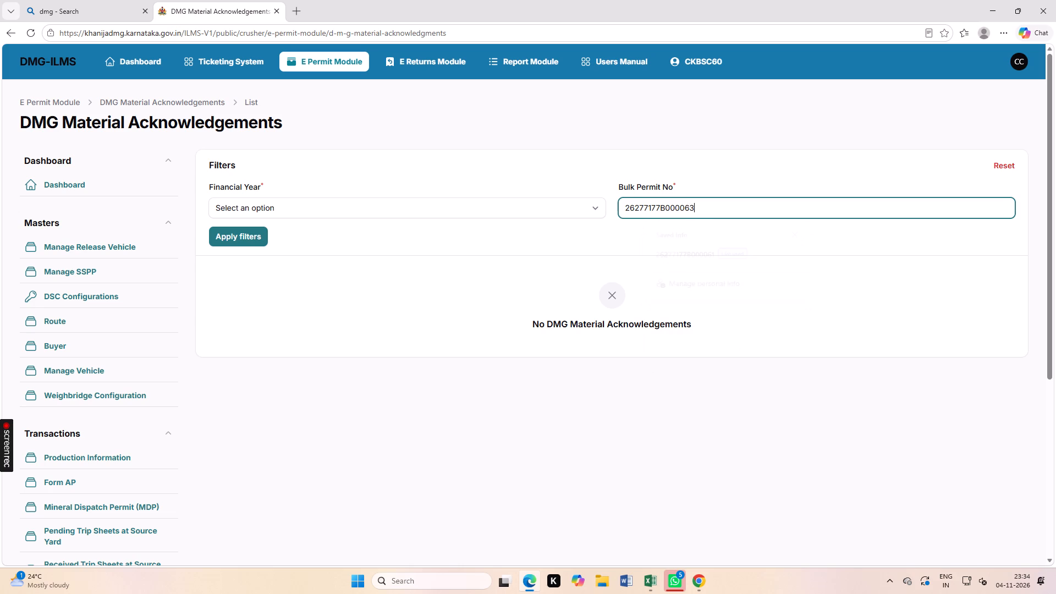
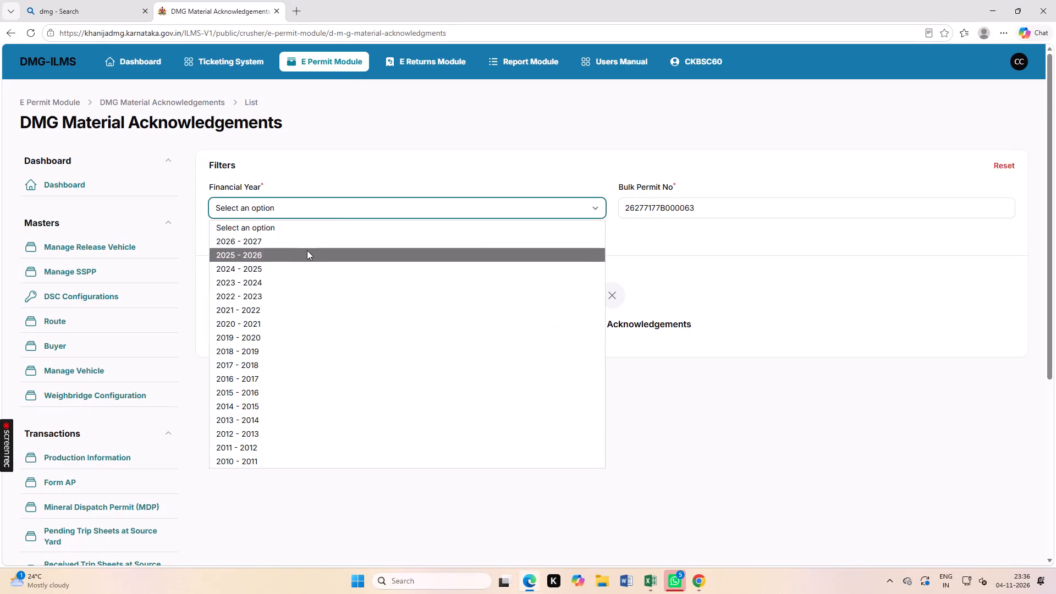
# Filter the acknowledgements by financial year 2026 - 2027 and open the record for bulk permit 26277177B000063.
pyautogui.click(302, 238)
pyautogui.click(245, 232)
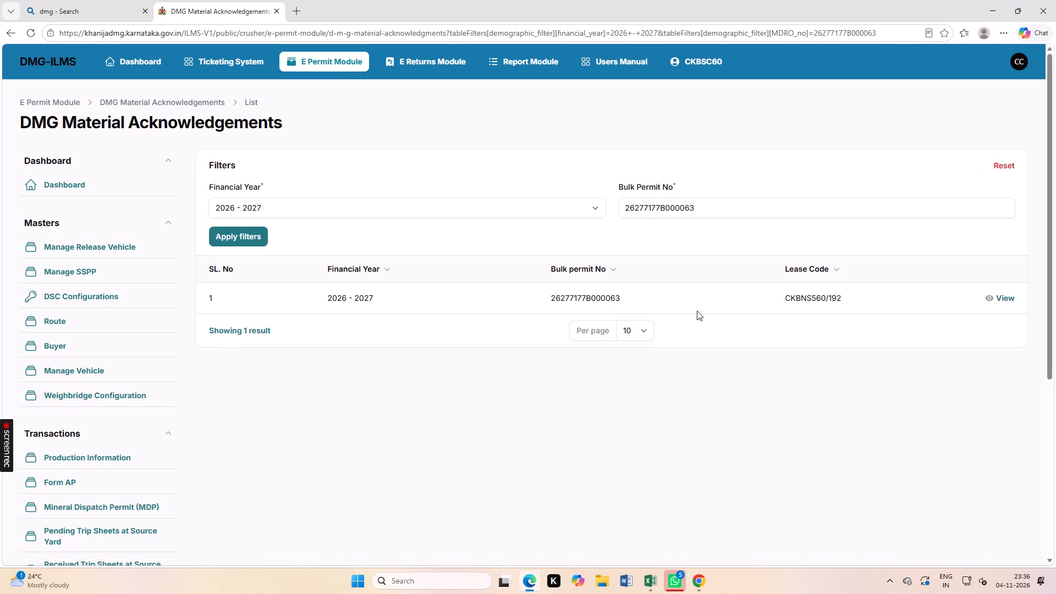
pyautogui.click(1012, 299)
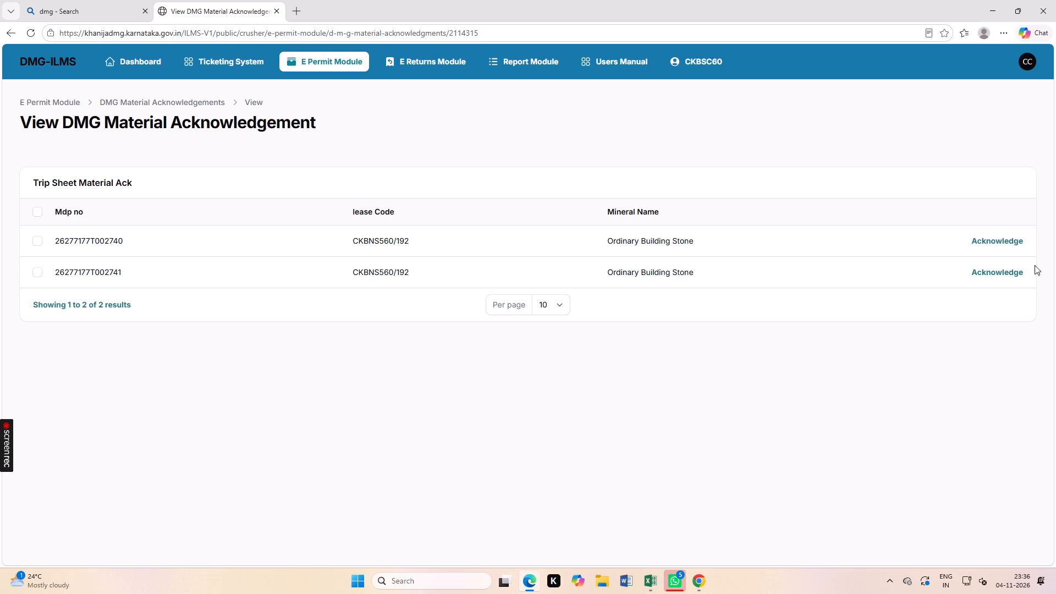
# Select all trip sheets in the Trip Sheet Material Ack list and bulk acknowledge them.
pyautogui.click(33, 214)
pyautogui.click(59, 212)
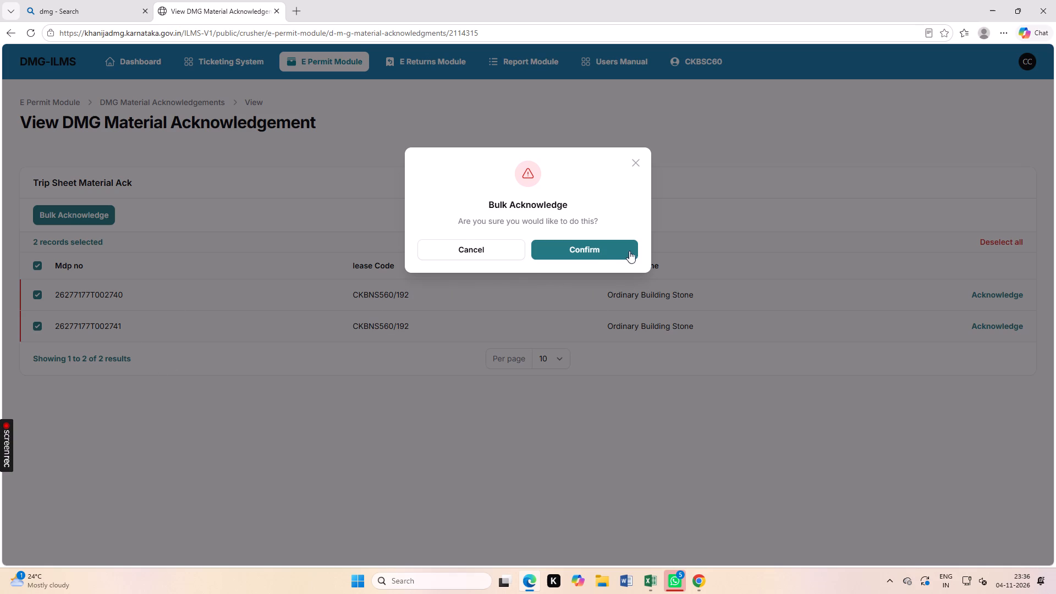
pyautogui.click(589, 252)
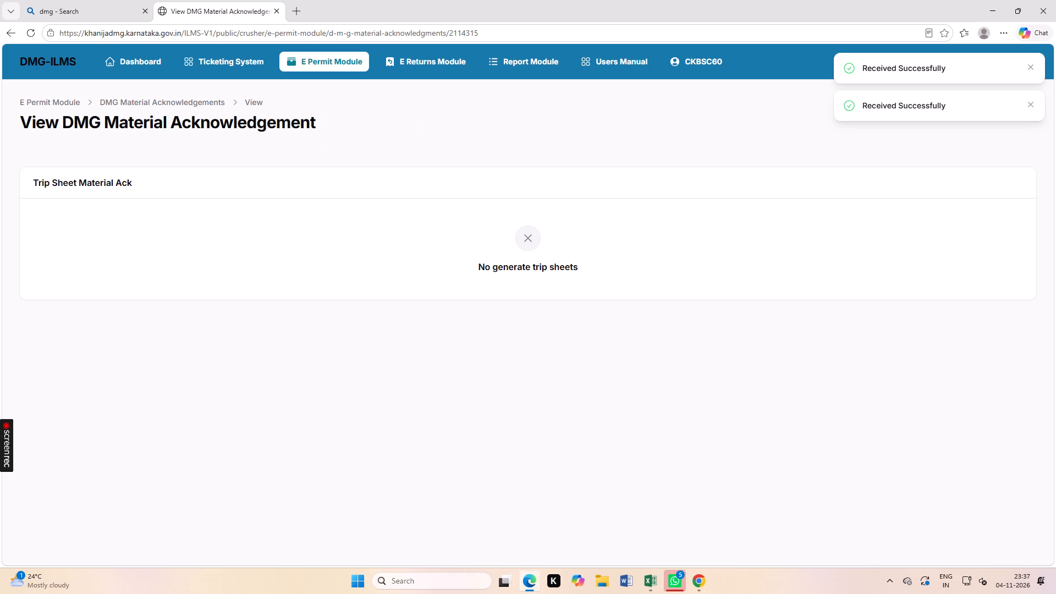
pyautogui.click(988, 12)
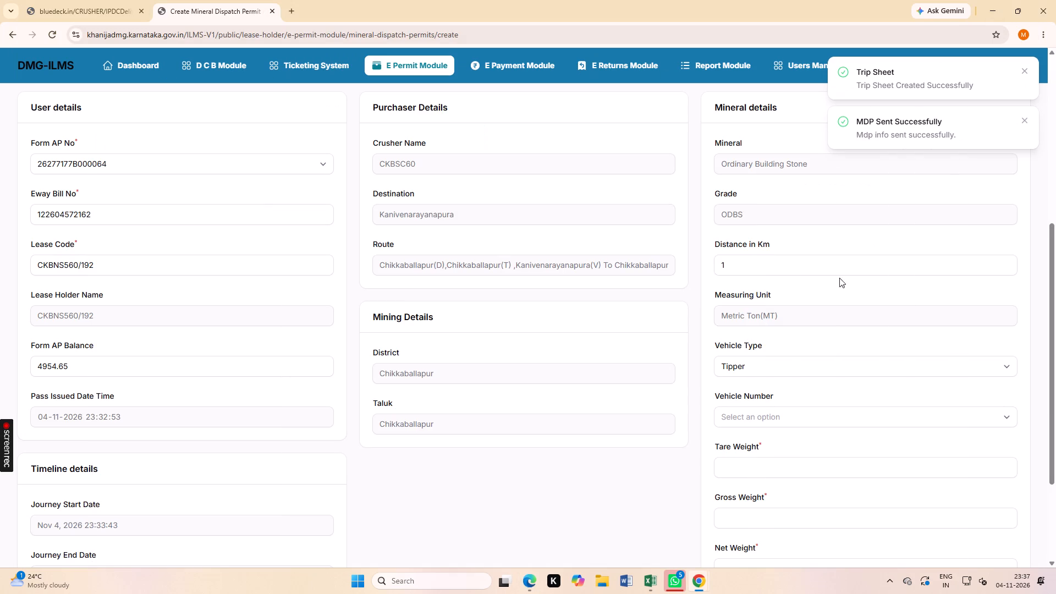
pyautogui.click(767, 411)
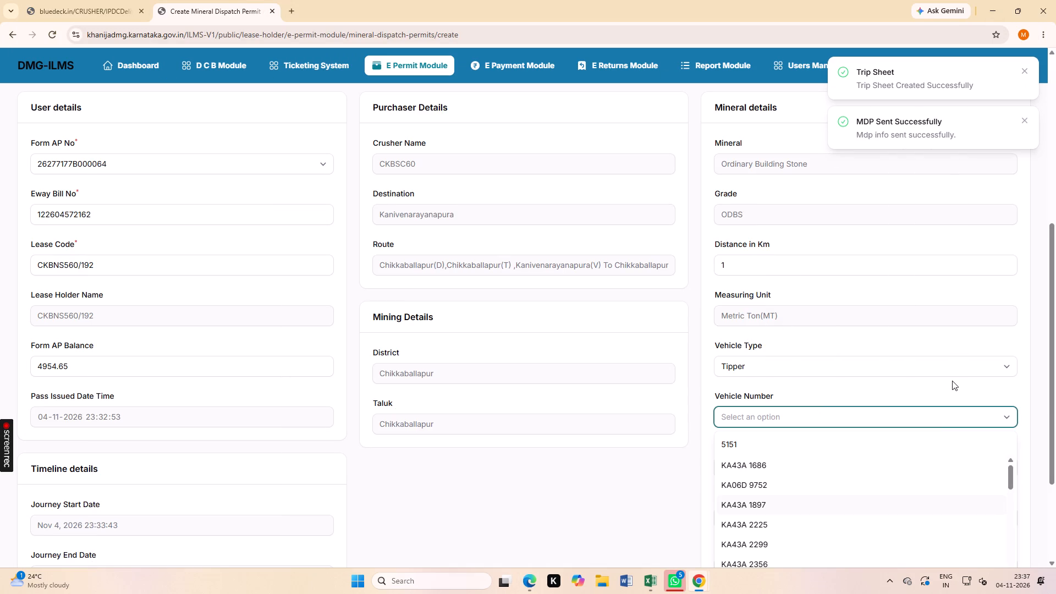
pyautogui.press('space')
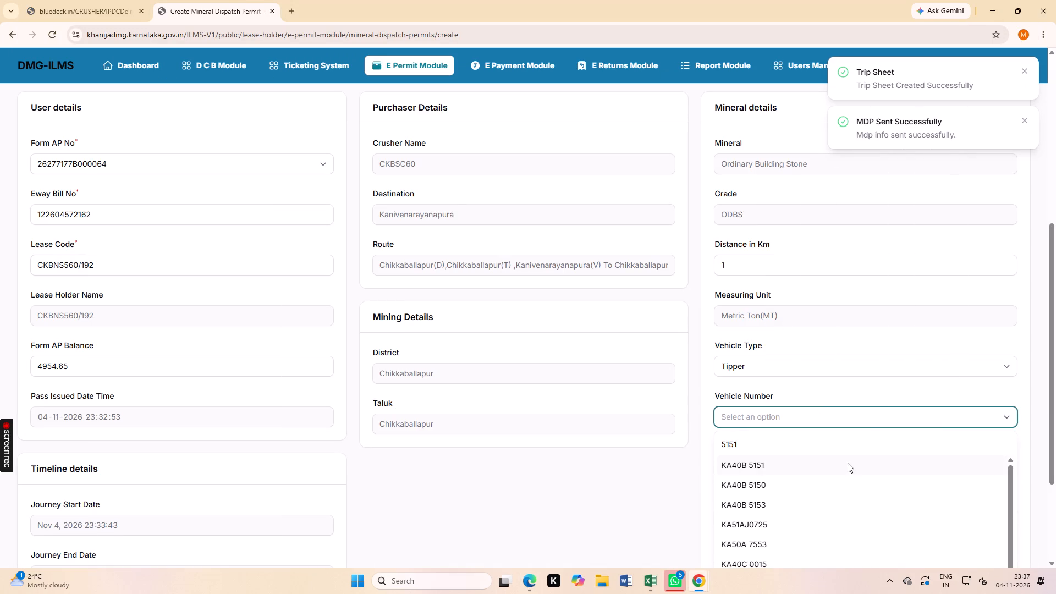
pyautogui.click(782, 463)
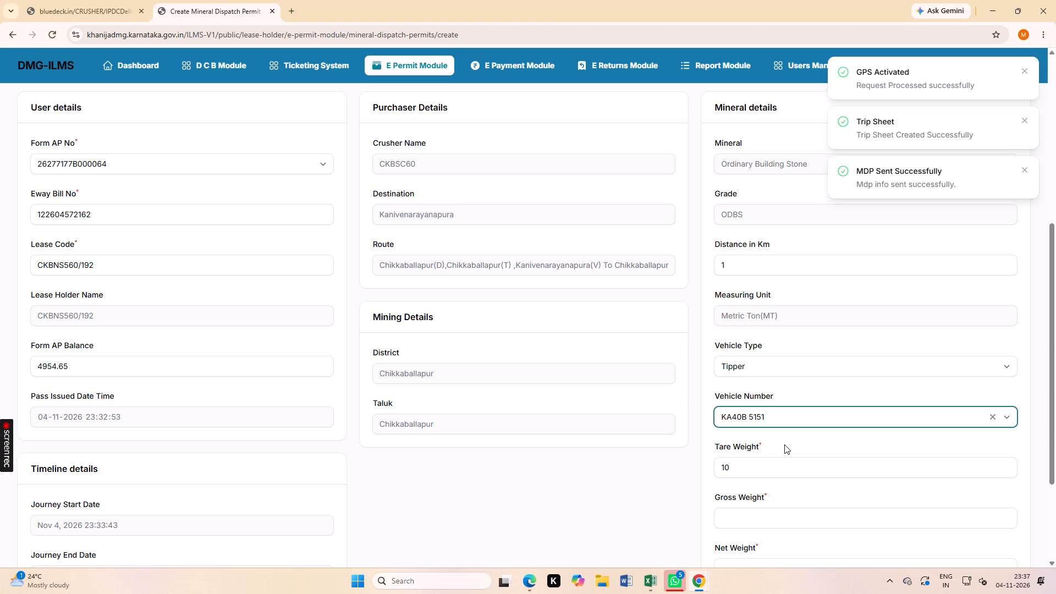
# Set the gross weight to 56.66 in the mineral details and review the filled-in permit form.
pyautogui.scroll(-1, 857, 496)
pyautogui.click(778, 464)
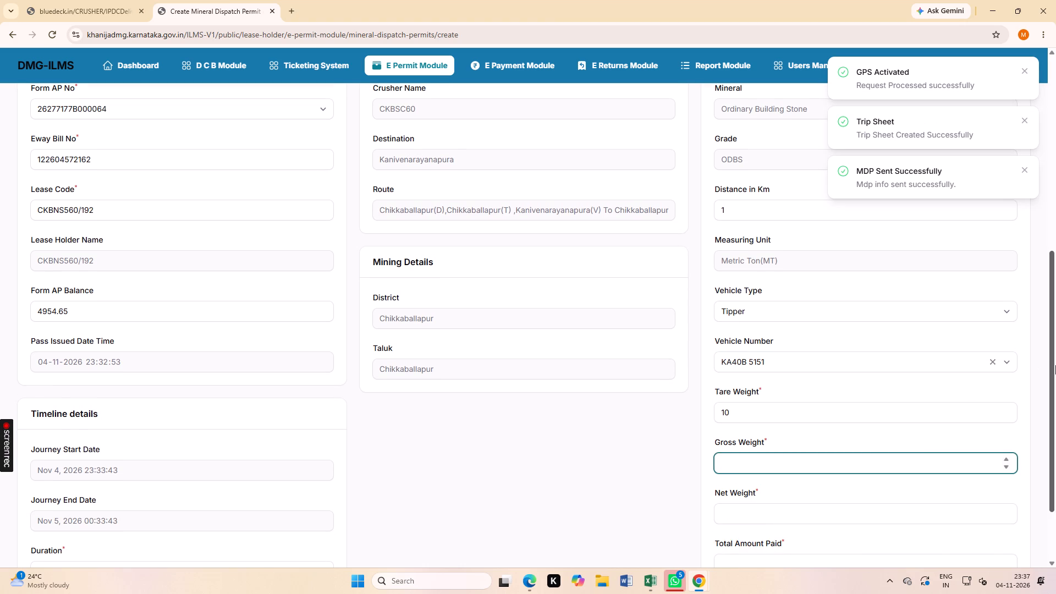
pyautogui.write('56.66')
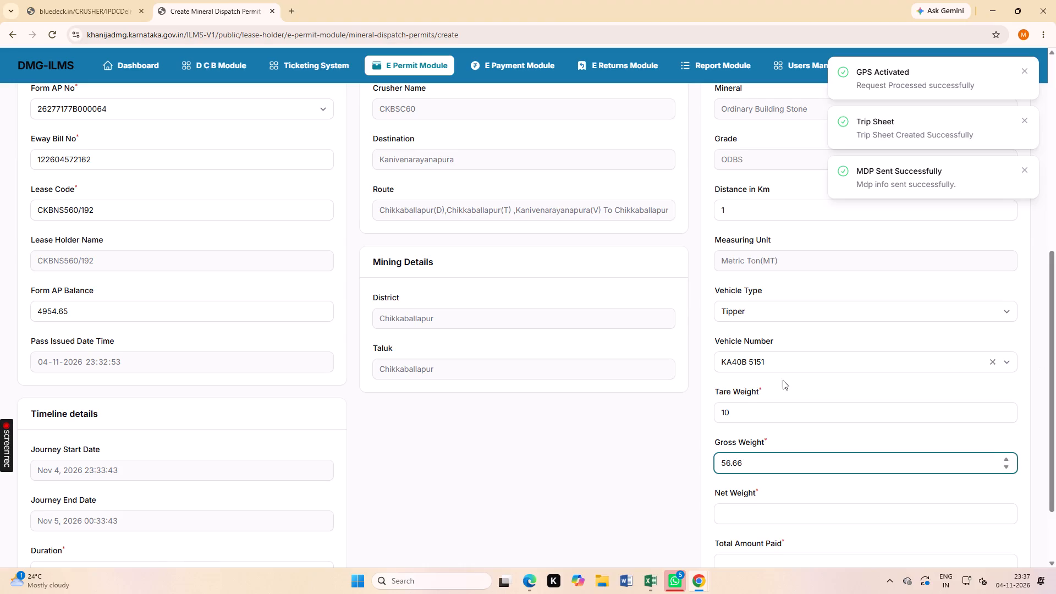
pyautogui.click(613, 447)
pyautogui.scroll(-2, 682, 467)
pyautogui.scroll(-6, 734, 480)
pyautogui.scroll(3, 172, 468)
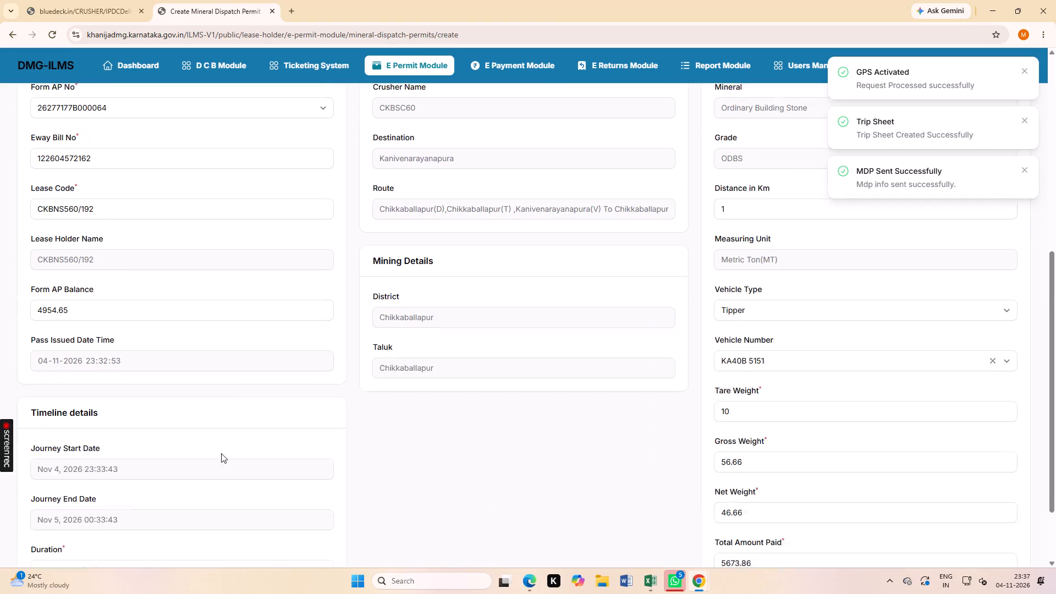
pyautogui.scroll(2, 482, 376)
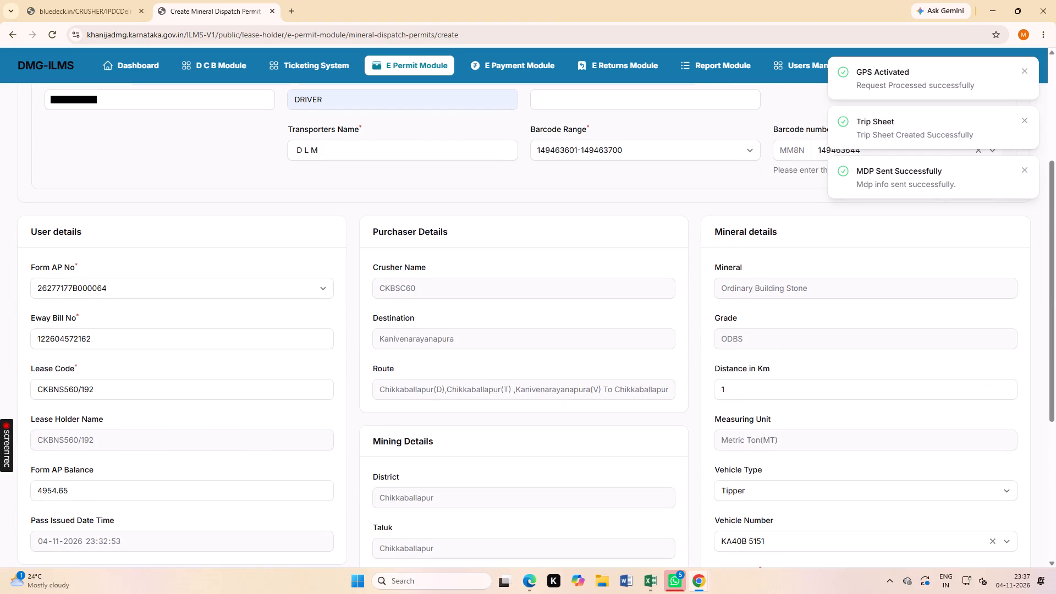
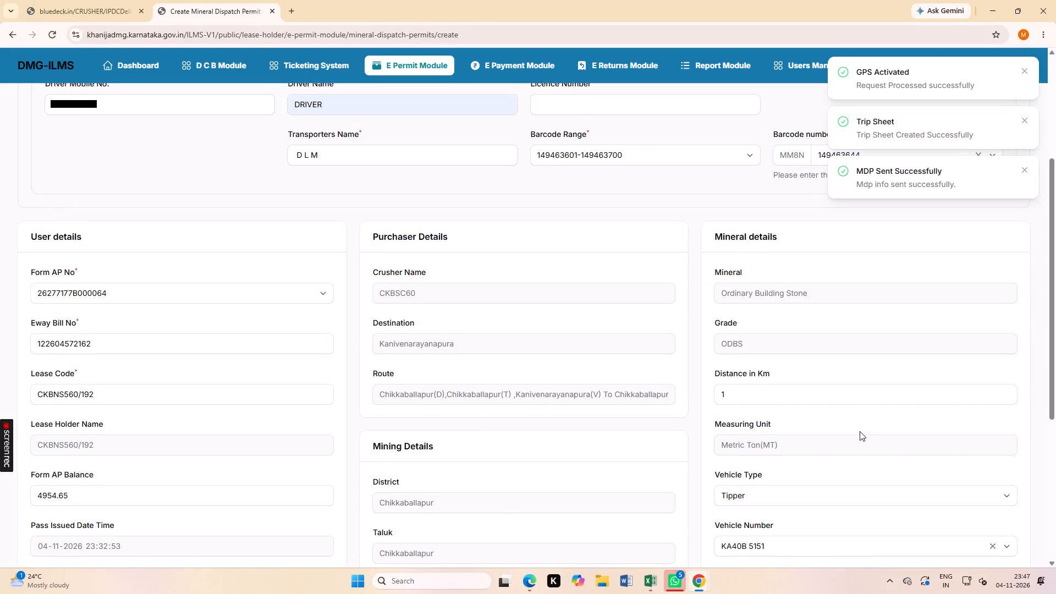
pyautogui.scroll(2, 859, 431)
pyautogui.scroll(-2, 589, 363)
pyautogui.scroll(-1, 460, 417)
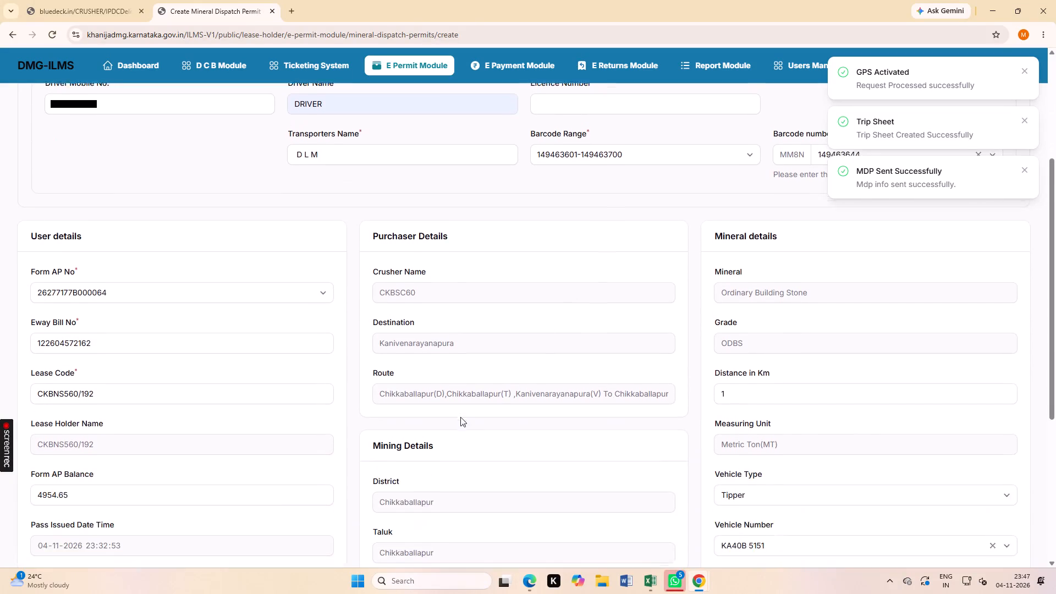
pyautogui.scroll(-4, 460, 417)
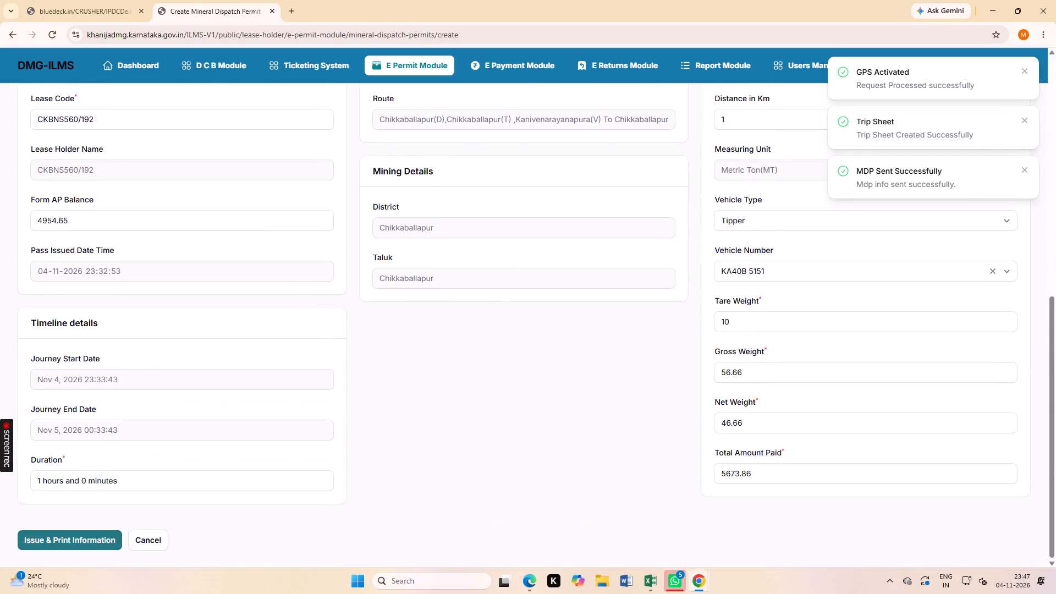
pyautogui.scroll(-3, 636, 476)
pyautogui.scroll(3, 91, 521)
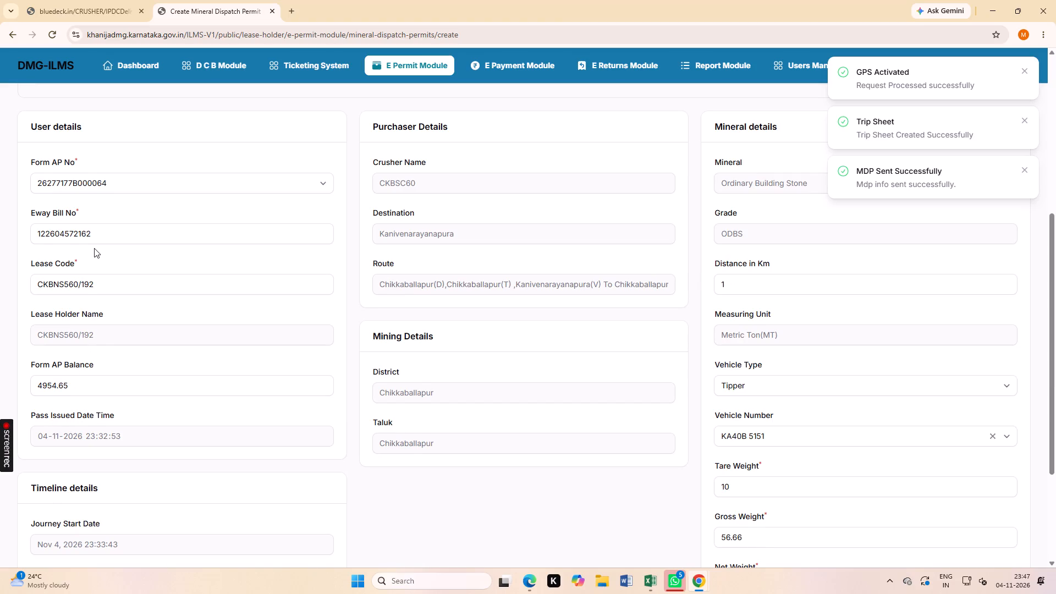
pyautogui.scroll(-2, 43, 348)
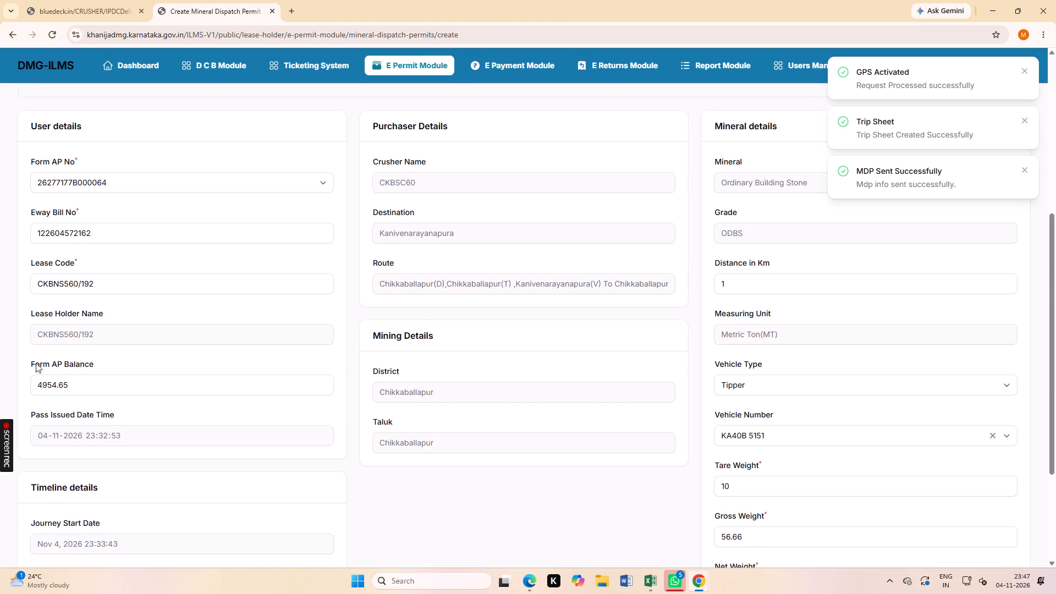
pyautogui.scroll(-1, 36, 363)
pyautogui.scroll(-5, 50, 526)
pyautogui.click(51, 538)
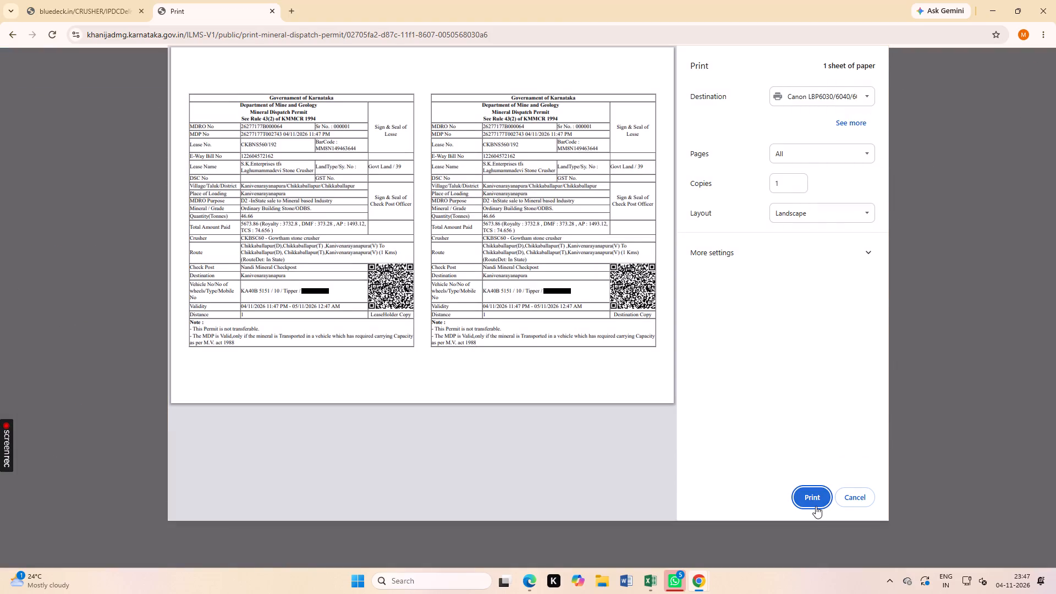
pyautogui.click(816, 506)
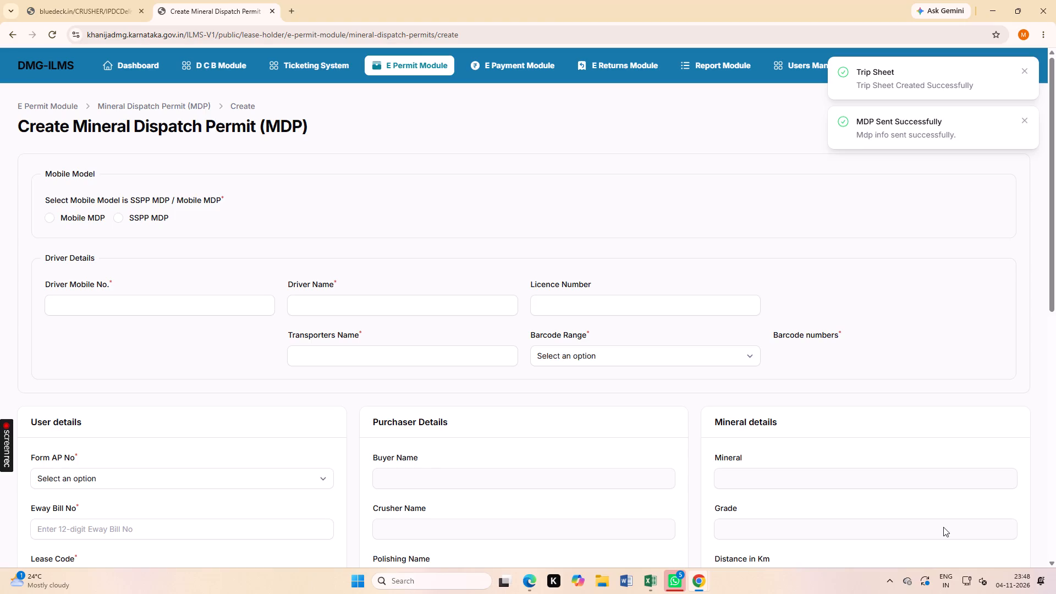
# Start the next permit as SSPP MDP and fill in the driver's mobile number and the driver name DRIVER.
pyautogui.click(153, 222)
pyautogui.click(123, 300)
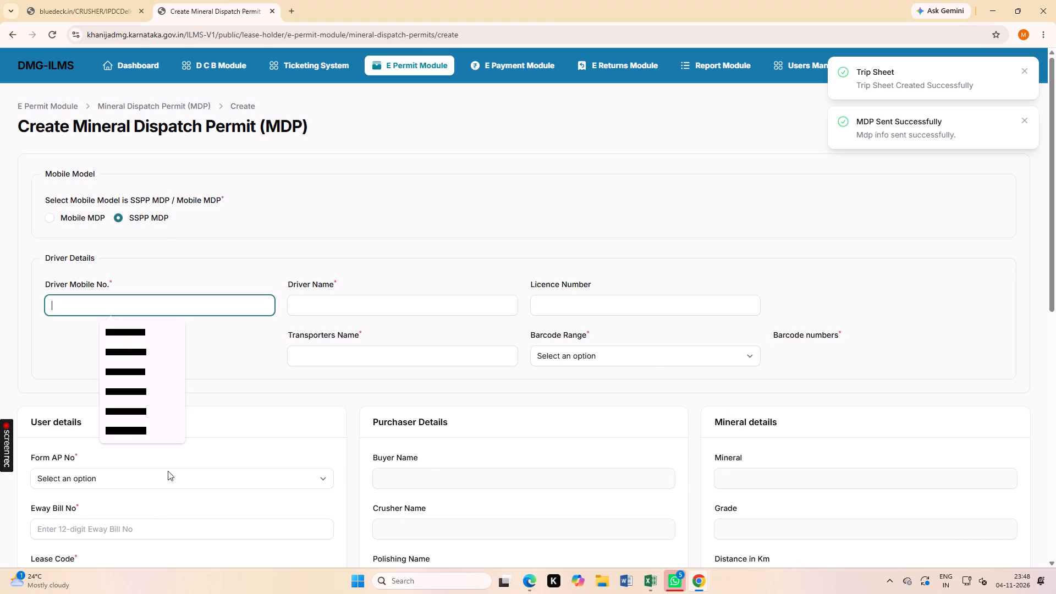
pyautogui.click(152, 431)
pyautogui.press('BackSpace')
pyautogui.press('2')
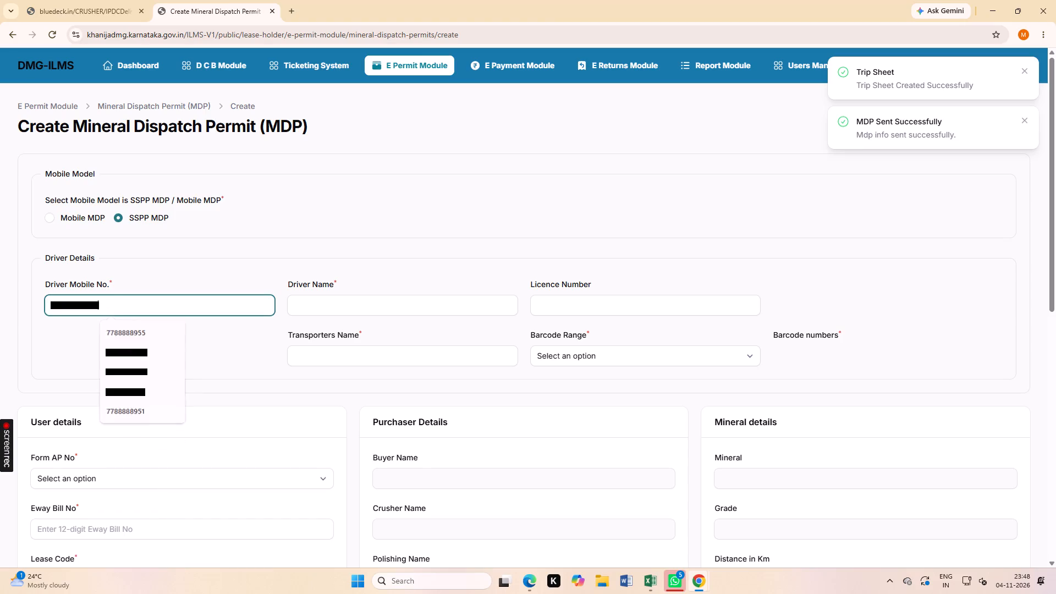
pyautogui.scroll(1, 152, 431)
pyautogui.click(143, 356)
pyautogui.click(300, 310)
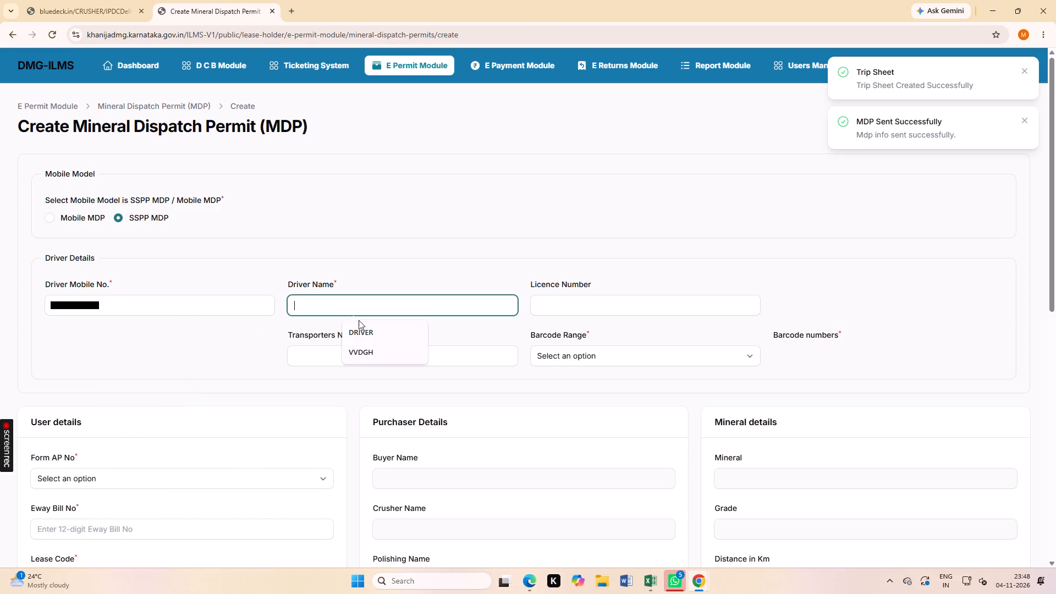
pyautogui.click(366, 339)
pyautogui.click(225, 336)
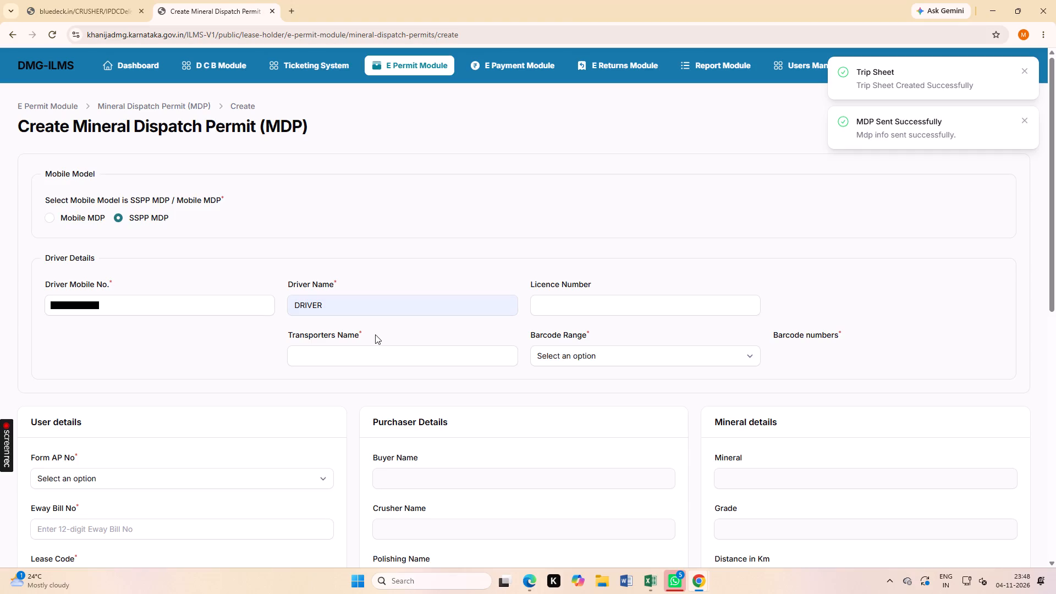
pyautogui.scroll(-2, 452, 443)
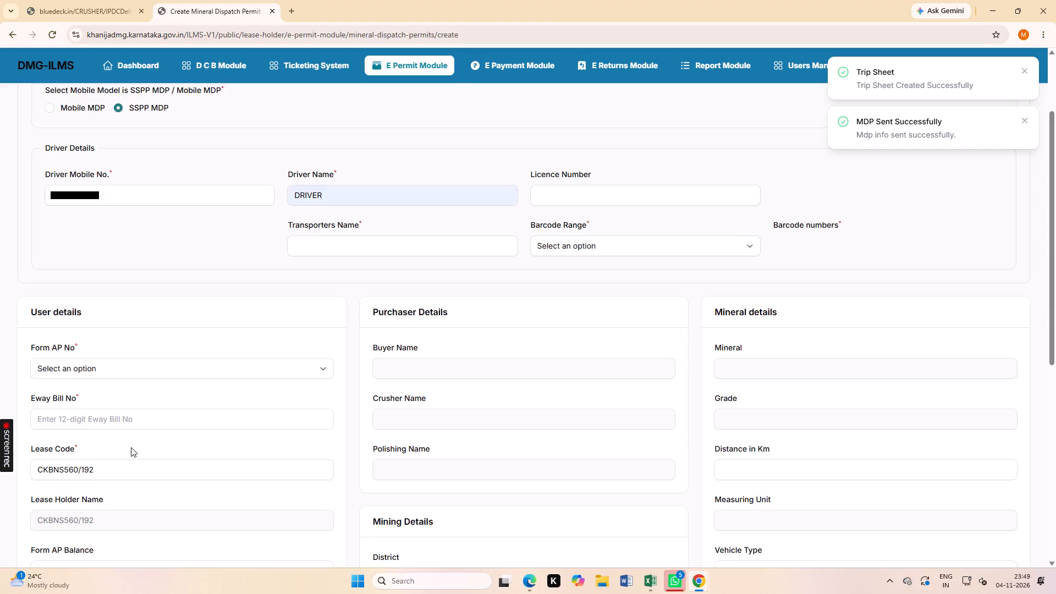
pyautogui.scroll(-2, 282, 340)
pyautogui.scroll(-4, 232, 372)
pyautogui.scroll(-4, 416, 395)
pyautogui.scroll(4, 366, 412)
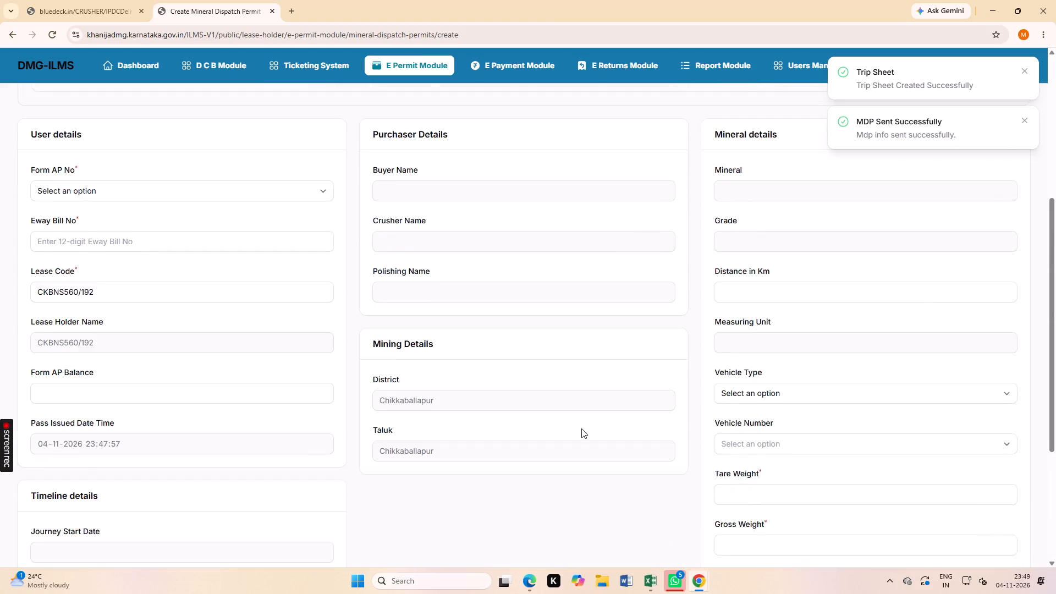
pyautogui.scroll(2, 581, 428)
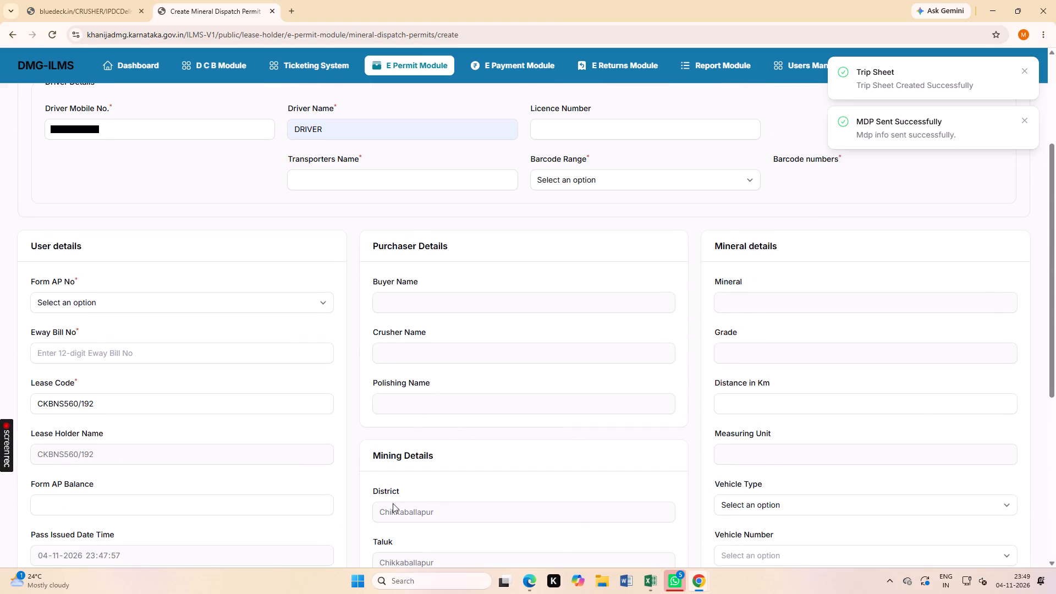
pyautogui.click(92, 307)
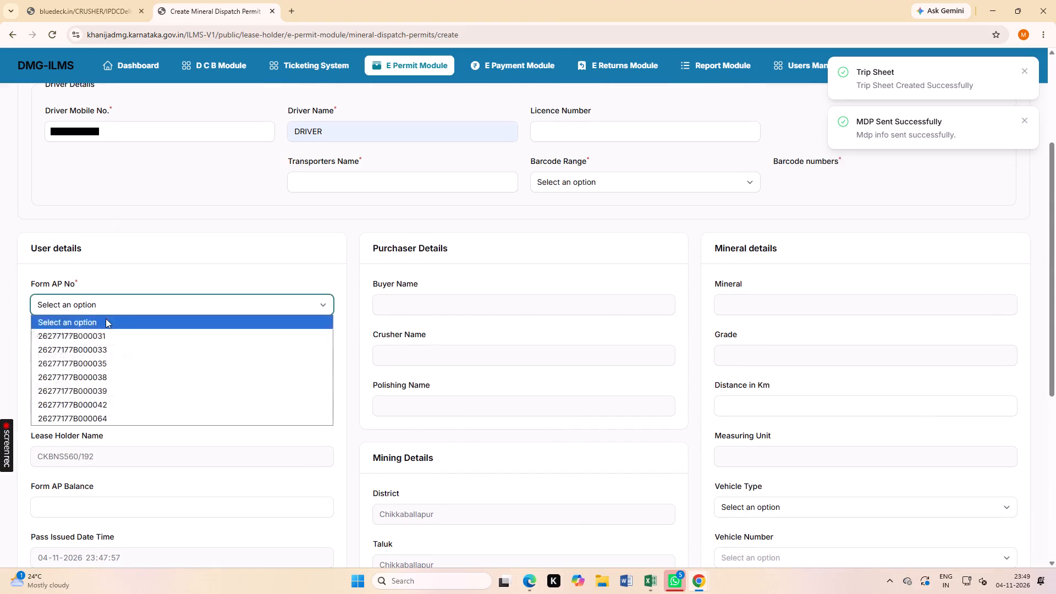
pyautogui.click(120, 419)
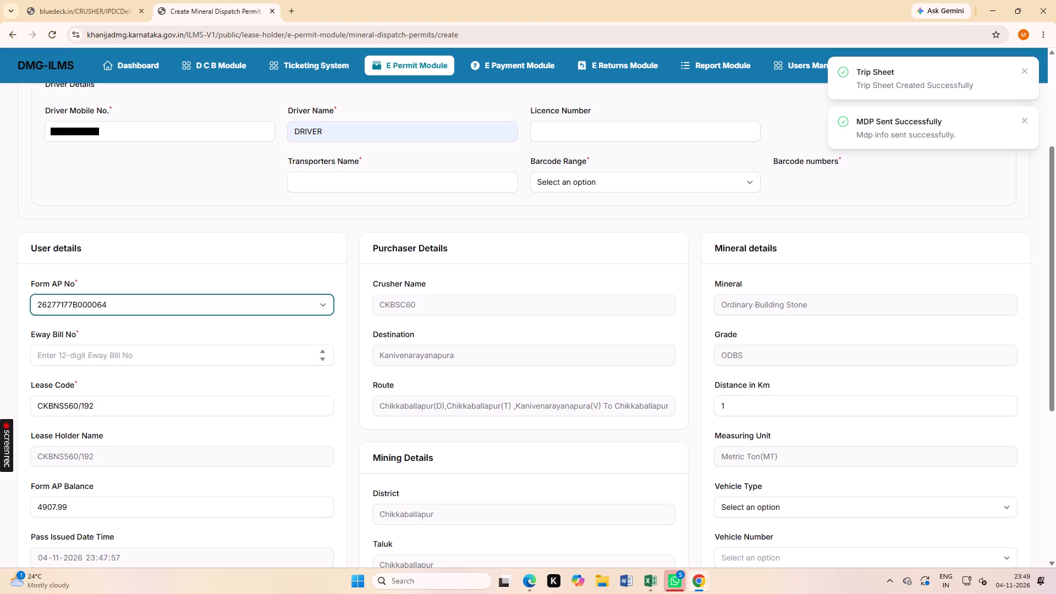
pyautogui.click(105, 361)
pyautogui.click(571, 179)
pyautogui.scroll(-2, 586, 302)
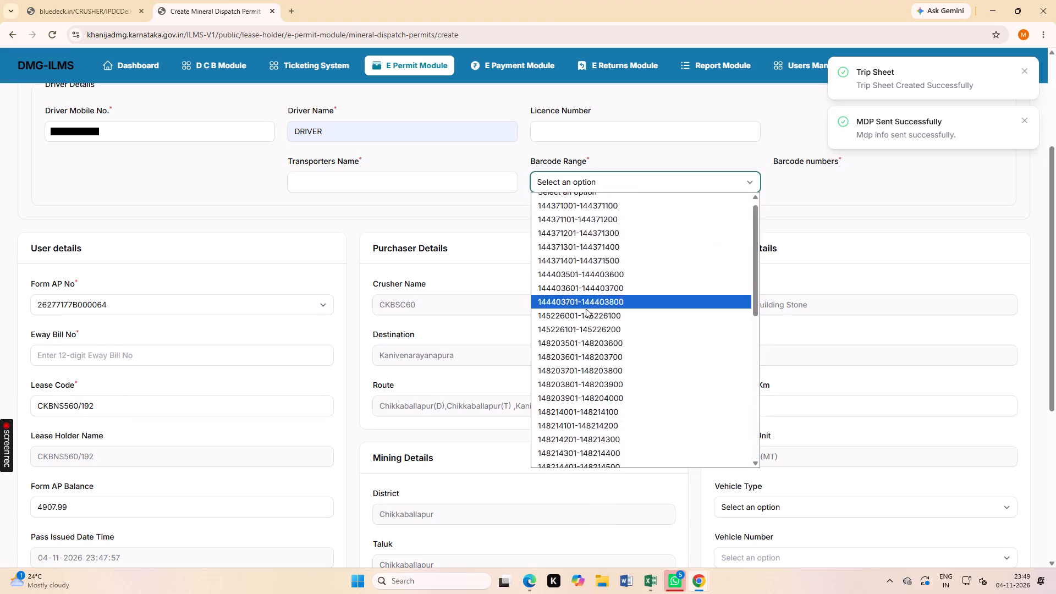
pyautogui.scroll(-6, 586, 309)
pyautogui.scroll(1, 588, 384)
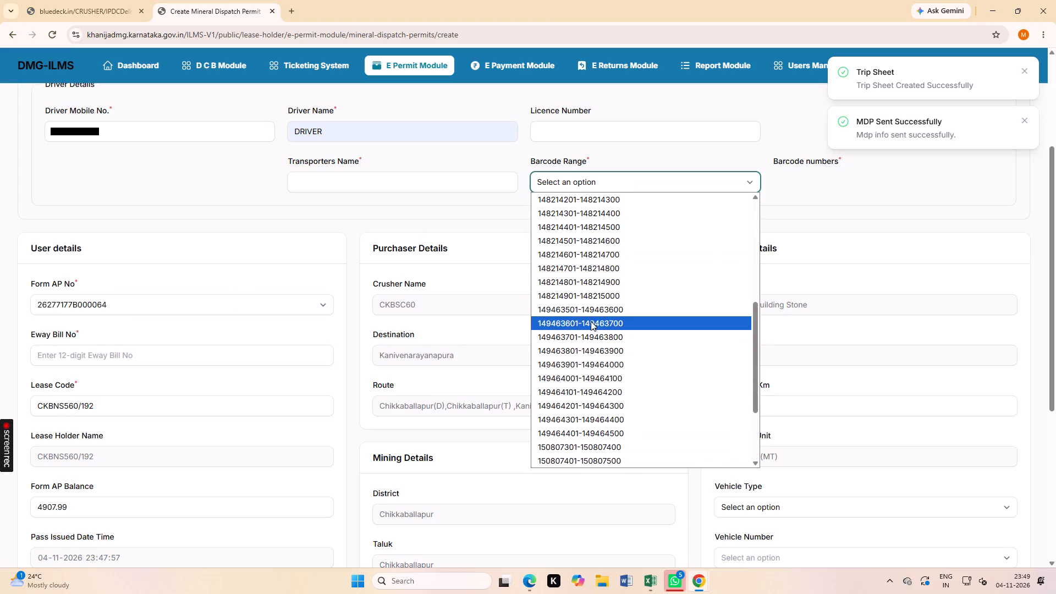
pyautogui.click(588, 327)
pyautogui.click(873, 194)
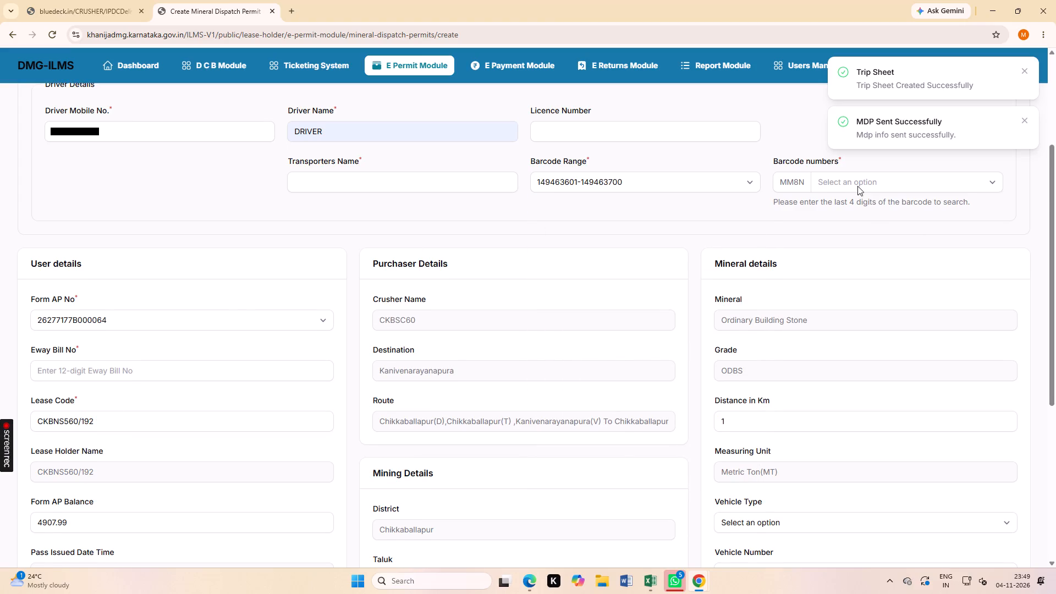
pyautogui.click(857, 186)
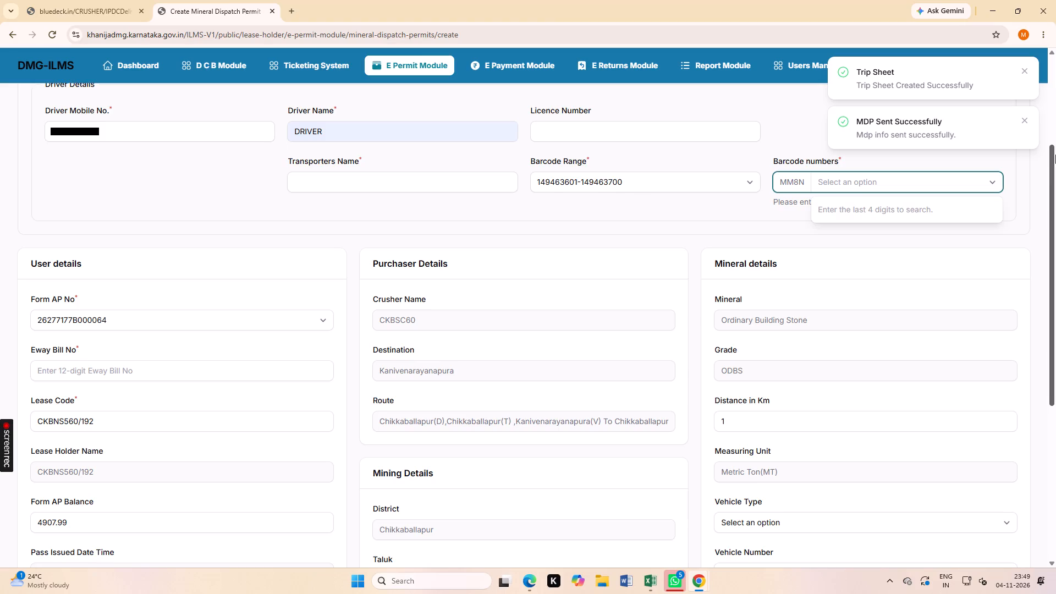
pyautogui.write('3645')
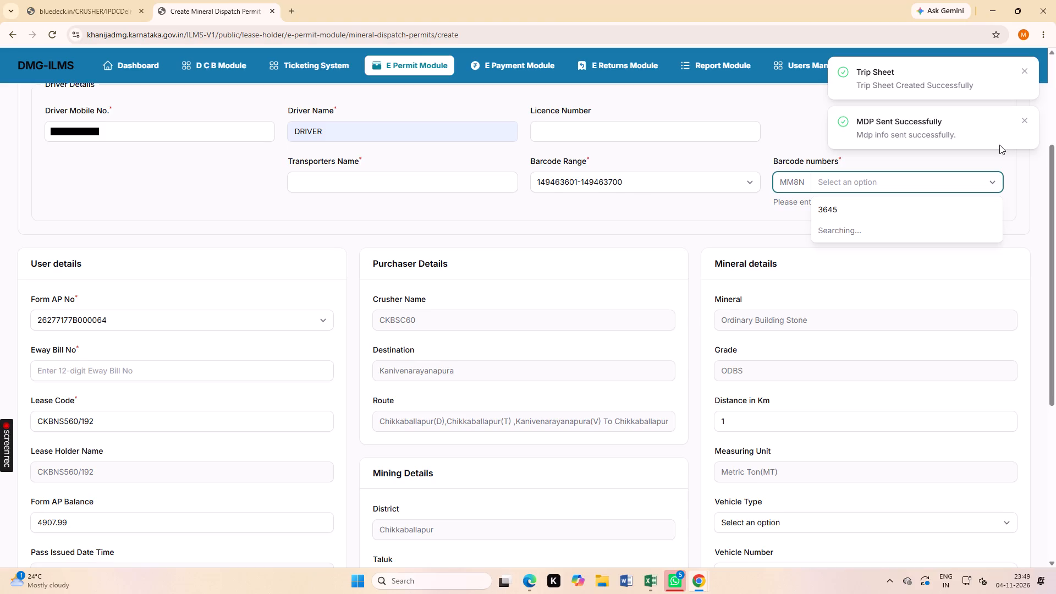
pyautogui.click(851, 229)
pyautogui.scroll(-2, 122, 334)
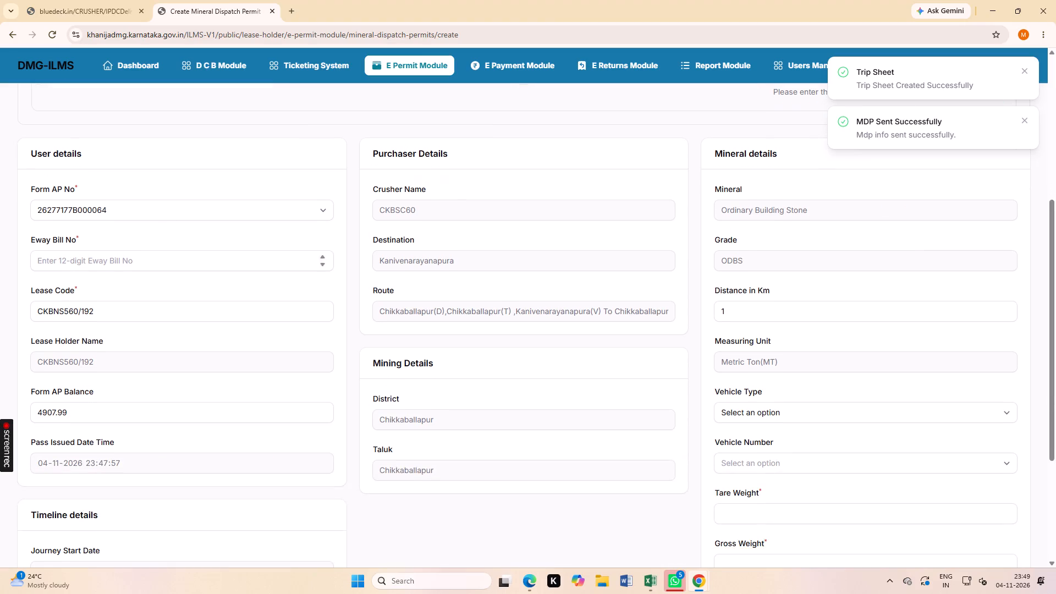
pyautogui.click(130, 269)
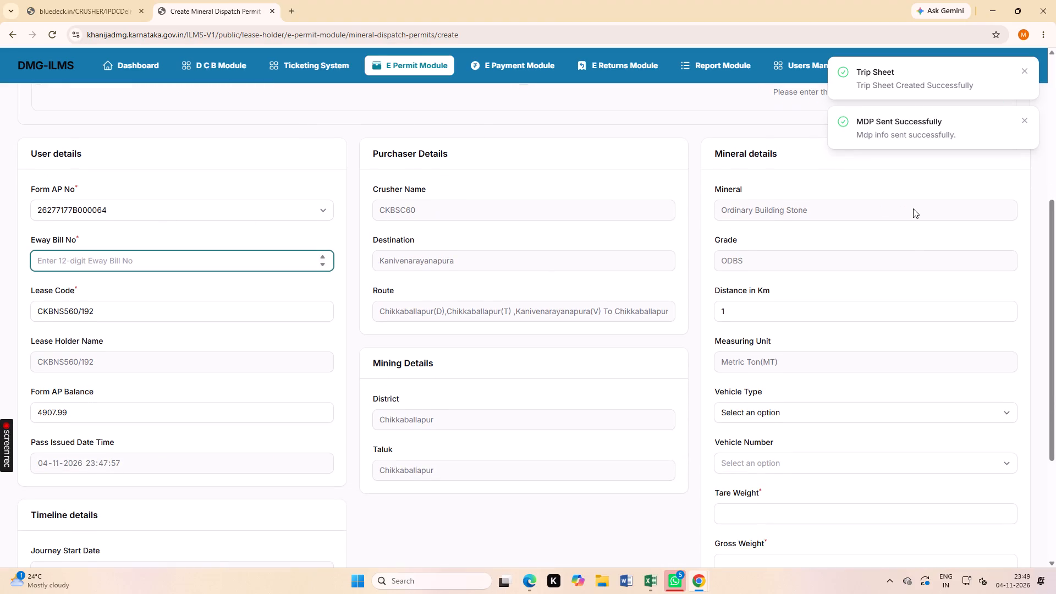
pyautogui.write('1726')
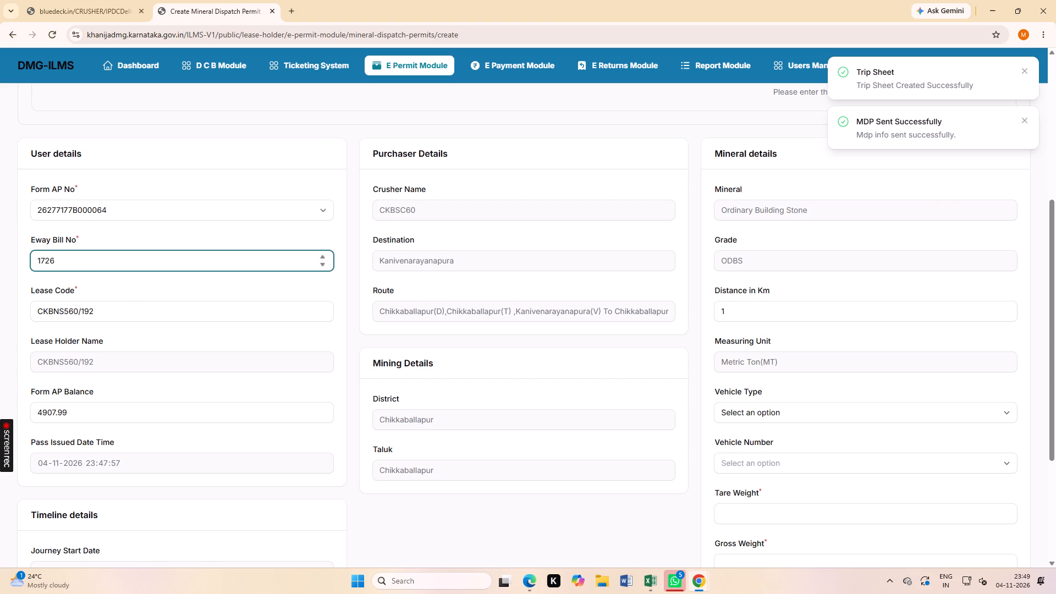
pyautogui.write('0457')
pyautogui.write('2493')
pyautogui.click(232, 227)
pyautogui.scroll(-1, 635, 355)
pyautogui.click(766, 367)
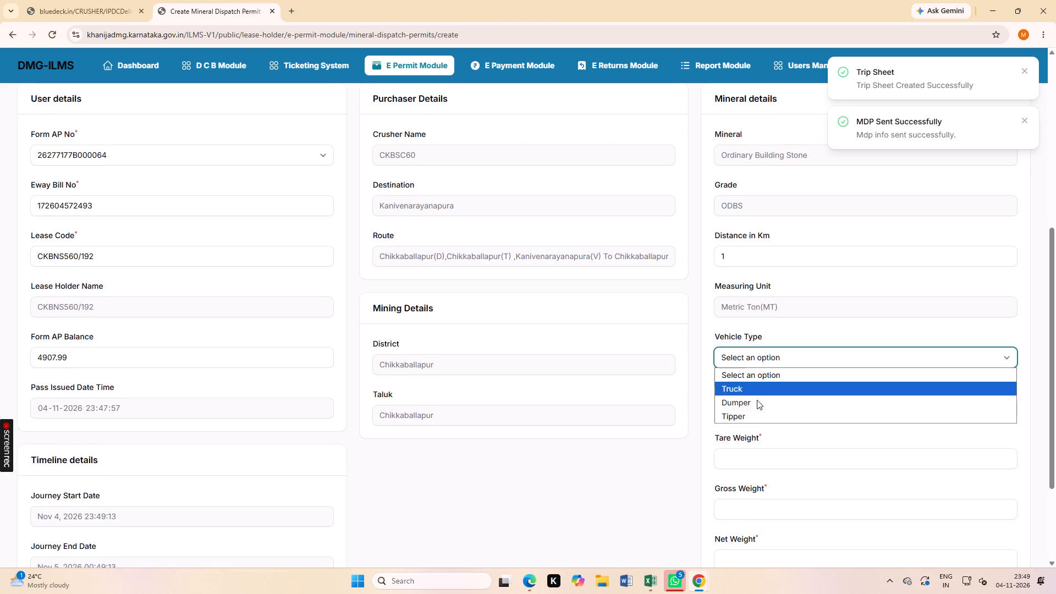
pyautogui.click(746, 414)
pyautogui.click(747, 408)
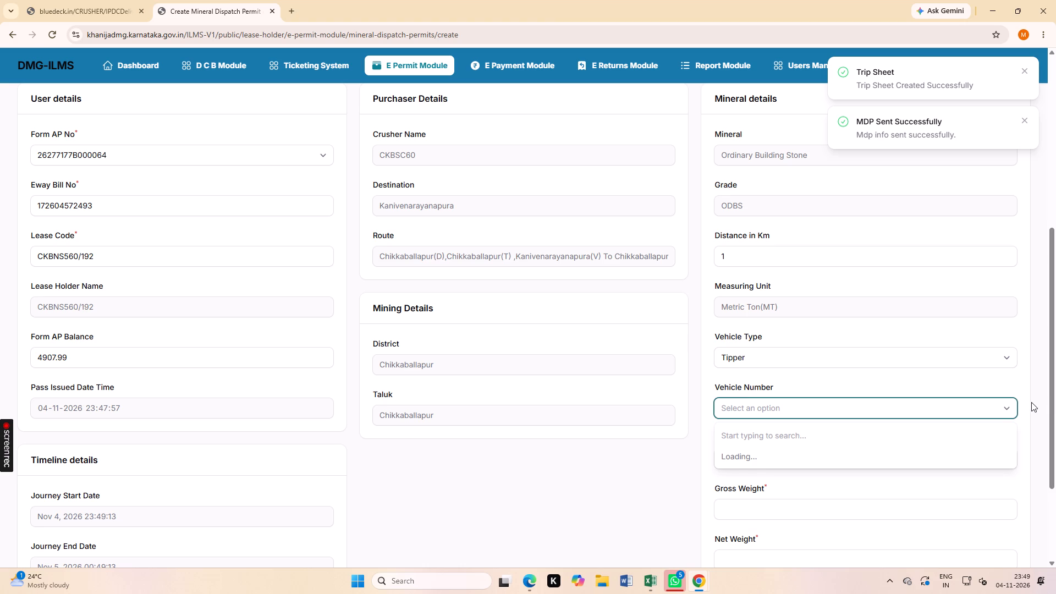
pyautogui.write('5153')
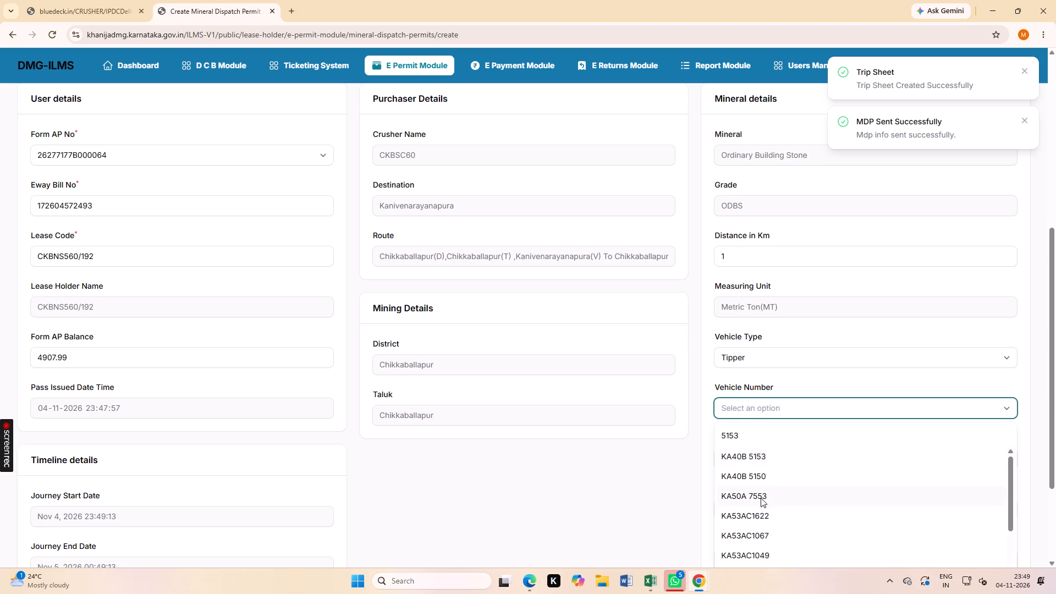
pyautogui.click(749, 453)
# Set the gross weight to 61.23 in the mineral details.
pyautogui.scroll(-2, 801, 490)
pyautogui.click(742, 395)
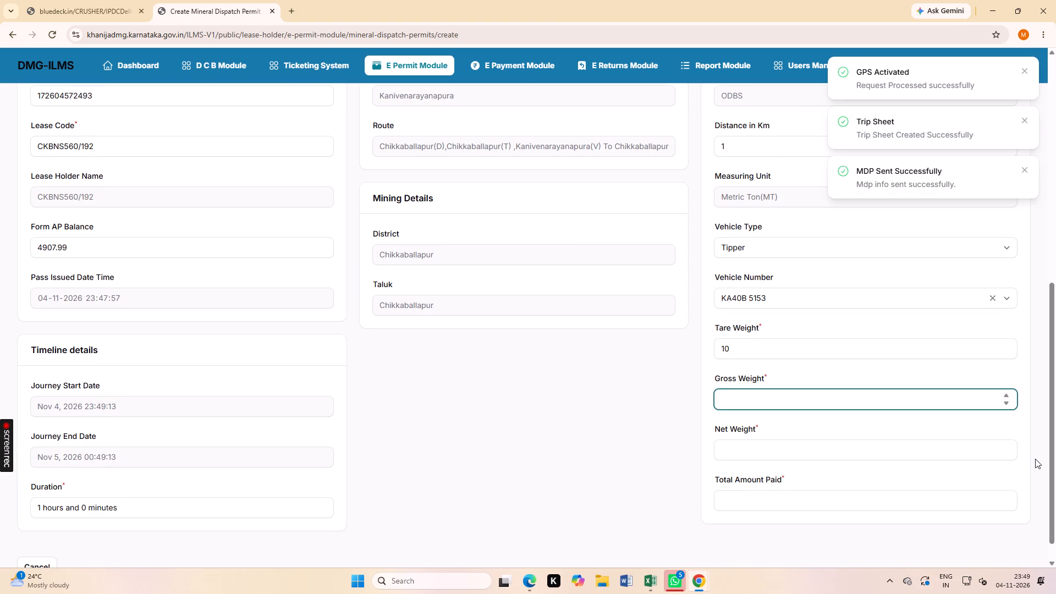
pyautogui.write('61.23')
pyautogui.click(519, 407)
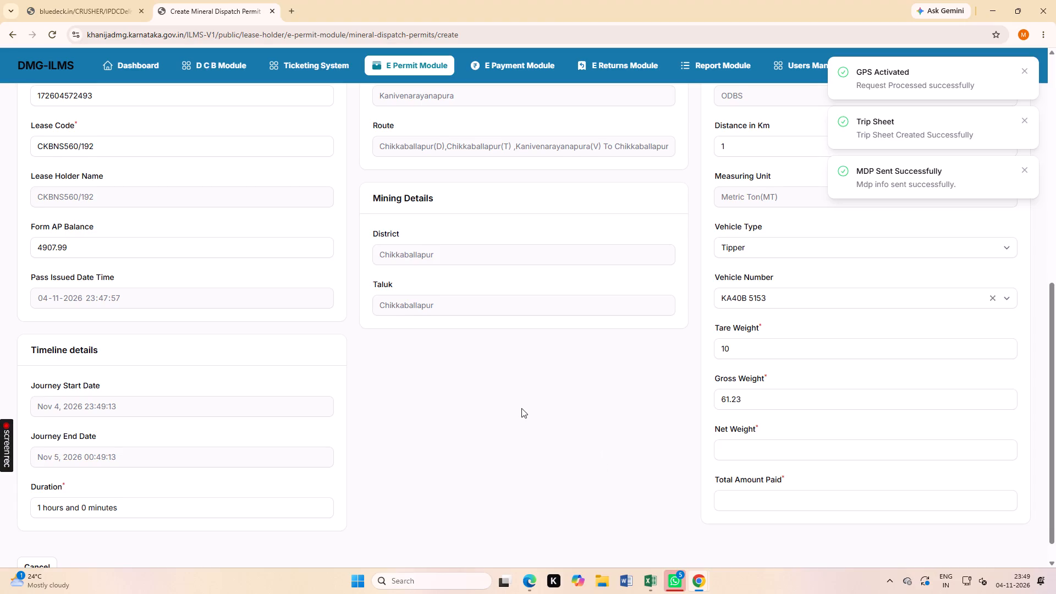
pyautogui.scroll(-1, 671, 478)
pyautogui.scroll(-4, 519, 480)
pyautogui.click(81, 537)
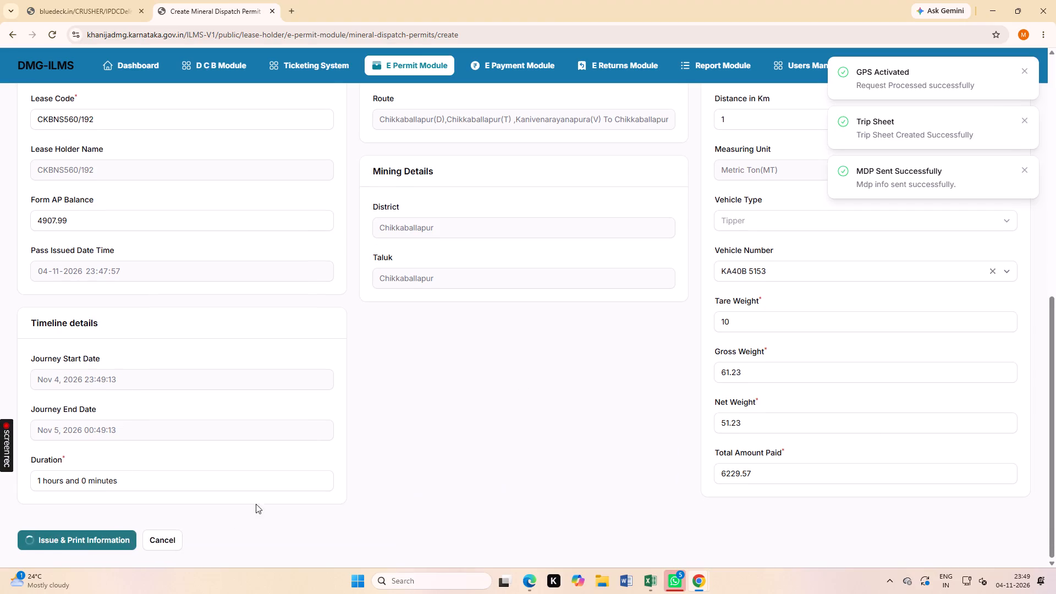
pyautogui.scroll(-4, 593, 395)
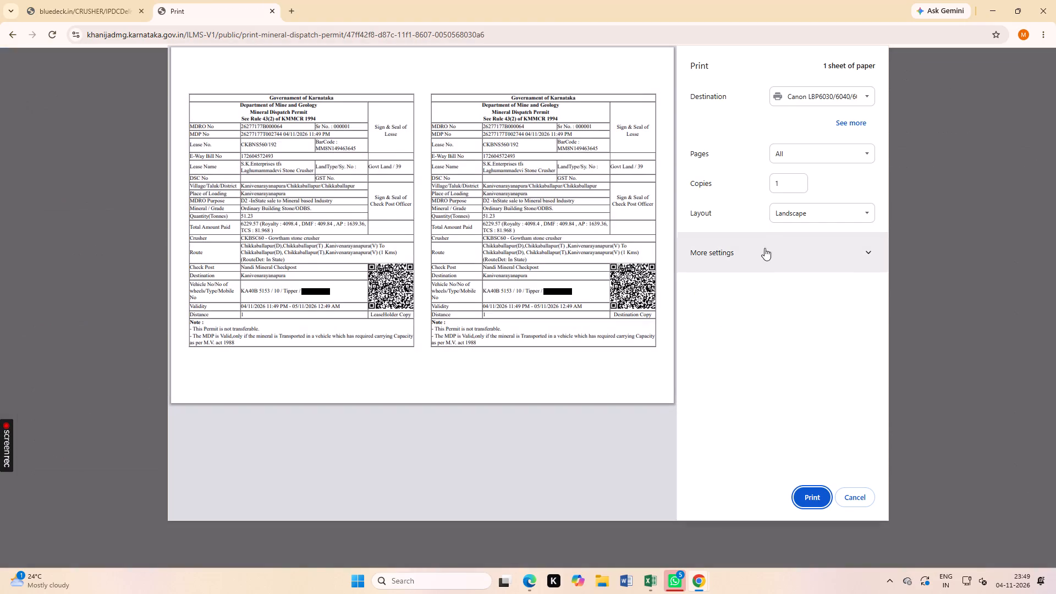
pyautogui.click(809, 499)
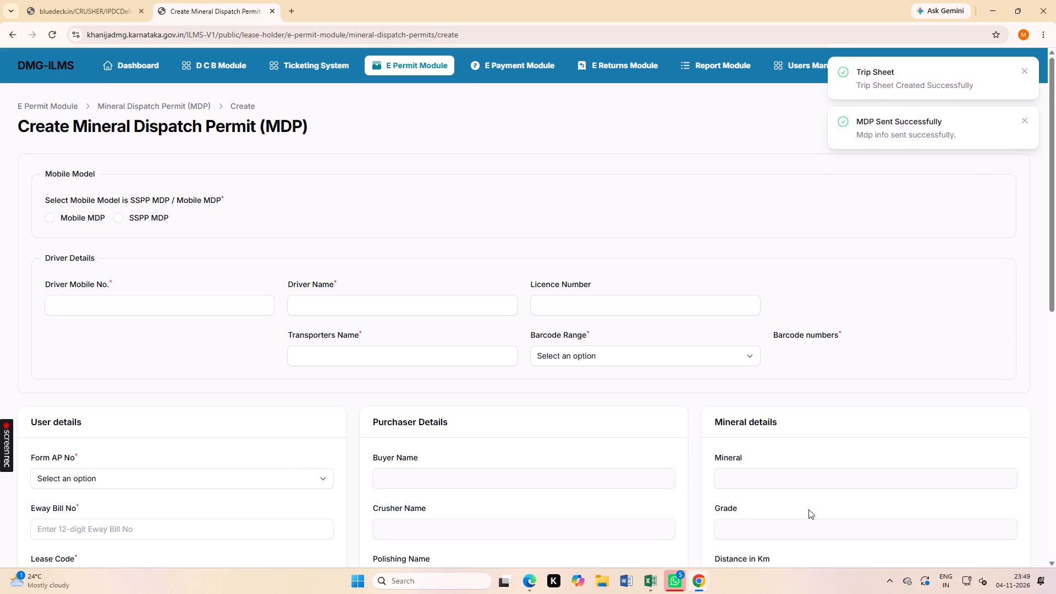
# Set the new permit's mobile model to SSPP MDP, enter the driver's mobile number, and set the driver name to DRIVER.
pyautogui.click(131, 219)
pyautogui.click(111, 302)
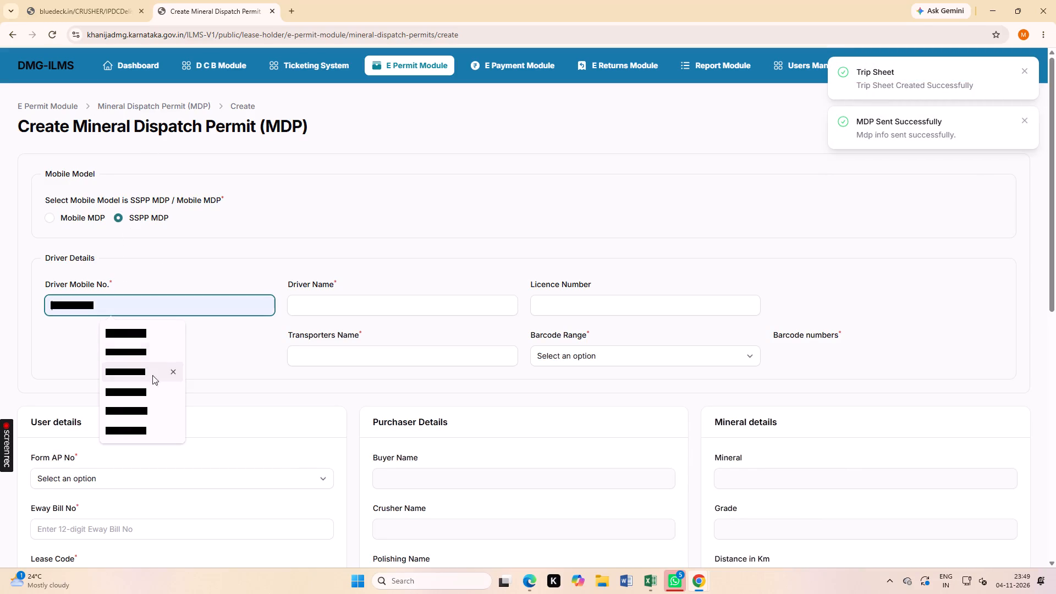
pyautogui.click(138, 432)
pyautogui.press('BackSpace')
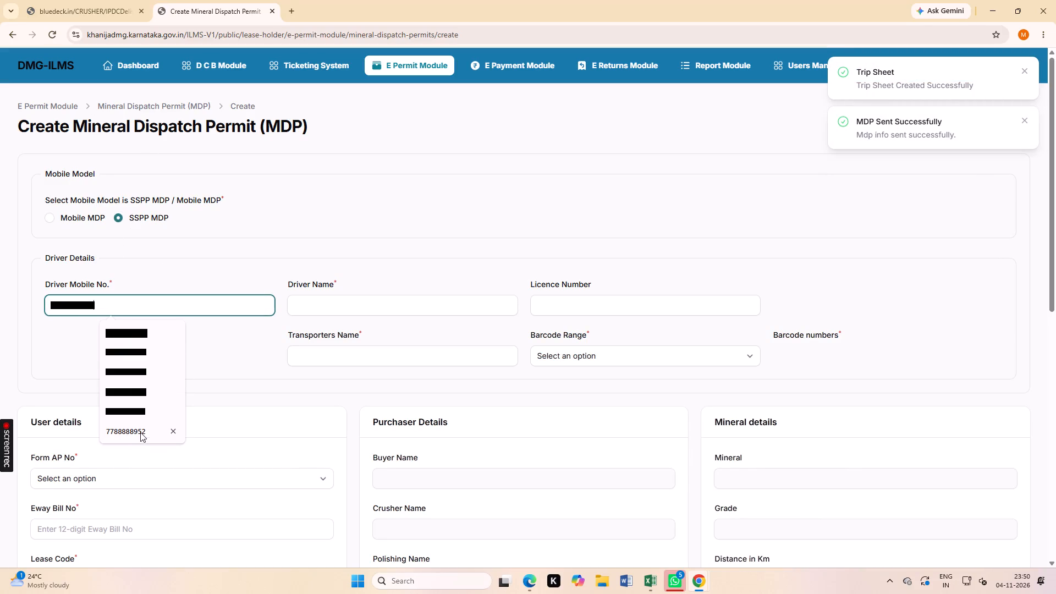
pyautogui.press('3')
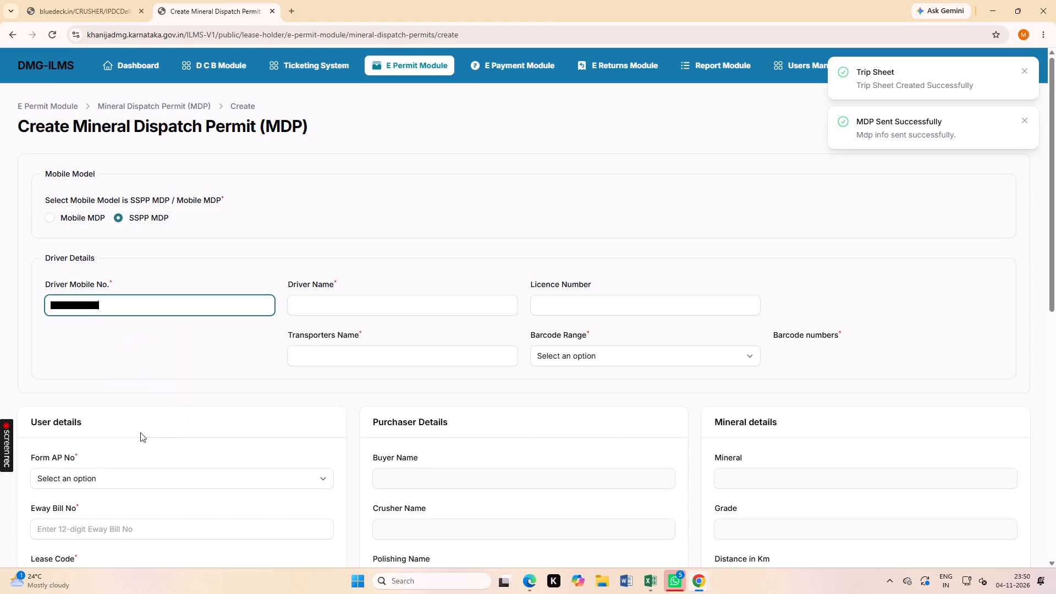
pyautogui.click(398, 292)
pyautogui.click(379, 299)
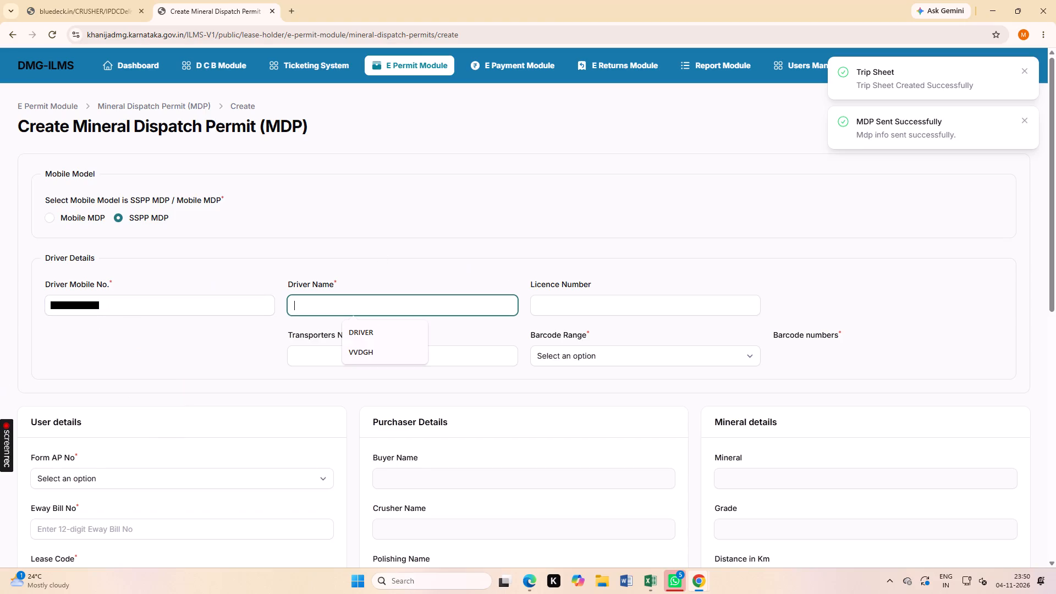
pyautogui.click(364, 340)
pyautogui.click(234, 337)
pyautogui.scroll(-1, 571, 345)
pyautogui.click(588, 302)
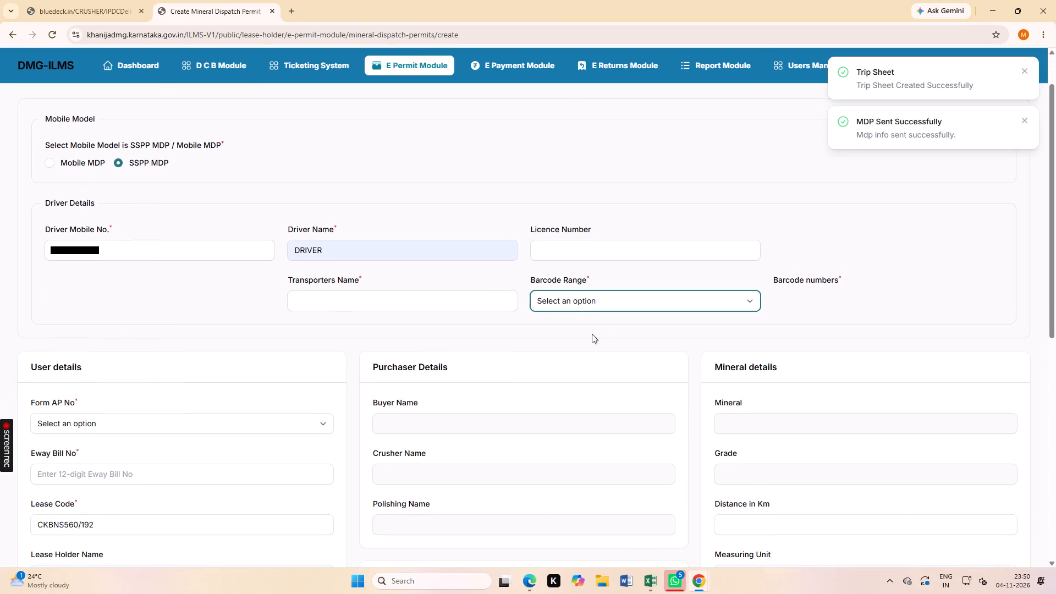
pyautogui.click(594, 306)
pyautogui.scroll(-9, 609, 269)
pyautogui.scroll(1, 593, 245)
pyautogui.click(602, 180)
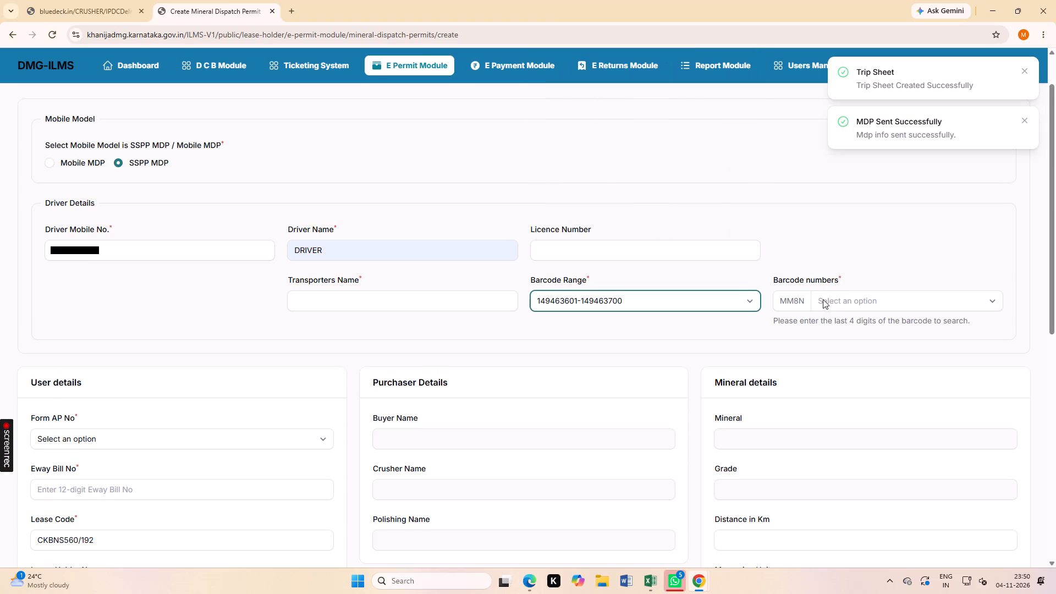
pyautogui.click(828, 301)
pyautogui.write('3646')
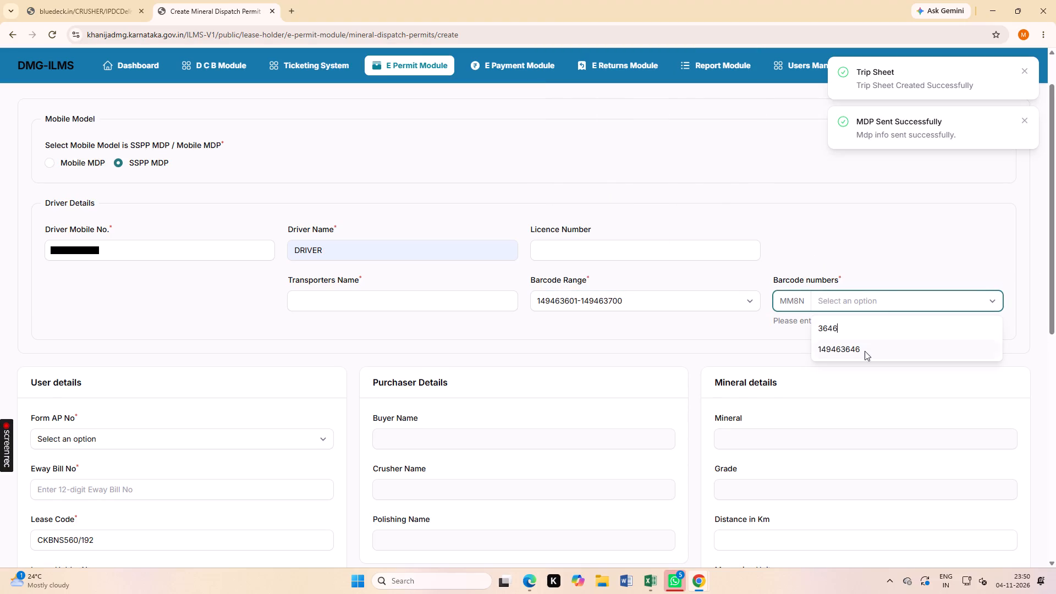
pyautogui.click(864, 351)
pyautogui.scroll(-2, 215, 322)
pyautogui.click(59, 324)
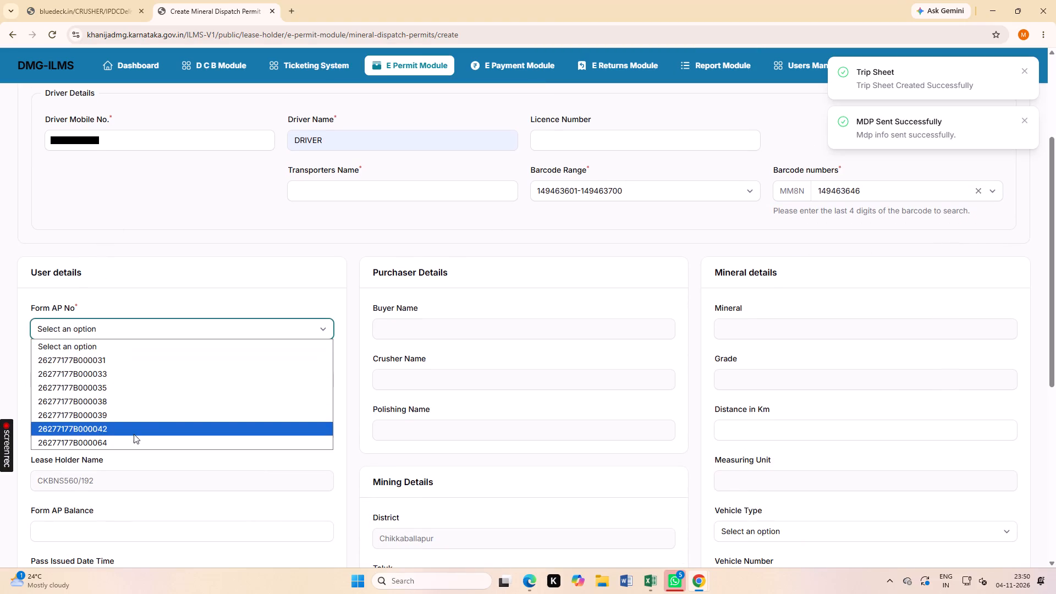
pyautogui.click(134, 436)
pyautogui.click(204, 272)
pyautogui.scroll(-1, 386, 307)
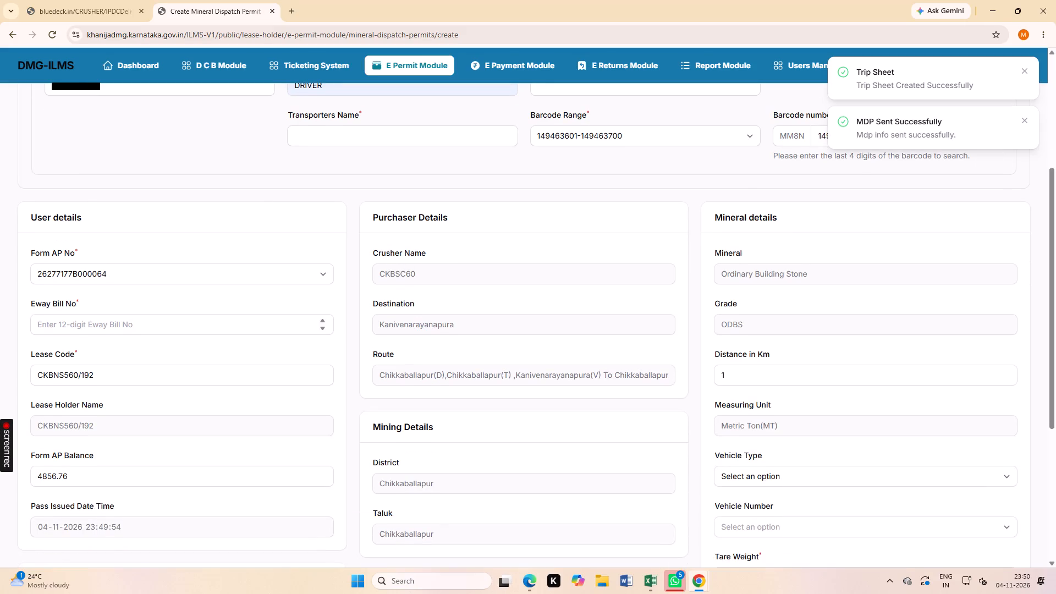
pyautogui.click(111, 326)
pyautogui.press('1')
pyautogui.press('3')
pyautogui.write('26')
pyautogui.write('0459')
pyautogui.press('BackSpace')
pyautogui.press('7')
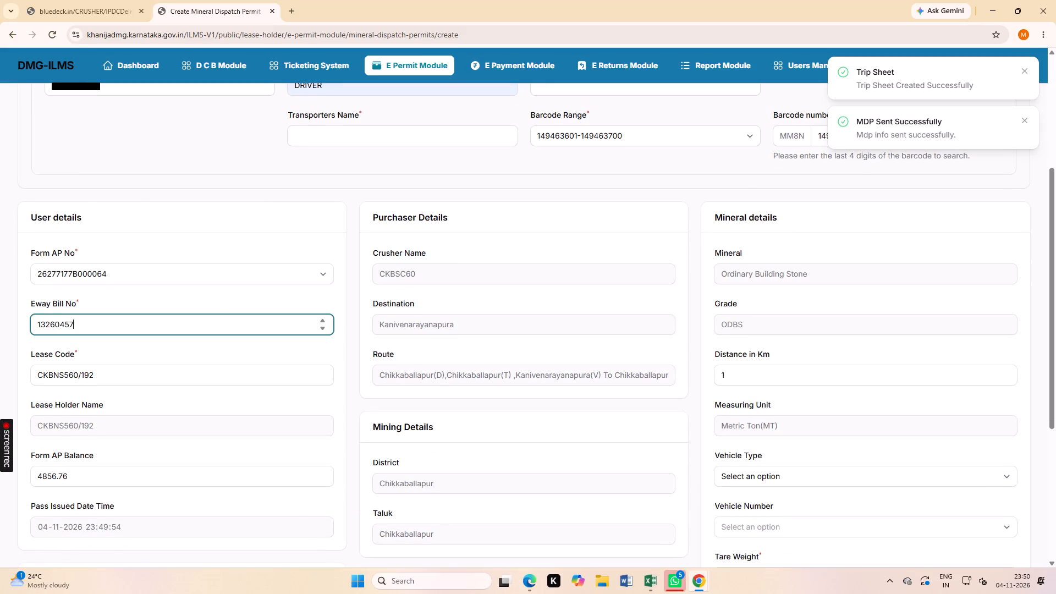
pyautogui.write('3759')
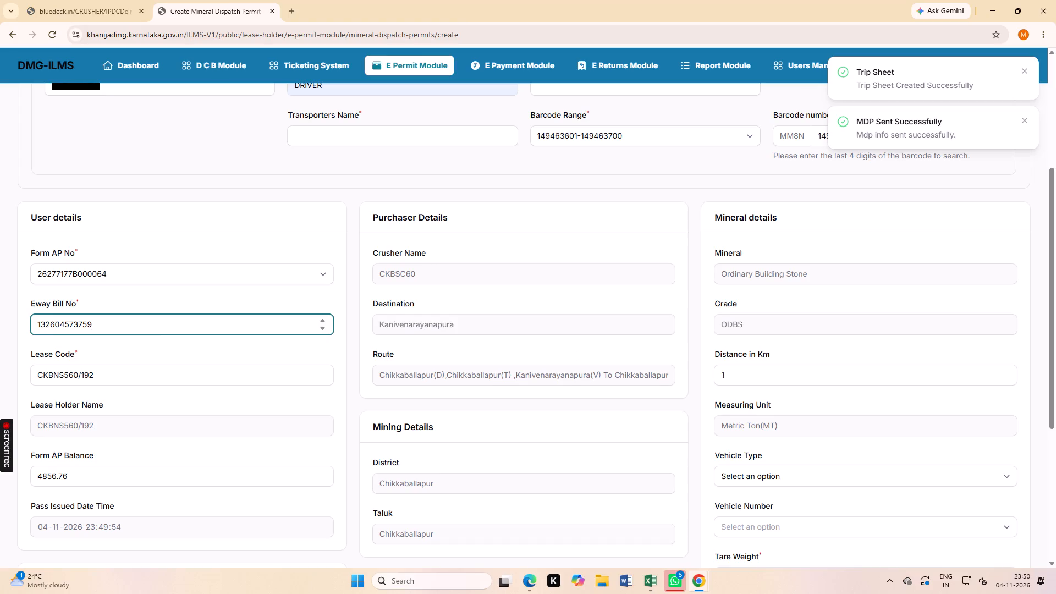
pyautogui.click(200, 300)
pyautogui.scroll(-2, 598, 339)
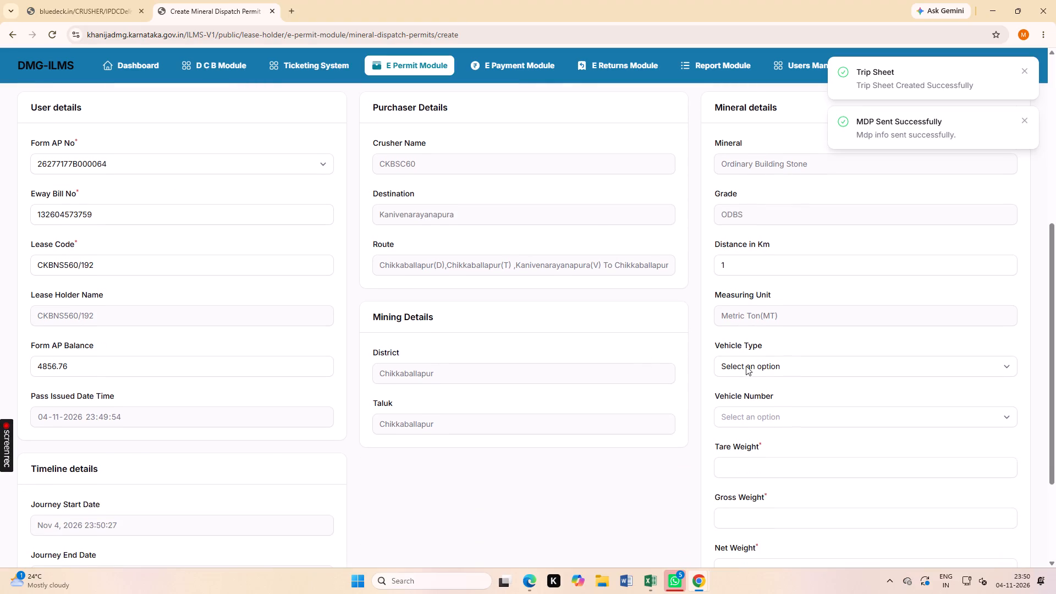
pyautogui.click(746, 366)
pyautogui.moveTo(755, 417); pyautogui.dragTo(754, 422)
pyautogui.click(754, 422)
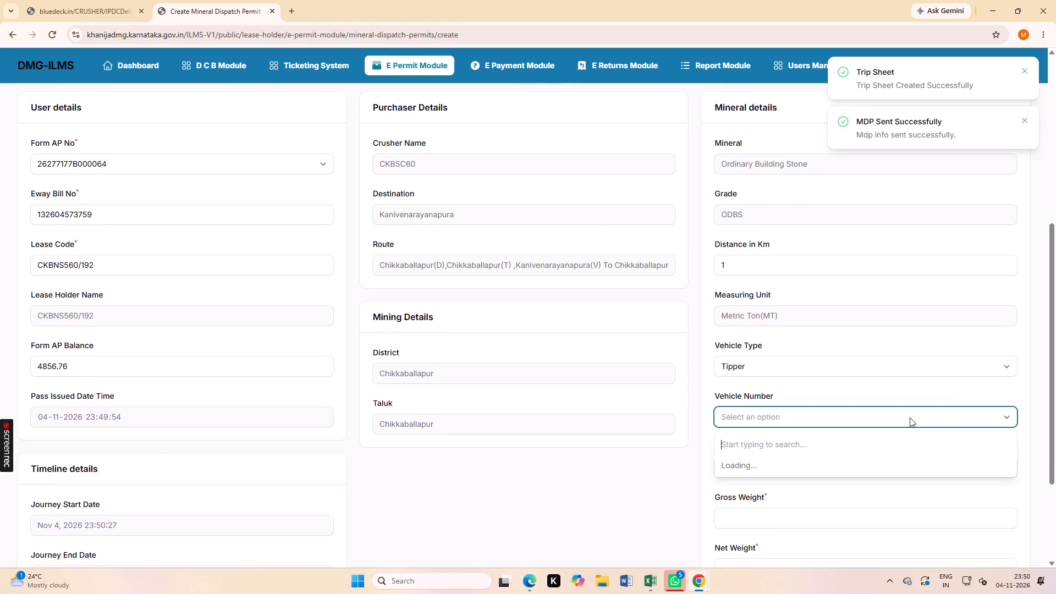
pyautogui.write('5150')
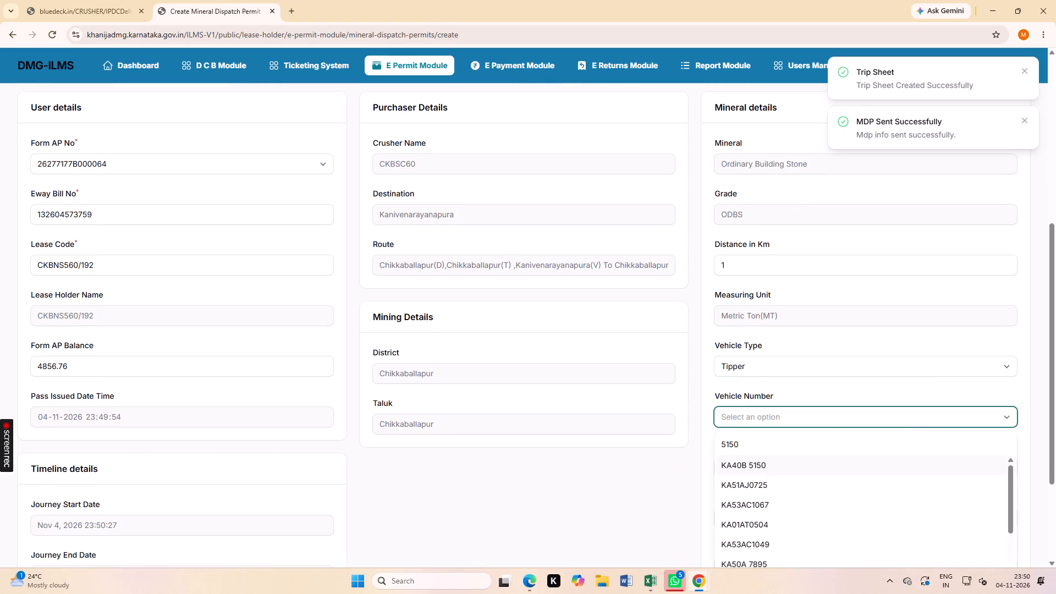
pyautogui.click(737, 467)
# Set the gross weight to 61.23 in the mineral details.
pyautogui.scroll(-1, 787, 469)
pyautogui.click(754, 468)
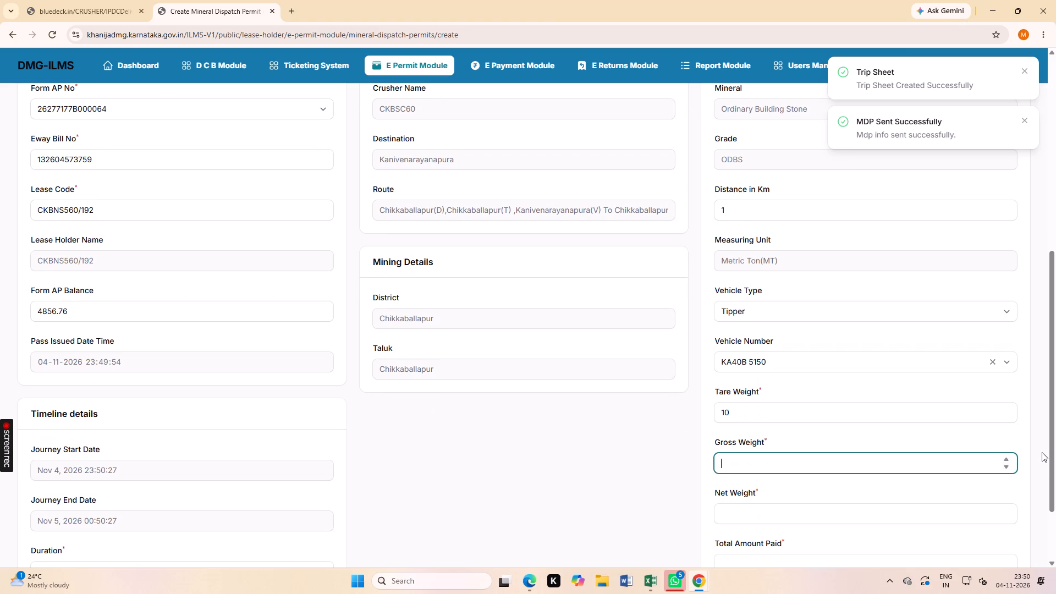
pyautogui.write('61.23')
pyautogui.click(620, 454)
pyautogui.scroll(-3, 643, 473)
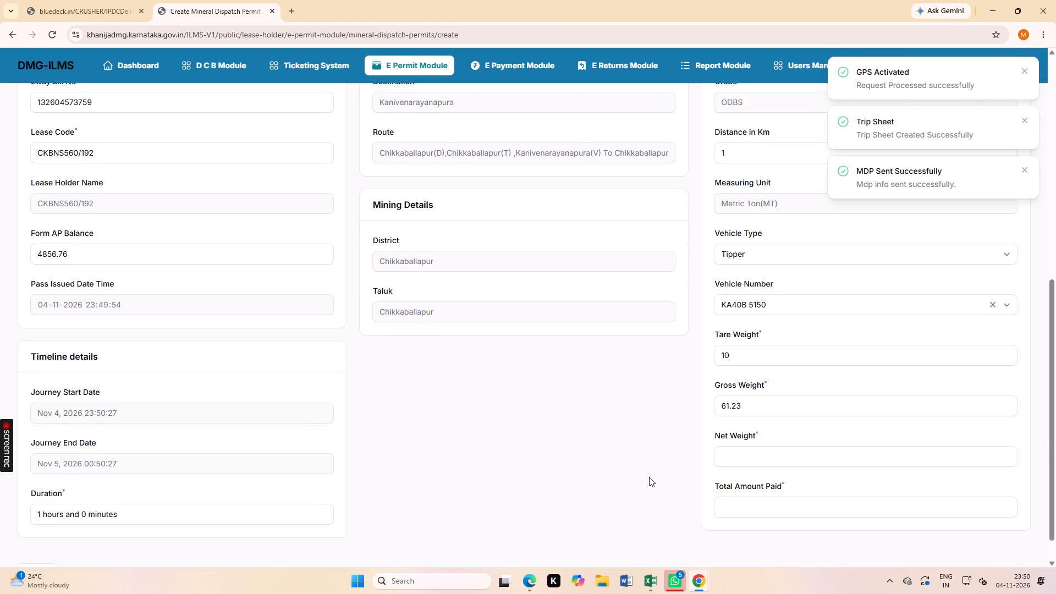
pyautogui.scroll(-3, 327, 468)
pyautogui.click(78, 542)
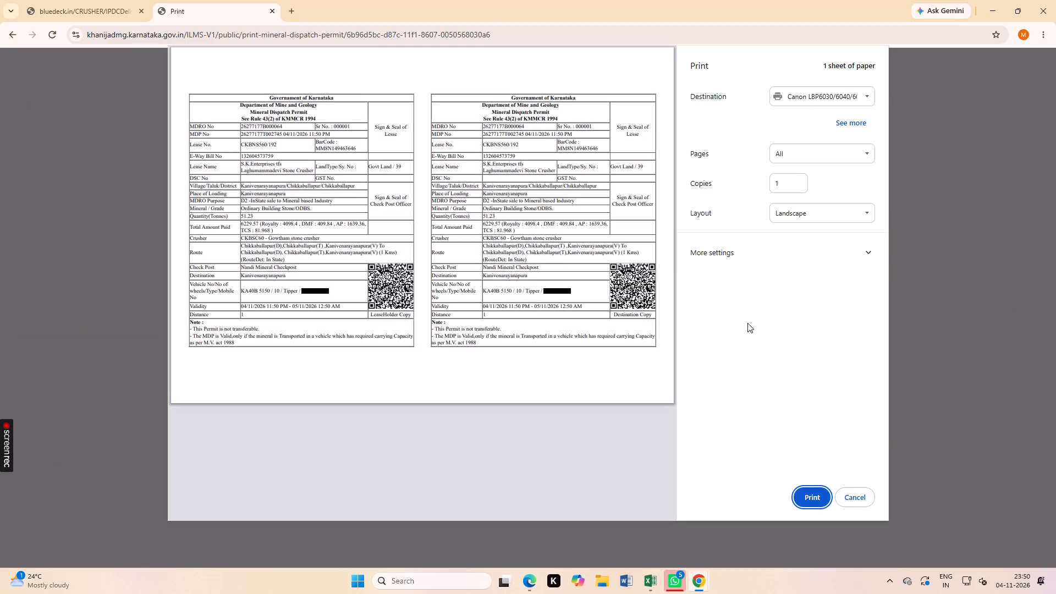
pyautogui.click(819, 499)
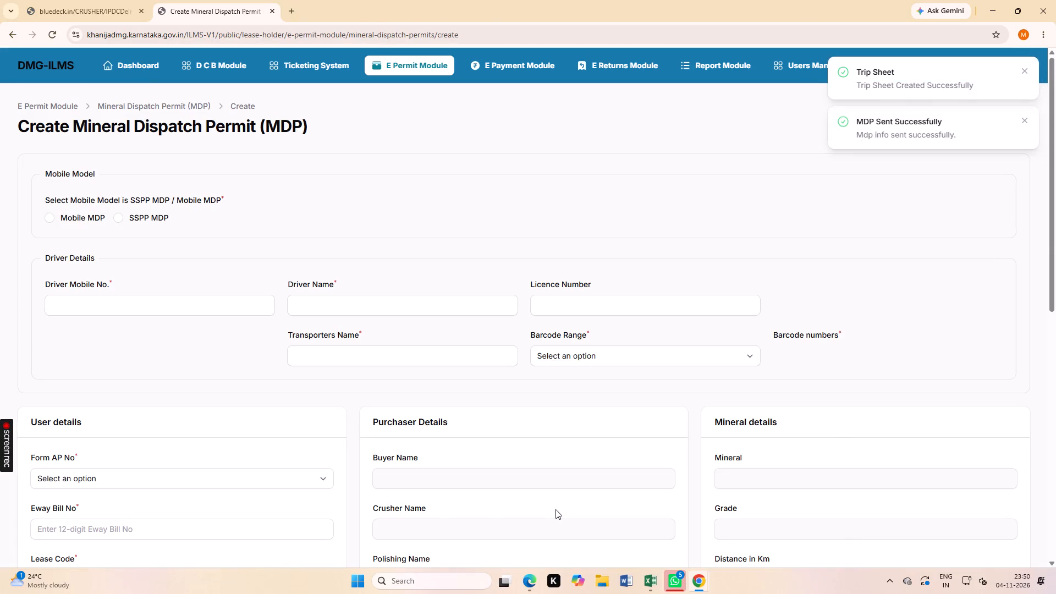
# Start the next permit as SSPP MDP, enter the driver's mobile number, and set the driver name to DRIVER.
pyautogui.click(144, 223)
pyautogui.click(110, 304)
pyautogui.click(129, 430)
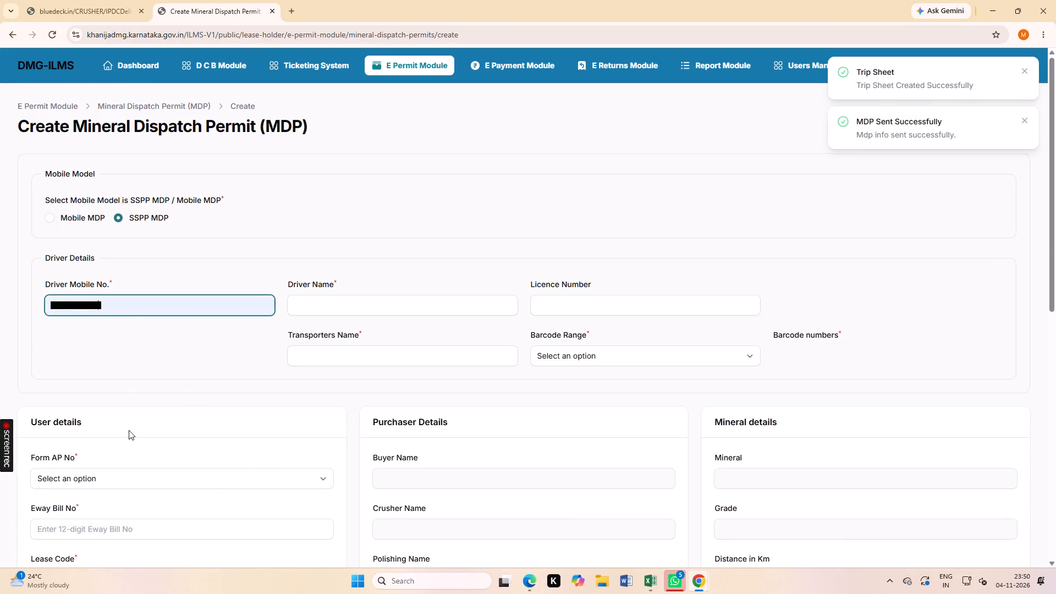
pyautogui.press('BackSpace')
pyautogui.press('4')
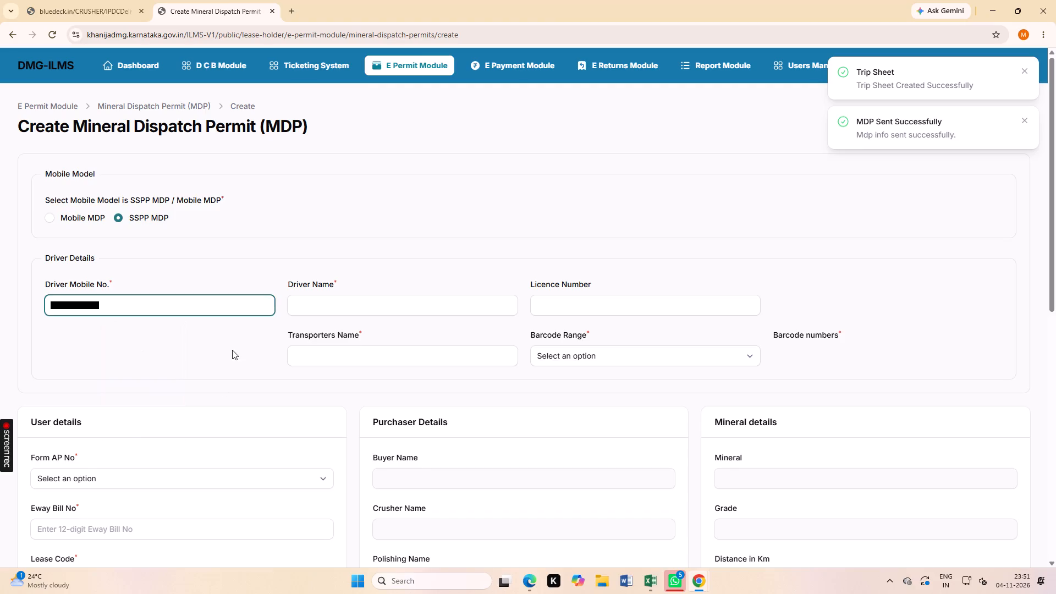
pyautogui.click(230, 335)
pyautogui.click(365, 294)
pyautogui.click(363, 301)
pyautogui.click(371, 332)
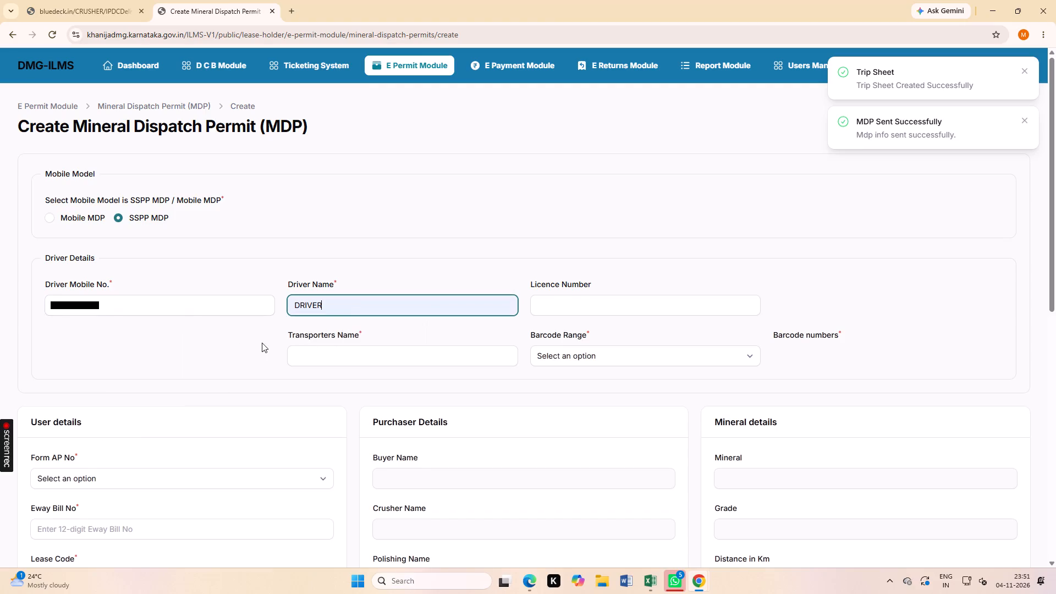
pyautogui.click(262, 343)
pyautogui.scroll(-2, 523, 365)
pyautogui.click(566, 241)
pyautogui.scroll(-8, 597, 413)
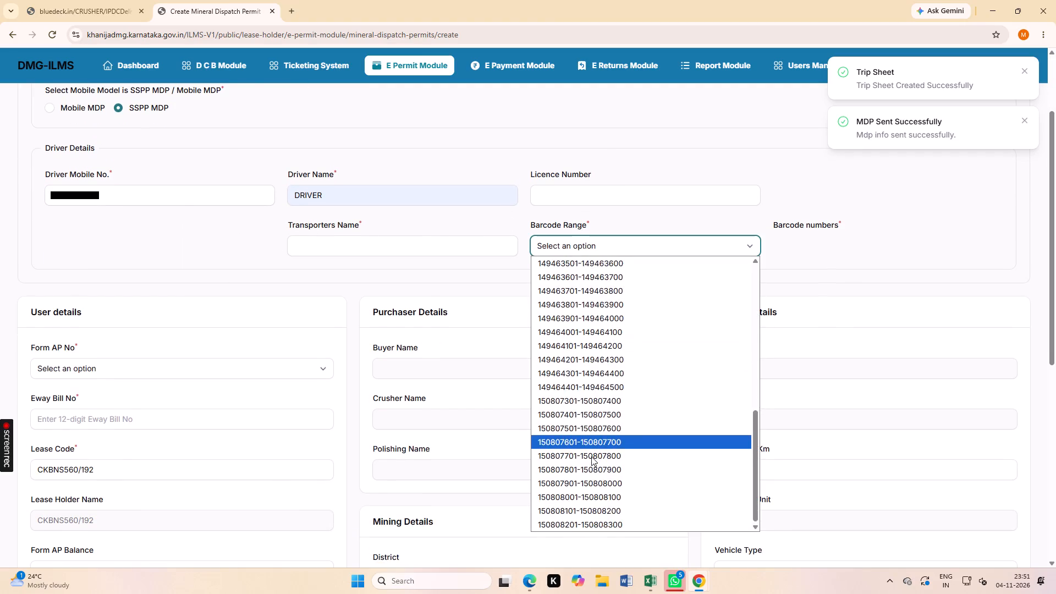
pyautogui.scroll(-3, 591, 457)
pyautogui.scroll(1, 591, 457)
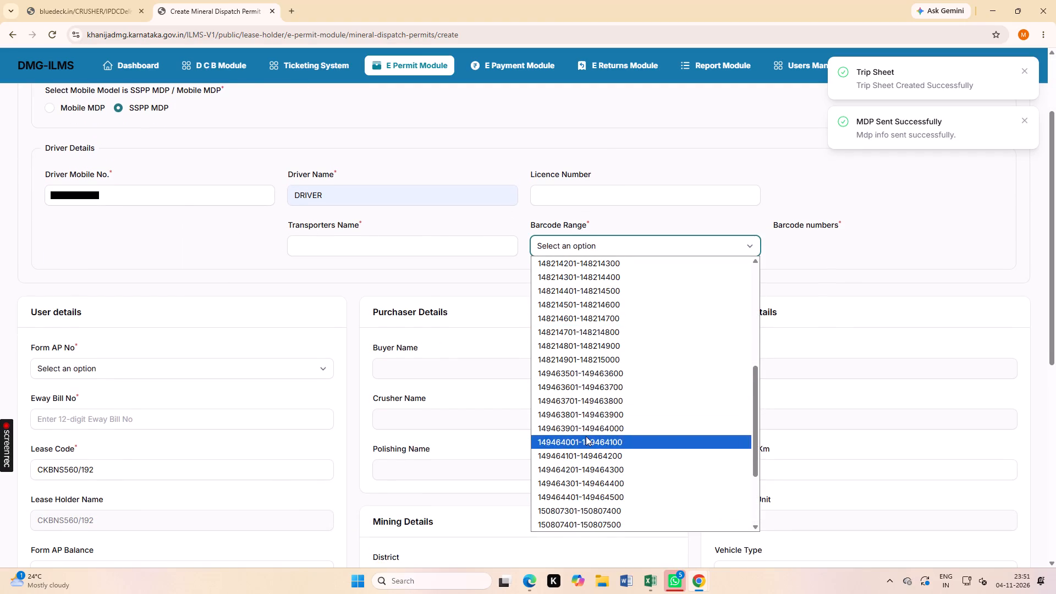
pyautogui.scroll(1, 586, 453)
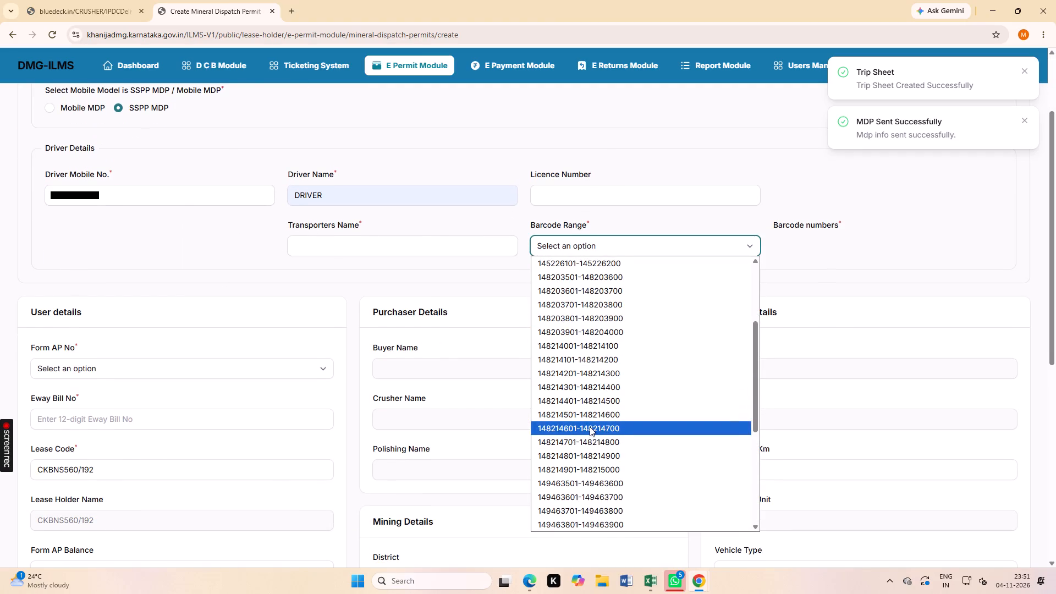
pyautogui.scroll(-2, 596, 439)
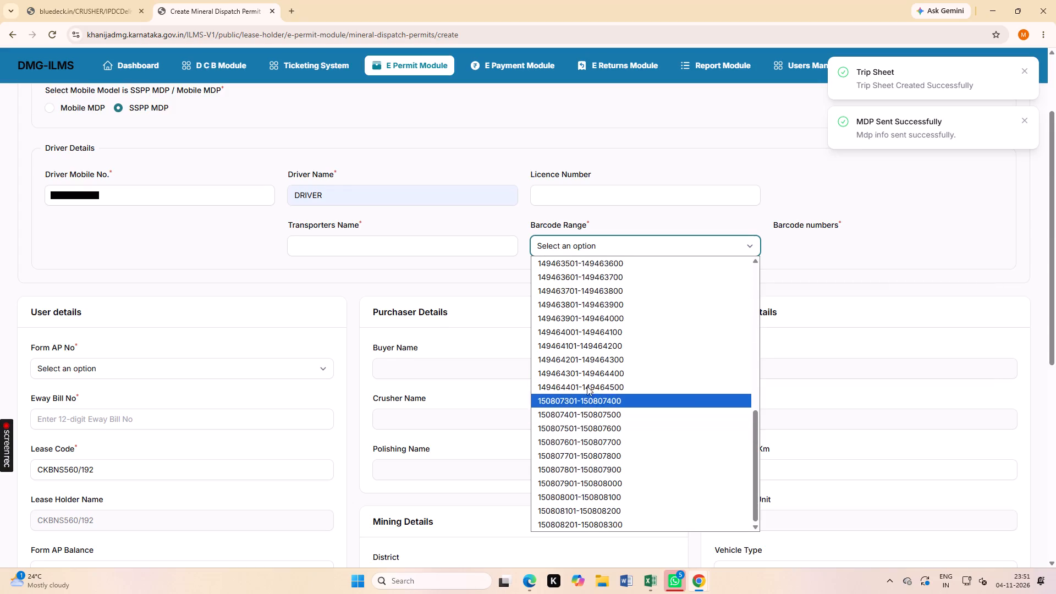
pyautogui.scroll(1, 587, 364)
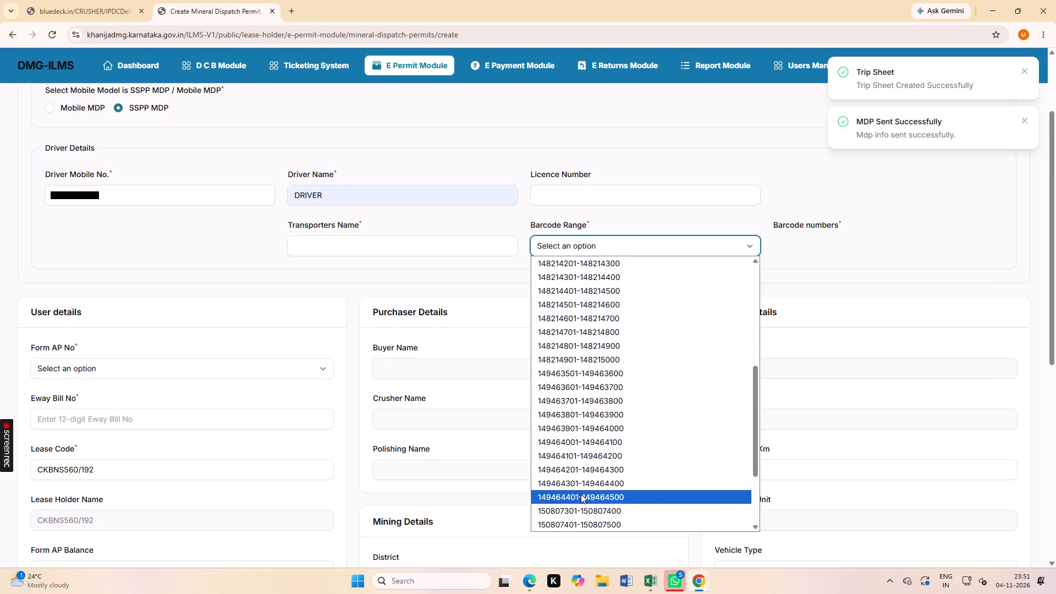
pyautogui.scroll(-1, 577, 512)
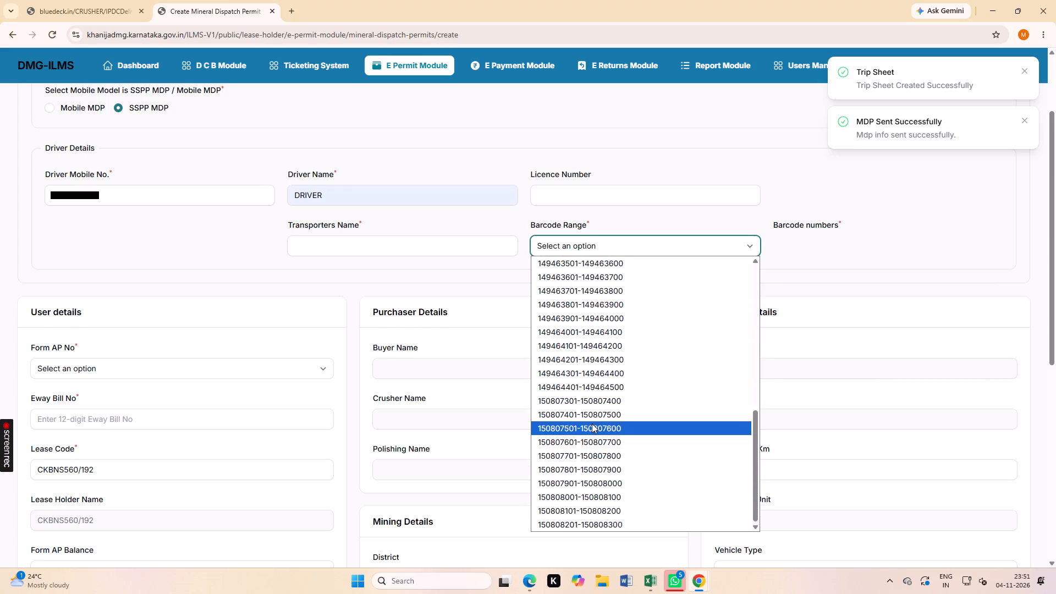
pyautogui.click(586, 278)
pyautogui.click(838, 251)
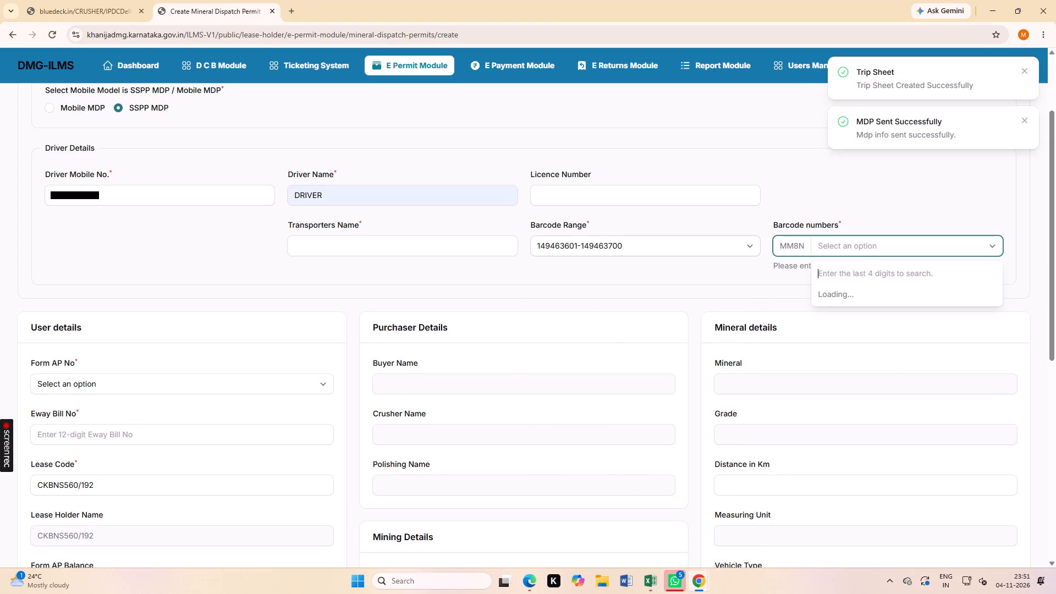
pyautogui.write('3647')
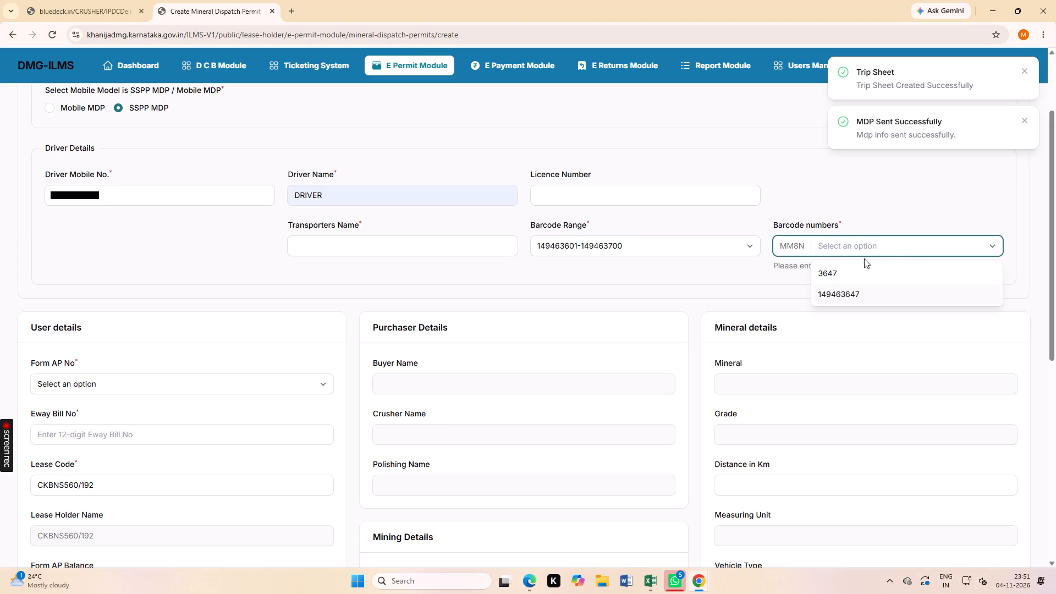
pyautogui.click(861, 295)
pyautogui.scroll(-1, 138, 322)
pyautogui.click(54, 327)
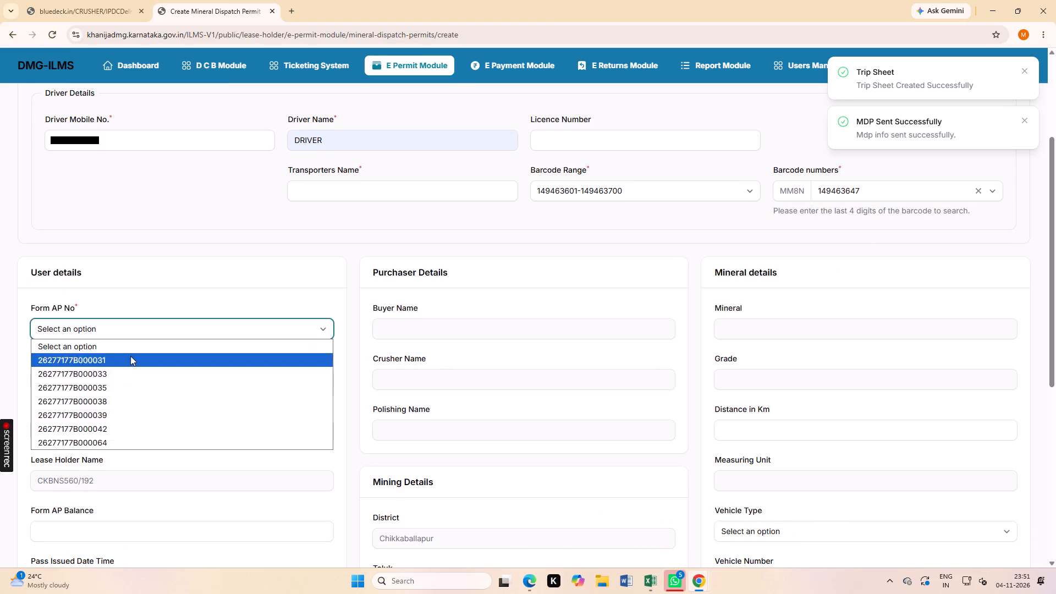
pyautogui.click(93, 447)
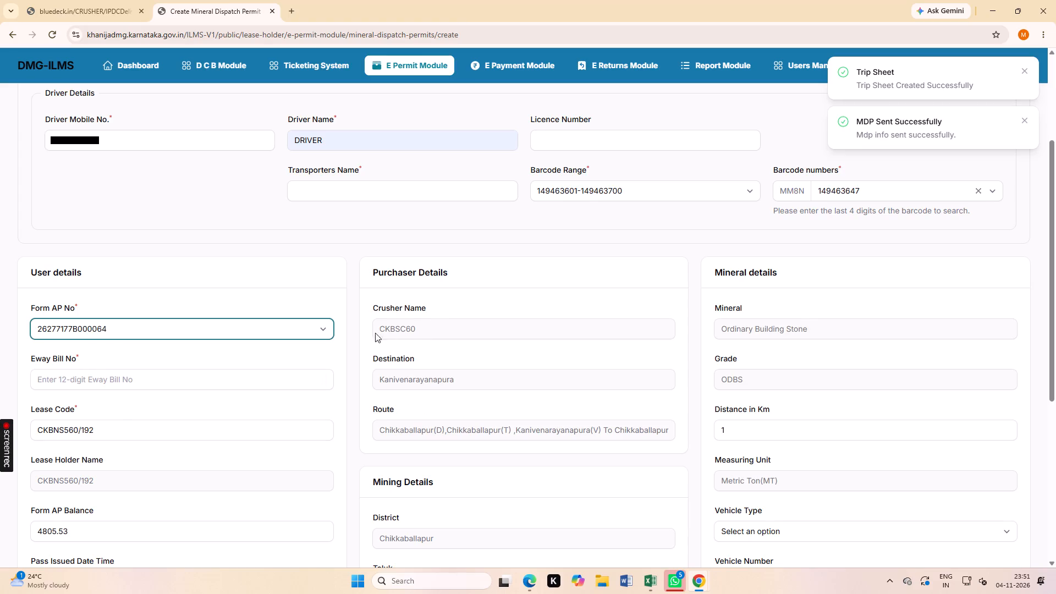
pyautogui.click(83, 379)
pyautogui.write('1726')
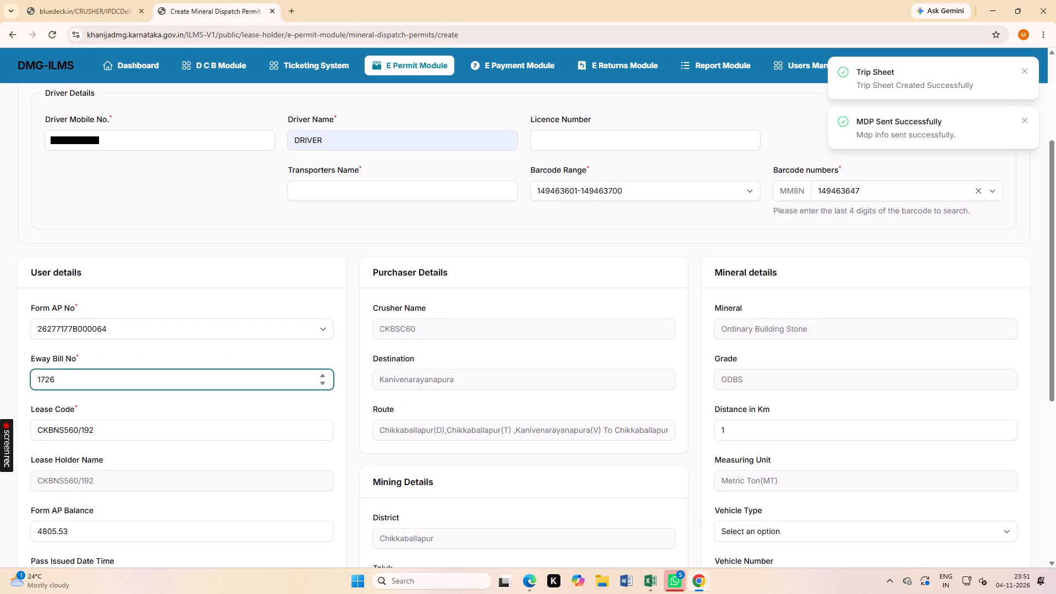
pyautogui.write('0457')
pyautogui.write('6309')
pyautogui.click(164, 346)
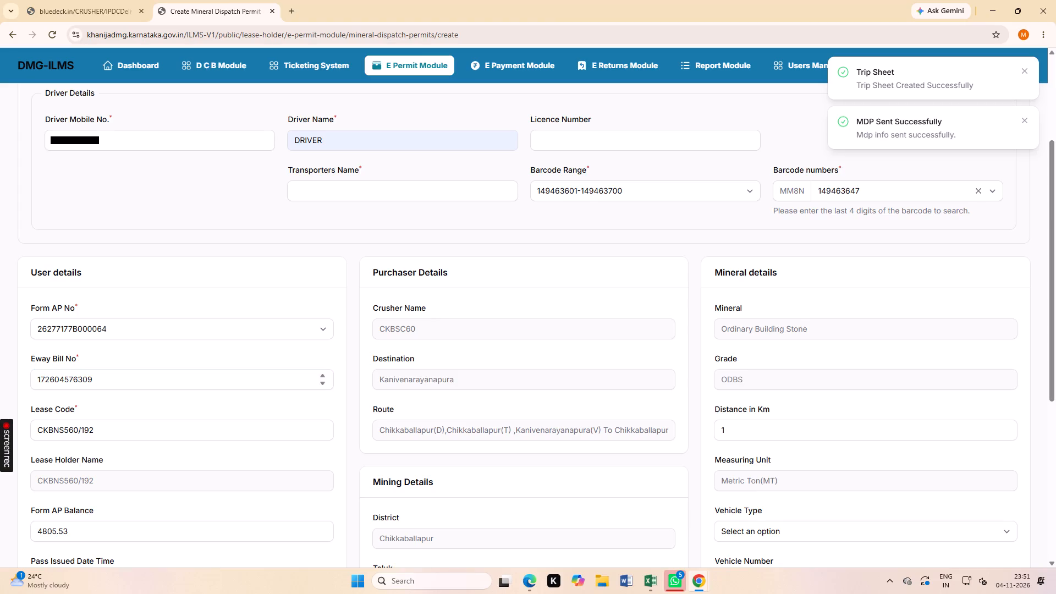
pyautogui.click(148, 354)
pyautogui.scroll(-2, 509, 406)
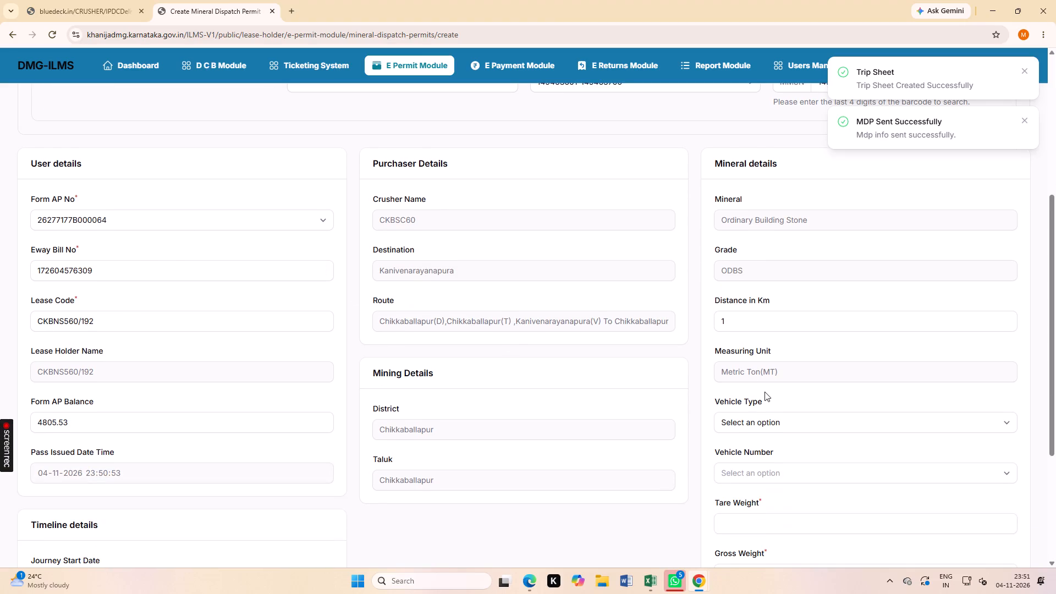
pyautogui.click(727, 420)
pyautogui.click(734, 485)
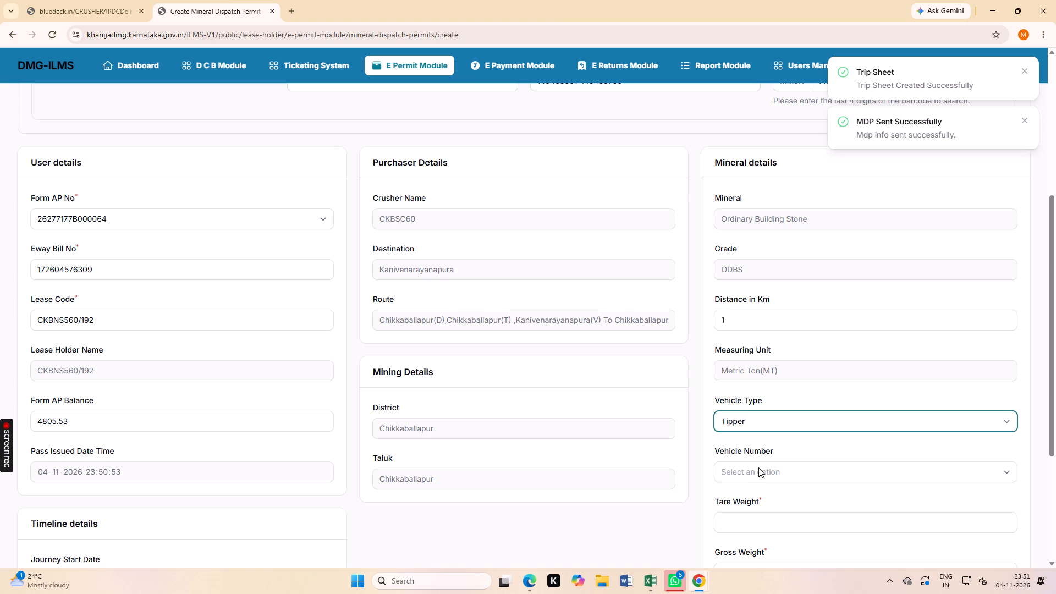
pyautogui.click(758, 468)
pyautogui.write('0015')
pyautogui.click(723, 510)
# Enter a gross weight of 57.56 in the mineral details.
pyautogui.scroll(-1, 758, 505)
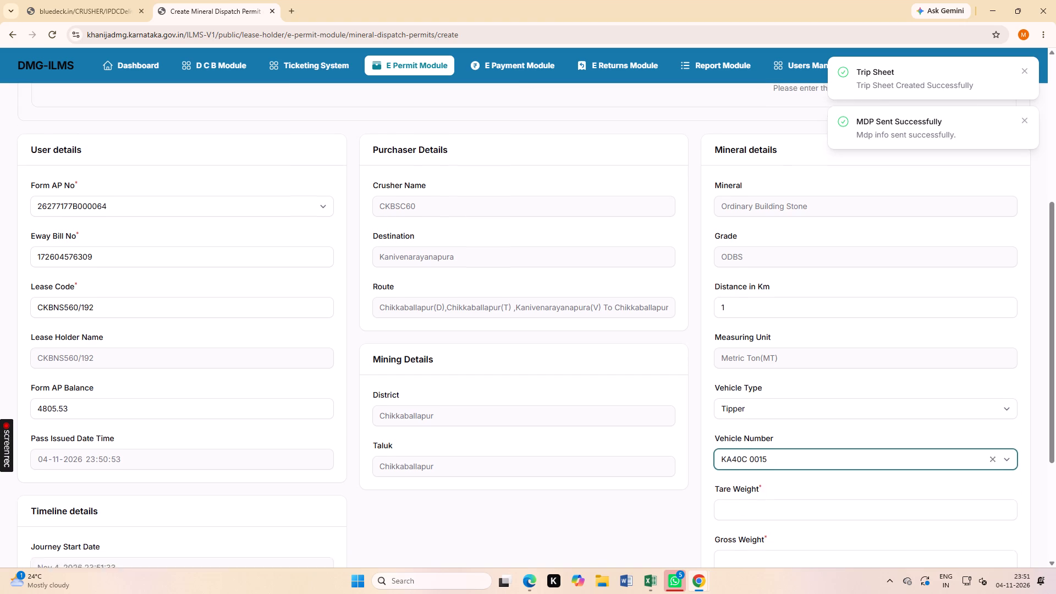
pyautogui.click(736, 526)
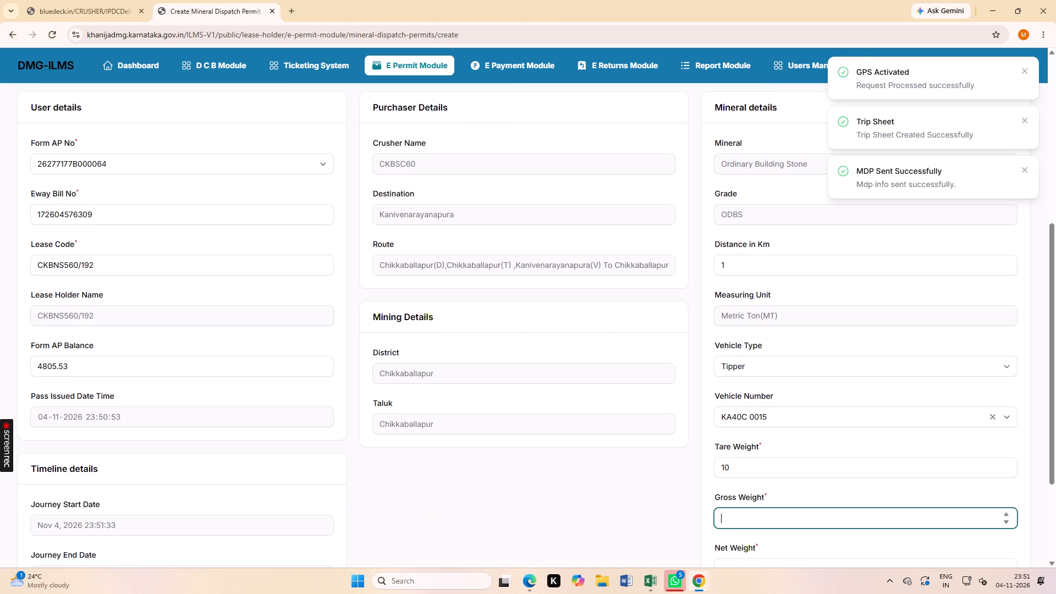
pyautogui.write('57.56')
pyautogui.click(575, 476)
pyautogui.scroll(-3, 615, 472)
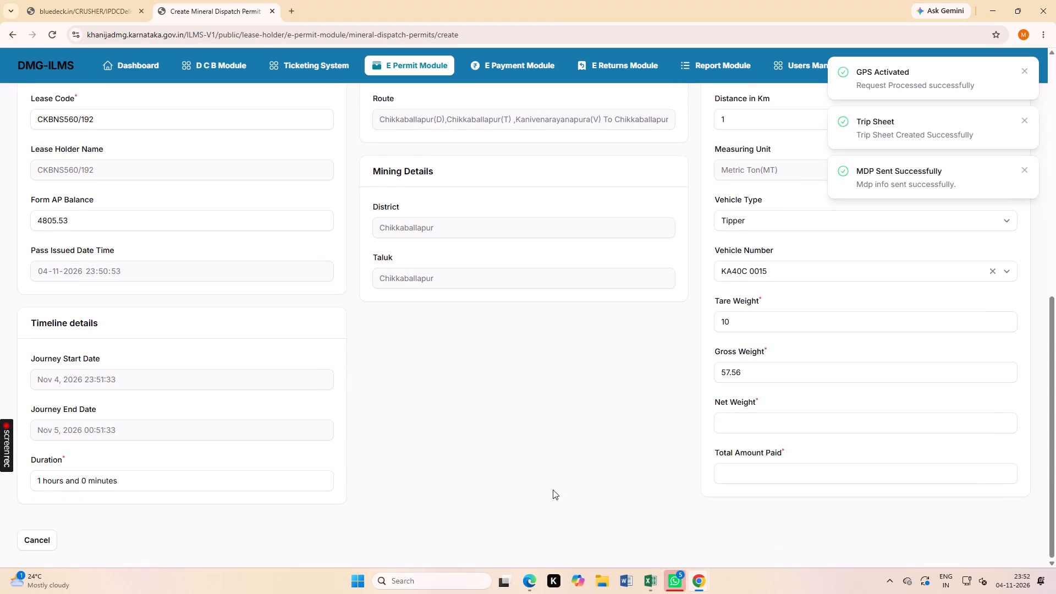
# Submit the completed Mineral Dispatch Permit and print one landscape copy on the Canon LBP6030/6040 printer.
pyautogui.scroll(-3, 299, 499)
pyautogui.click(70, 544)
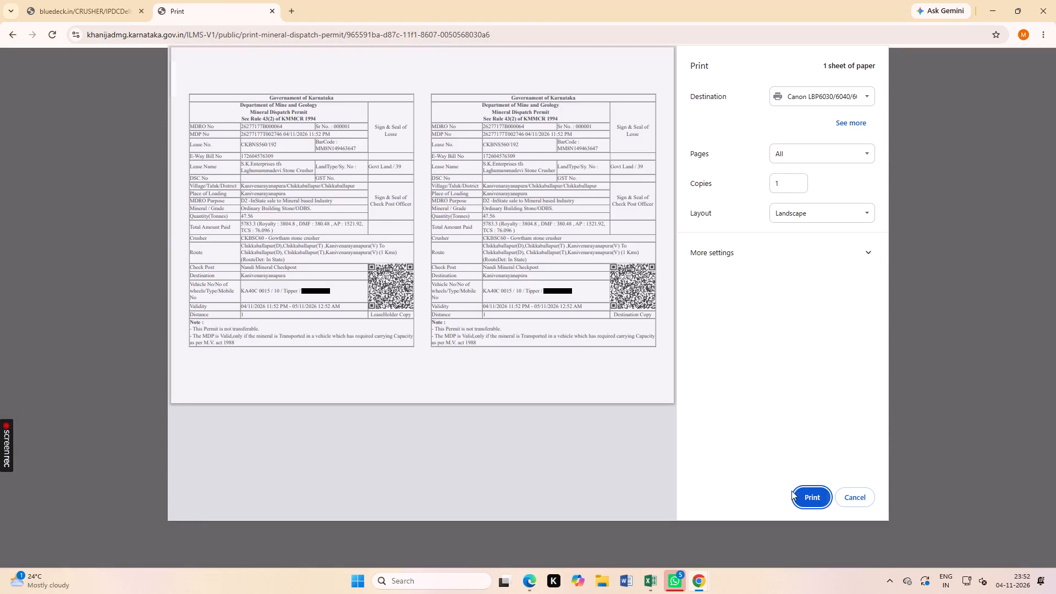
pyautogui.click(816, 497)
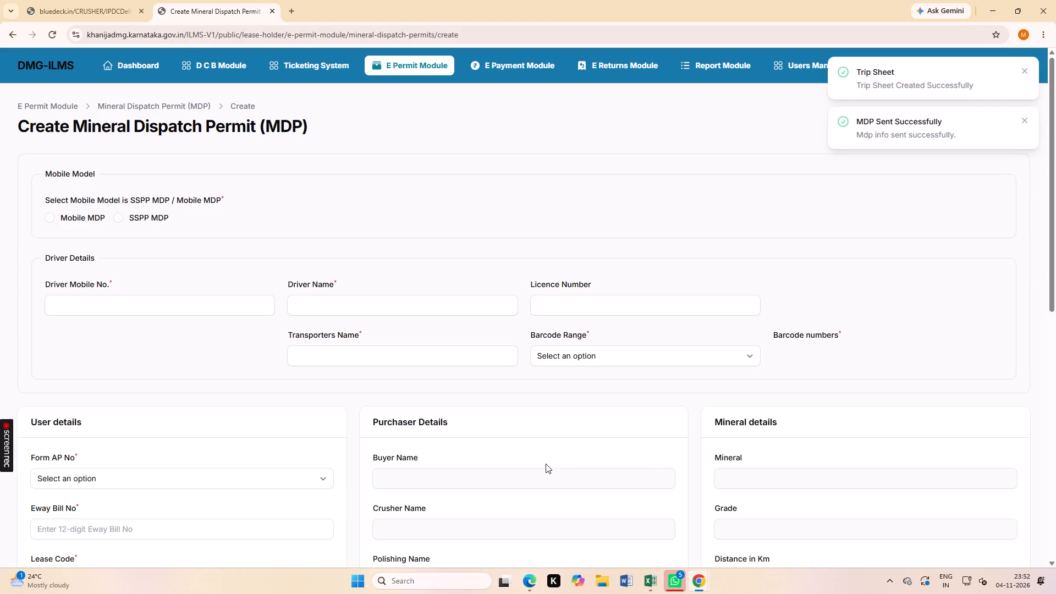
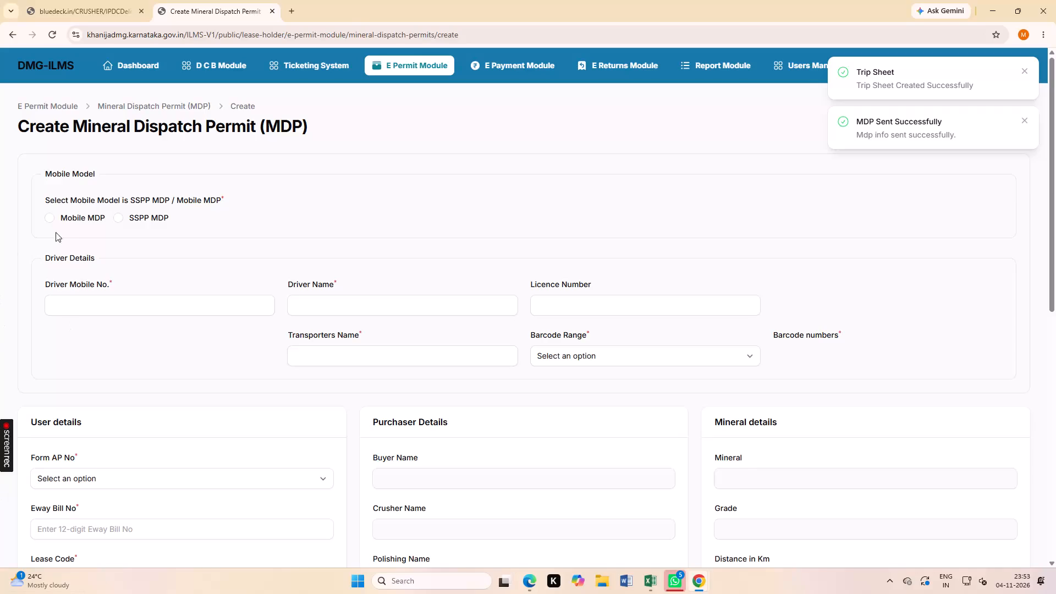
# Select SSPP MDP as the mobile model, and enter the driver's mobile number and the driver name DRIVER.
pyautogui.click(132, 219)
pyautogui.click(98, 305)
pyautogui.click(134, 427)
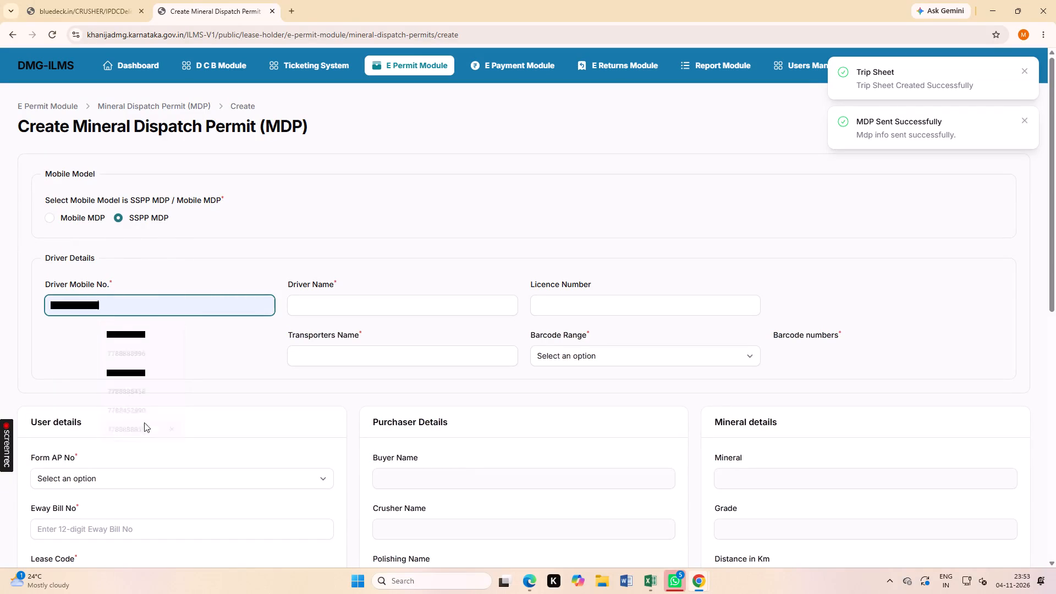
pyautogui.press('BackSpace')
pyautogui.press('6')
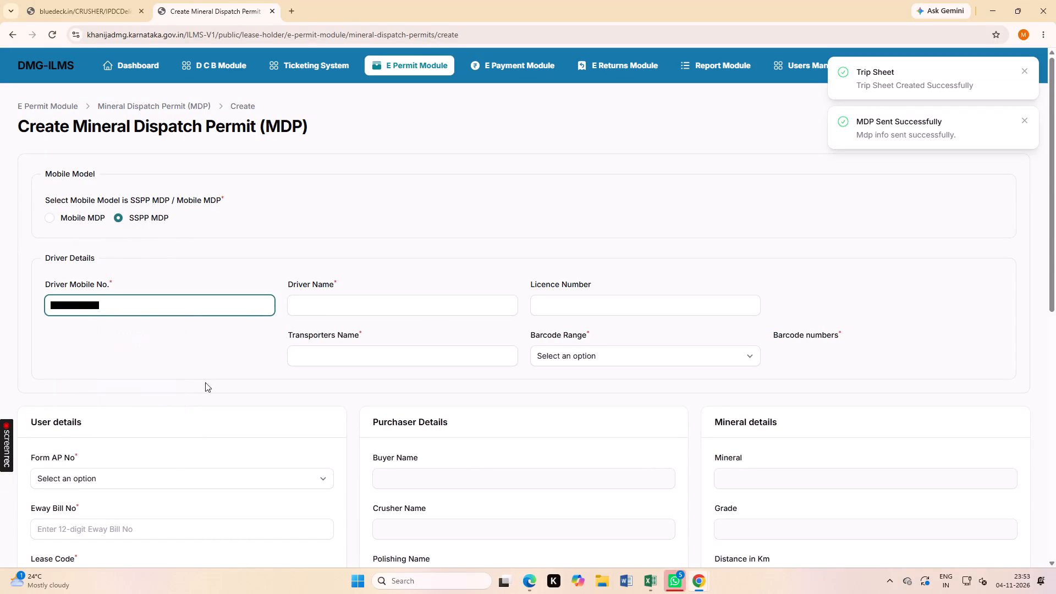
pyautogui.click(313, 304)
pyautogui.click(362, 334)
pyautogui.click(237, 347)
pyautogui.scroll(-1, 432, 329)
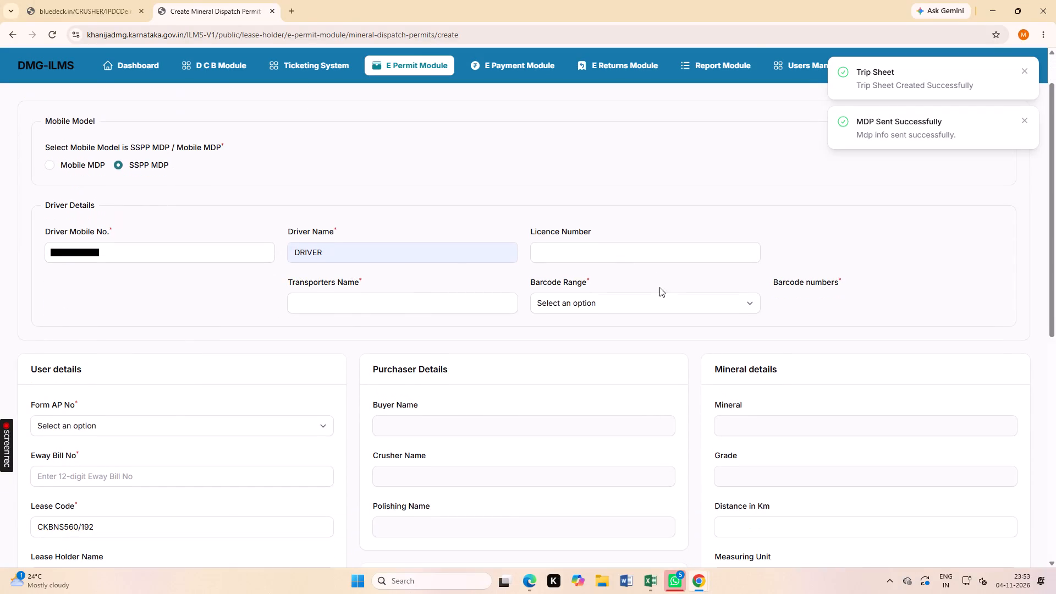
pyautogui.click(621, 298)
pyautogui.scroll(-3, 602, 256)
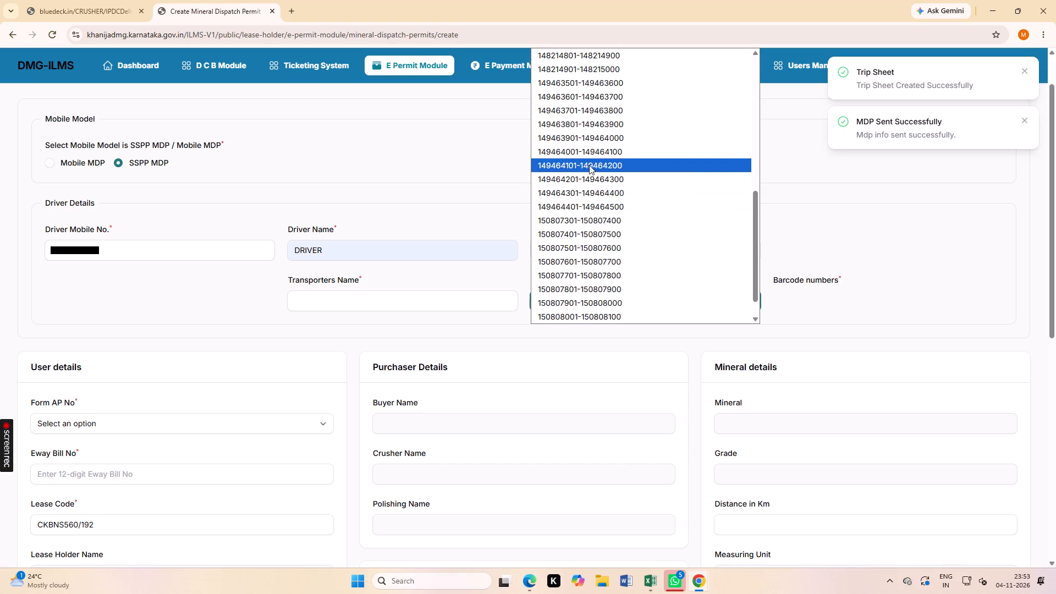
pyautogui.click(581, 101)
pyautogui.click(824, 297)
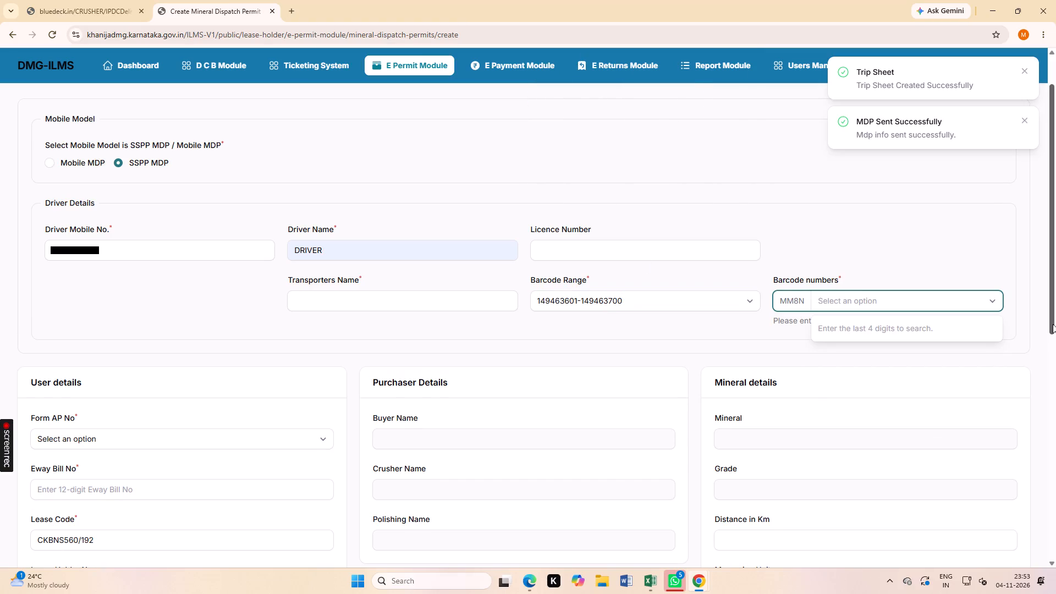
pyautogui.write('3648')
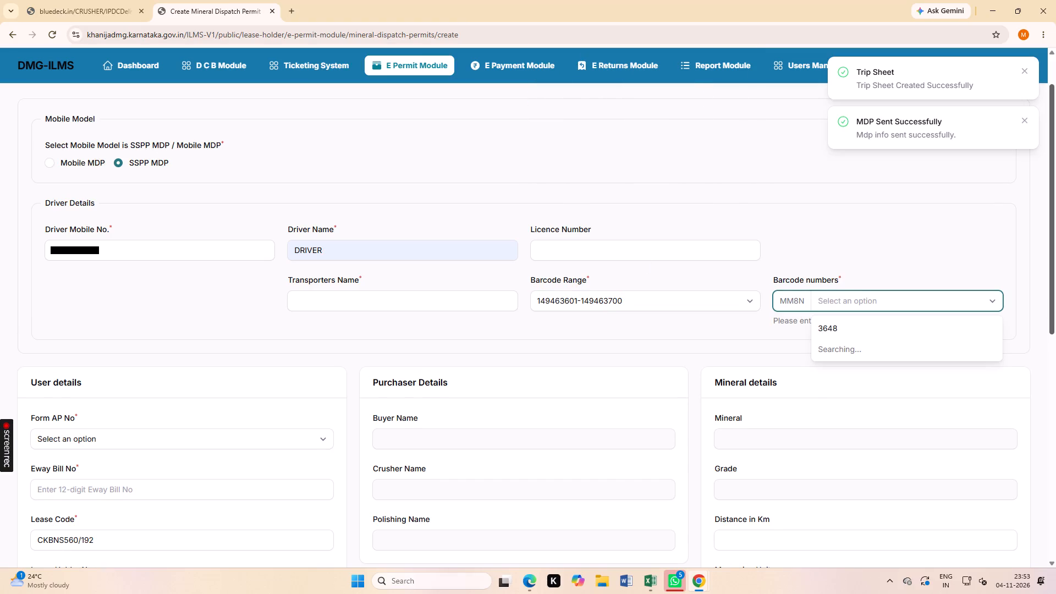
pyautogui.click(845, 354)
pyautogui.scroll(-1, 328, 379)
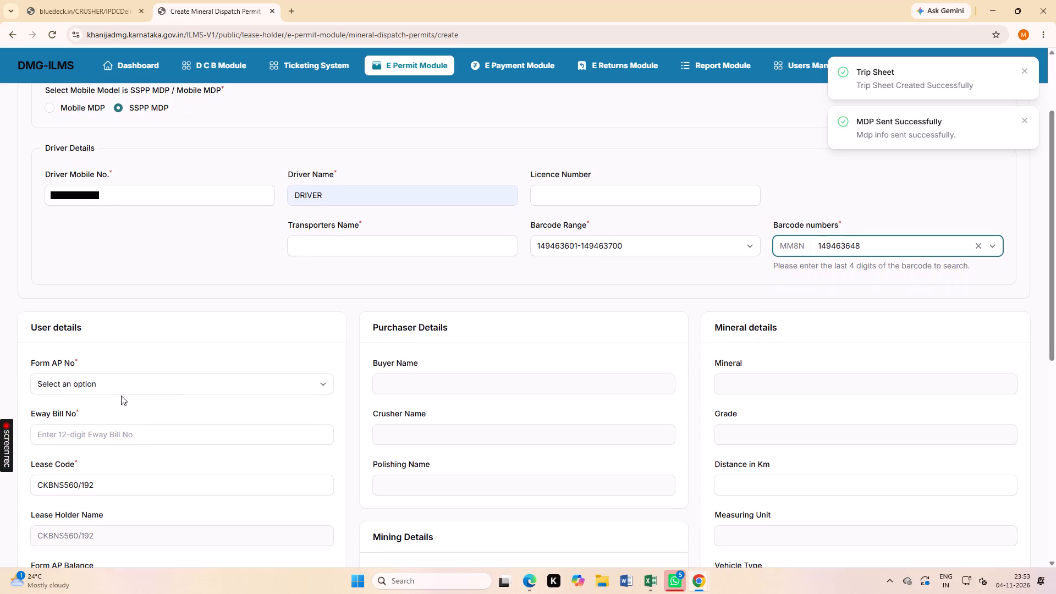
pyautogui.click(111, 391)
pyautogui.click(107, 498)
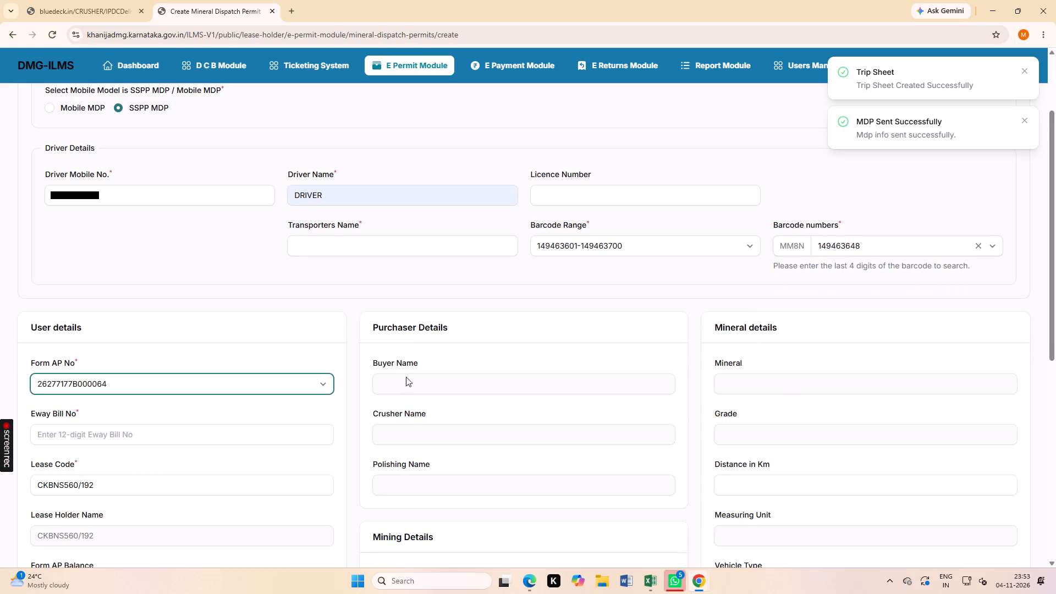
pyautogui.click(134, 427)
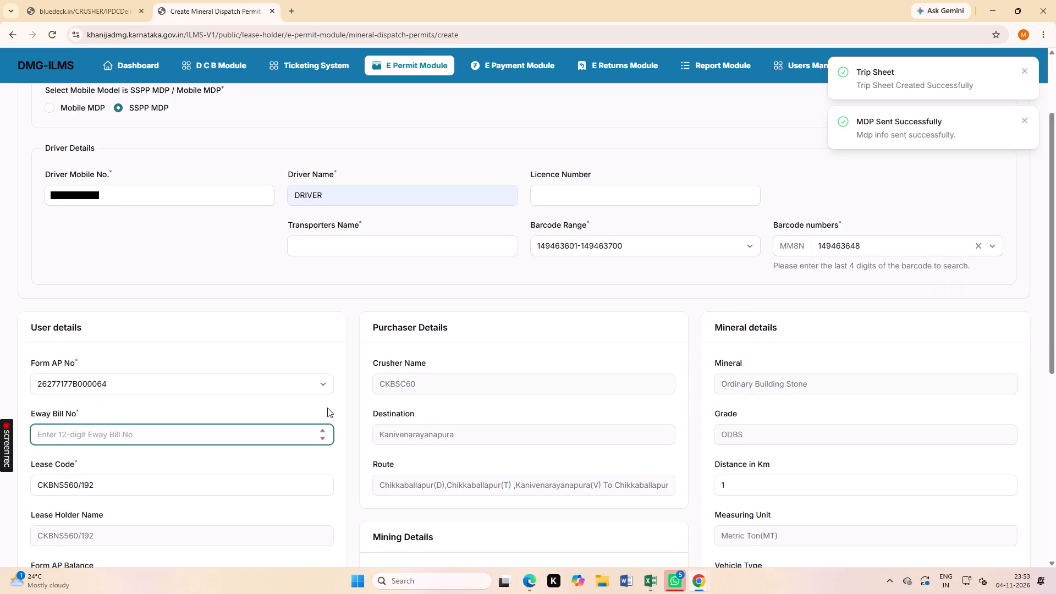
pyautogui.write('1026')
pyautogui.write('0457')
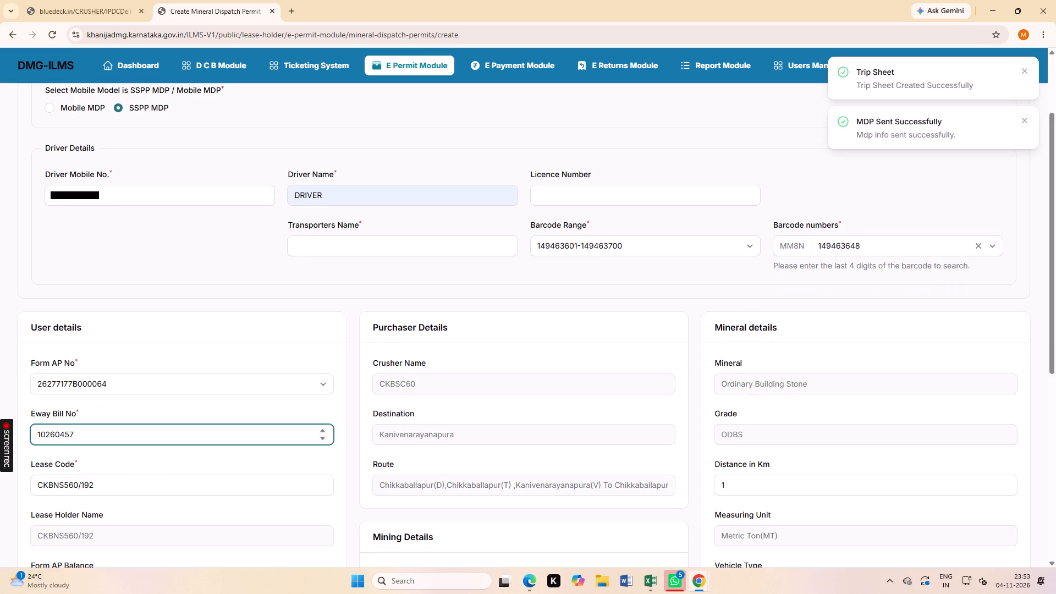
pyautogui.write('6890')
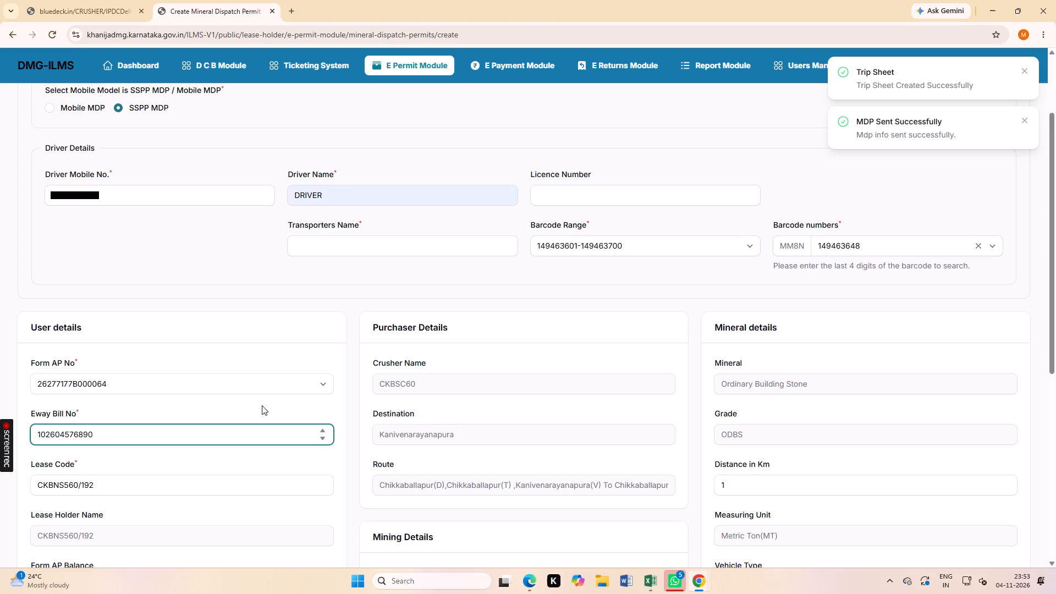
pyautogui.click(202, 407)
# Set the vehicle type to Tipper and search the vehicle numbers for 0015.
pyautogui.scroll(-2, 593, 537)
pyautogui.click(741, 474)
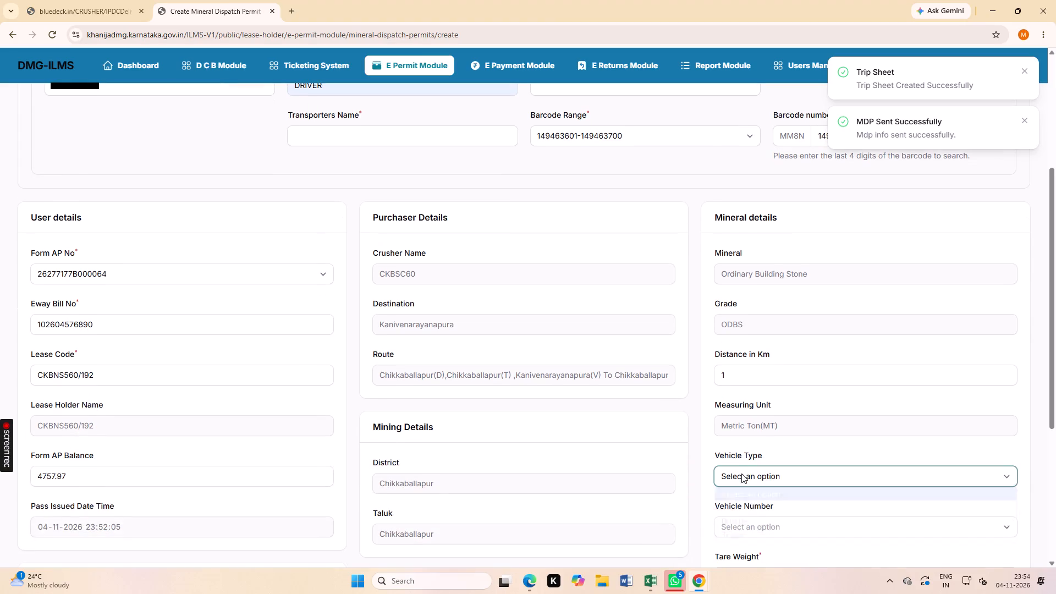
pyautogui.click(747, 529)
pyautogui.scroll(-3, 791, 428)
pyautogui.click(758, 358)
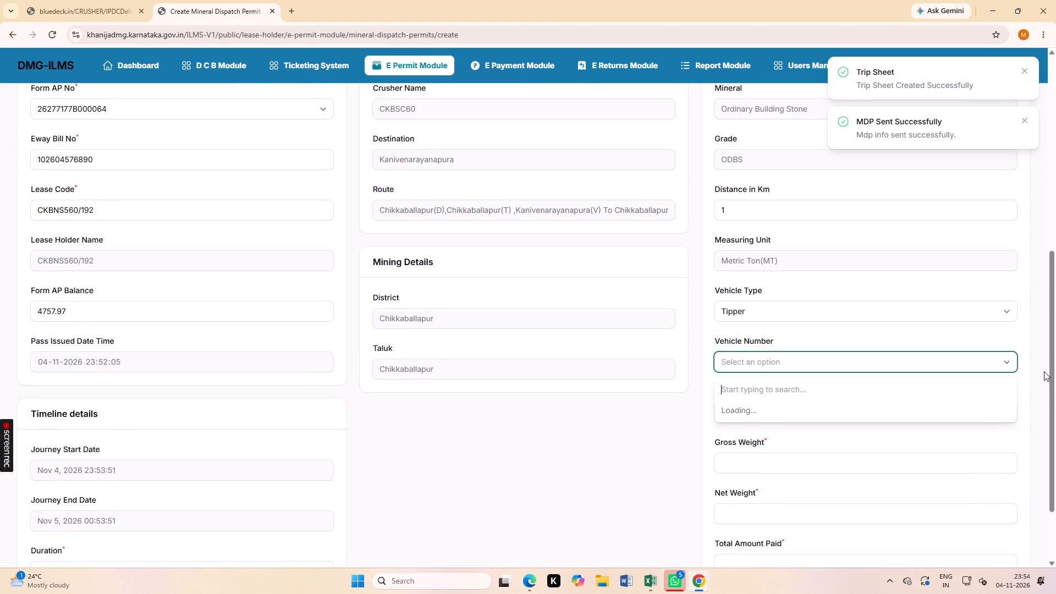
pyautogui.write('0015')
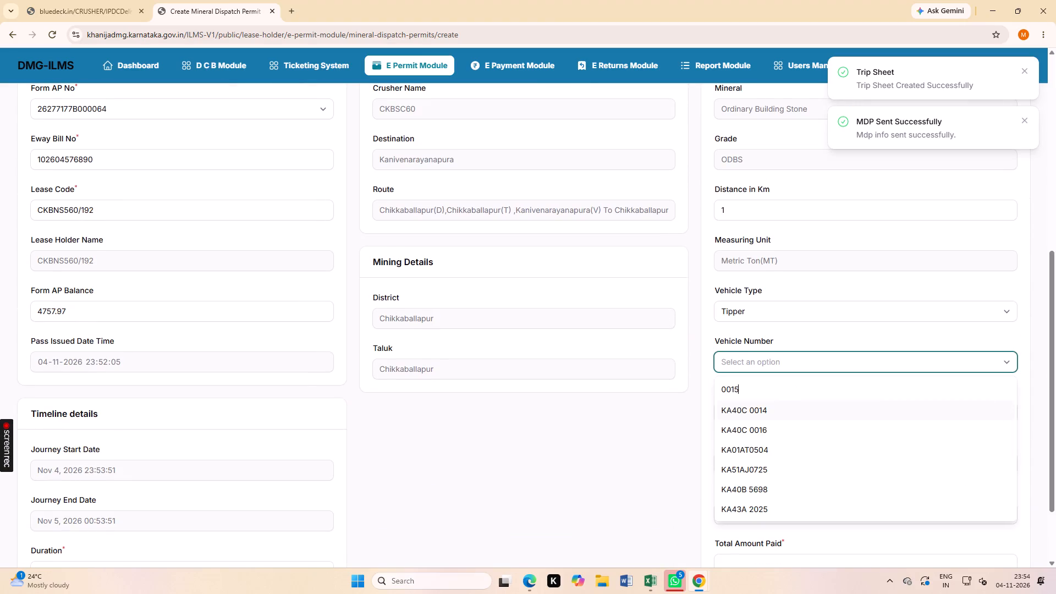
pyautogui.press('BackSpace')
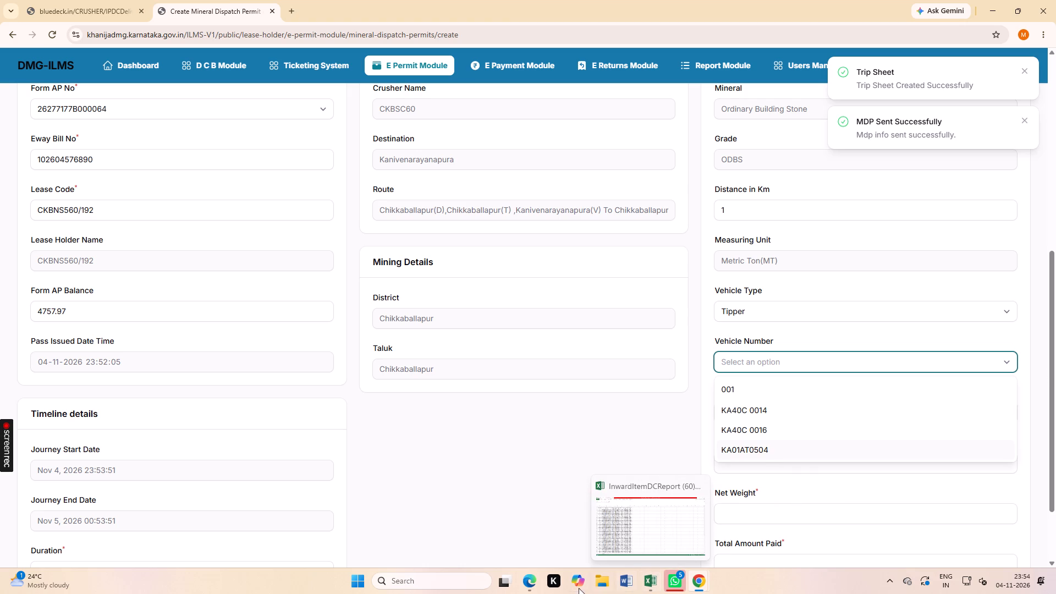
pyautogui.click(520, 538)
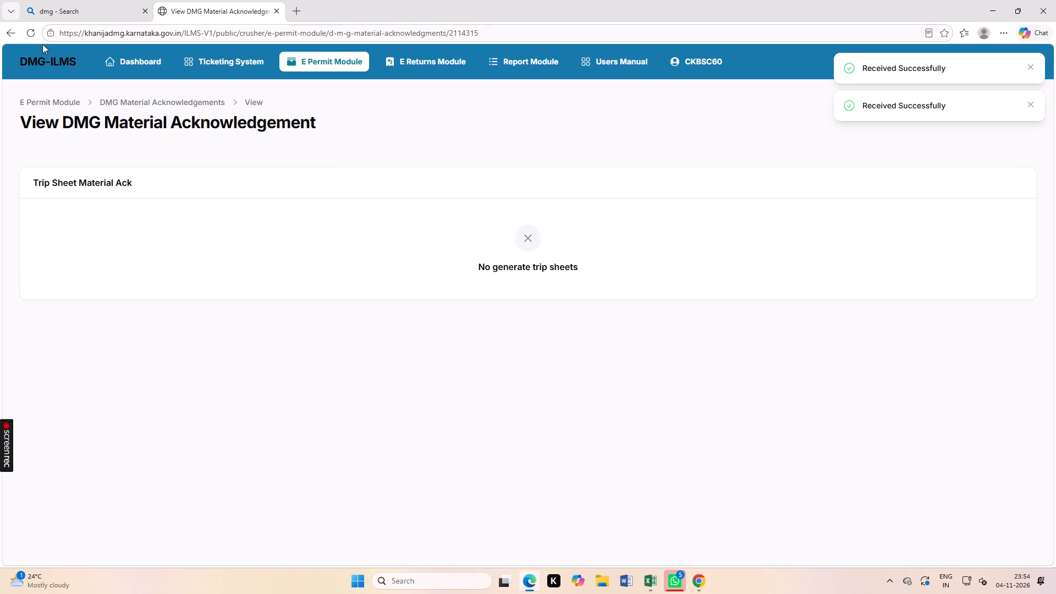
pyautogui.click(8, 36)
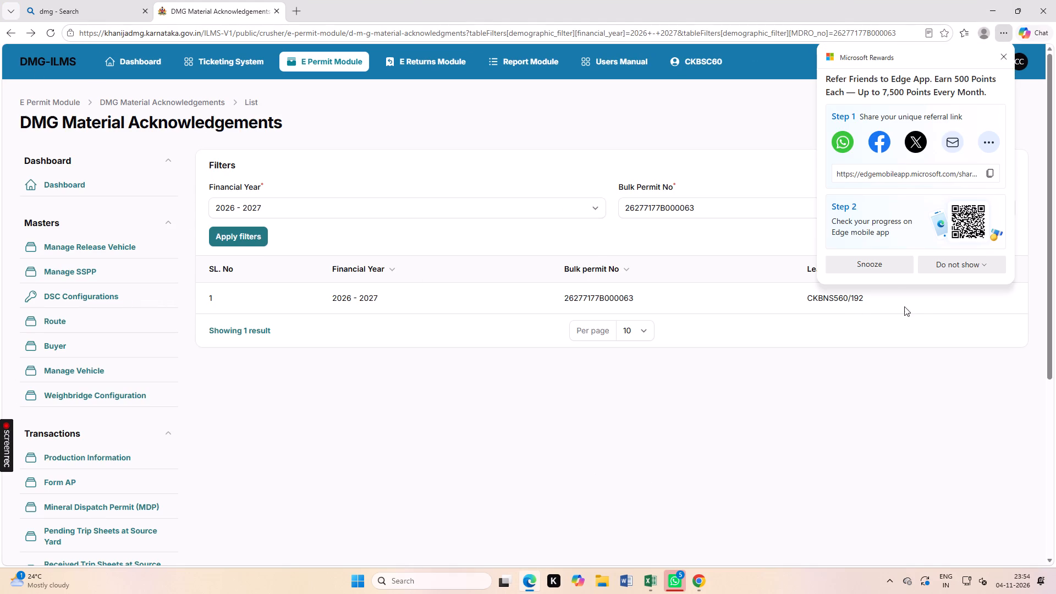
pyautogui.click(1002, 60)
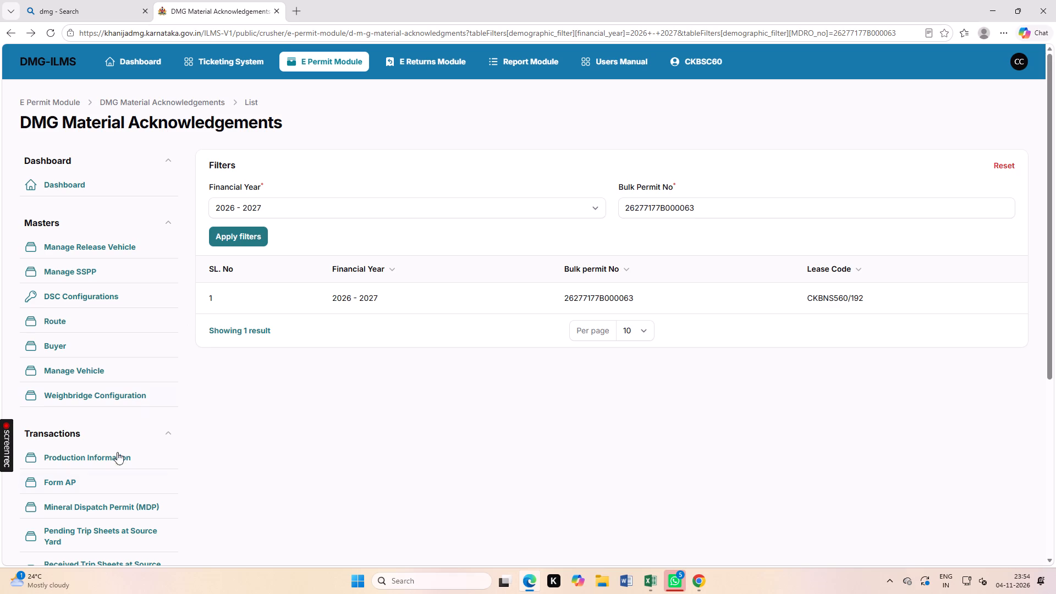
pyautogui.scroll(-8, 75, 522)
pyautogui.scroll(7, 469, 464)
pyautogui.click(714, 203)
pyautogui.press('BackSpace')
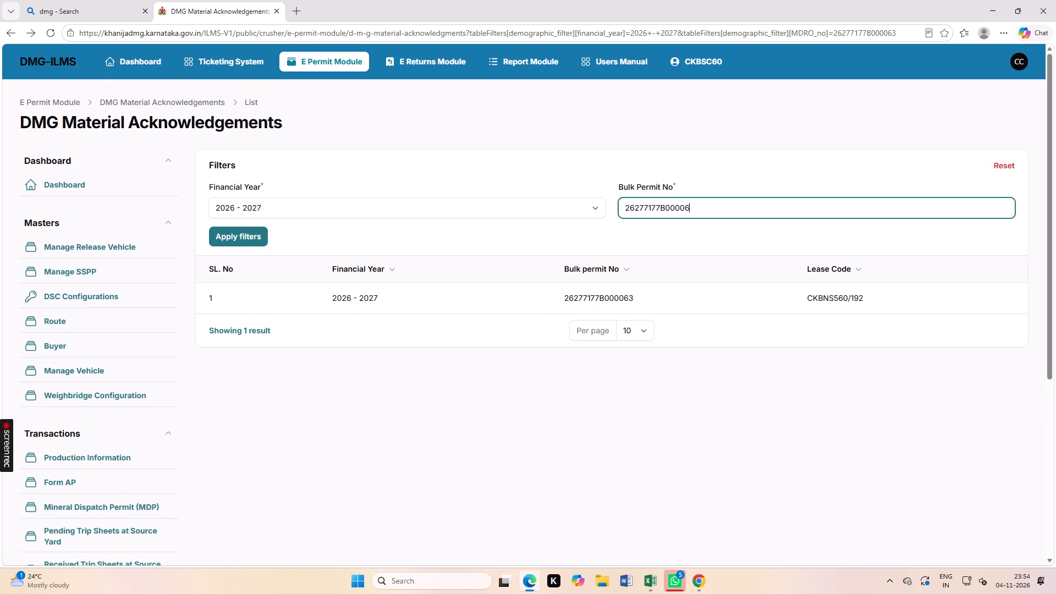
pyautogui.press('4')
pyautogui.click(268, 232)
pyautogui.click(254, 234)
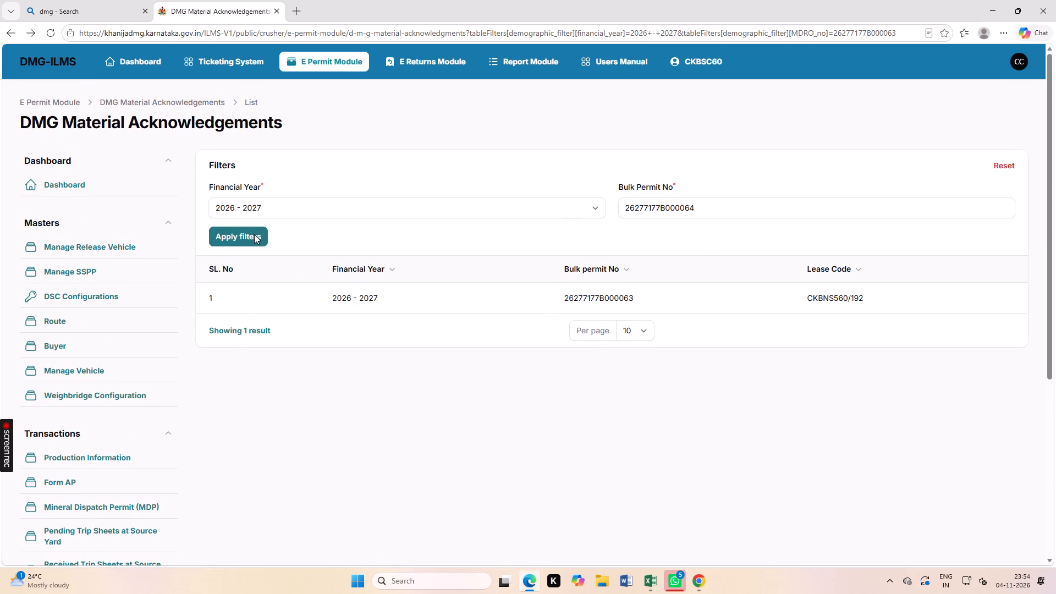
# Open the filtered bulk permit and bulk acknowledge all of its trip sheets, 26277177T002742 through 26277177T002746.
pyautogui.click(1015, 302)
pyautogui.click(1010, 295)
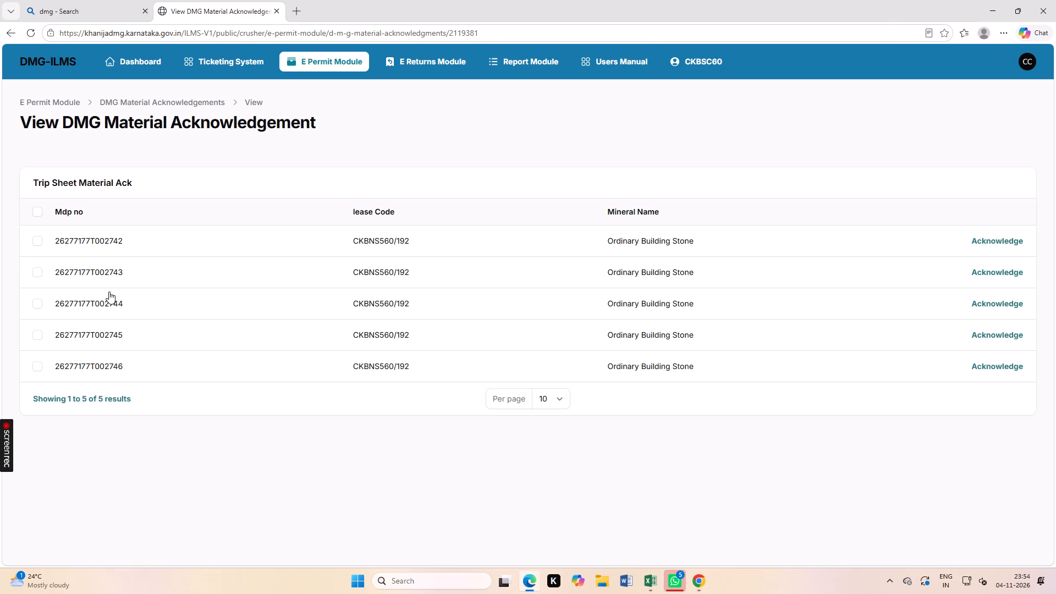
pyautogui.click(43, 212)
pyautogui.click(38, 215)
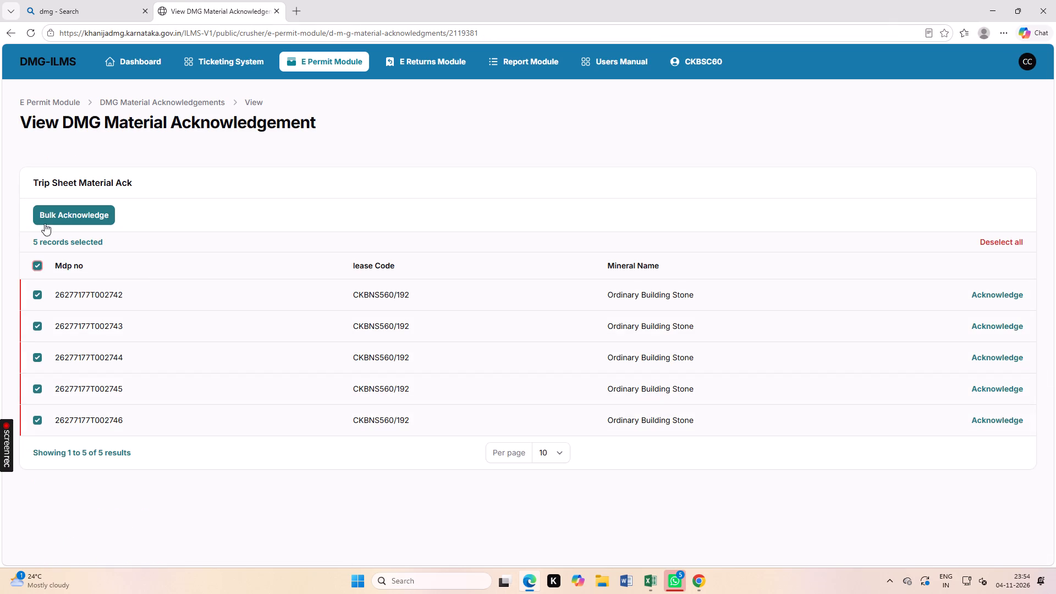
pyautogui.click(61, 217)
pyautogui.click(596, 256)
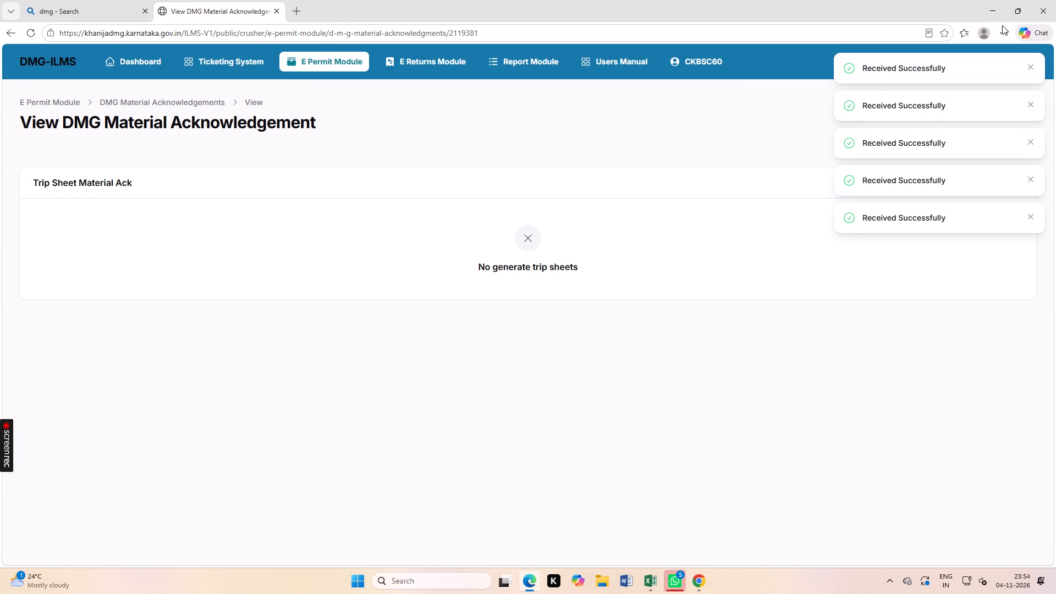
pyautogui.click(998, 10)
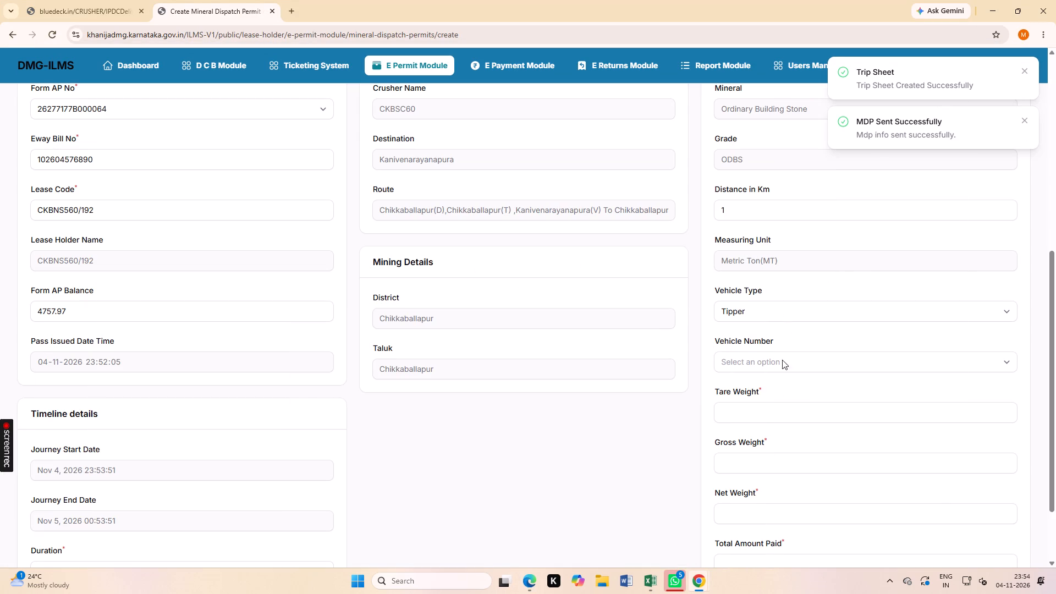
pyautogui.click(783, 349)
pyautogui.click(813, 354)
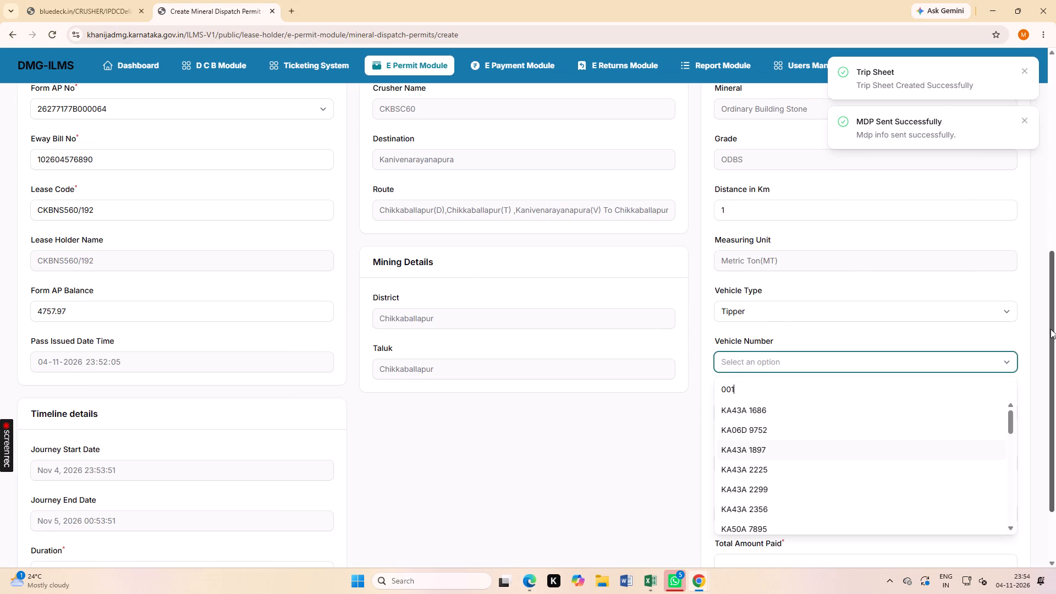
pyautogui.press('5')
pyautogui.click(837, 413)
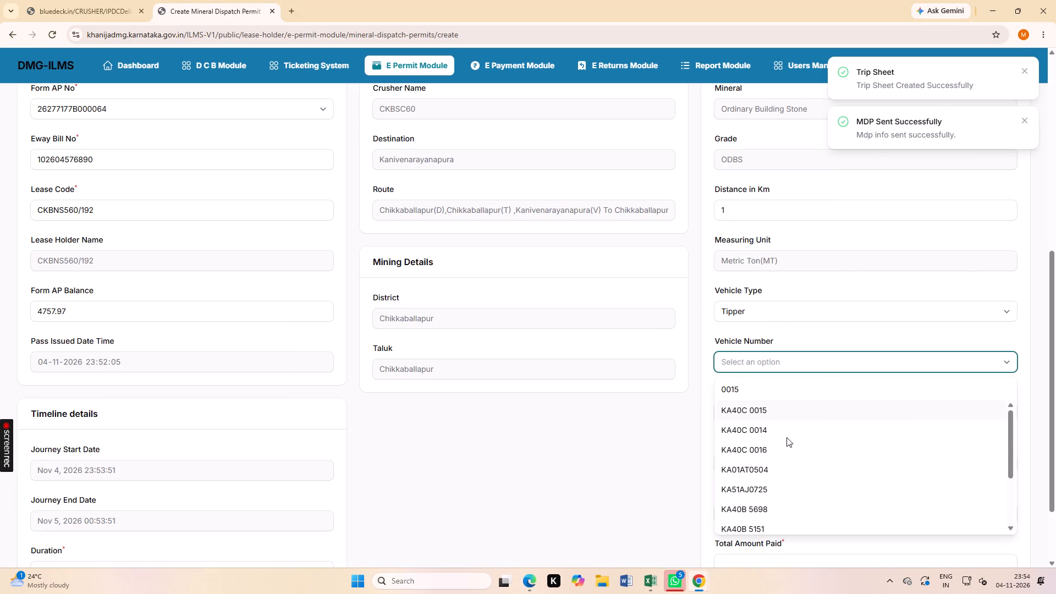
# Enter a gross weight of 56.13 in the mineral details.
pyautogui.click(754, 468)
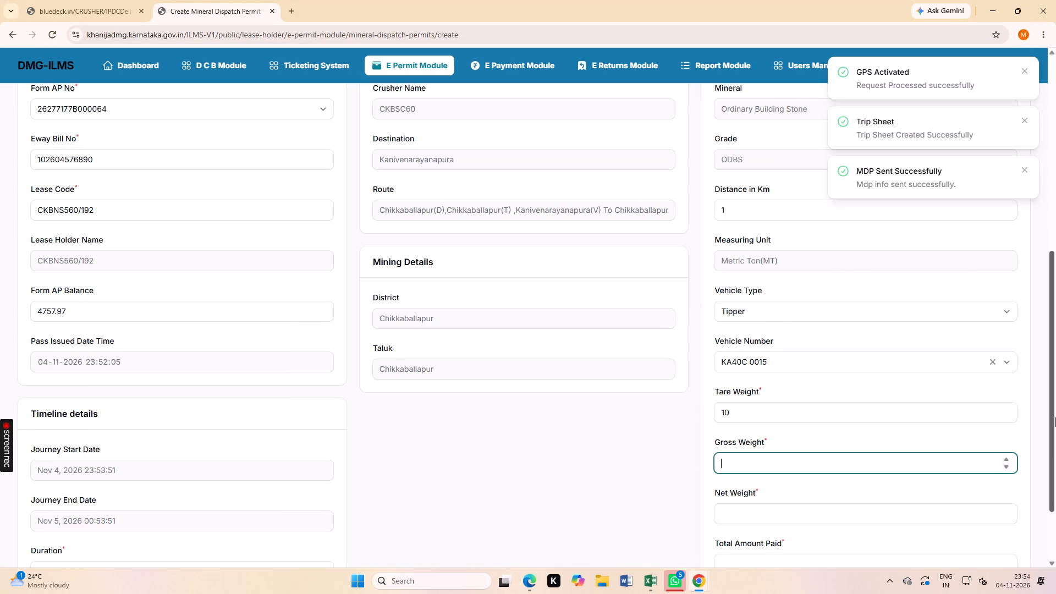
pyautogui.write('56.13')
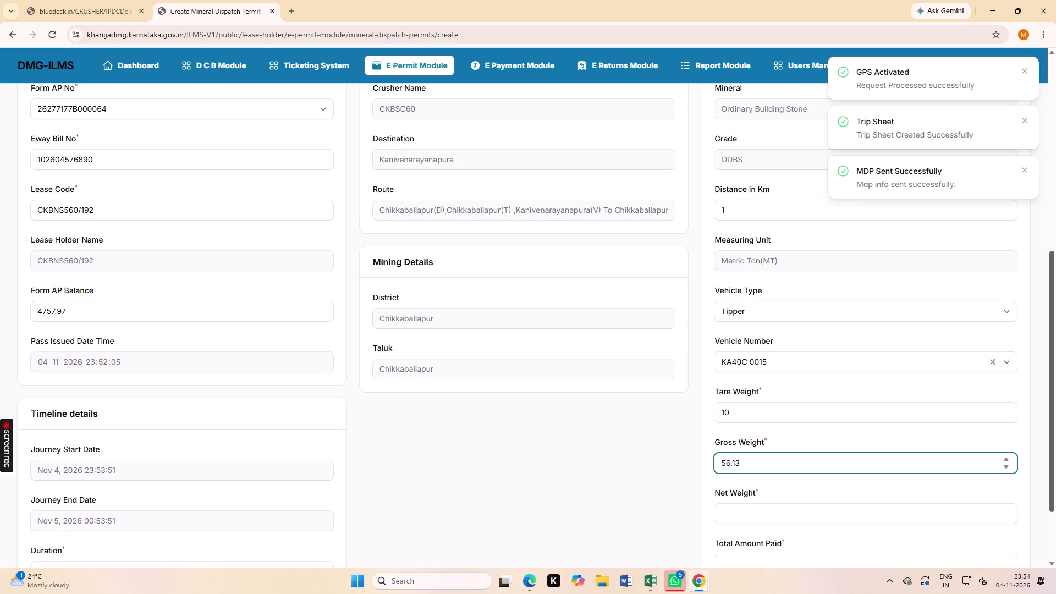
pyautogui.click(532, 459)
# Issue the completed Mineral Dispatch Permit and print it.
pyautogui.scroll(-3, 690, 530)
pyautogui.scroll(-2, 272, 507)
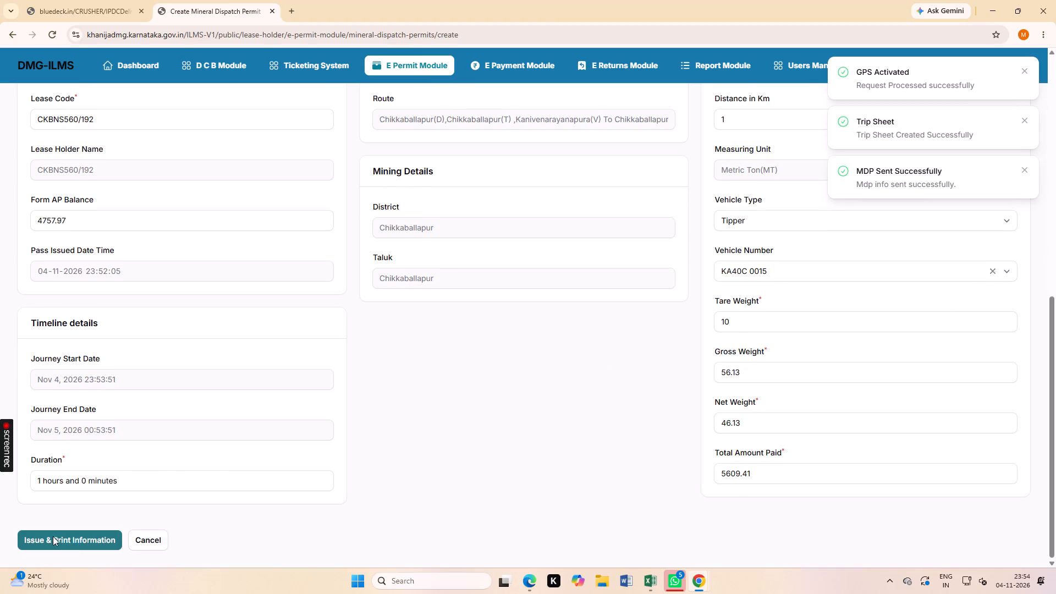
pyautogui.click(53, 536)
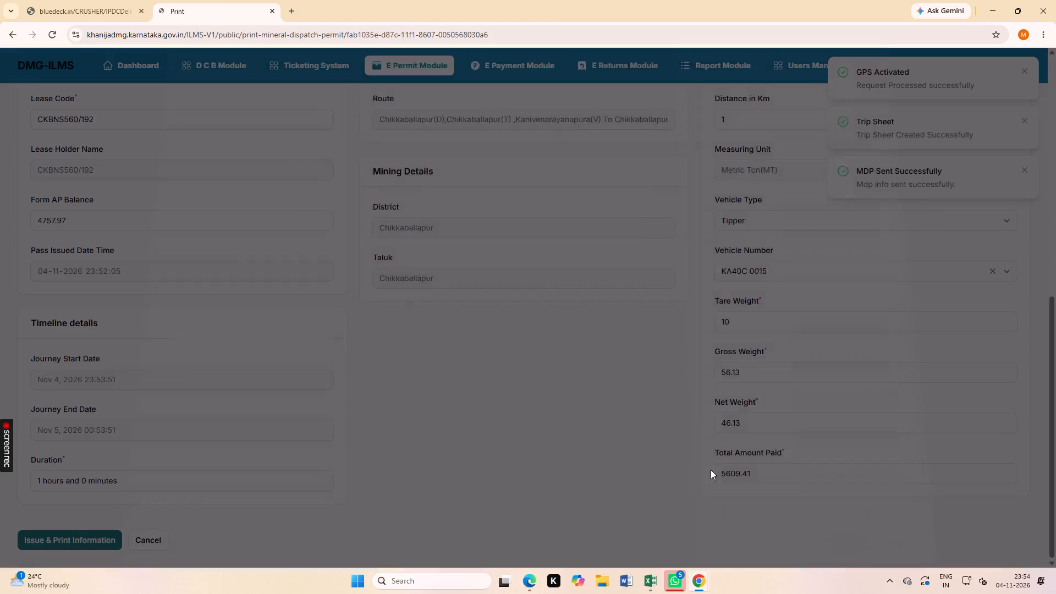
pyautogui.click(802, 491)
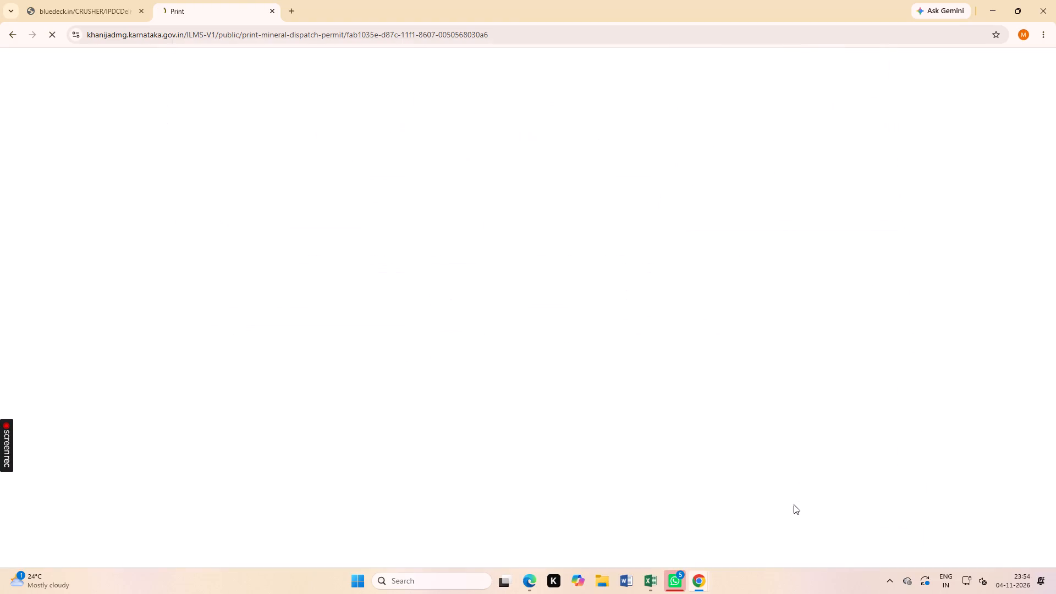
# Set the new permit to SSPP MDP and fill in the driver mobile number and the driver name DRIVER.
pyautogui.click(131, 215)
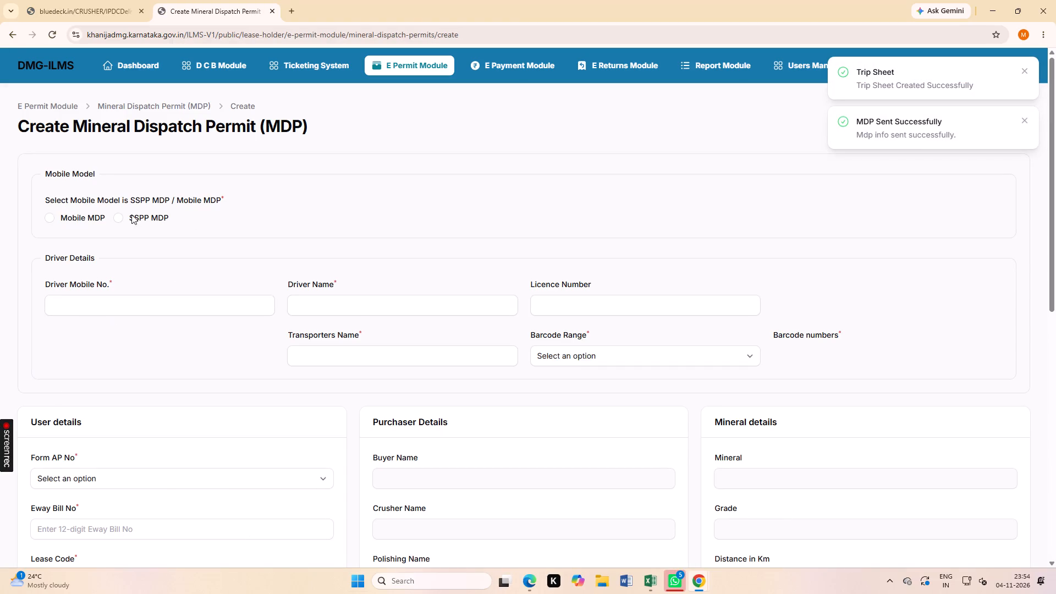
pyautogui.click(109, 315)
pyautogui.click(139, 311)
pyautogui.click(141, 430)
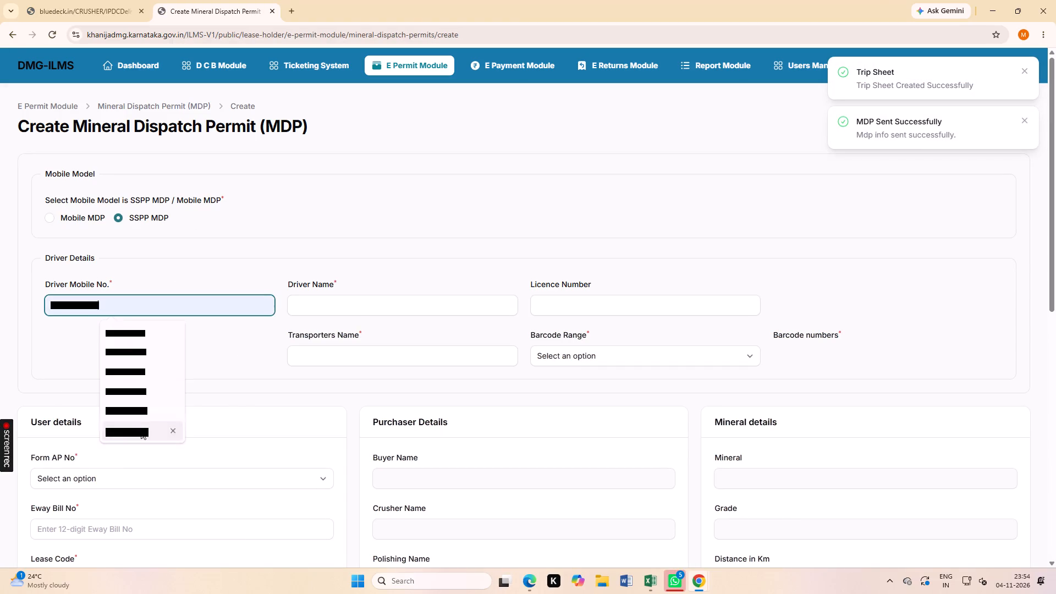
pyautogui.press('BackSpace')
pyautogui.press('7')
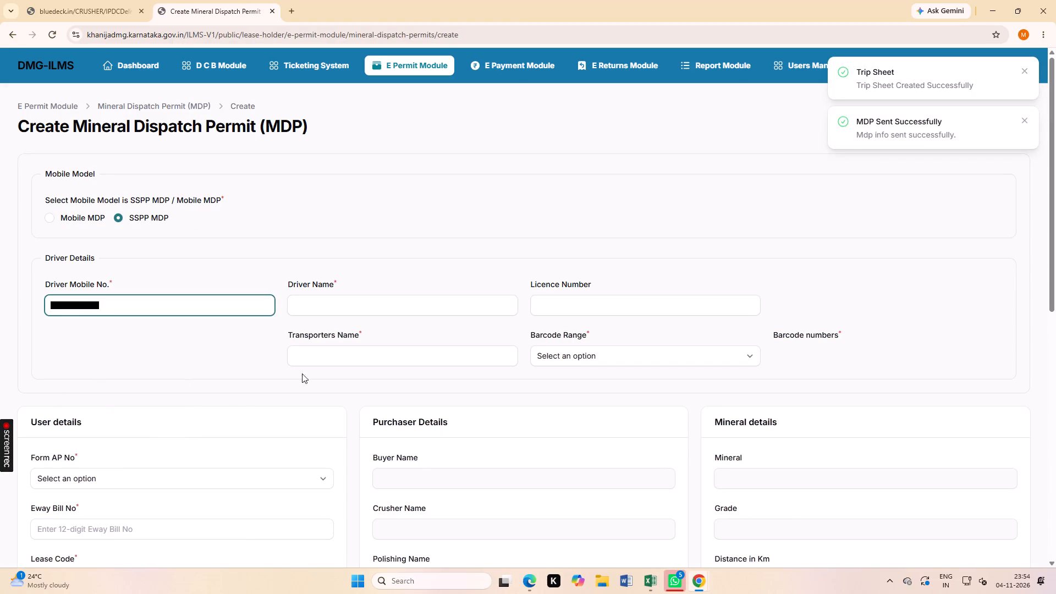
pyautogui.click(350, 305)
pyautogui.click(365, 333)
pyautogui.click(553, 348)
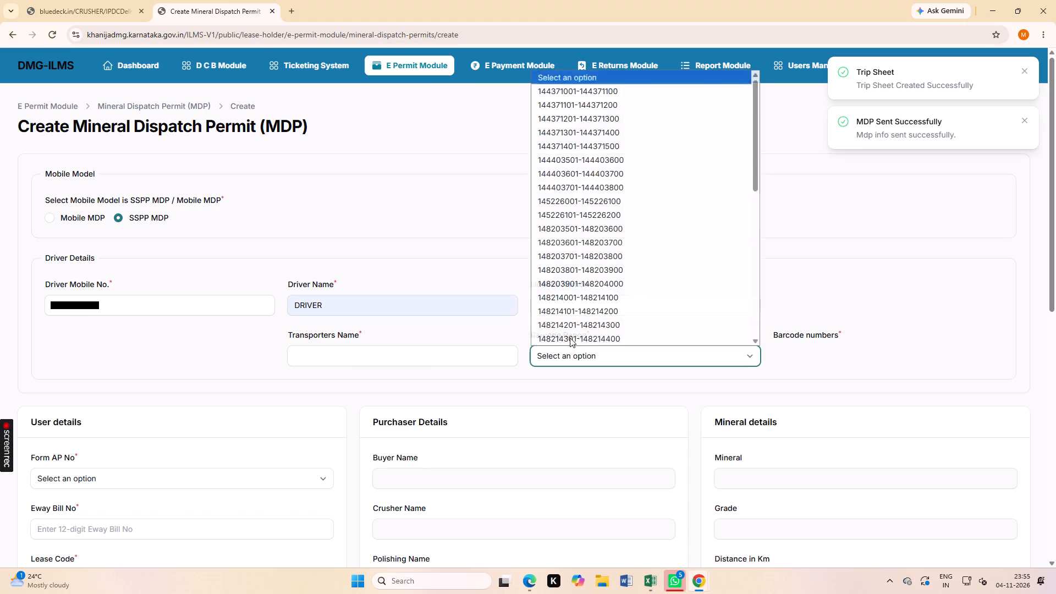
pyautogui.scroll(-8, 583, 237)
pyautogui.scroll(1, 581, 267)
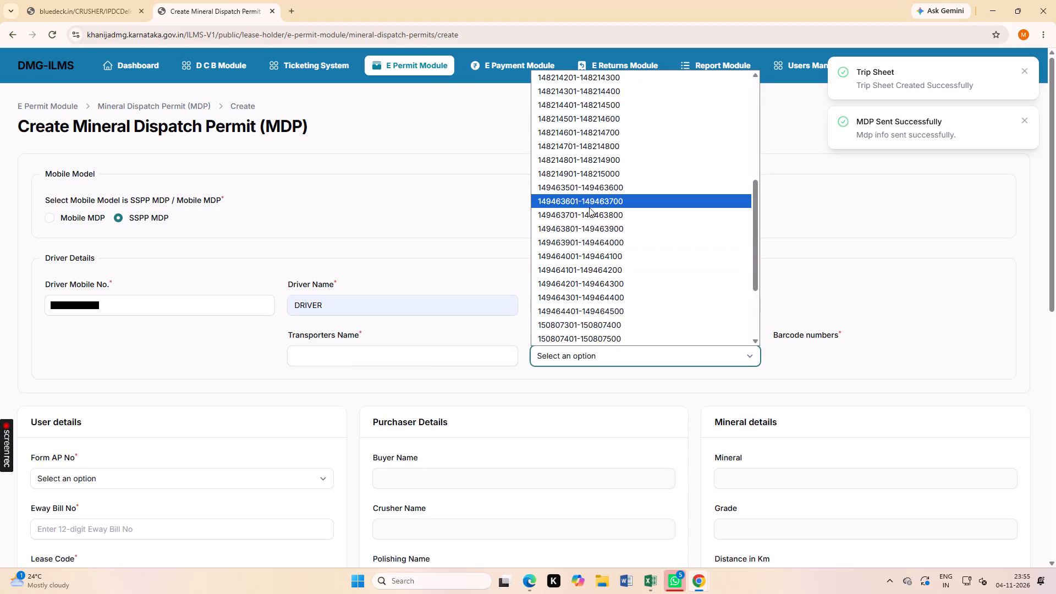
pyautogui.moveTo(588, 211); pyautogui.dragTo(589, 205)
pyautogui.scroll(1, 669, 381)
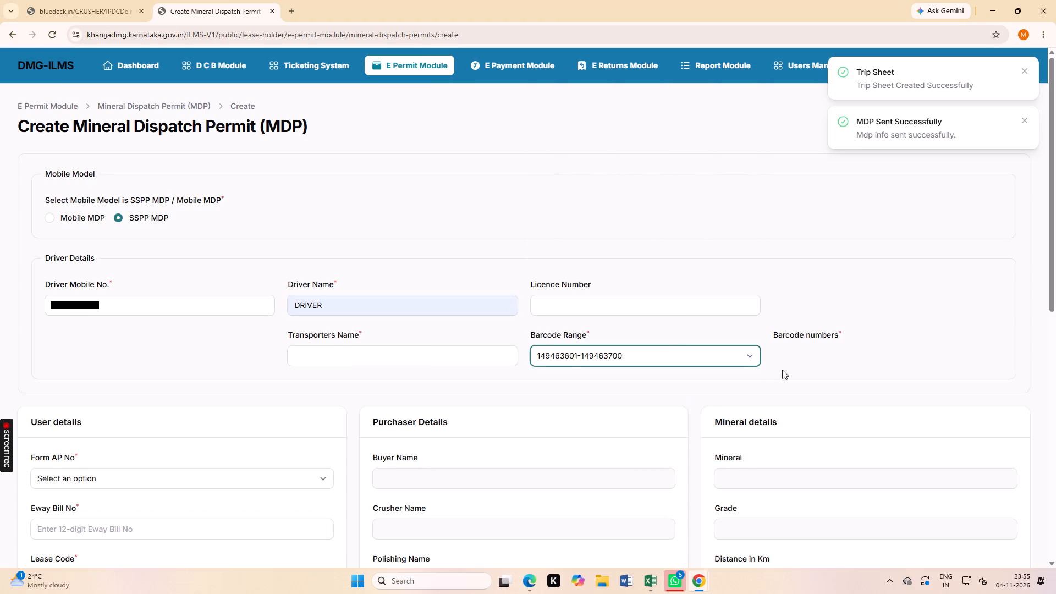
pyautogui.click(862, 359)
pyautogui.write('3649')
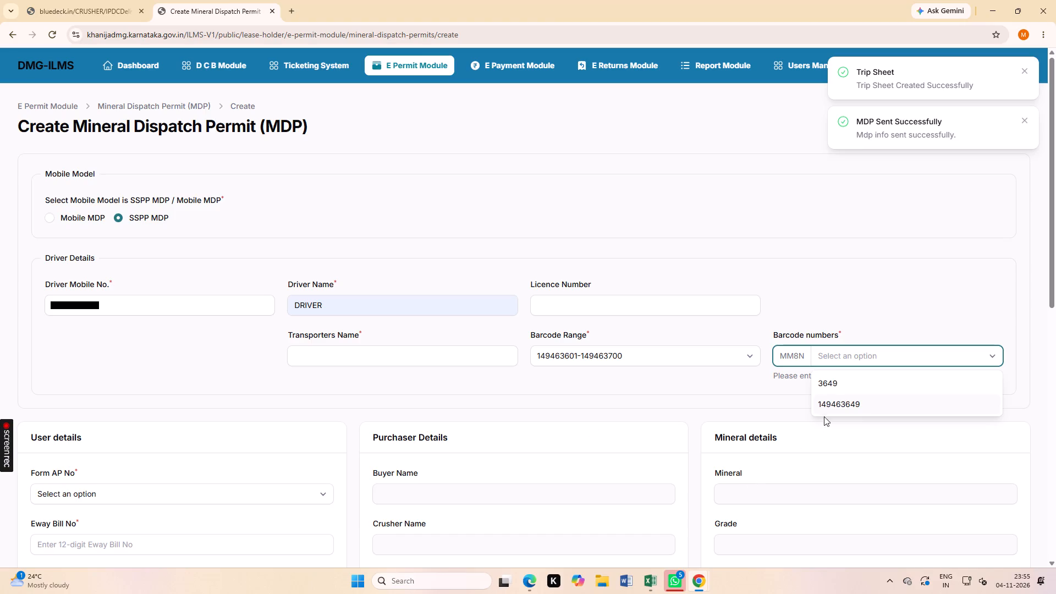
pyautogui.click(835, 402)
pyautogui.scroll(-2, 285, 447)
pyautogui.click(101, 390)
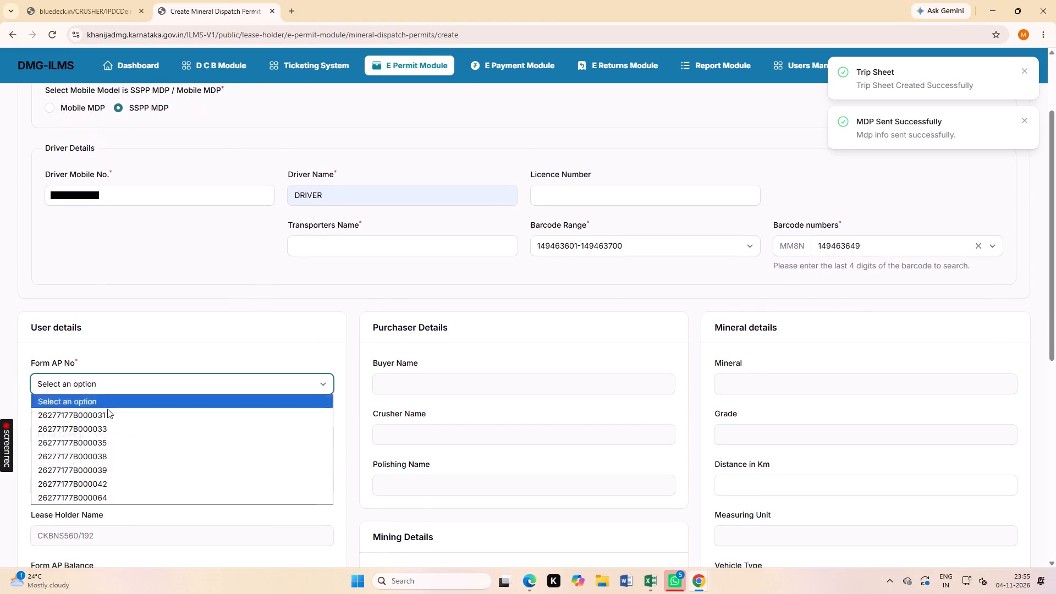
pyautogui.click(97, 501)
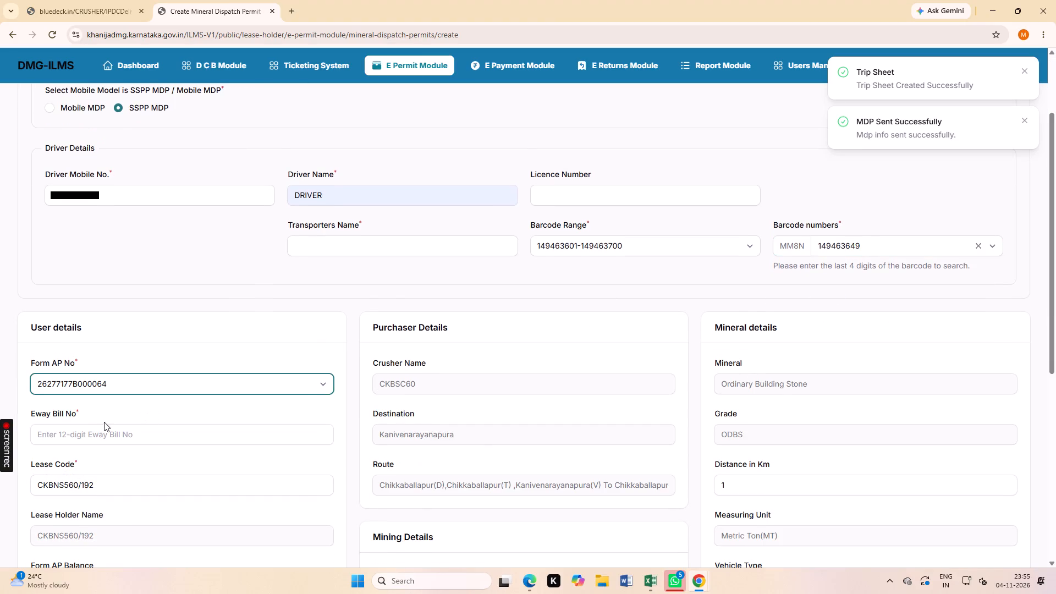
pyautogui.click(68, 437)
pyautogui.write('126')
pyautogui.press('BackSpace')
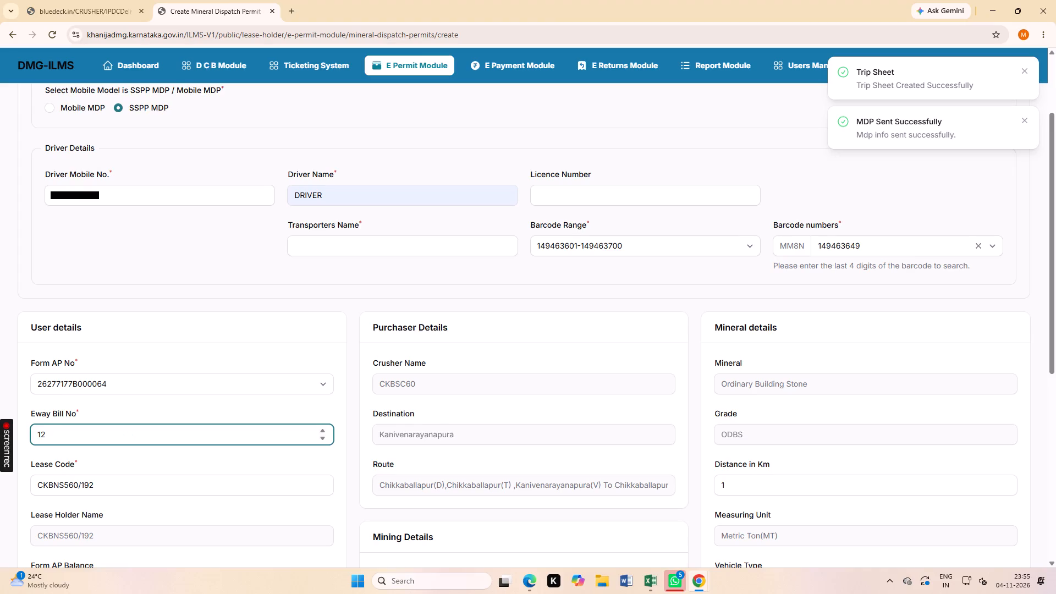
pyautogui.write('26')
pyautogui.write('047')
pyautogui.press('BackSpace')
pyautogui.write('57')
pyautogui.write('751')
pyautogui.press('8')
pyautogui.click(173, 403)
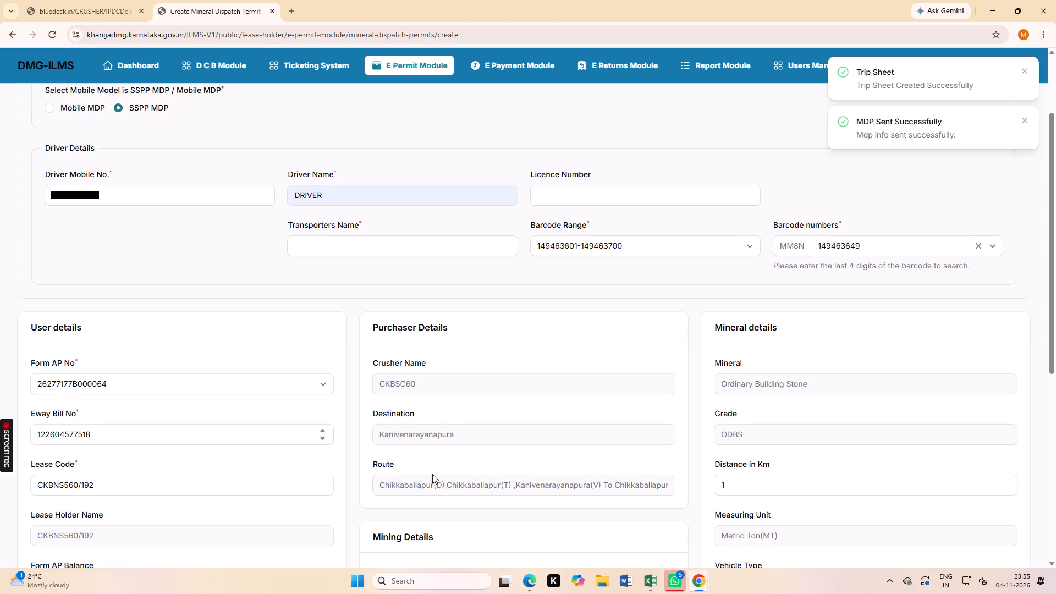
pyautogui.scroll(-4, 580, 459)
pyautogui.click(745, 369)
pyautogui.click(746, 423)
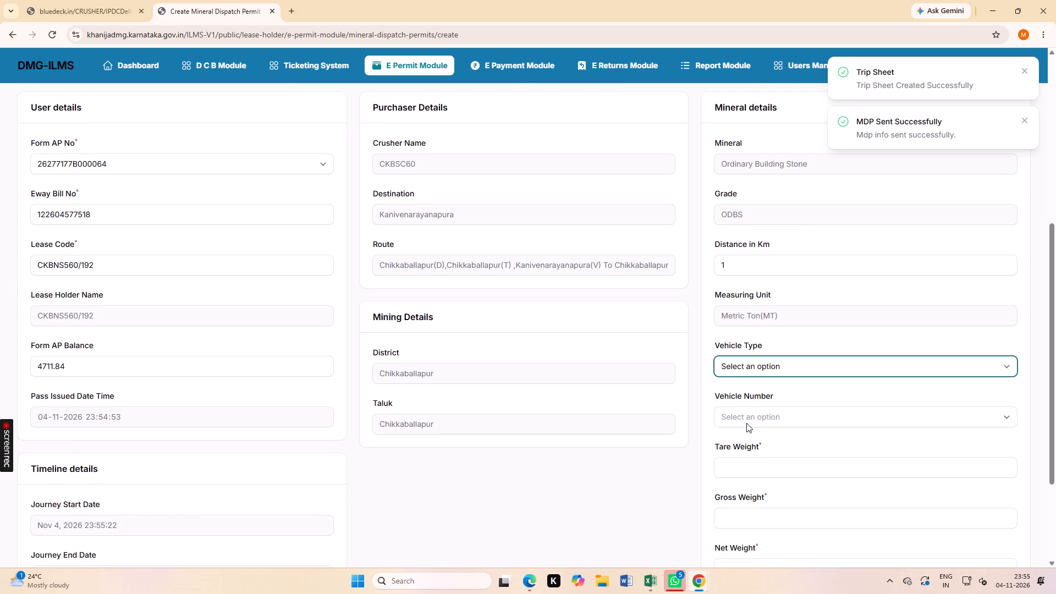
pyautogui.click(749, 419)
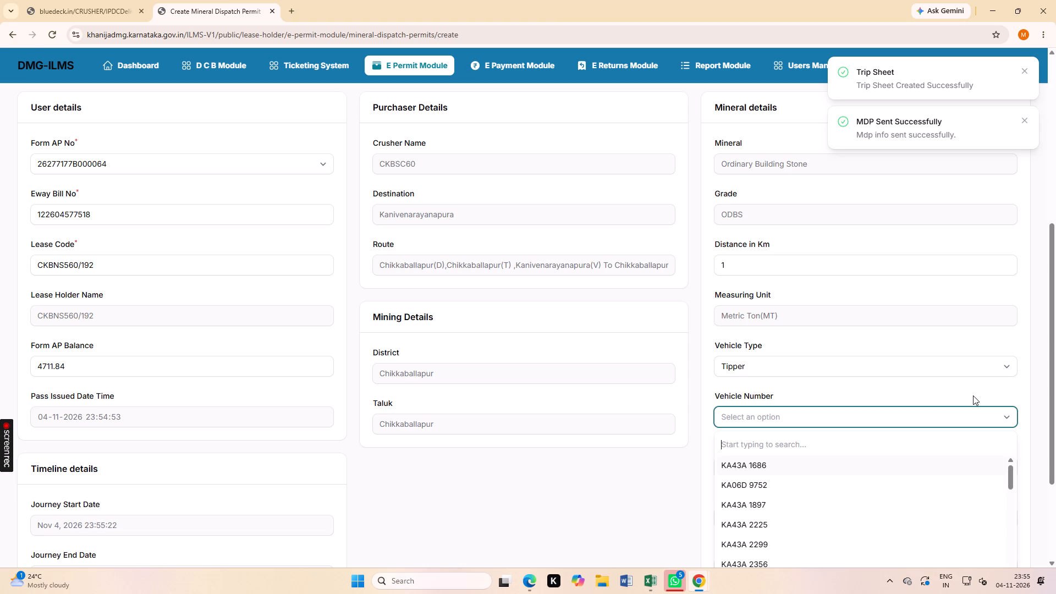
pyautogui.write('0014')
pyautogui.click(768, 465)
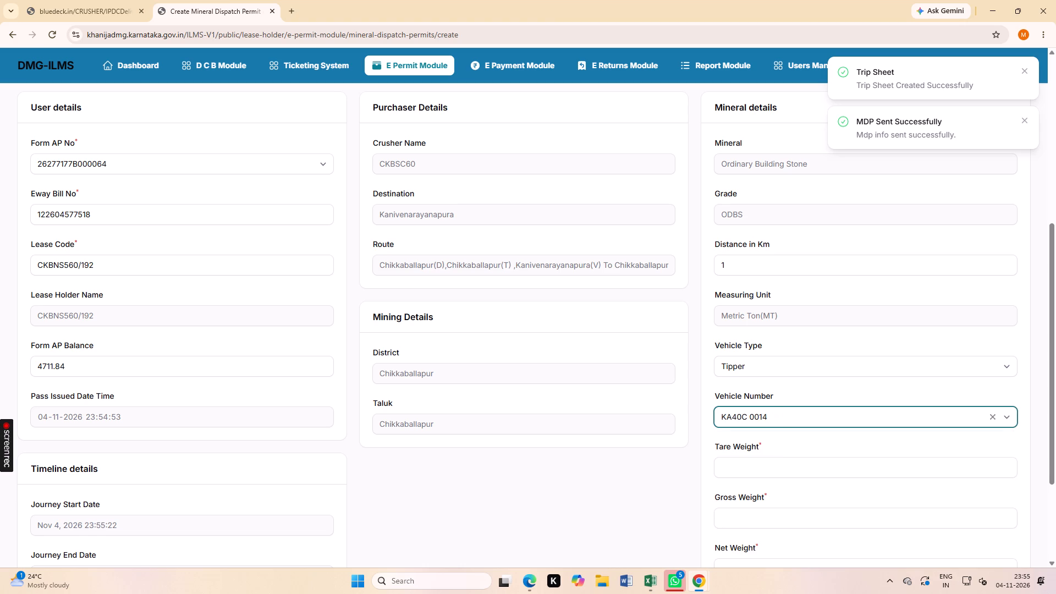
# Enter a gross weight of 56.56 in the mineral details.
pyautogui.click(743, 531)
pyautogui.click(750, 526)
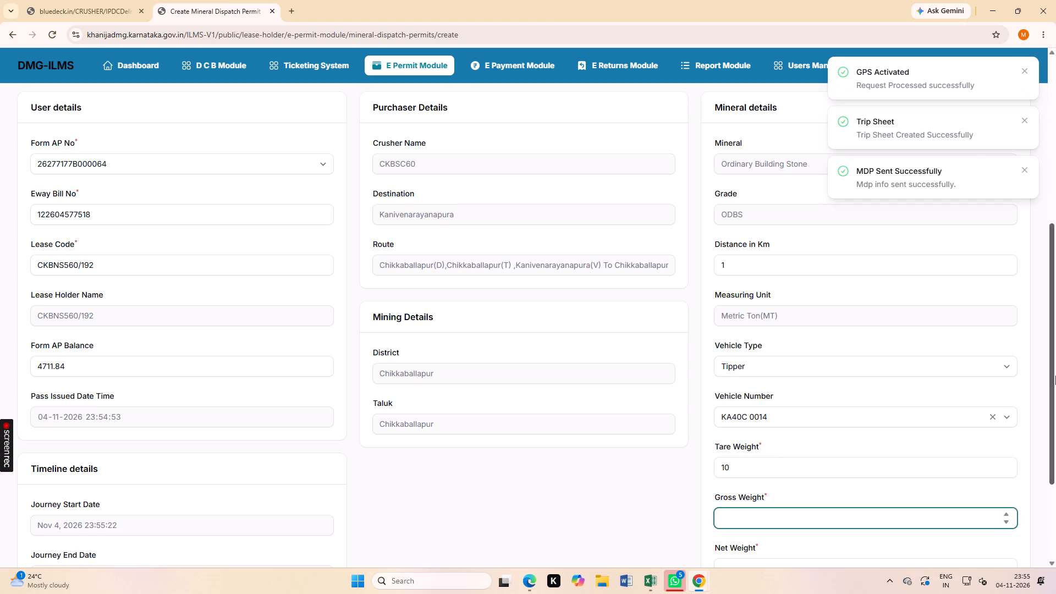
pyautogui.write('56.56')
pyautogui.click(510, 490)
# Issue the completed Mineral Dispatch Permit and print it.
pyautogui.scroll(-3, 607, 505)
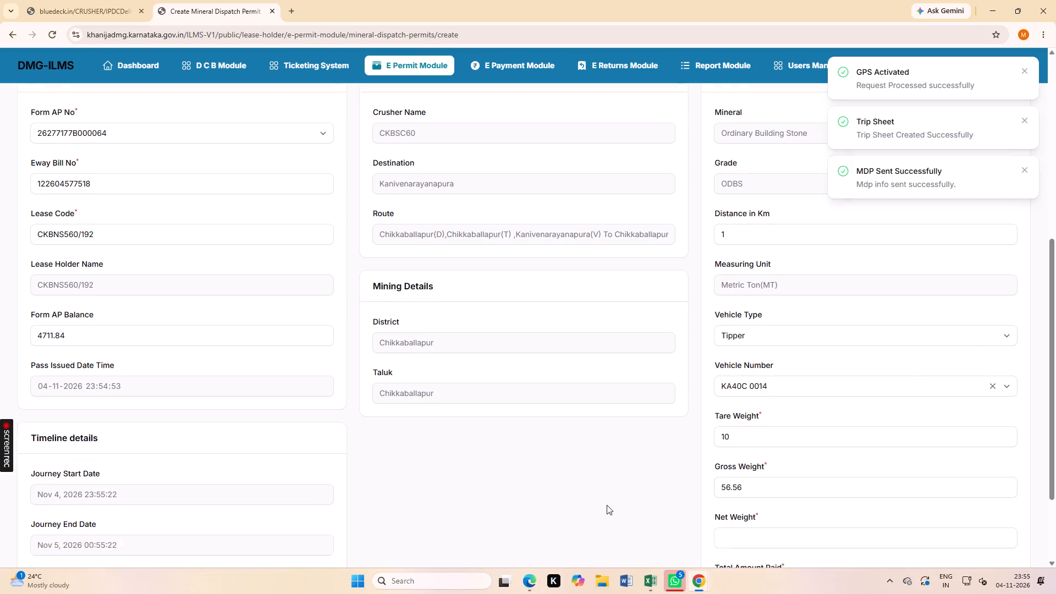
pyautogui.scroll(-4, 397, 490)
pyautogui.click(67, 534)
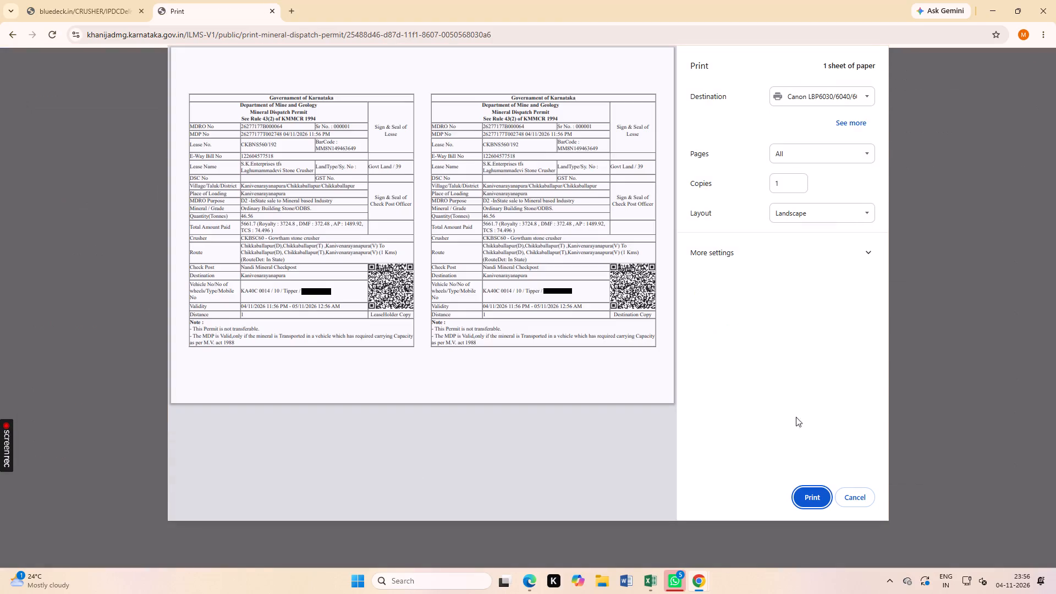
pyautogui.click(809, 496)
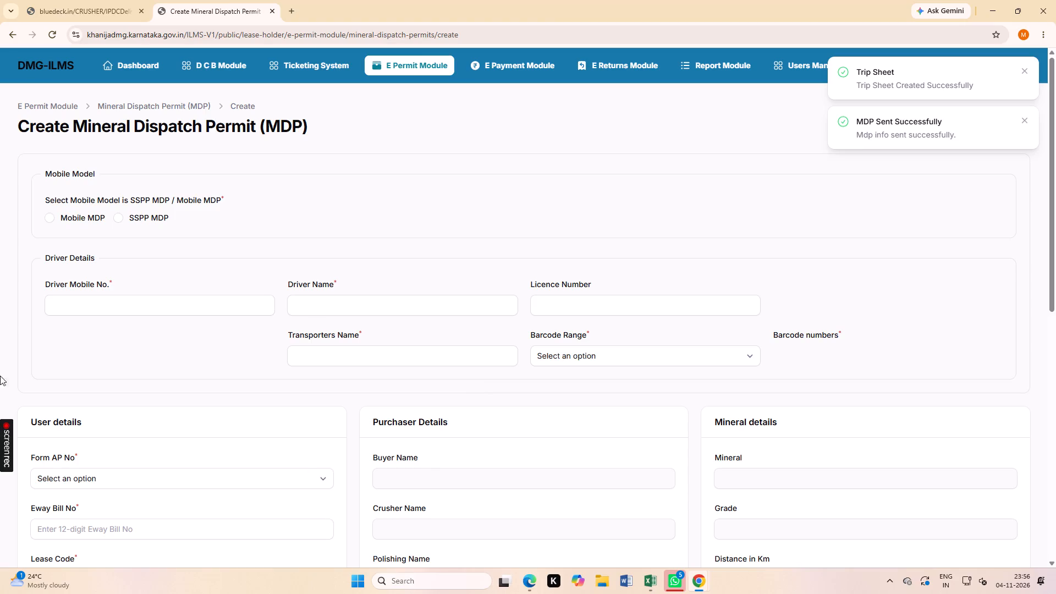
# Set the next permit to SSPP MDP and fill in the driver mobile number and the driver name DRIVER.
pyautogui.click(155, 214)
pyautogui.click(123, 215)
pyautogui.click(109, 309)
pyautogui.click(141, 427)
pyautogui.press('BackSpace')
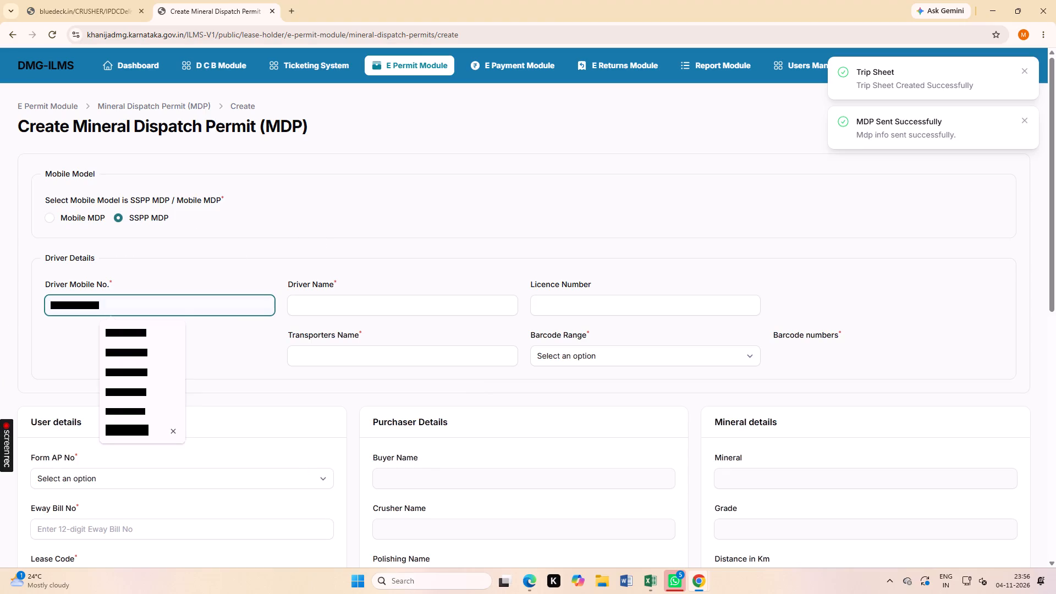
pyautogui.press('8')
pyautogui.click(163, 362)
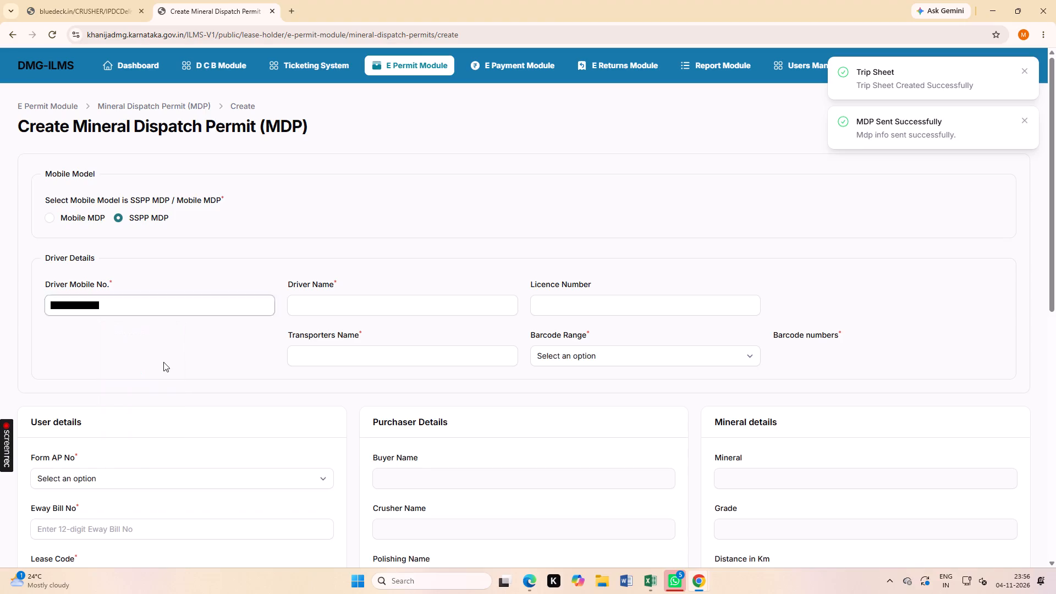
pyautogui.click(366, 297)
pyautogui.click(369, 329)
pyautogui.click(197, 347)
pyautogui.scroll(-1, 480, 322)
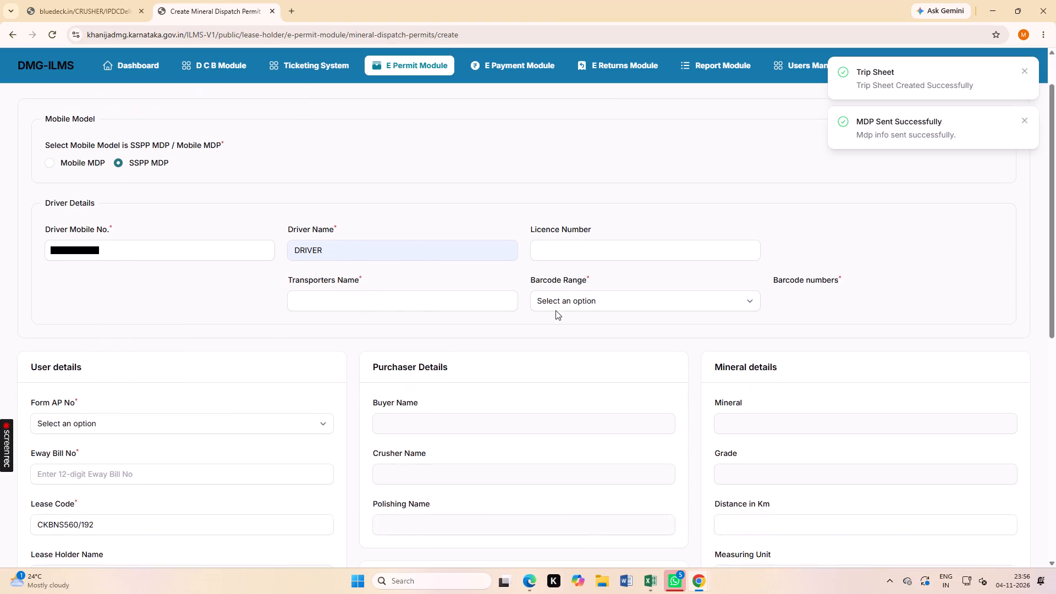
pyautogui.click(570, 299)
pyautogui.click(565, 305)
pyautogui.scroll(-10, 576, 252)
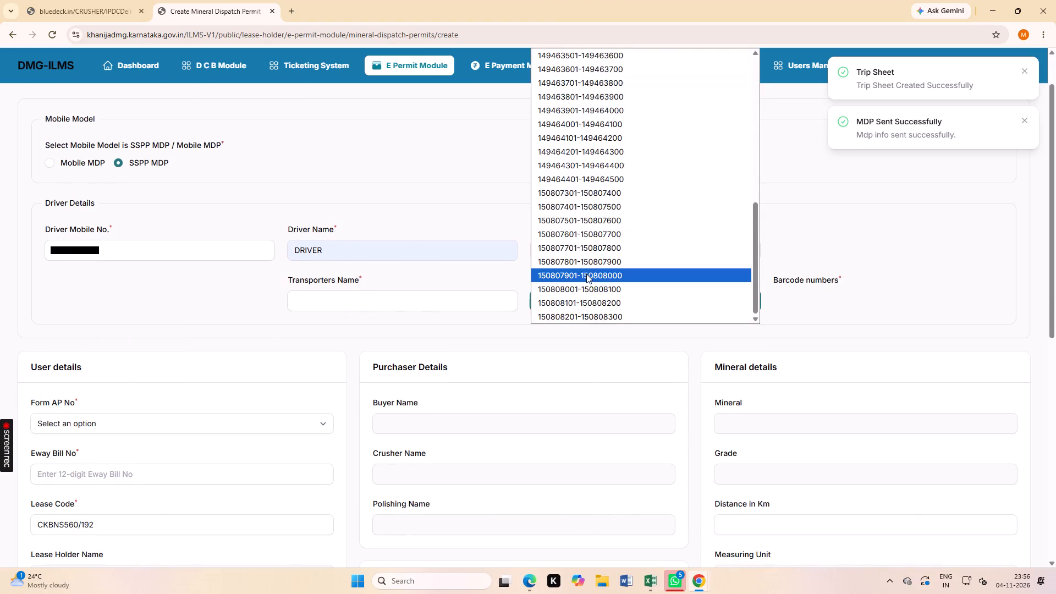
pyautogui.scroll(1, 586, 274)
pyautogui.click(595, 180)
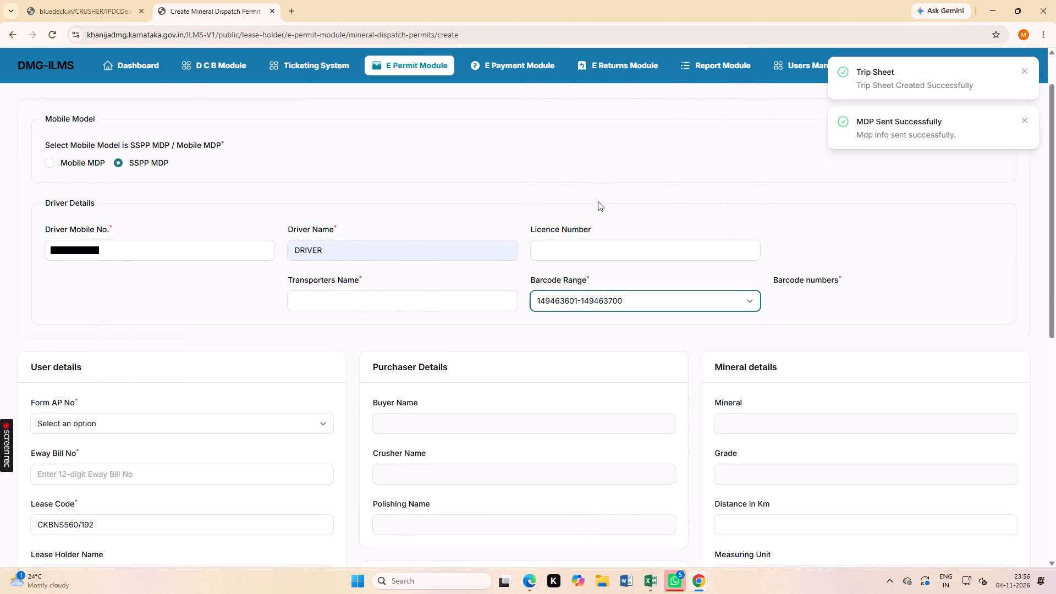
pyautogui.click(840, 301)
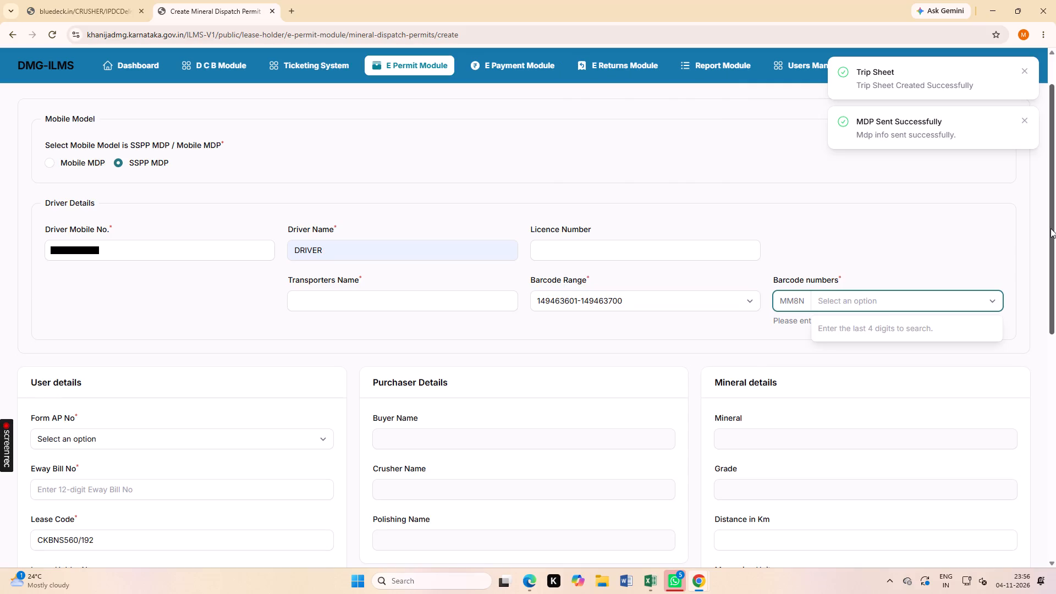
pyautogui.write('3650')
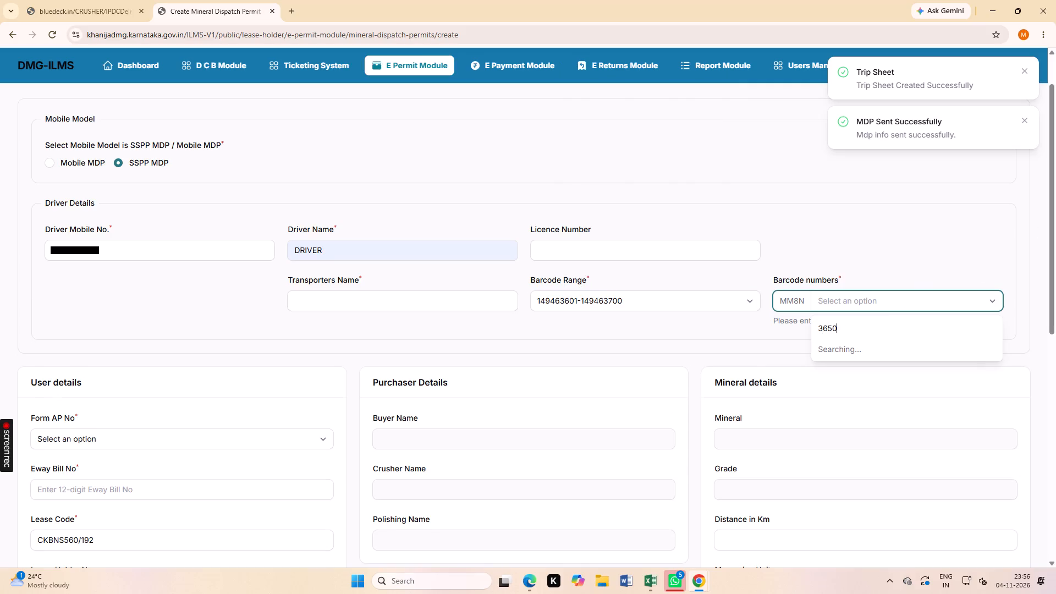
pyautogui.click(860, 349)
pyautogui.scroll(-2, 252, 346)
pyautogui.click(106, 337)
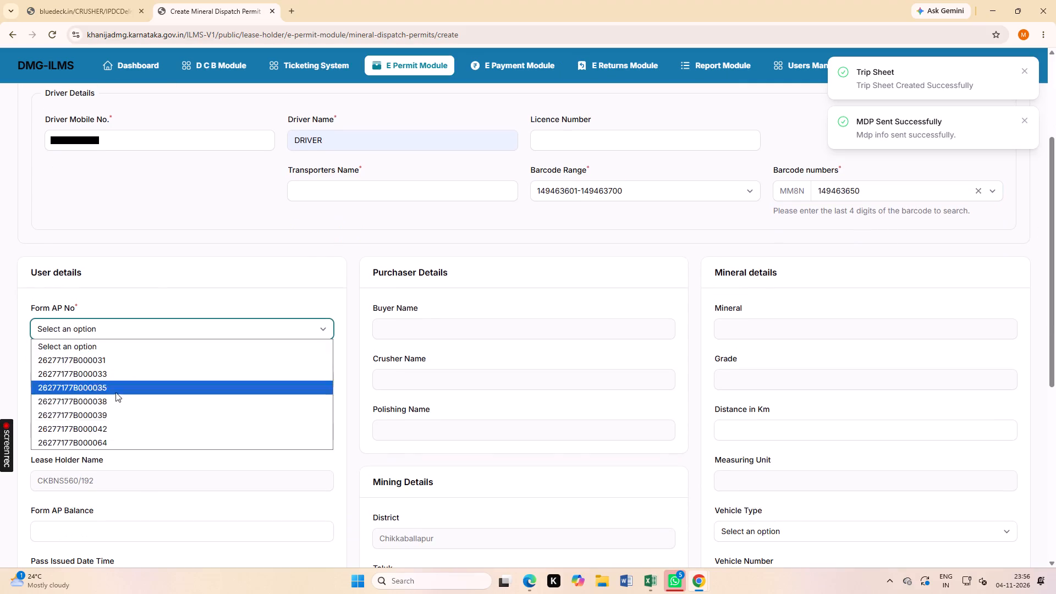
pyautogui.click(110, 442)
pyautogui.click(136, 382)
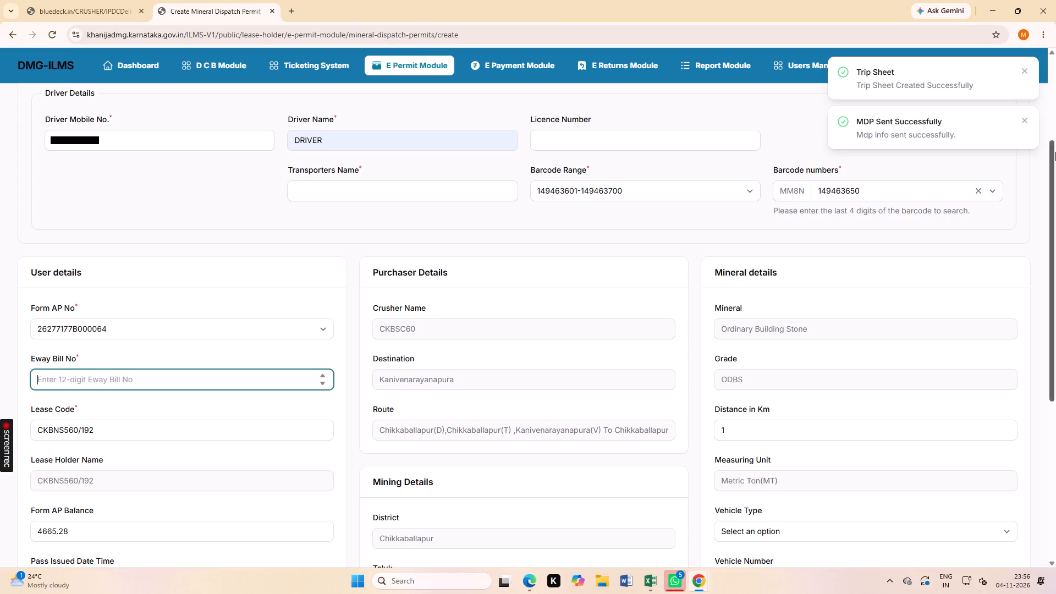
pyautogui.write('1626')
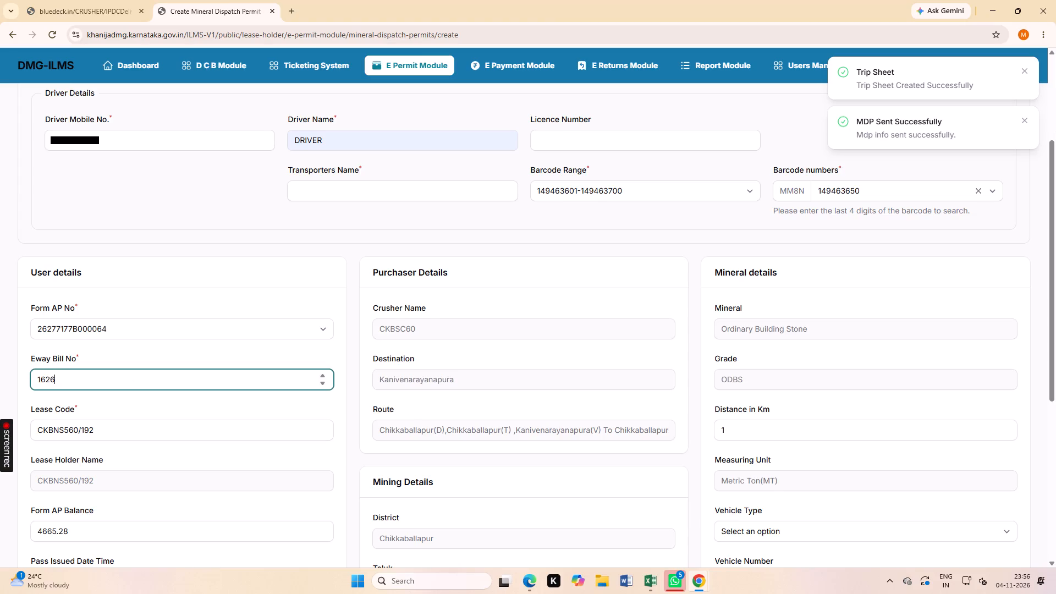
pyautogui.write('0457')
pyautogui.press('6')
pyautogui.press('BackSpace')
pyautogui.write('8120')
pyautogui.click(195, 351)
pyautogui.scroll(-3, 620, 399)
pyautogui.click(750, 375)
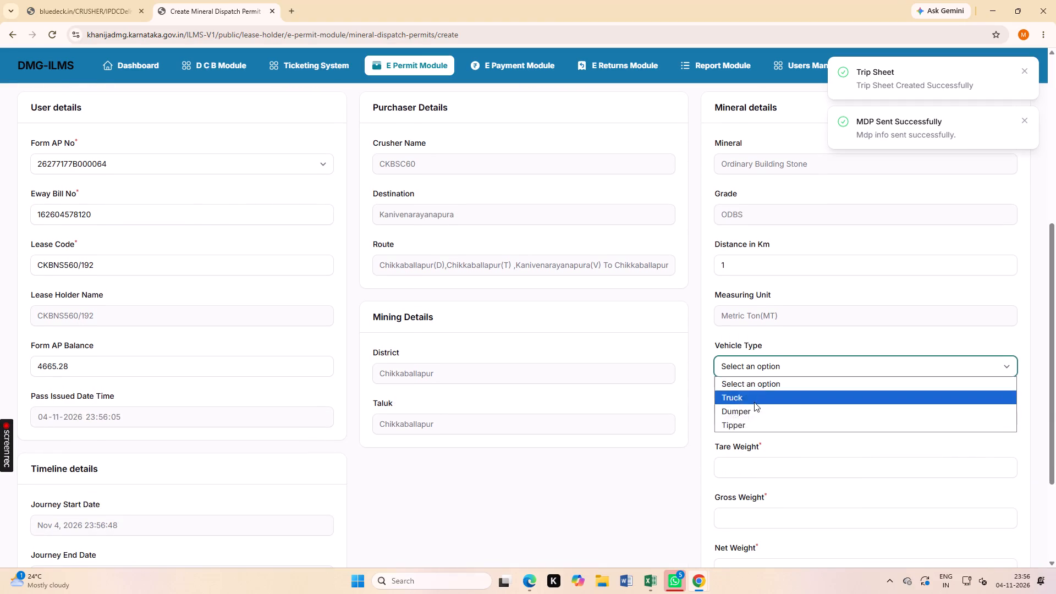
pyautogui.click(745, 424)
pyautogui.click(754, 423)
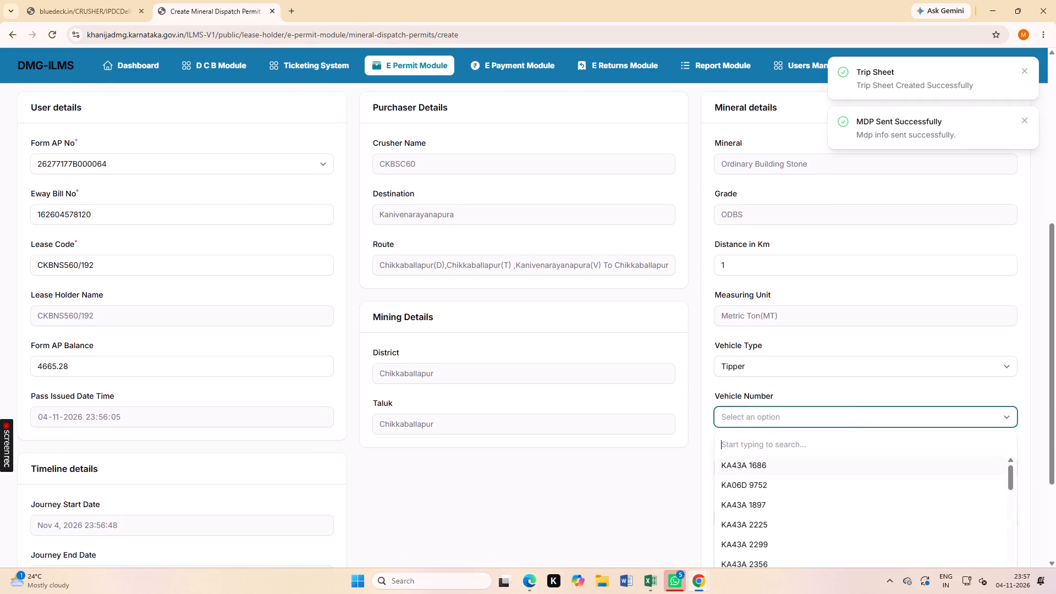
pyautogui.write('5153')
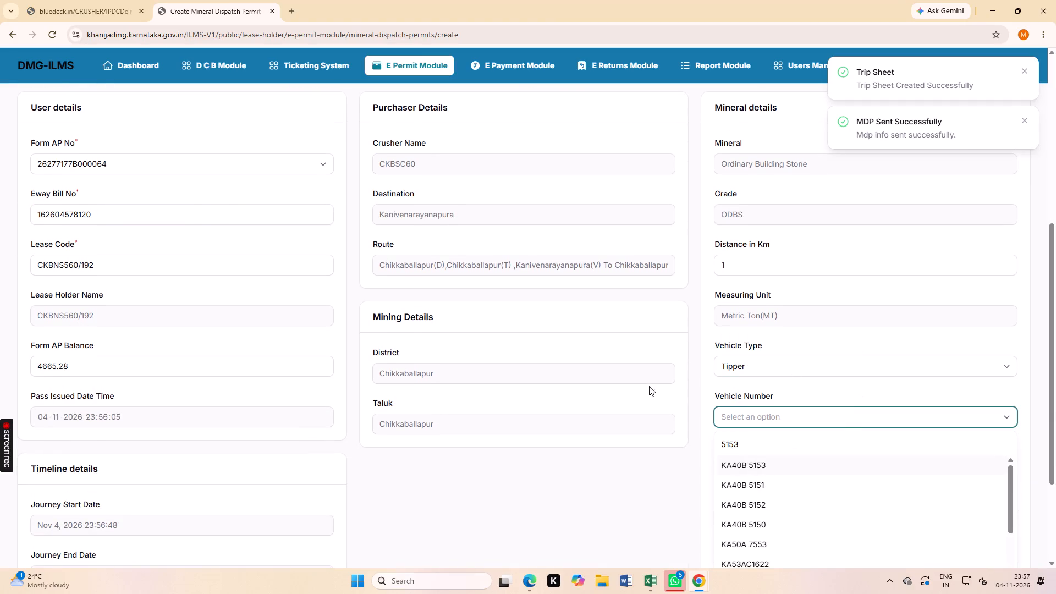
pyautogui.click(747, 464)
pyautogui.scroll(-3, 821, 416)
pyautogui.click(733, 379)
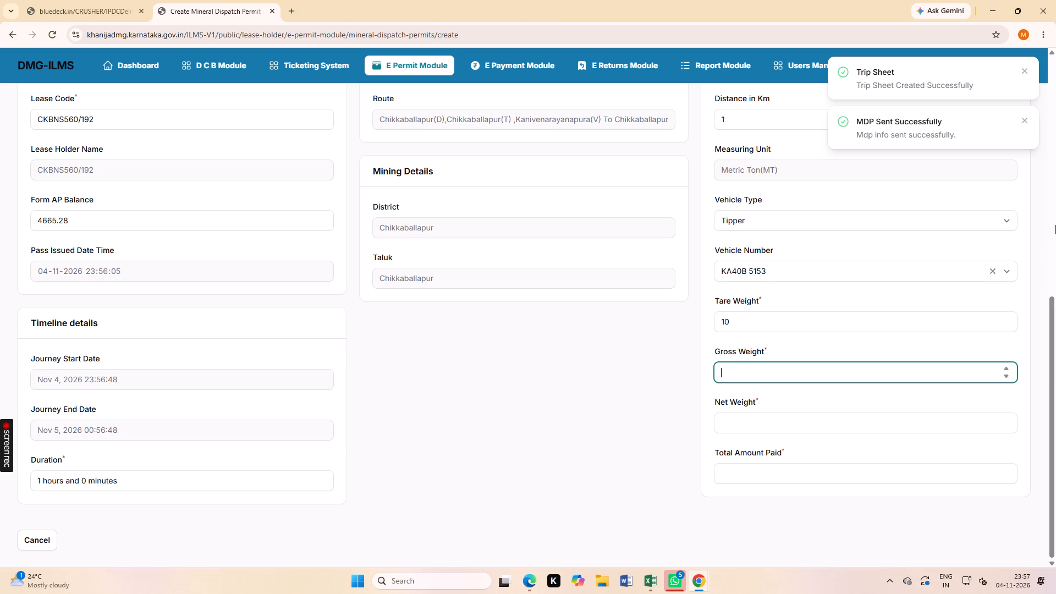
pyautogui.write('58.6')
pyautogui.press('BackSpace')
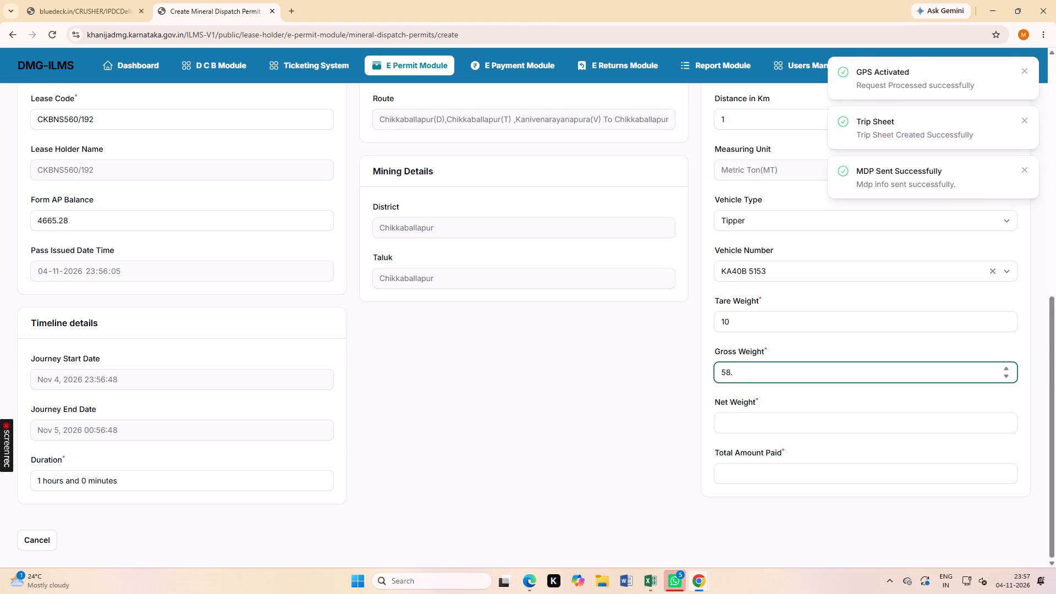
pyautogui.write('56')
pyautogui.click(520, 362)
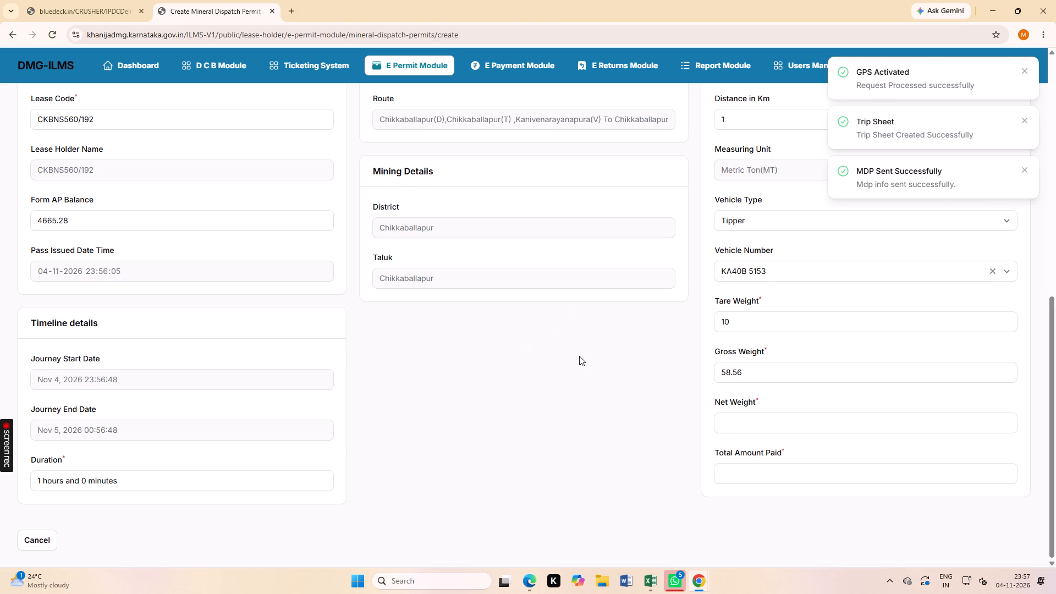
pyautogui.scroll(-5, 690, 452)
pyautogui.click(43, 544)
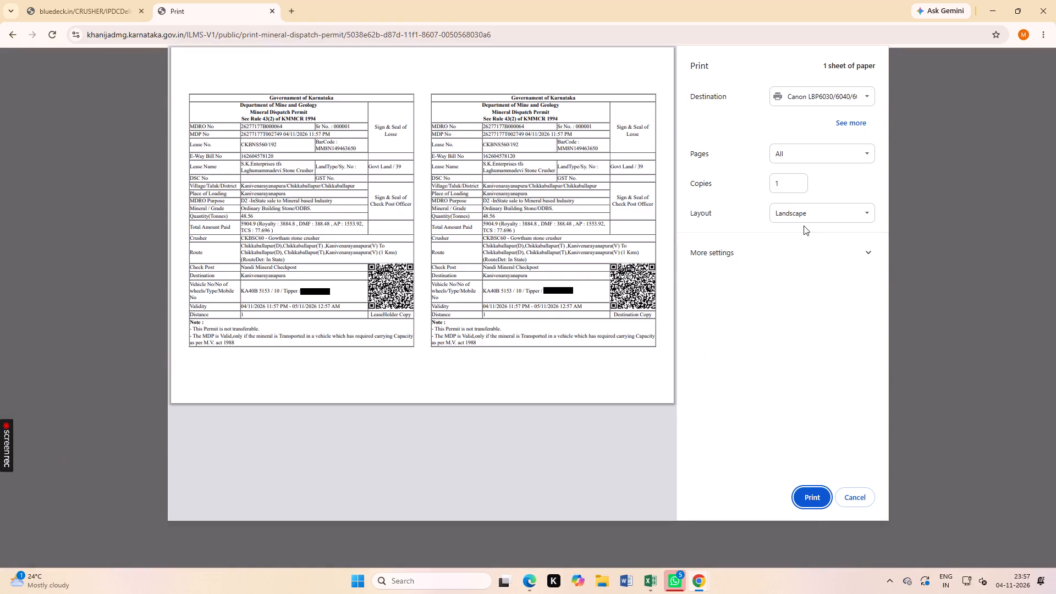
pyautogui.click(808, 498)
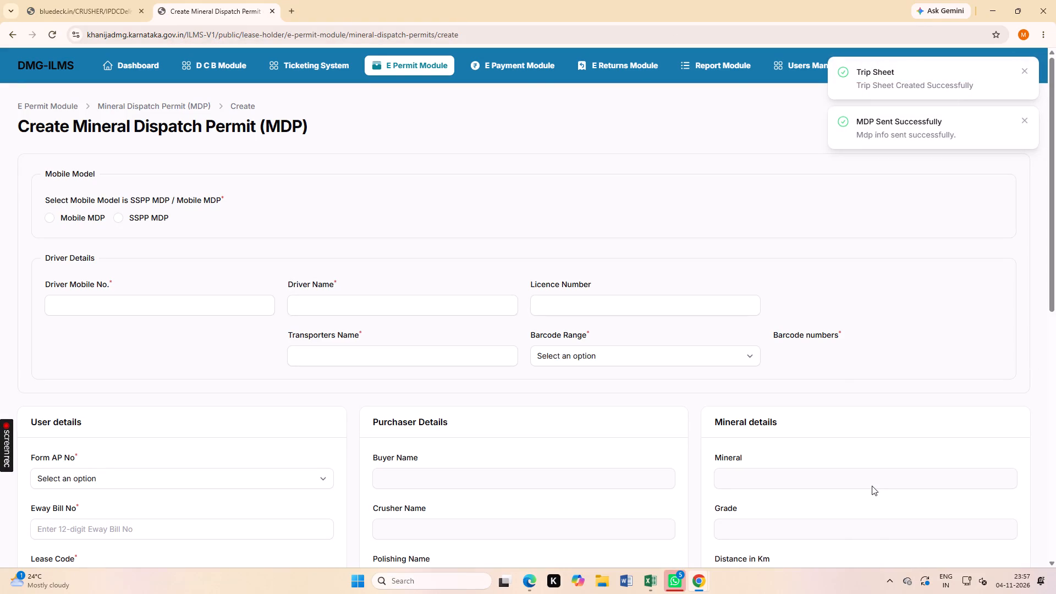
# Set the next permit to SSPP MDP and fill in the driver mobile number and the driver name DRIVER.
pyautogui.click(155, 212)
pyautogui.click(122, 307)
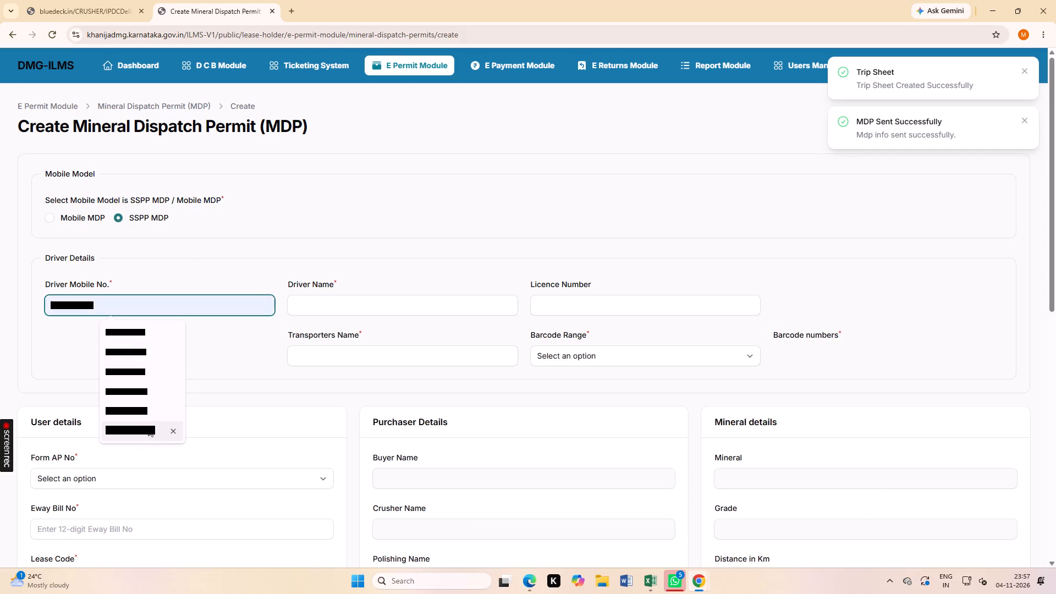
pyautogui.click(144, 431)
pyautogui.press('BackSpace')
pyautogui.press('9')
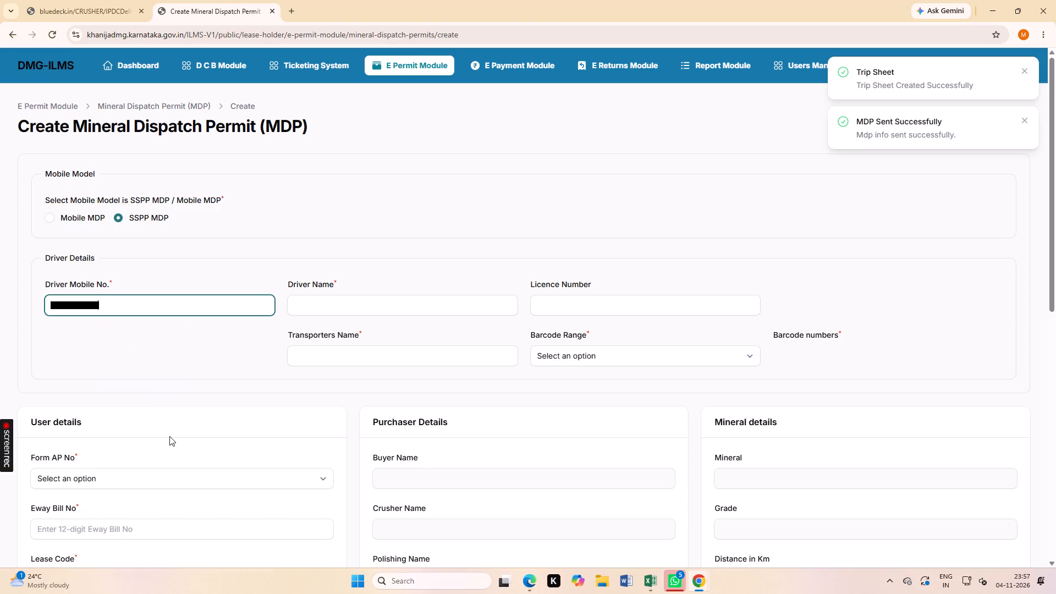
pyautogui.click(360, 290)
pyautogui.click(353, 299)
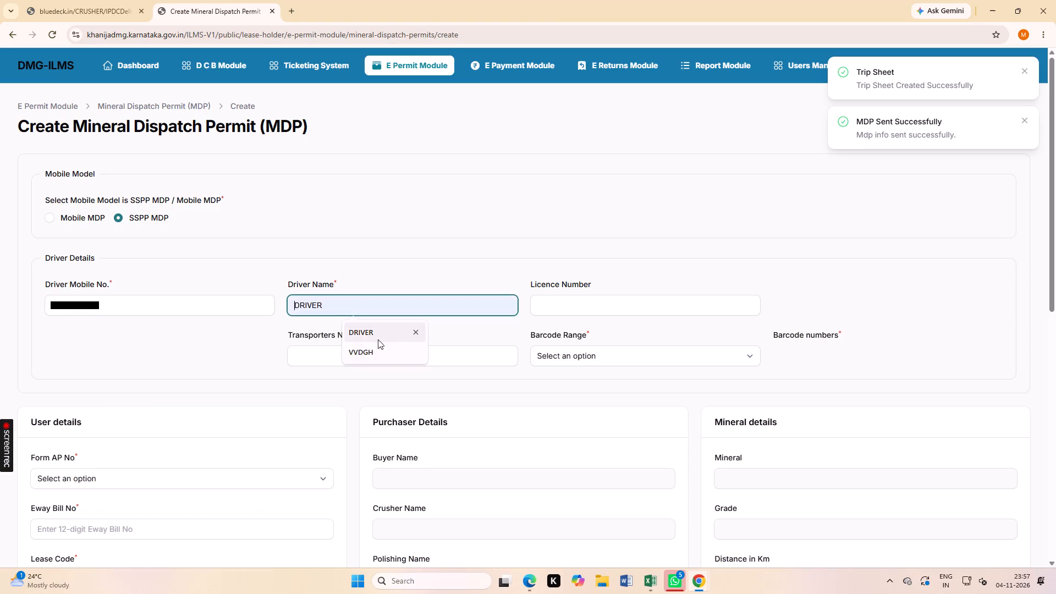
pyautogui.click(378, 339)
pyautogui.click(218, 340)
pyautogui.scroll(-2, 533, 351)
pyautogui.click(579, 248)
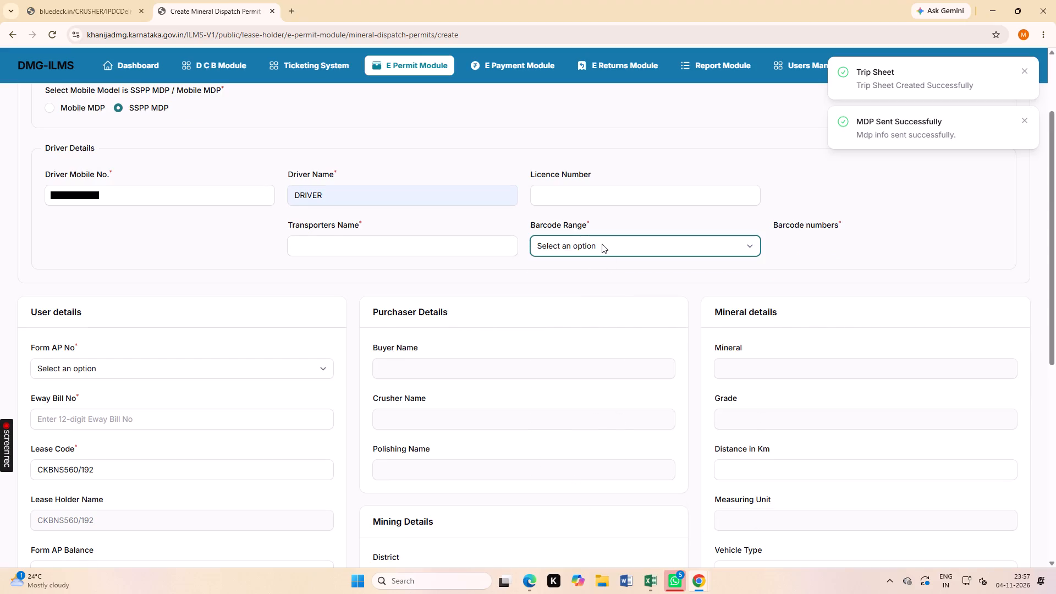
pyautogui.click(602, 244)
pyautogui.scroll(-4, 598, 381)
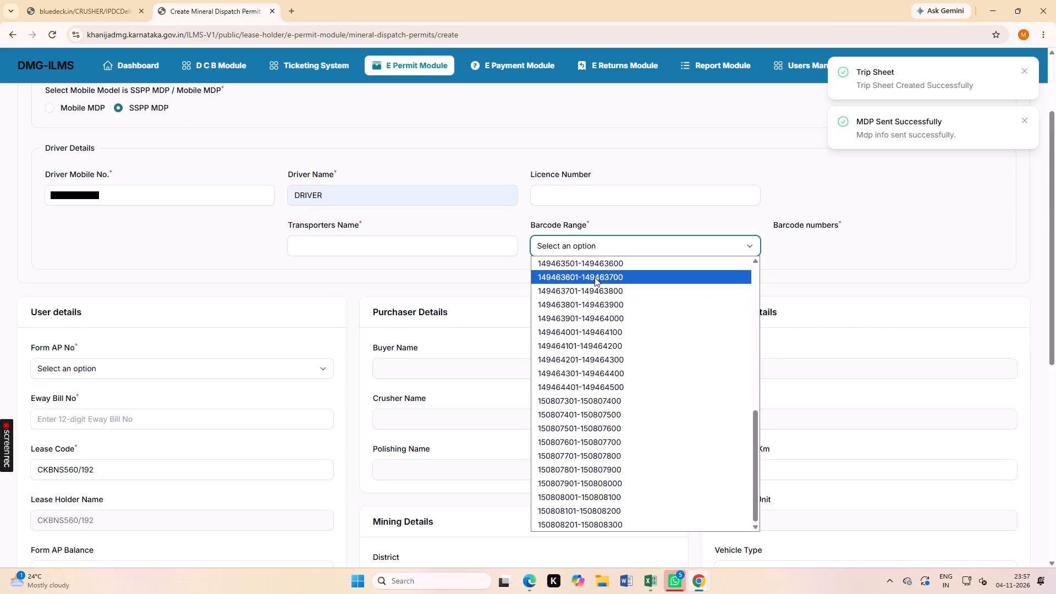
pyautogui.click(595, 277)
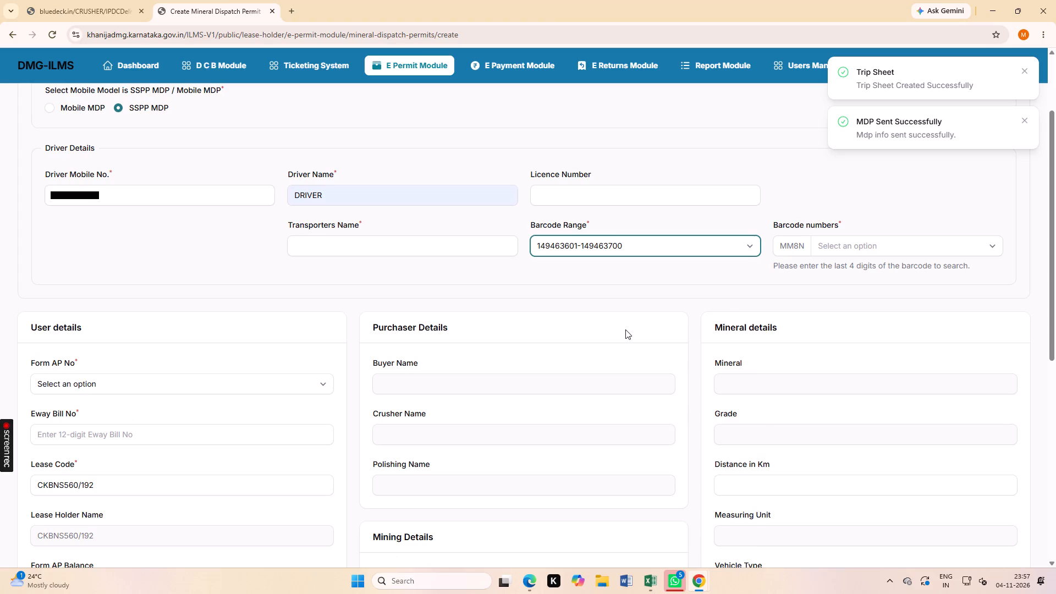
pyautogui.click(815, 242)
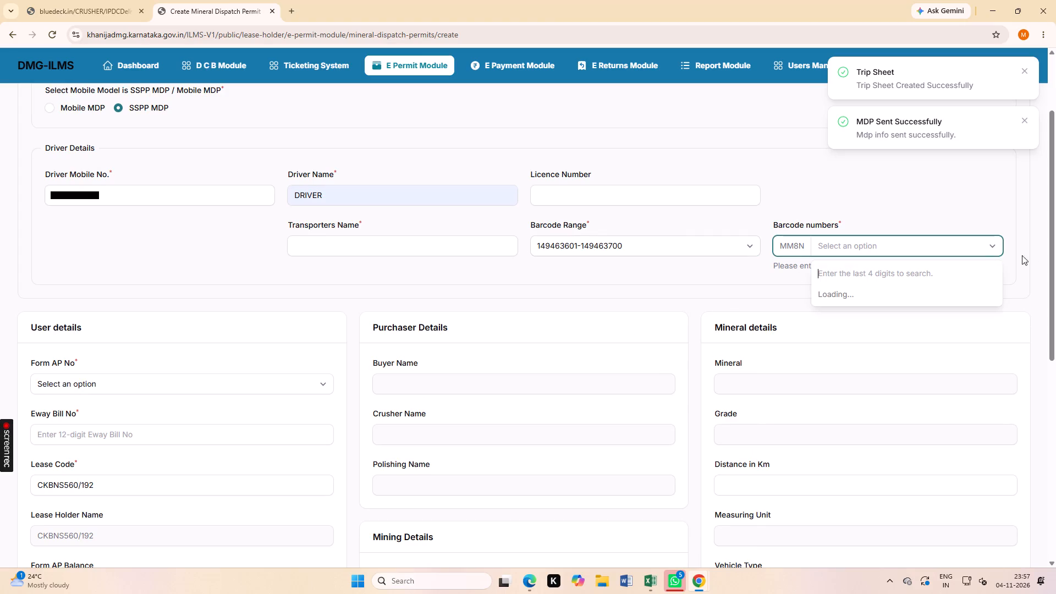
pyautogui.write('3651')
pyautogui.click(855, 299)
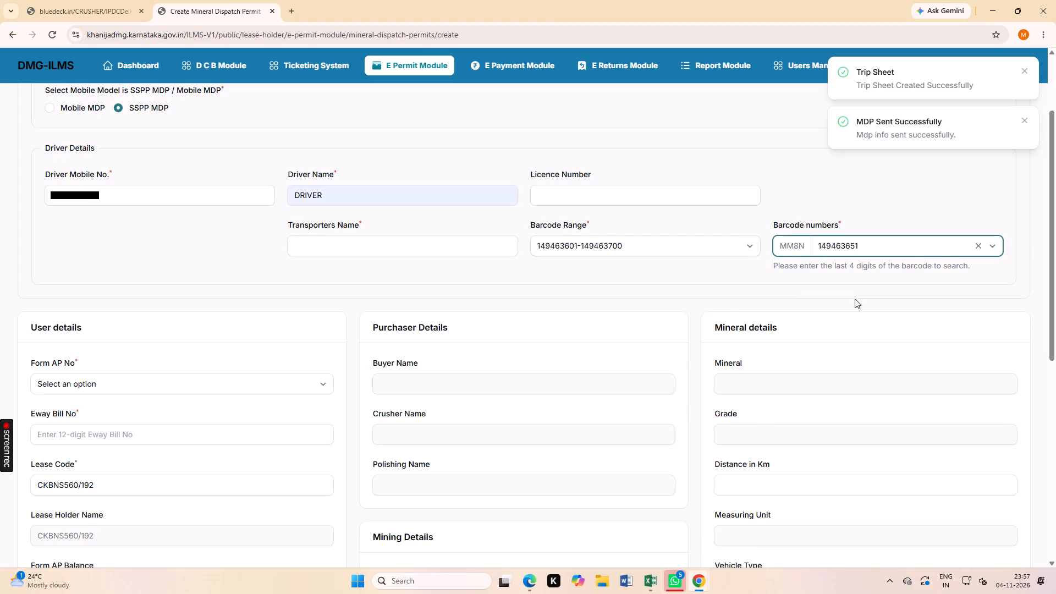
pyautogui.scroll(-2, 157, 306)
pyautogui.click(83, 272)
pyautogui.click(118, 389)
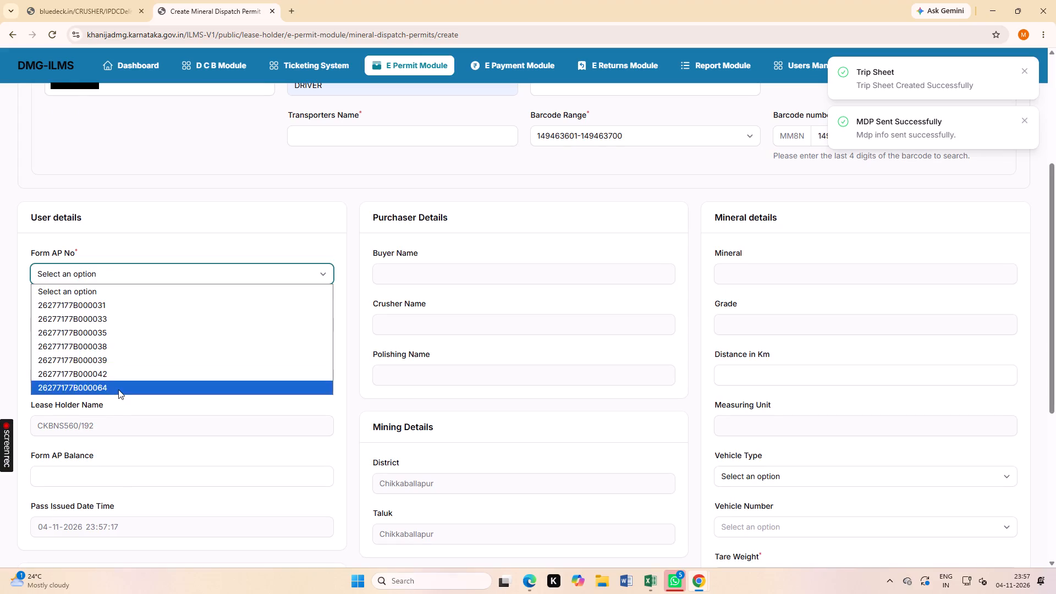
pyautogui.click(143, 323)
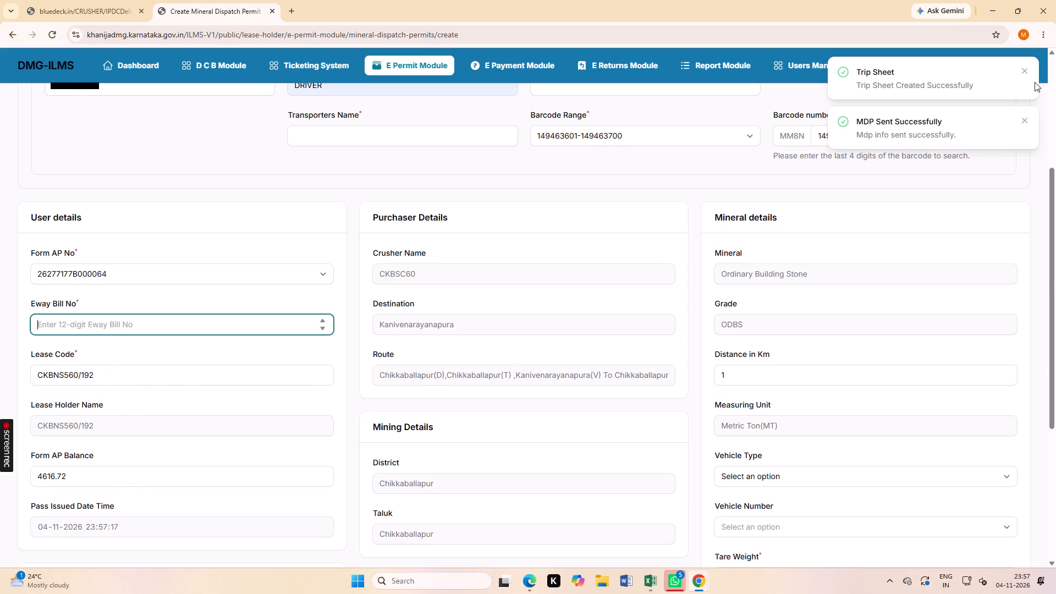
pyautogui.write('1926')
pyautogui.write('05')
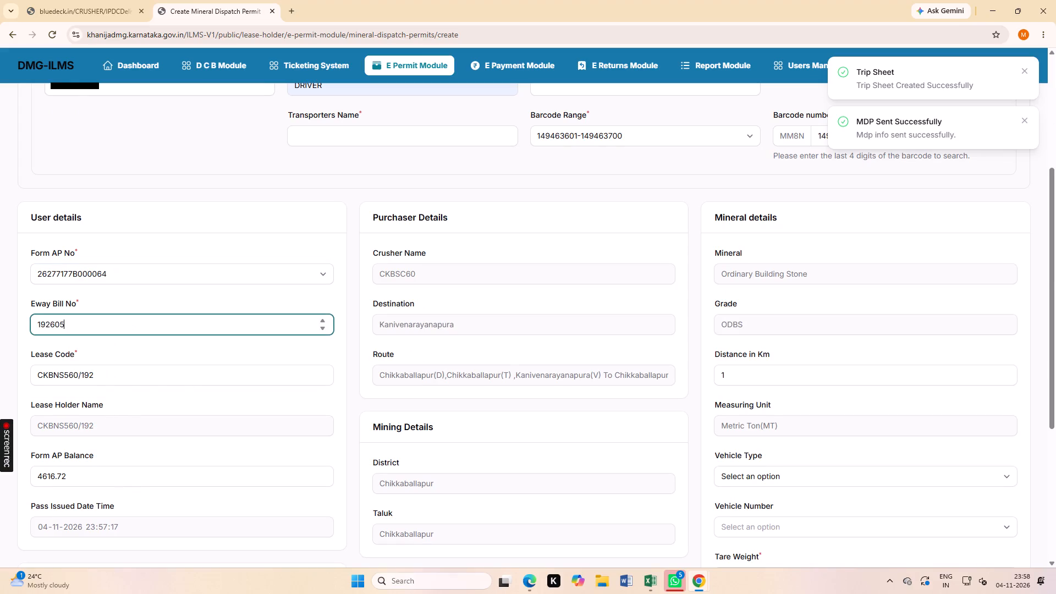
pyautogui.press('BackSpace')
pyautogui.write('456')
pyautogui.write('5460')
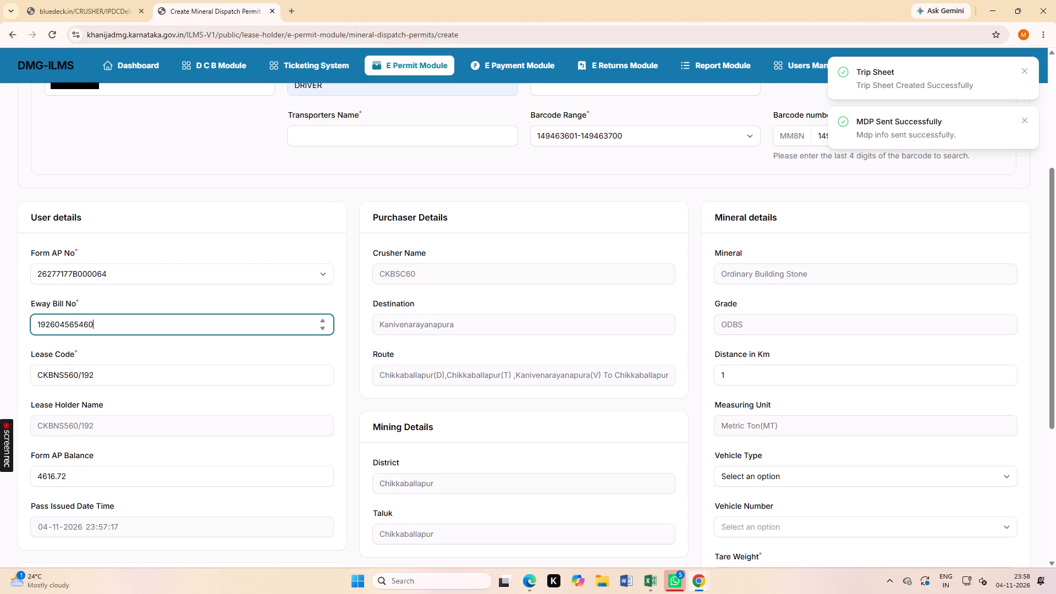
pyautogui.click(225, 297)
pyautogui.scroll(-3, 577, 370)
pyautogui.click(765, 354)
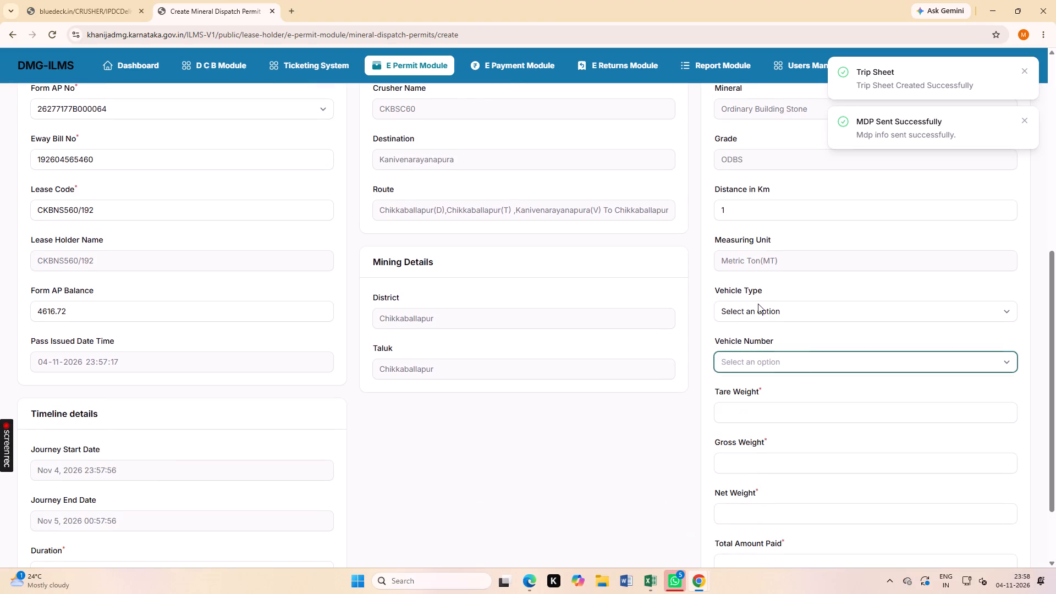
pyautogui.click(758, 304)
pyautogui.click(747, 369)
pyautogui.click(759, 367)
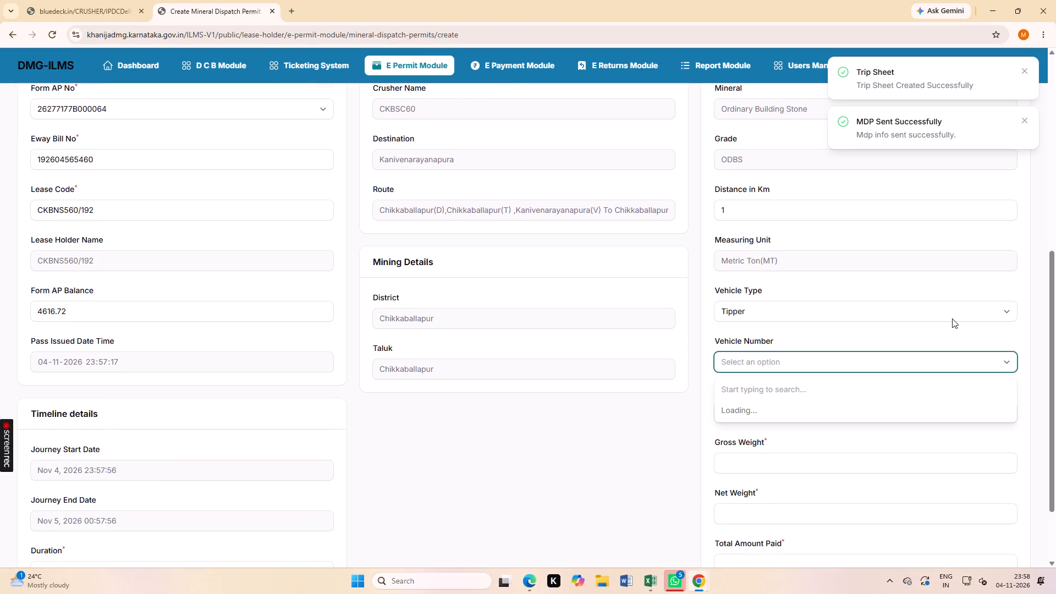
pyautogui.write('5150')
pyautogui.click(725, 408)
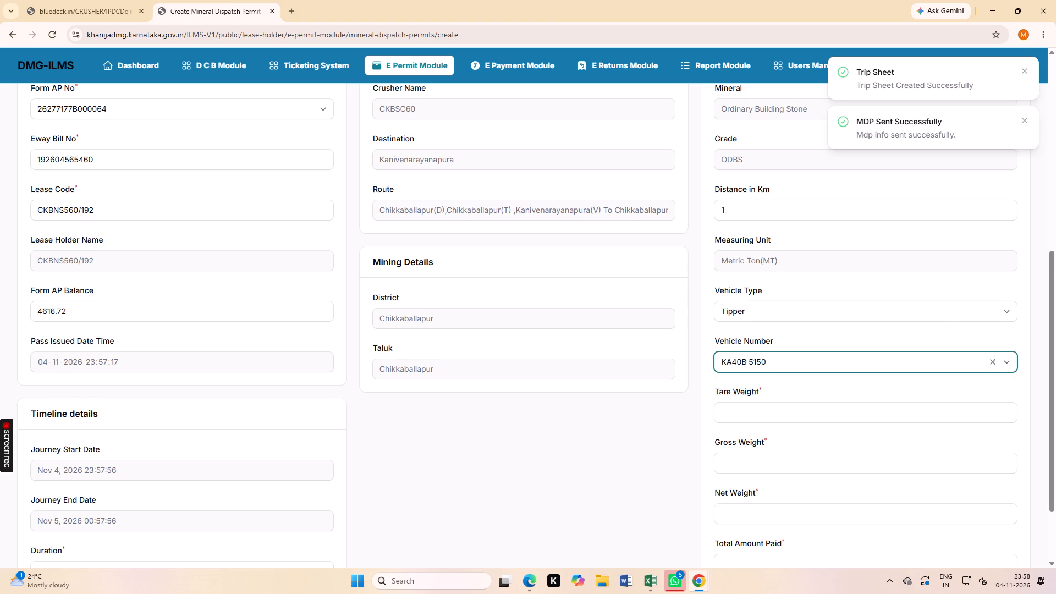
pyautogui.scroll(-1, 800, 410)
pyautogui.click(752, 400)
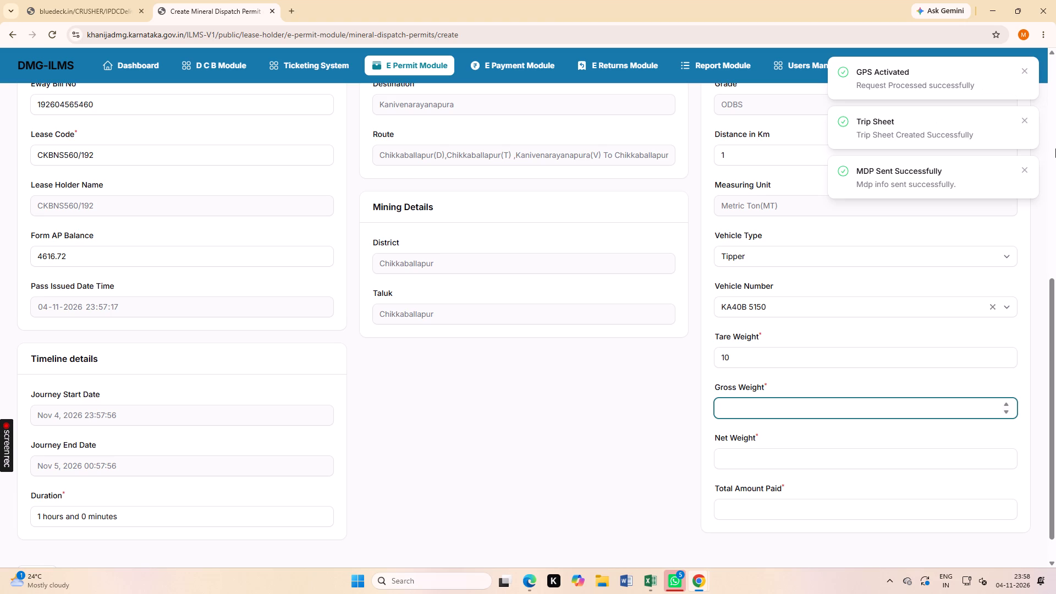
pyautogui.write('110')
pyautogui.click(532, 365)
pyautogui.scroll(-4, 364, 507)
pyautogui.click(56, 537)
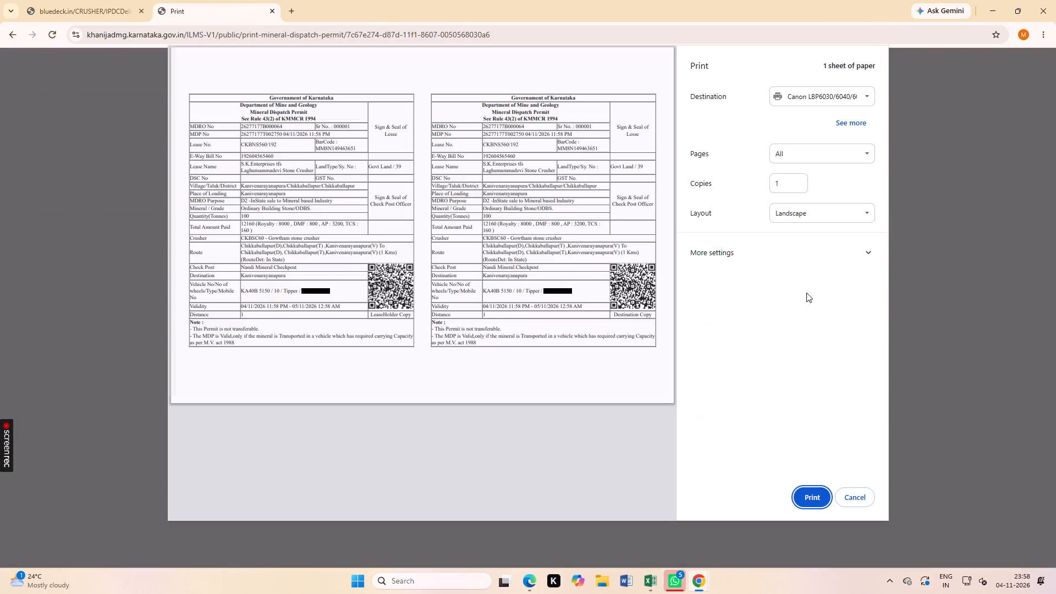
pyautogui.click(807, 499)
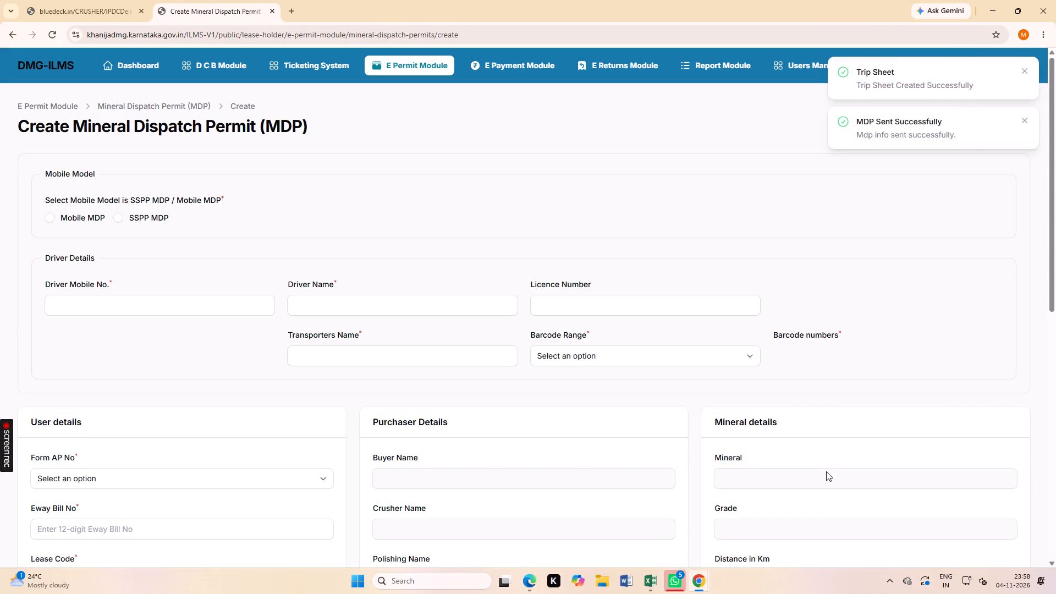
# Set the next permit to SSPP MDP and fill in the driver mobile number and the driver name DRIVER.
pyautogui.click(138, 222)
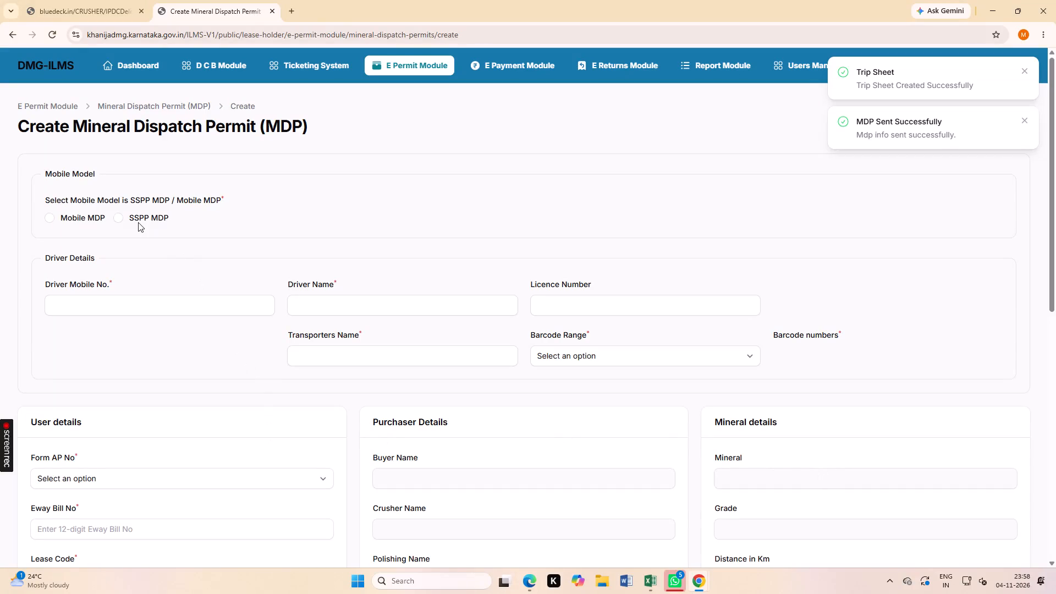
pyautogui.click(118, 306)
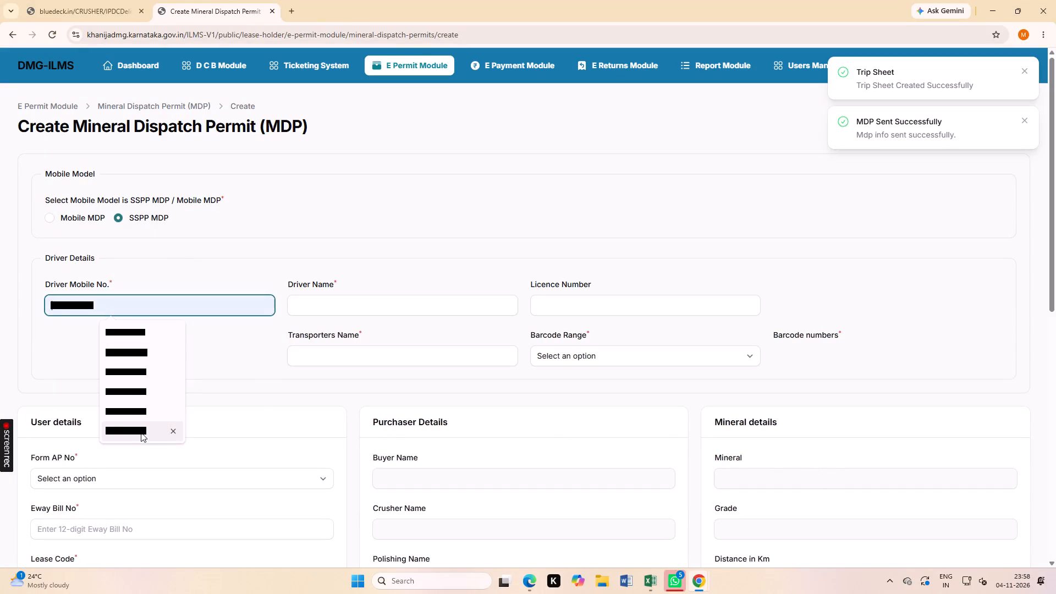
pyautogui.click(141, 432)
pyautogui.click(320, 304)
pyautogui.click(366, 333)
pyautogui.click(188, 342)
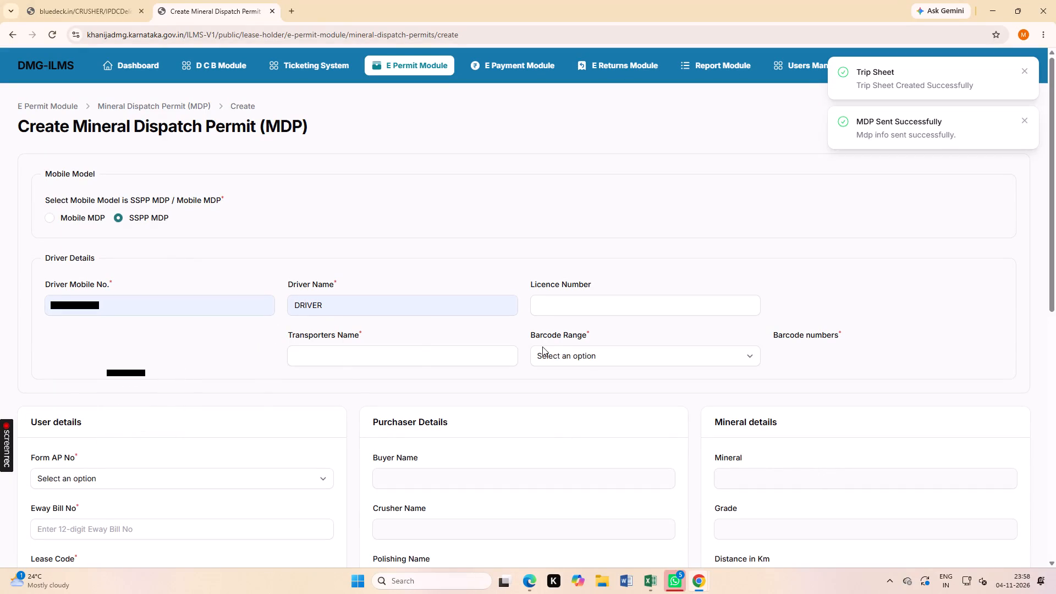
pyautogui.click(548, 345)
pyautogui.click(581, 354)
pyautogui.scroll(-7, 612, 250)
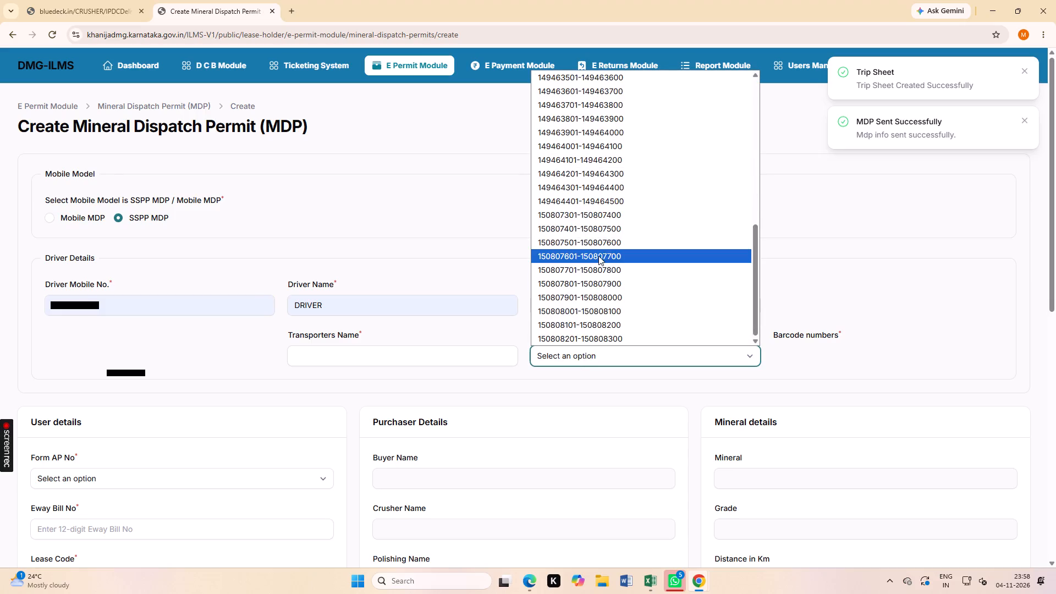
pyautogui.click(593, 94)
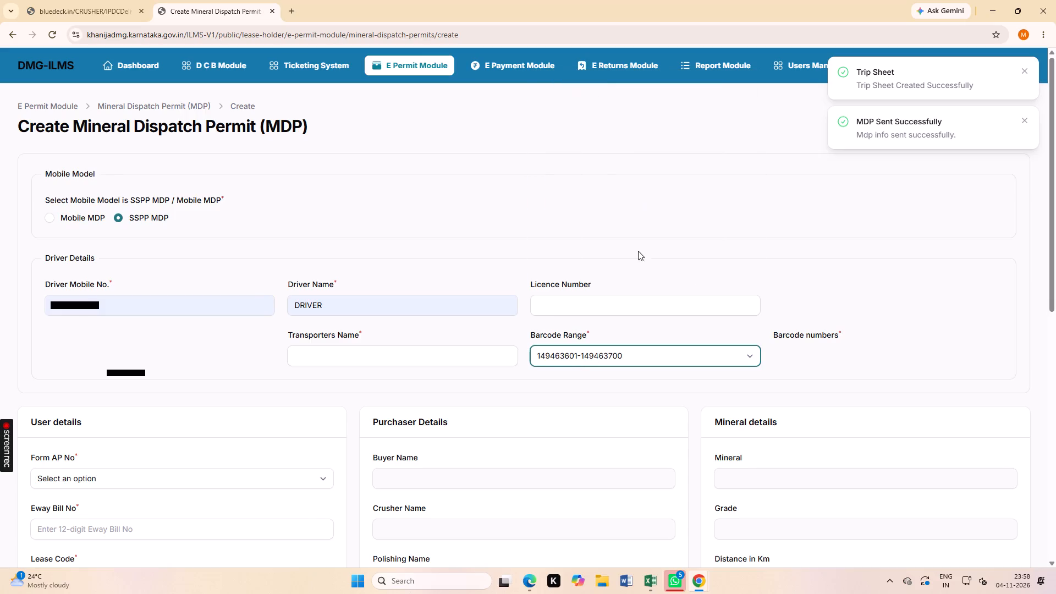
pyautogui.click(864, 351)
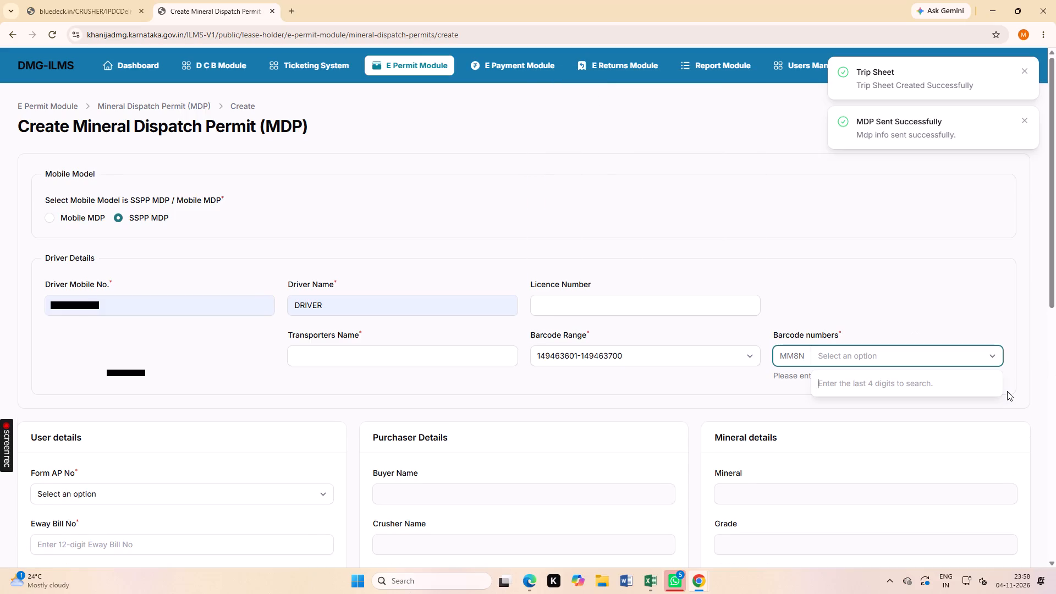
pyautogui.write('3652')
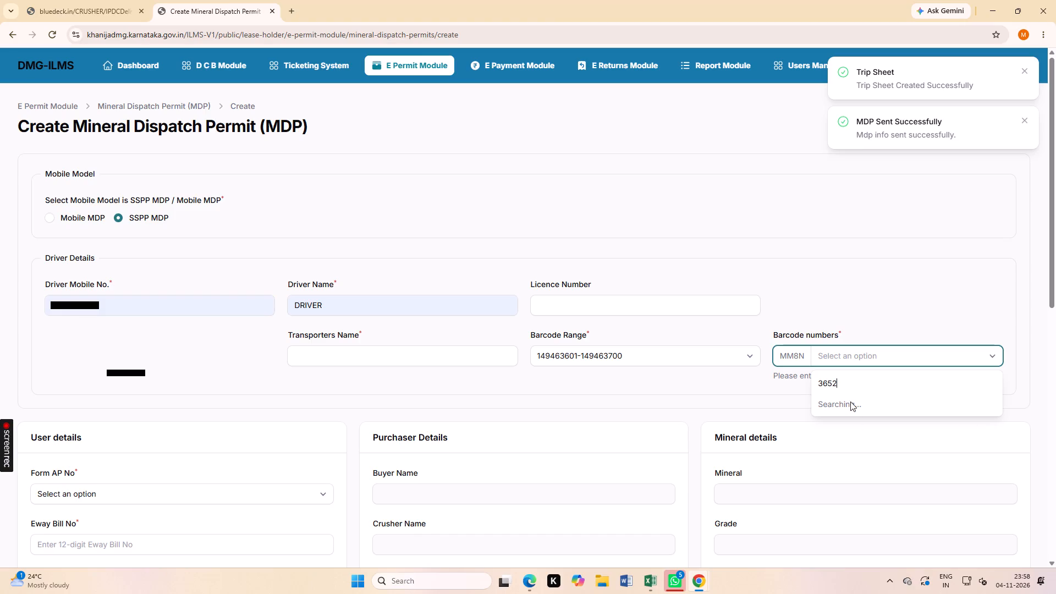
pyautogui.click(850, 402)
pyautogui.click(389, 397)
pyautogui.scroll(-2, 228, 420)
pyautogui.click(89, 381)
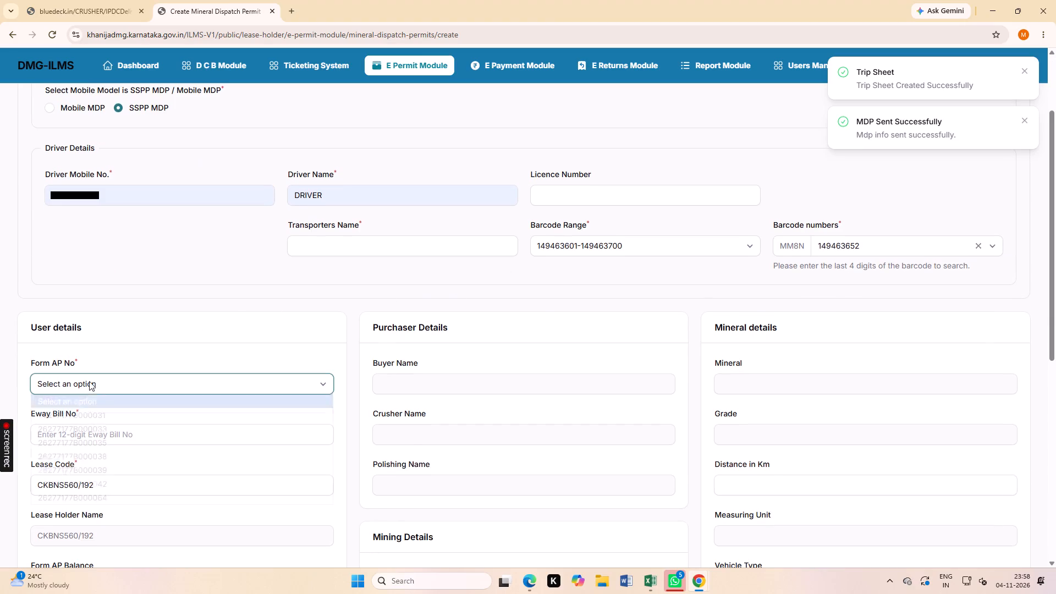
pyautogui.click(109, 495)
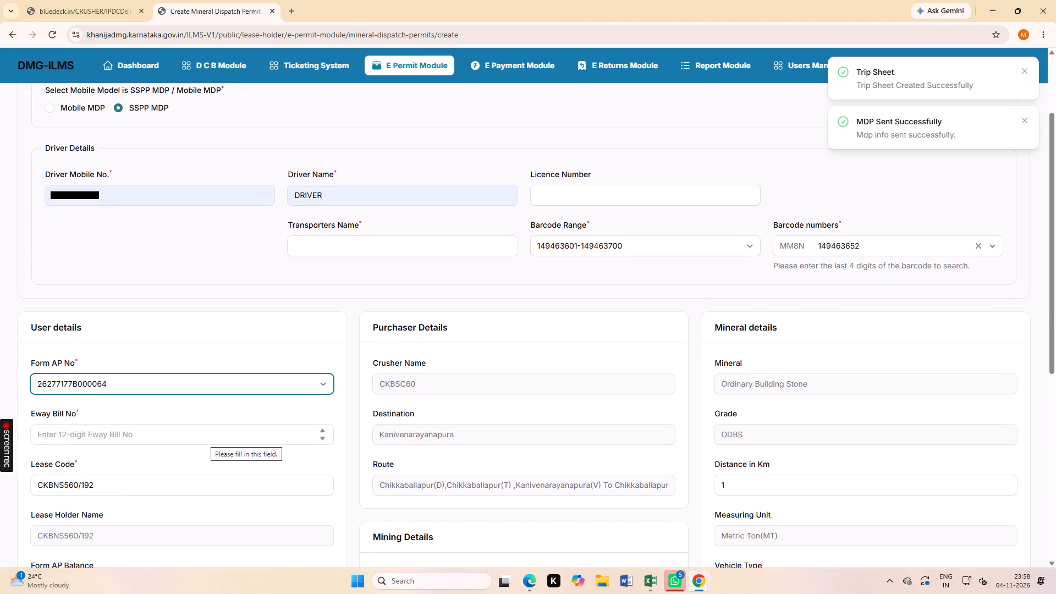
pyautogui.click(124, 436)
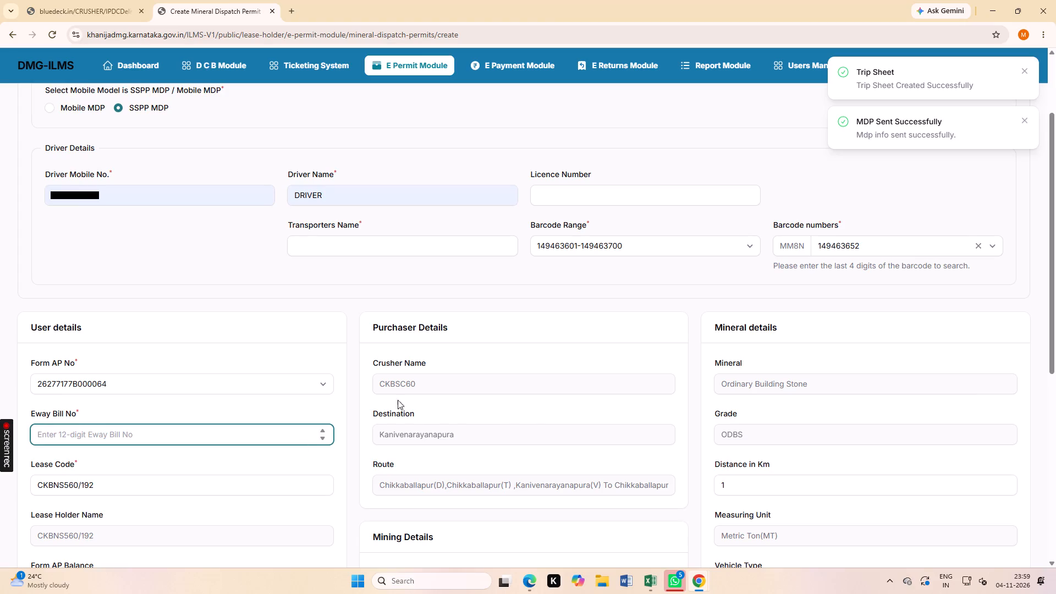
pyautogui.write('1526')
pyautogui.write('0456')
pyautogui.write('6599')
pyautogui.click(184, 400)
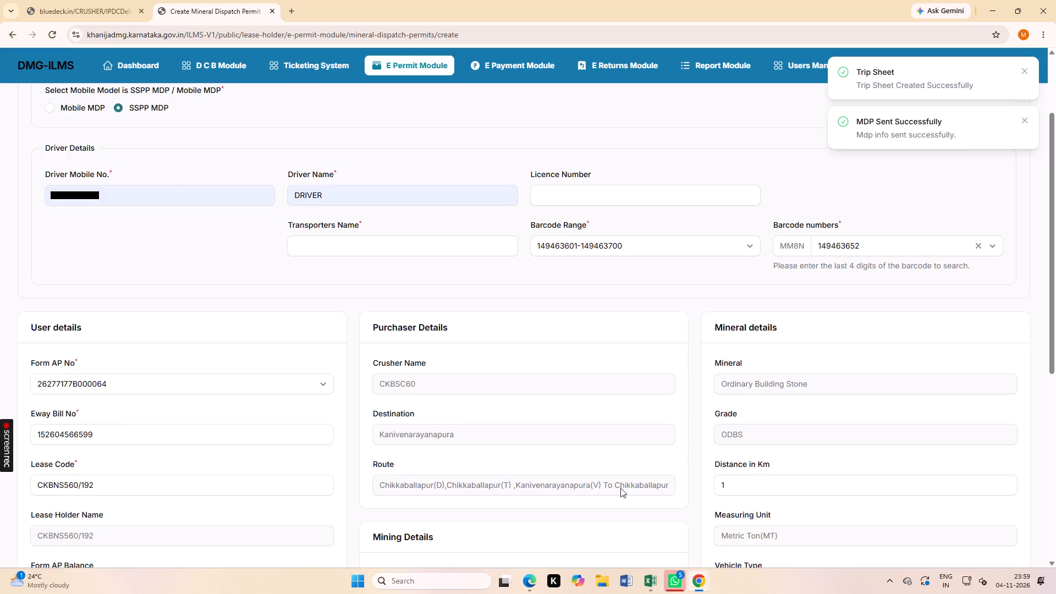
# In the mineral details, set the vehicle type to Tipper and search the vehicle numbers for 5153.
pyautogui.scroll(-3, 648, 482)
pyautogui.click(731, 426)
pyautogui.doubleClick(738, 476)
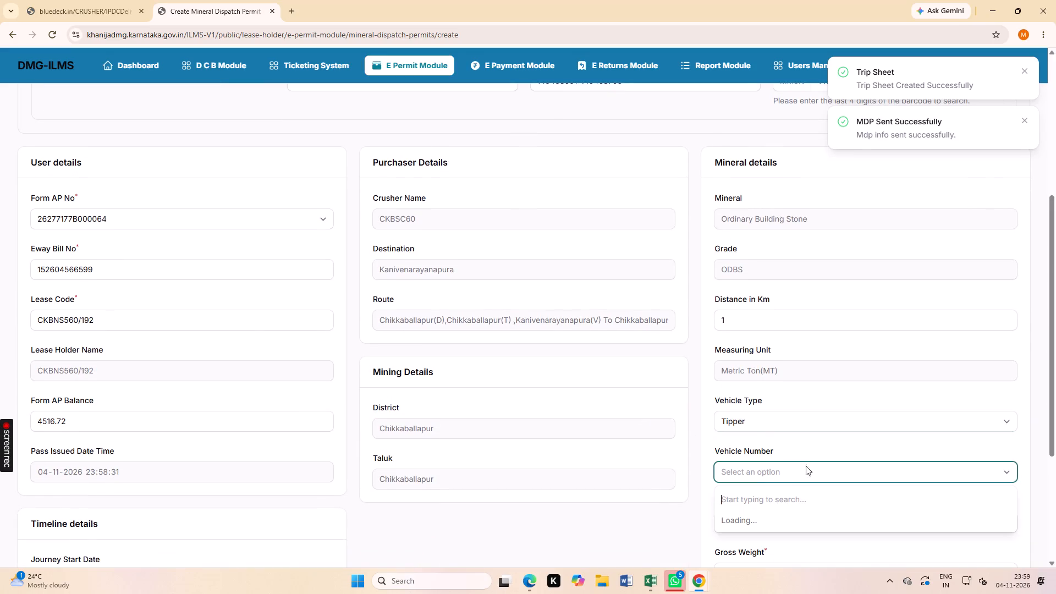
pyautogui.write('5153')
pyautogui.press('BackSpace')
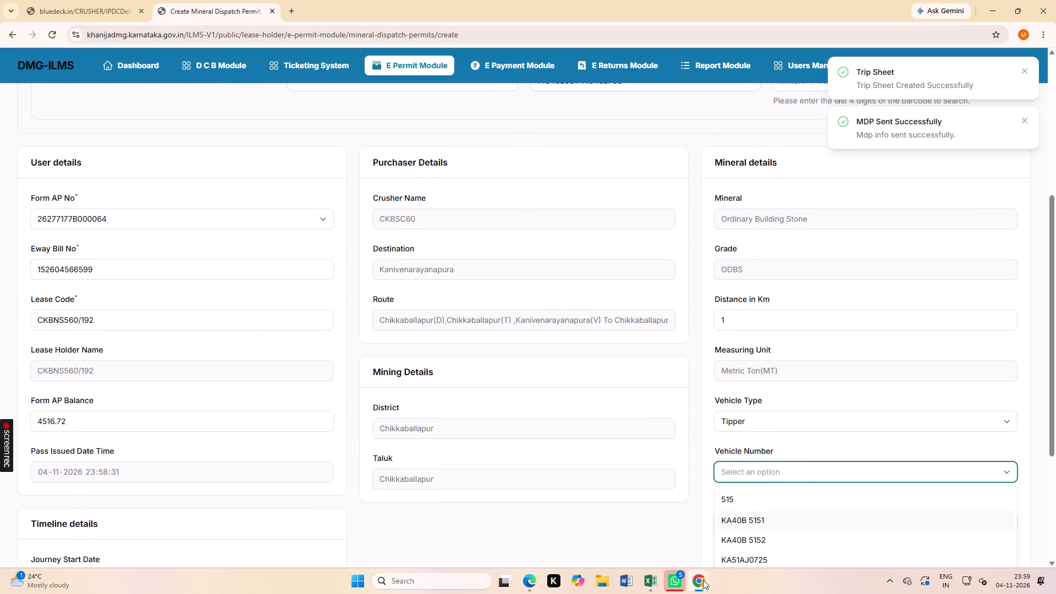
# Switch to the crusher account in Microsoft Edge and bulk acknowledge all listed trip sheets, MDP nos 26277177T002747 to 26277177T002750.
pyautogui.click(644, 535)
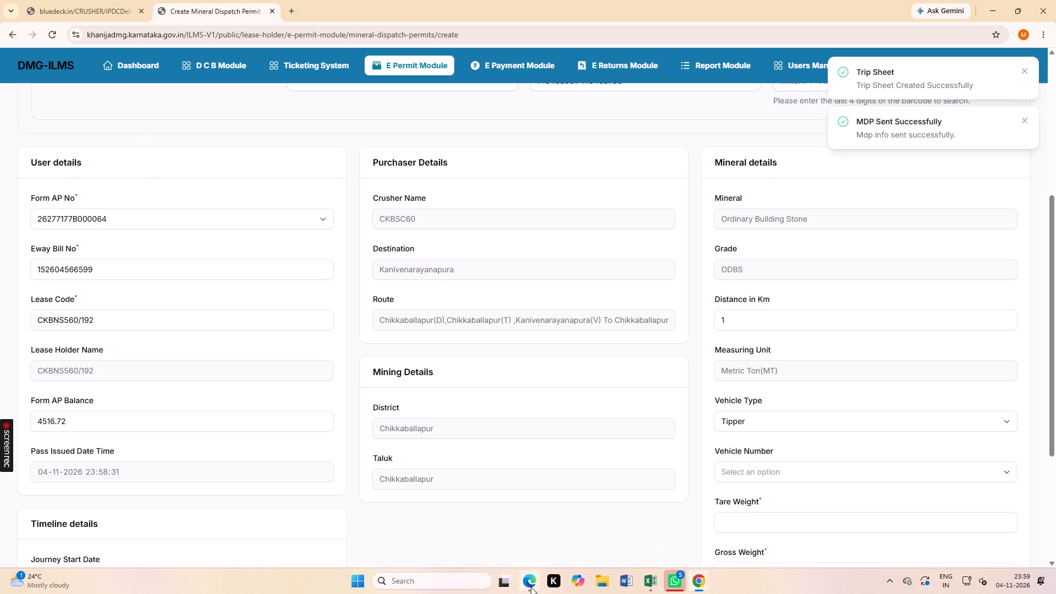
pyautogui.click(529, 529)
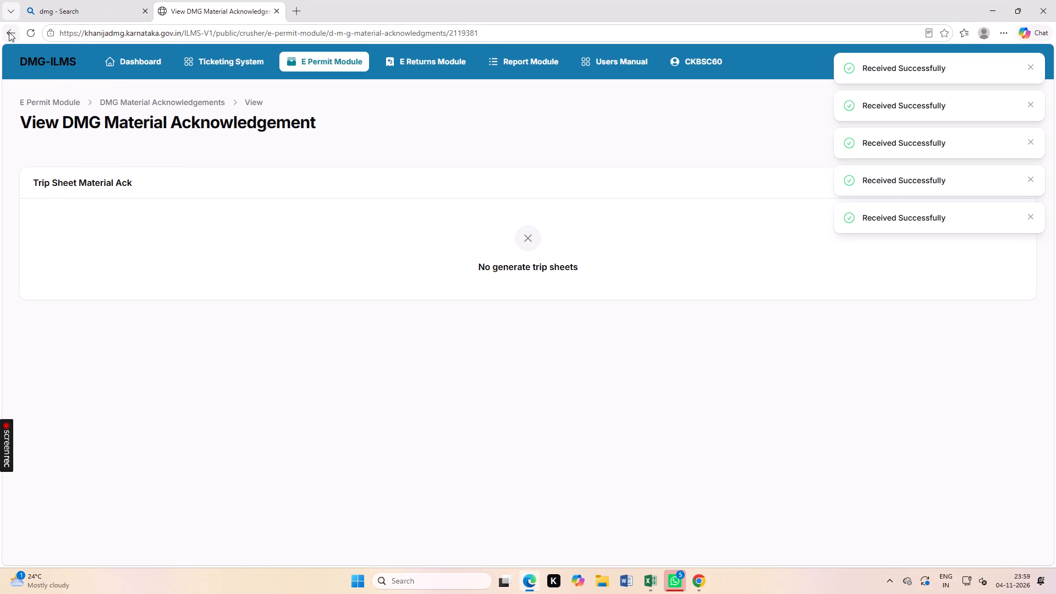
pyautogui.click(9, 32)
pyautogui.click(1007, 293)
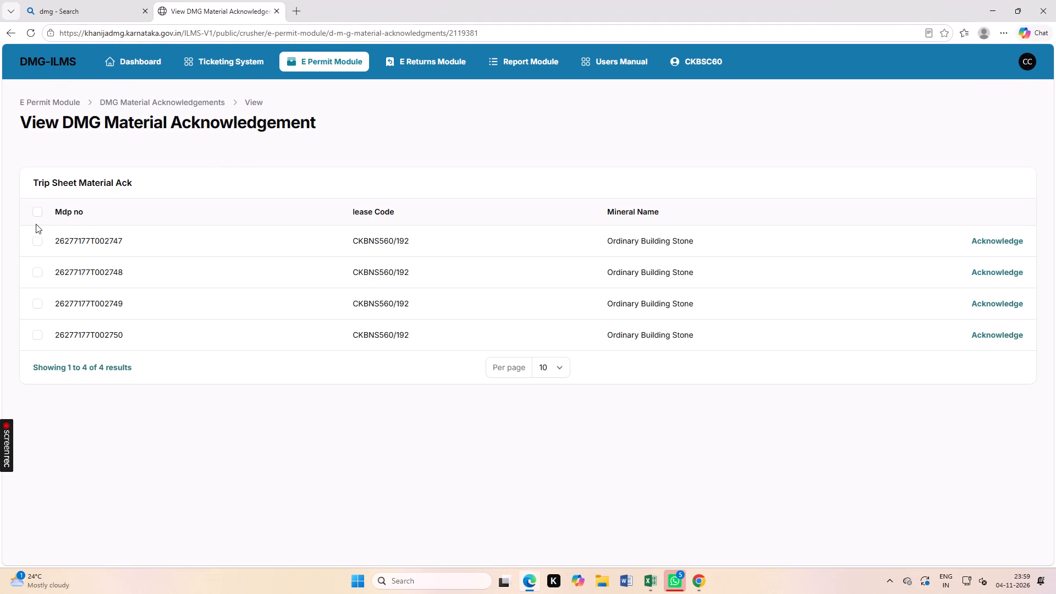
pyautogui.click(40, 216)
pyautogui.click(78, 220)
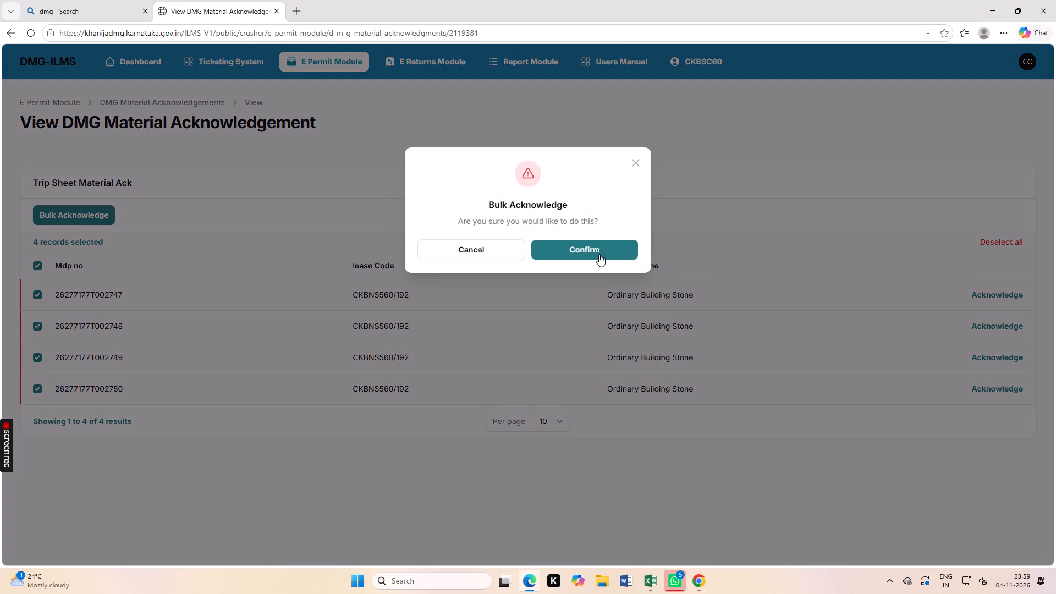
pyautogui.click(598, 254)
pyautogui.click(986, 19)
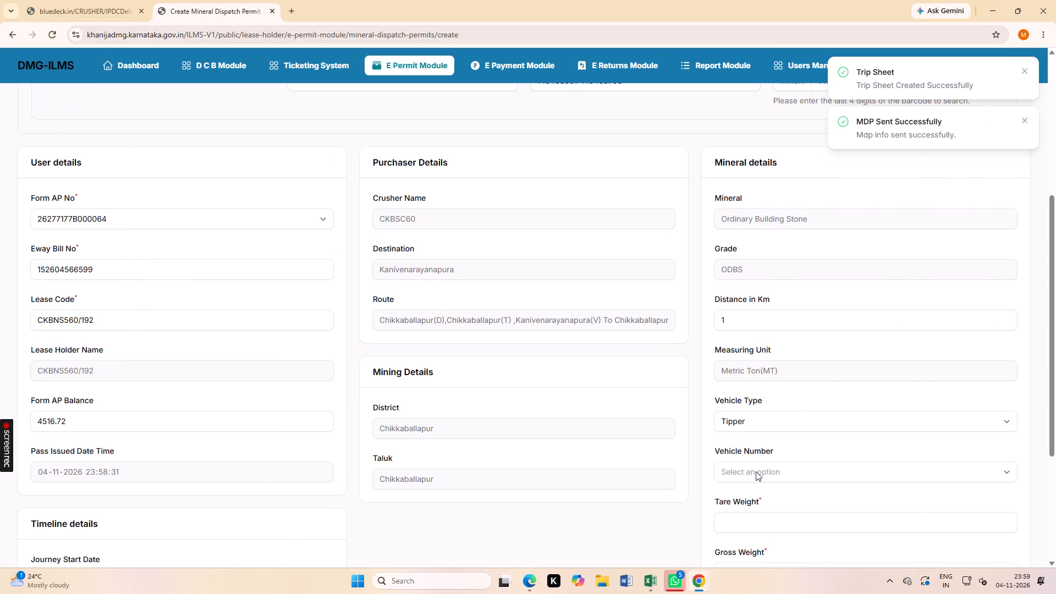
pyautogui.click(756, 471)
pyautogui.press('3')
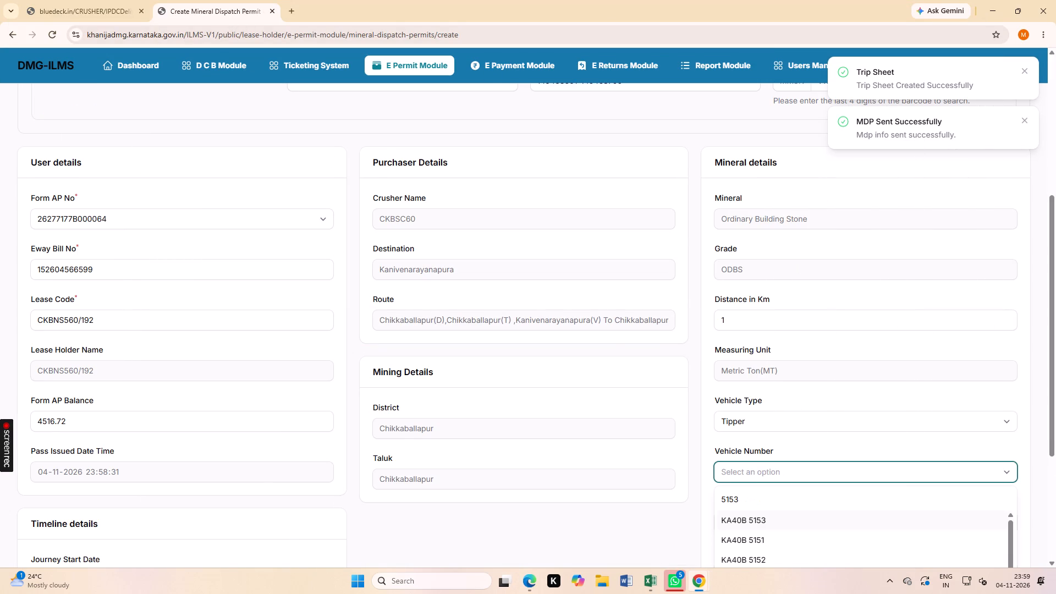
pyautogui.click(753, 514)
pyautogui.scroll(-2, 766, 500)
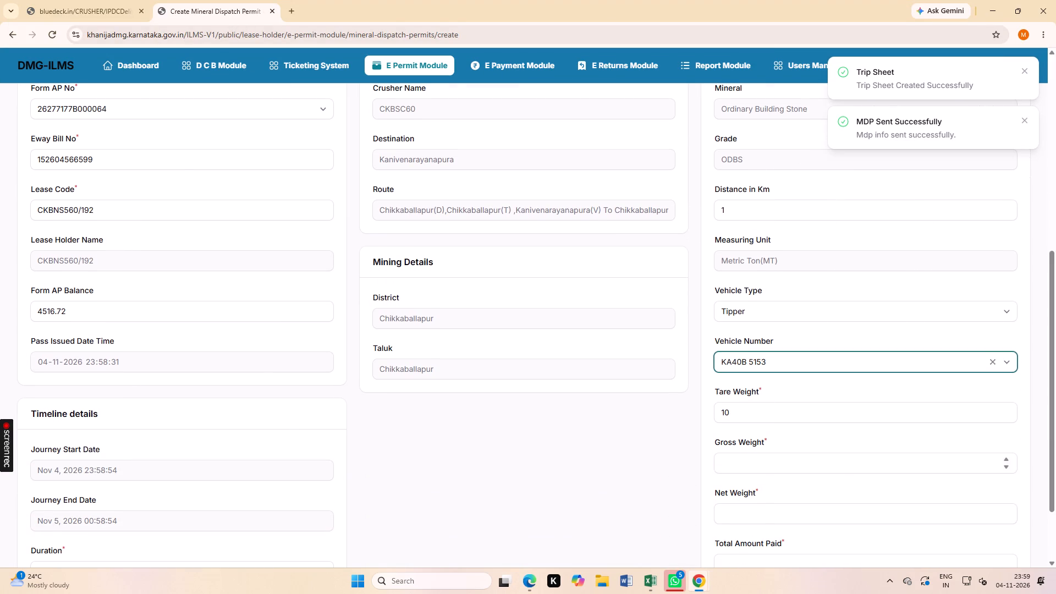
pyautogui.click(747, 459)
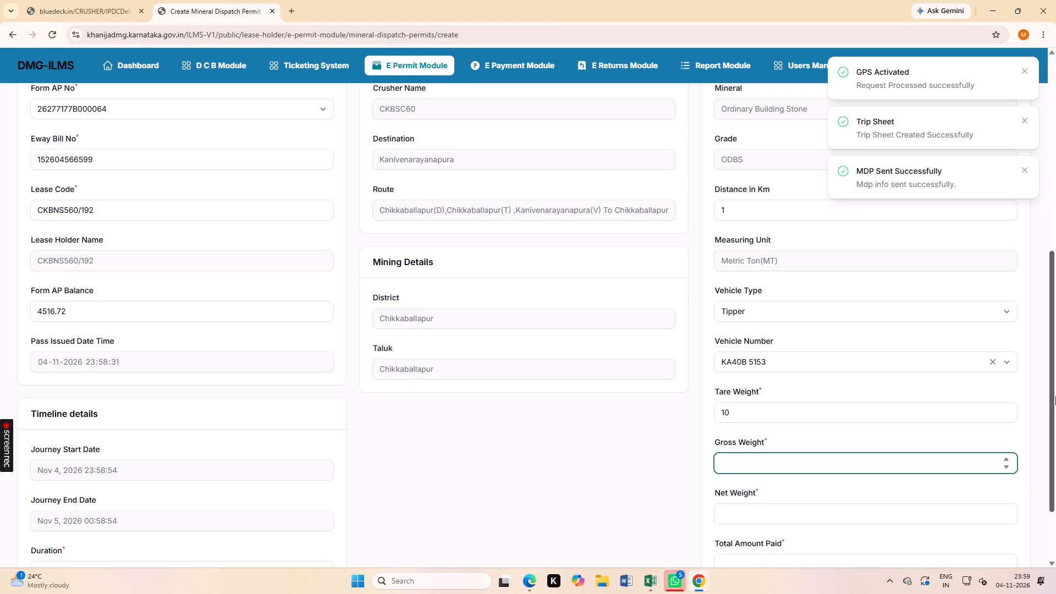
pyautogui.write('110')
pyautogui.click(491, 450)
pyautogui.scroll(-2, 650, 505)
pyautogui.scroll(-3, 223, 465)
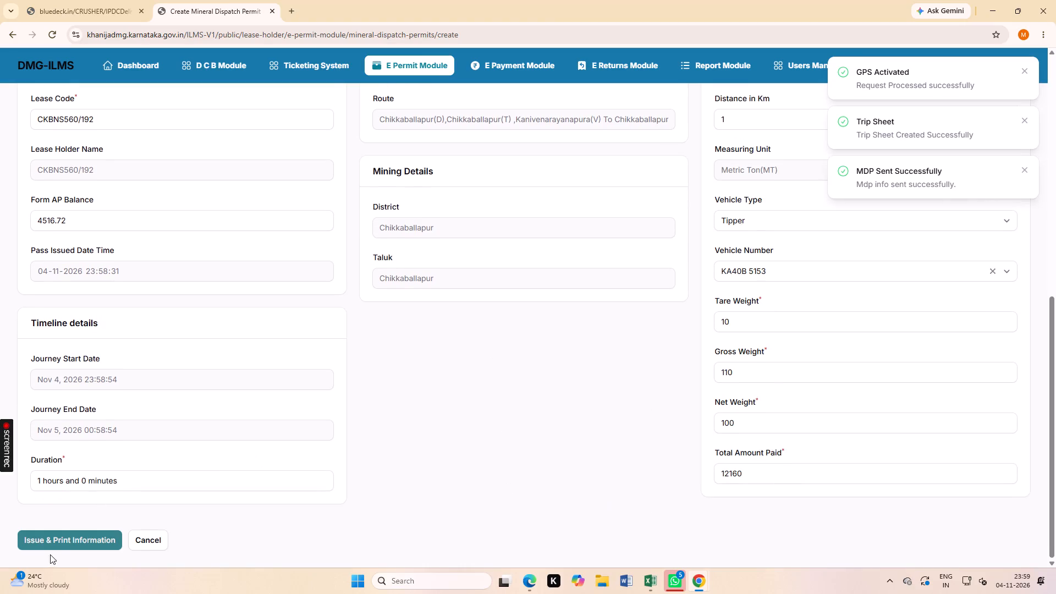
pyautogui.click(59, 543)
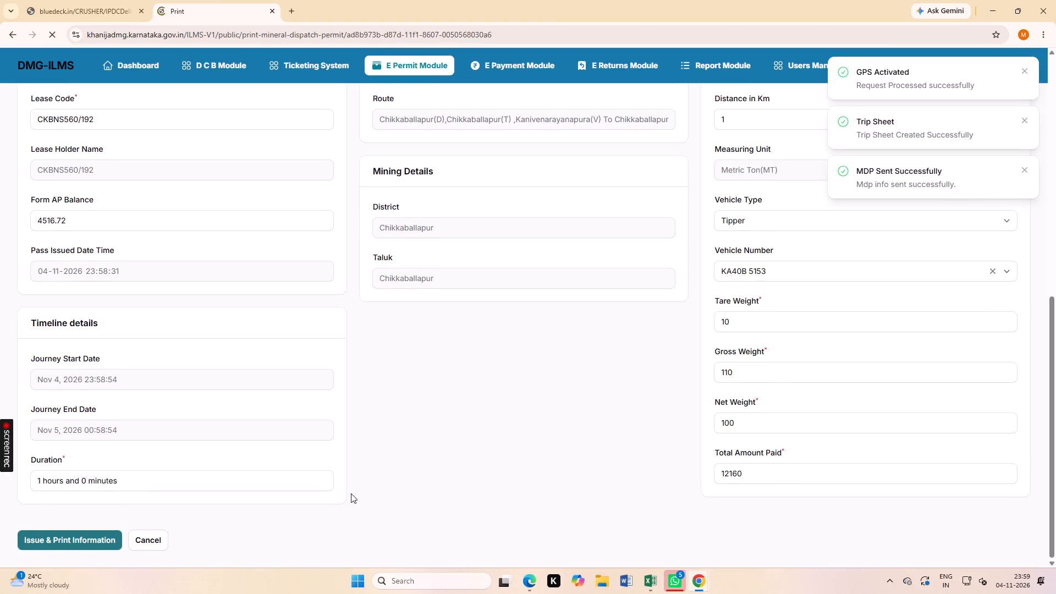
pyautogui.click(822, 499)
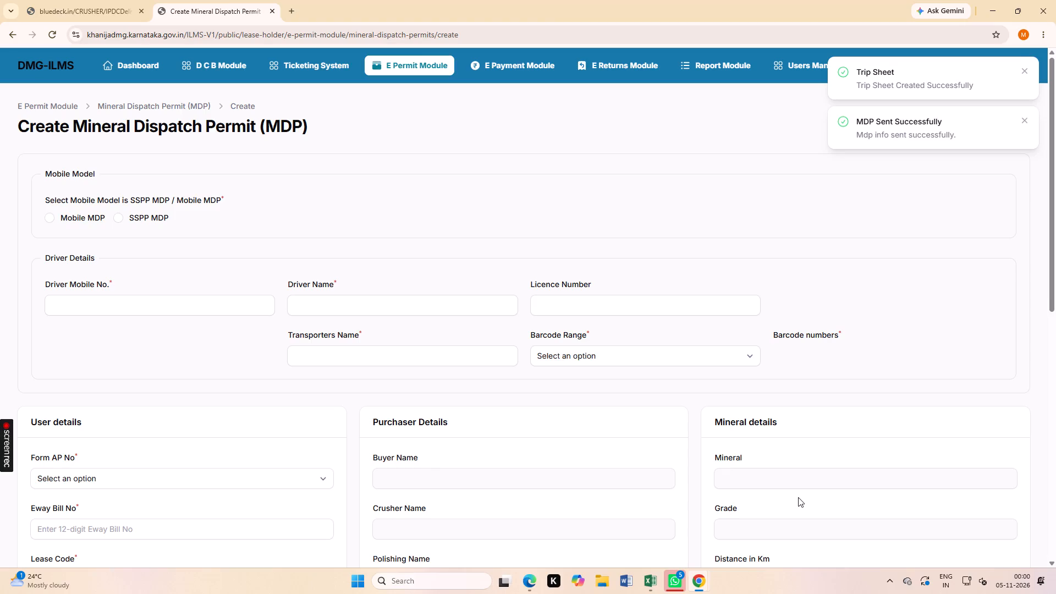
# Set the next permit to SSPP MDP and fill in the driver mobile number and the driver name DRIVER.
pyautogui.click(143, 222)
pyautogui.click(124, 302)
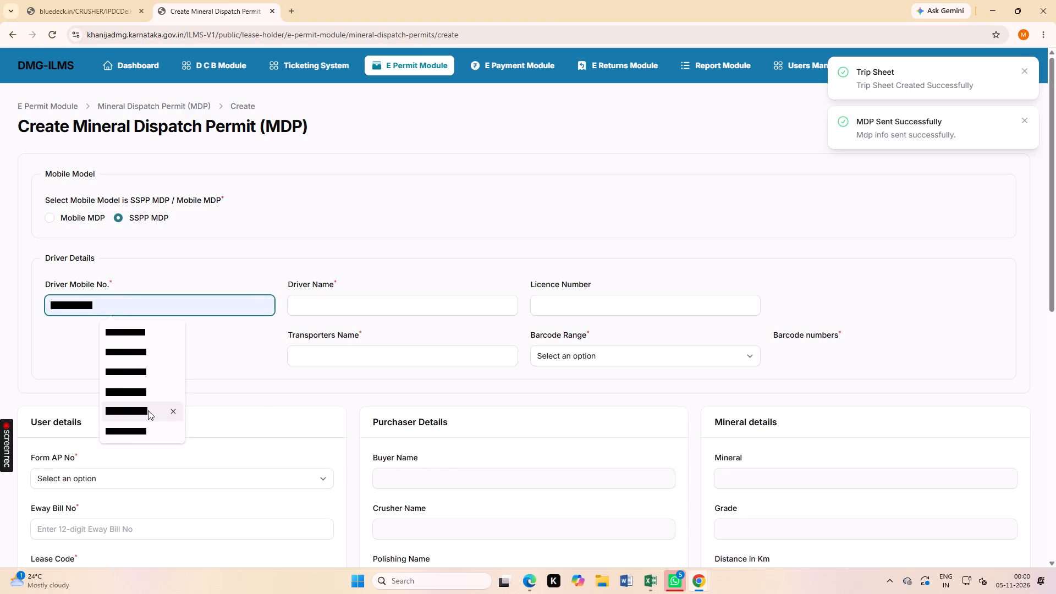
pyautogui.click(148, 410)
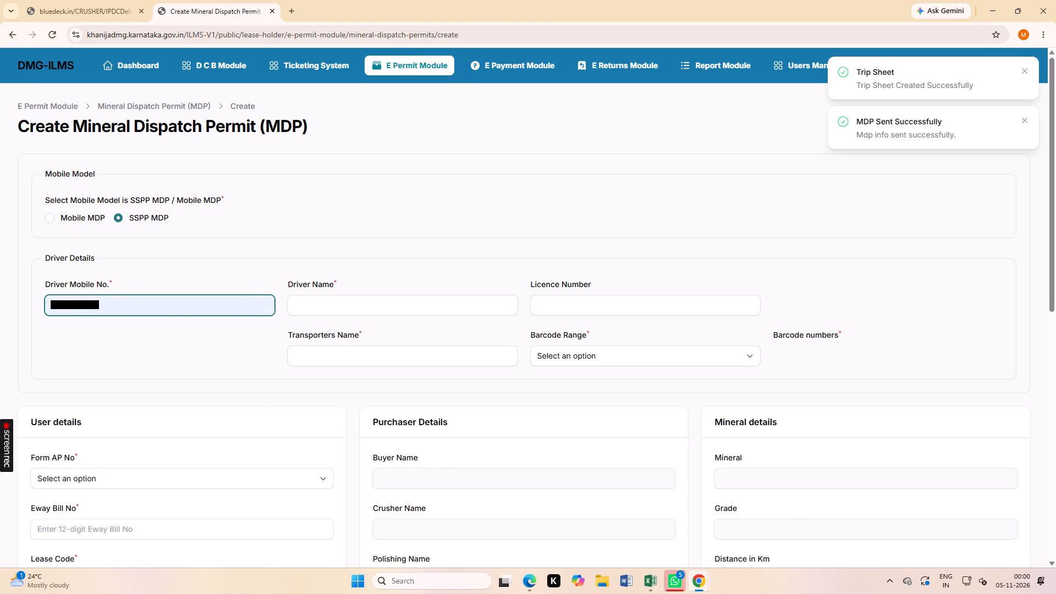
pyautogui.press('BackSpace')
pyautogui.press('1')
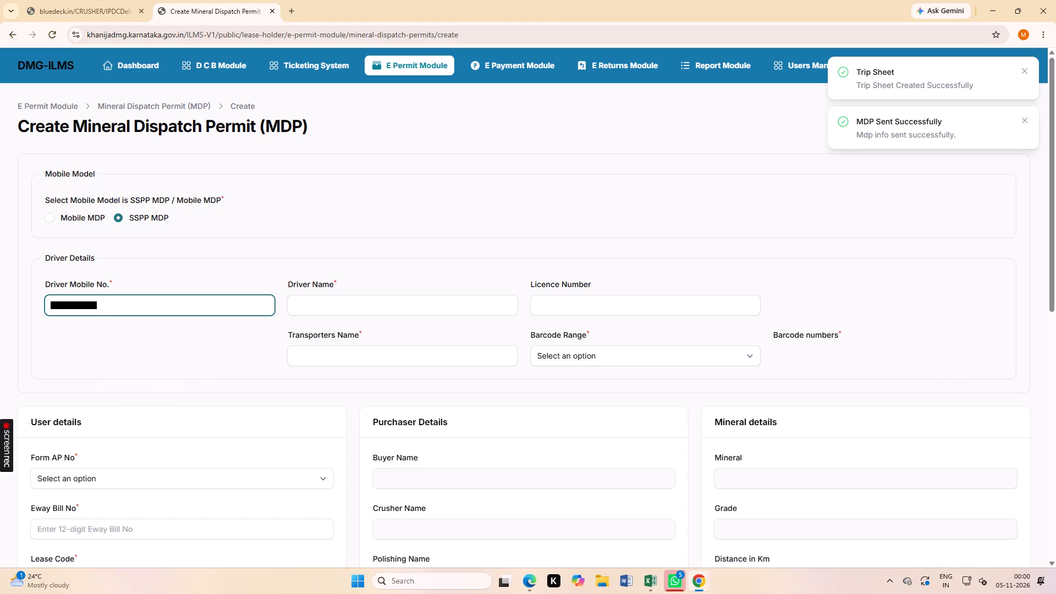
pyautogui.click(116, 329)
pyautogui.click(376, 309)
pyautogui.click(376, 338)
pyautogui.click(233, 338)
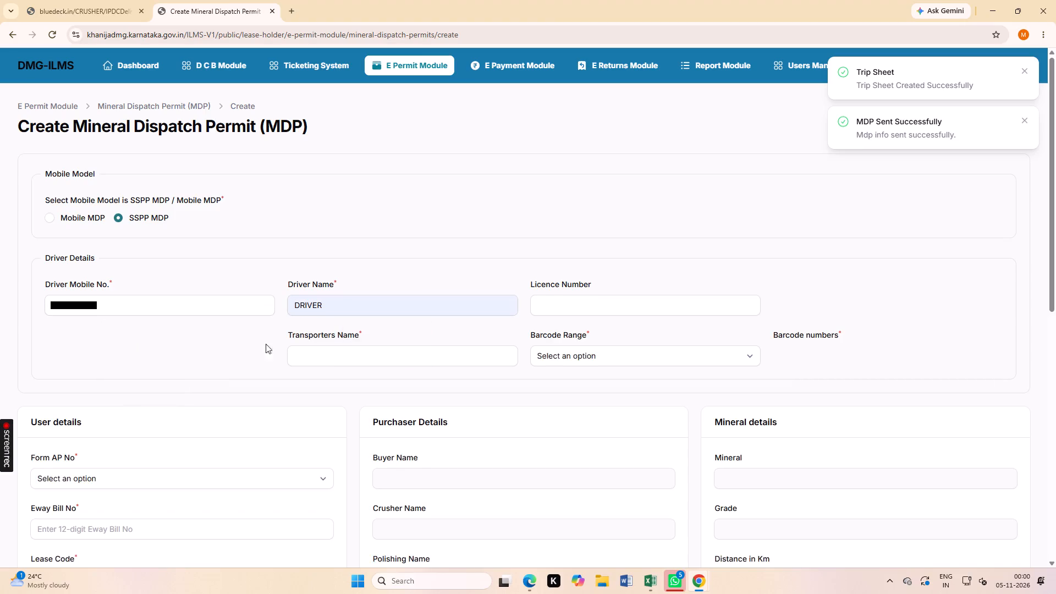
pyautogui.scroll(-1, 549, 346)
pyautogui.click(576, 299)
pyautogui.scroll(-5, 599, 245)
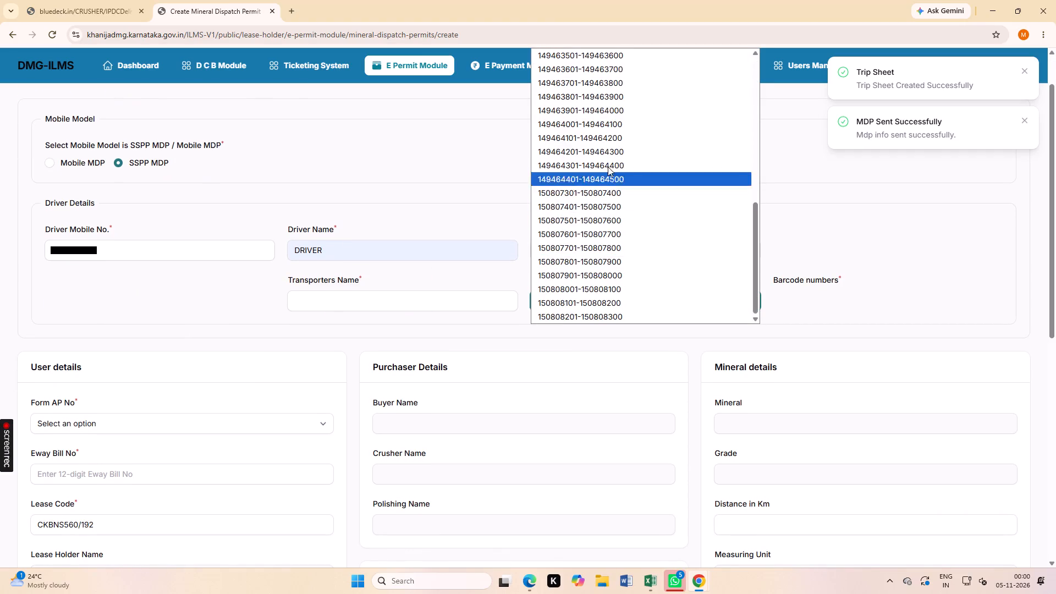
pyautogui.click(602, 71)
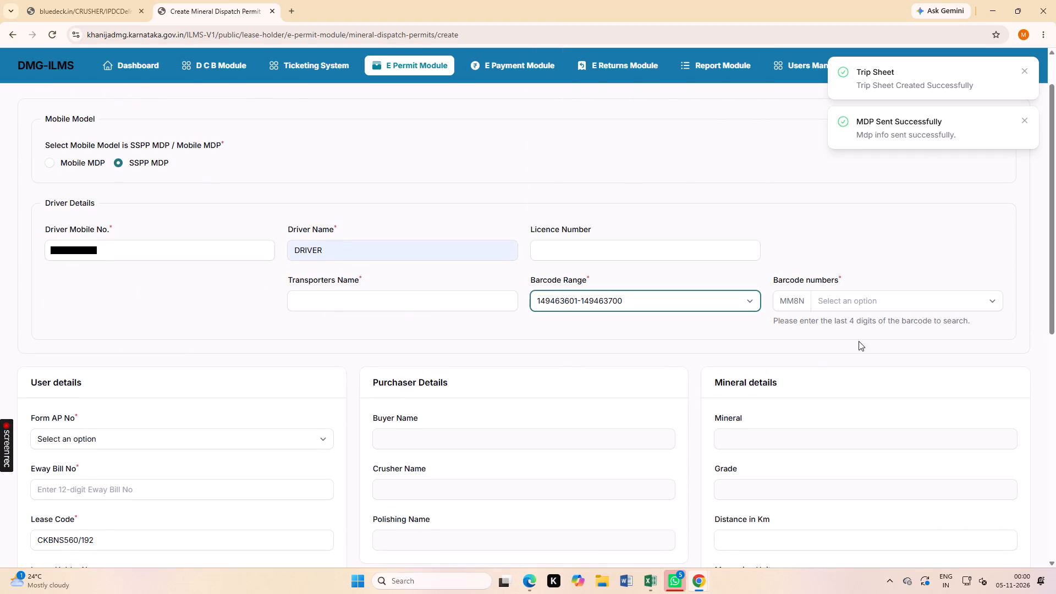
pyautogui.click(849, 300)
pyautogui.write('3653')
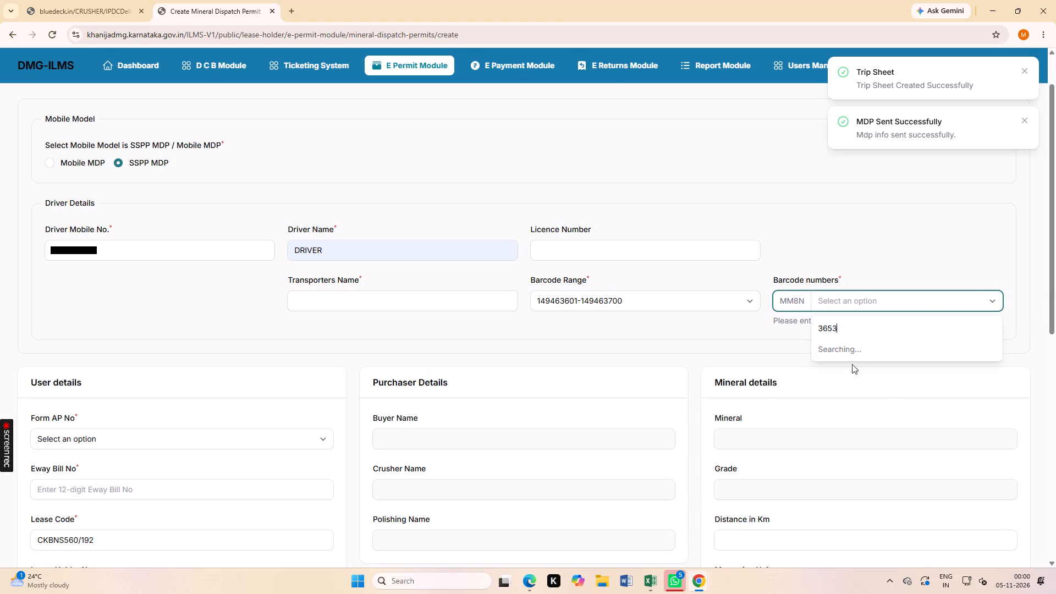
pyautogui.click(860, 349)
pyautogui.scroll(-2, 431, 395)
pyautogui.click(124, 328)
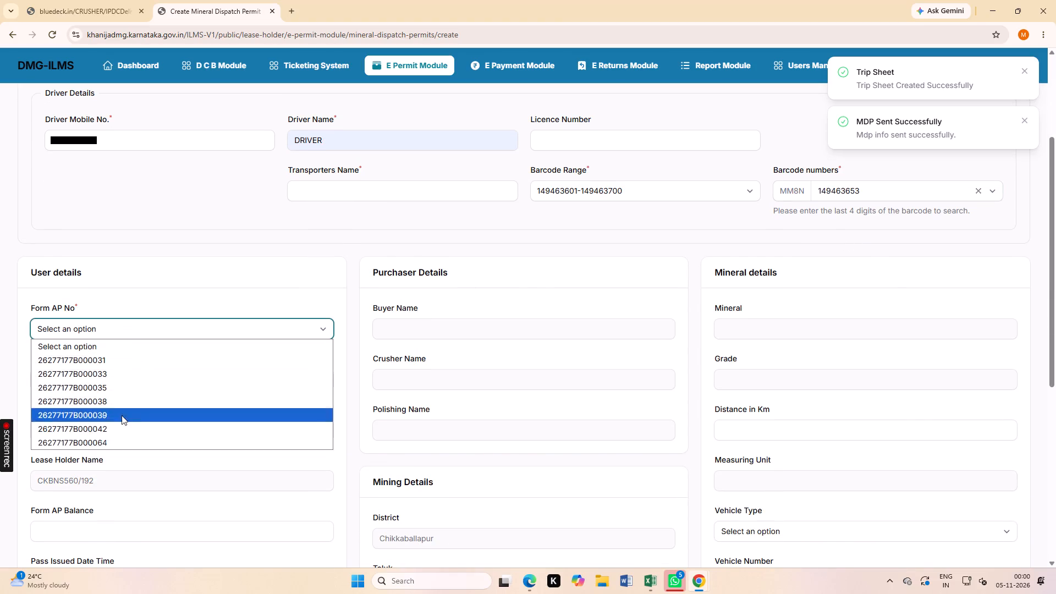
pyautogui.click(103, 446)
pyautogui.click(125, 380)
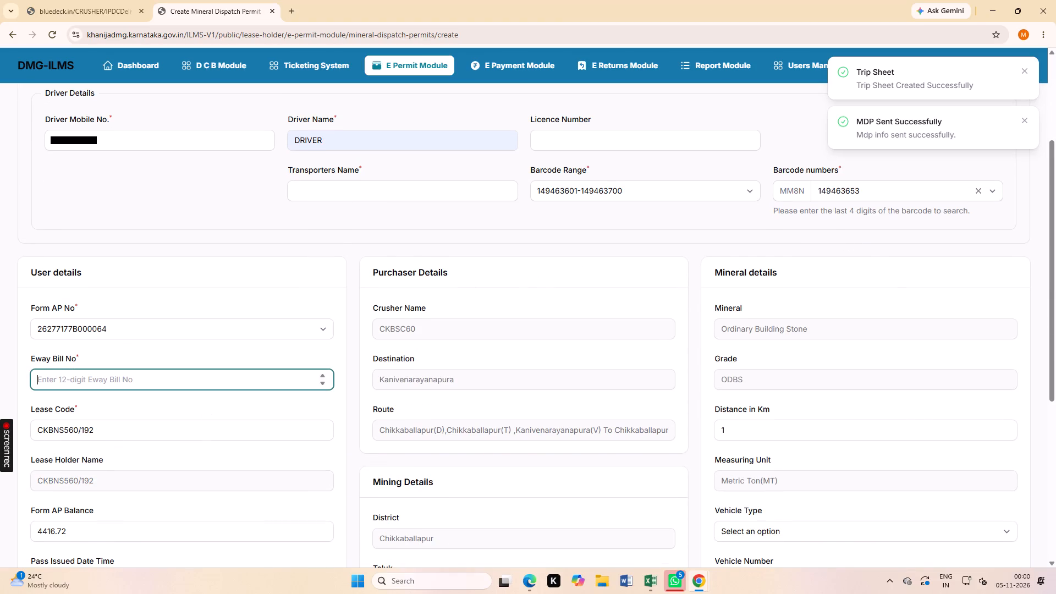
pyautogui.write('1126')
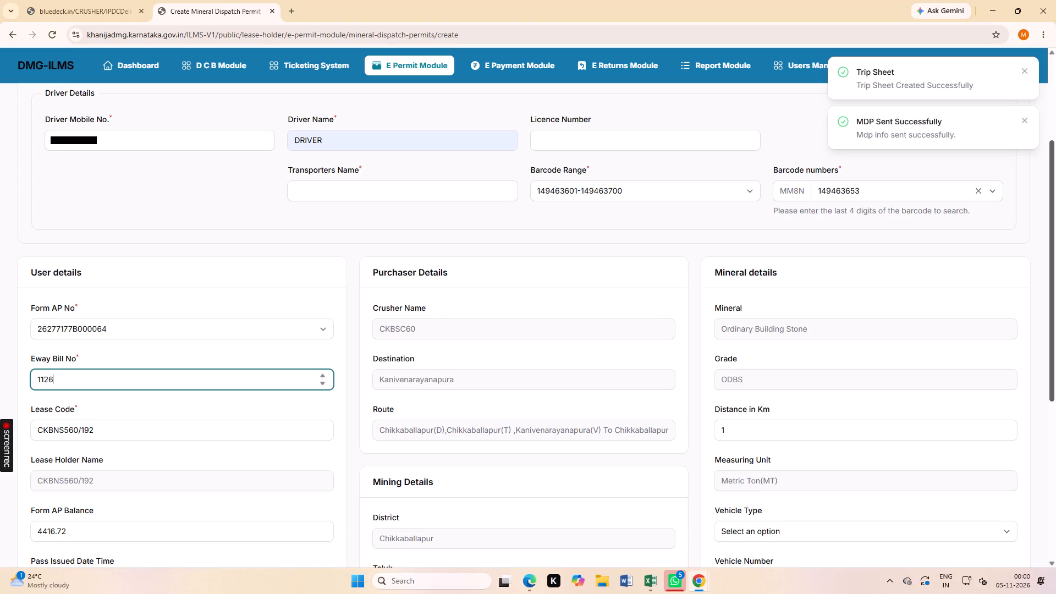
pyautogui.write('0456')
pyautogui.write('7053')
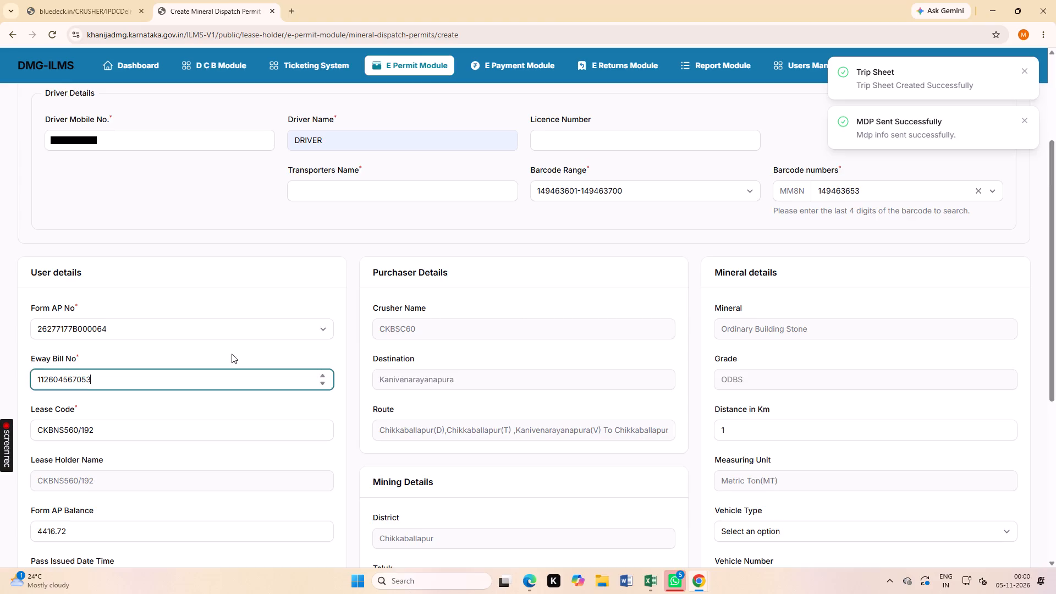
pyautogui.click(232, 354)
pyautogui.scroll(-3, 733, 433)
pyautogui.click(756, 365)
pyautogui.moveTo(739, 417); pyautogui.dragTo(739, 426)
pyautogui.click(746, 411)
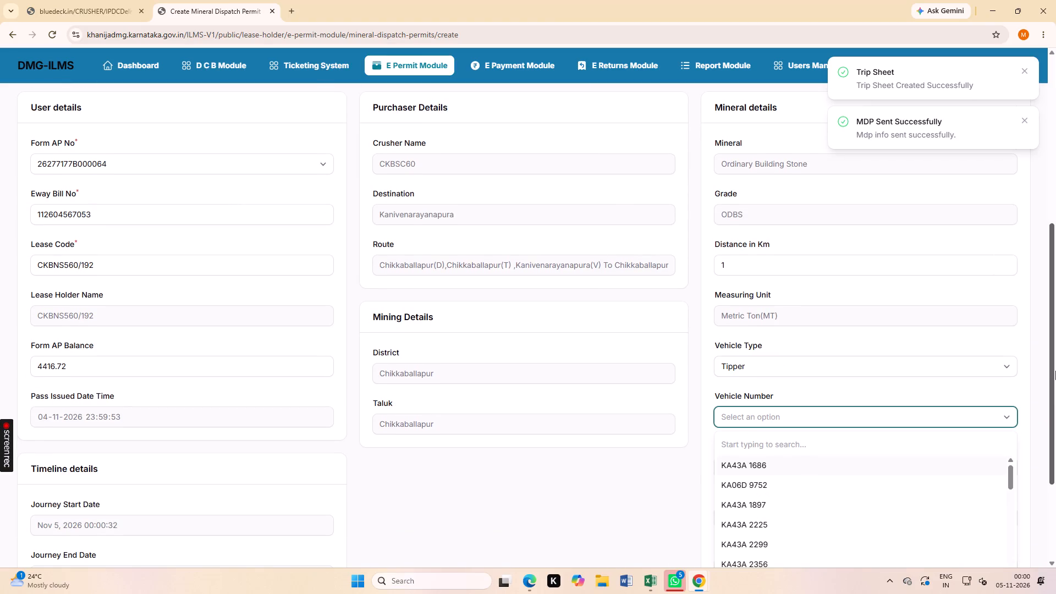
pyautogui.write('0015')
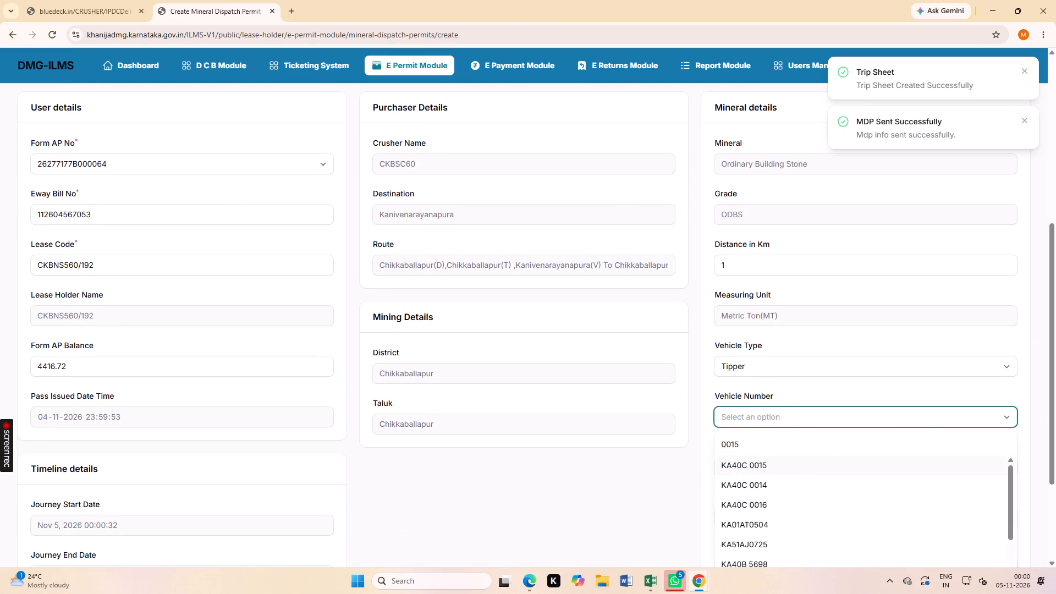
pyautogui.click(819, 461)
pyautogui.scroll(-1, 771, 482)
pyautogui.click(760, 462)
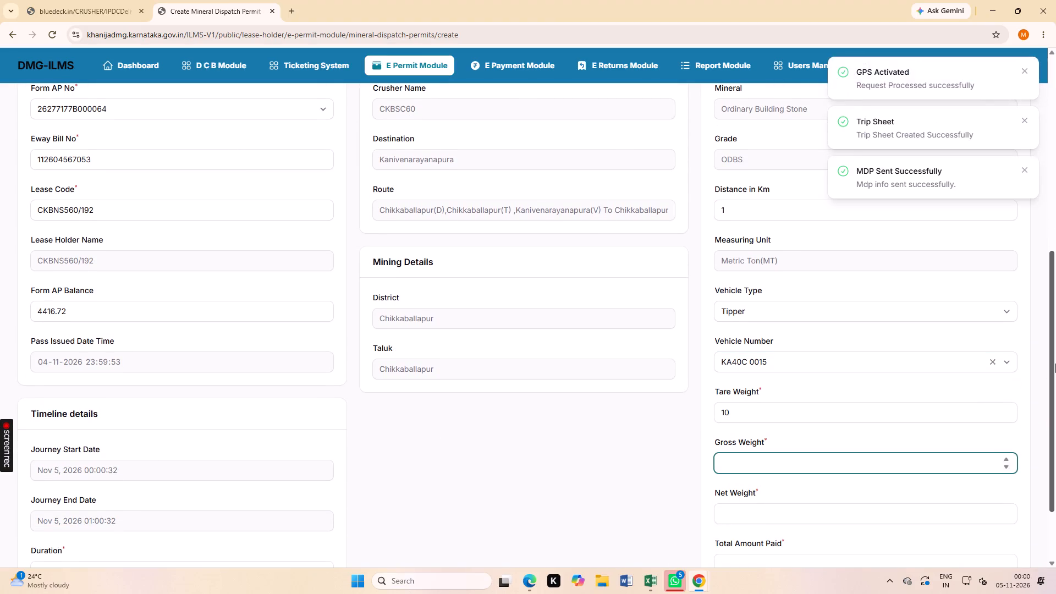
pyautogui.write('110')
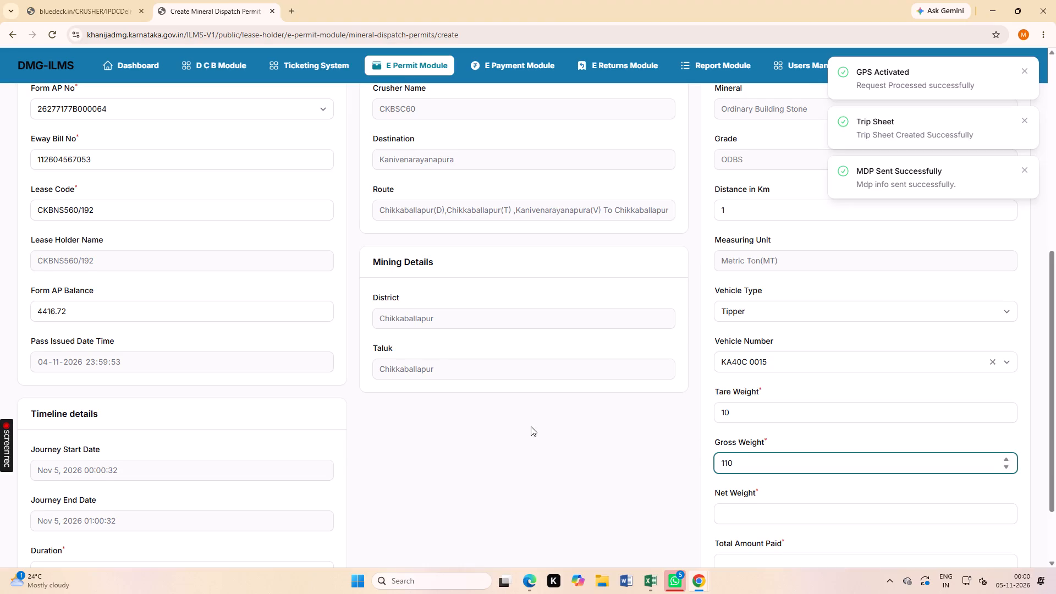
pyautogui.click(530, 426)
pyautogui.scroll(-3, 705, 482)
pyautogui.scroll(-2, 163, 518)
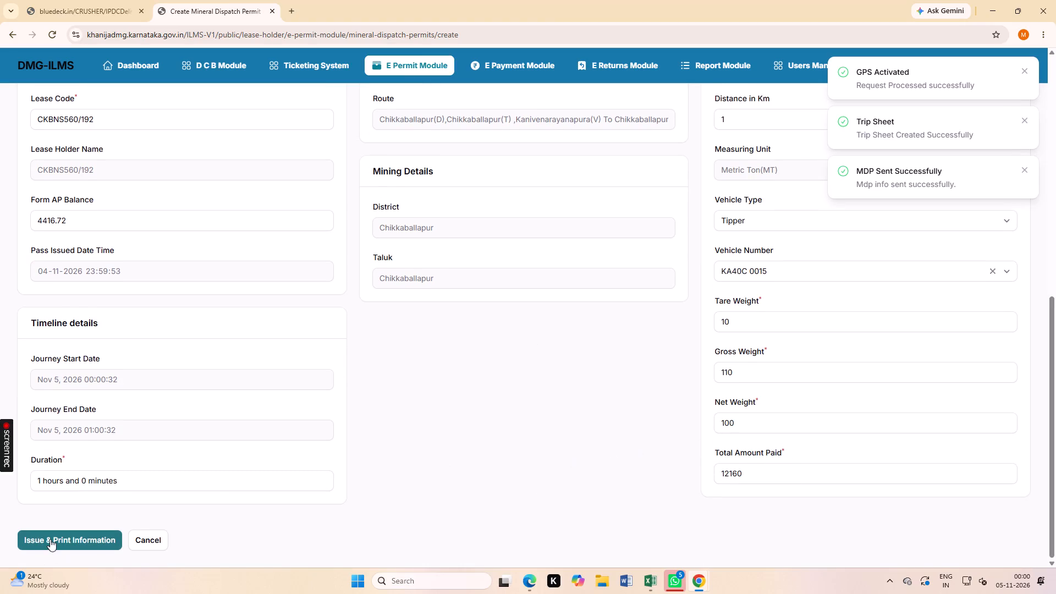
pyautogui.click(50, 539)
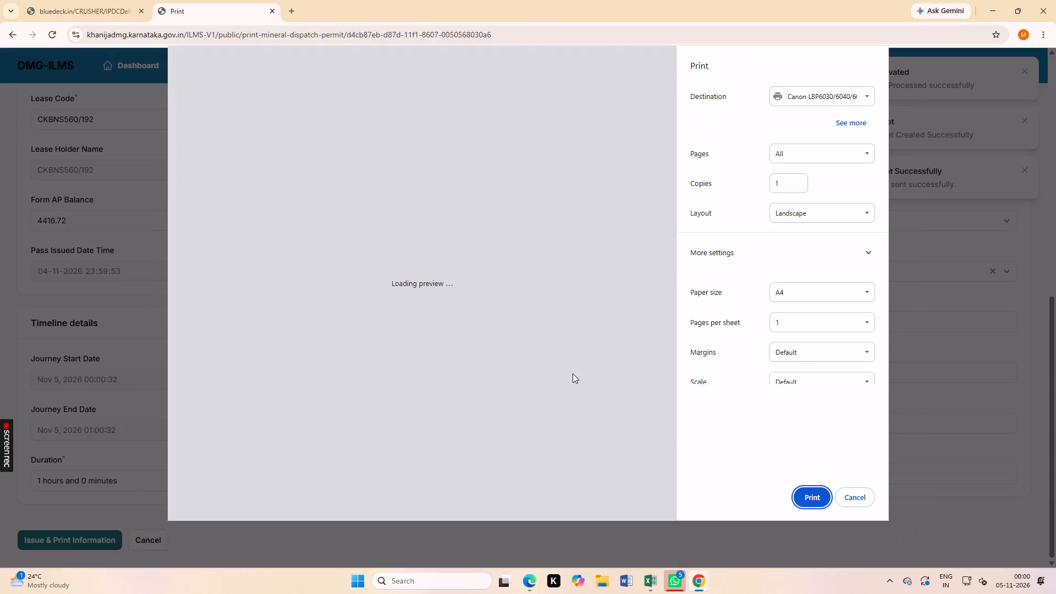
pyautogui.click(809, 494)
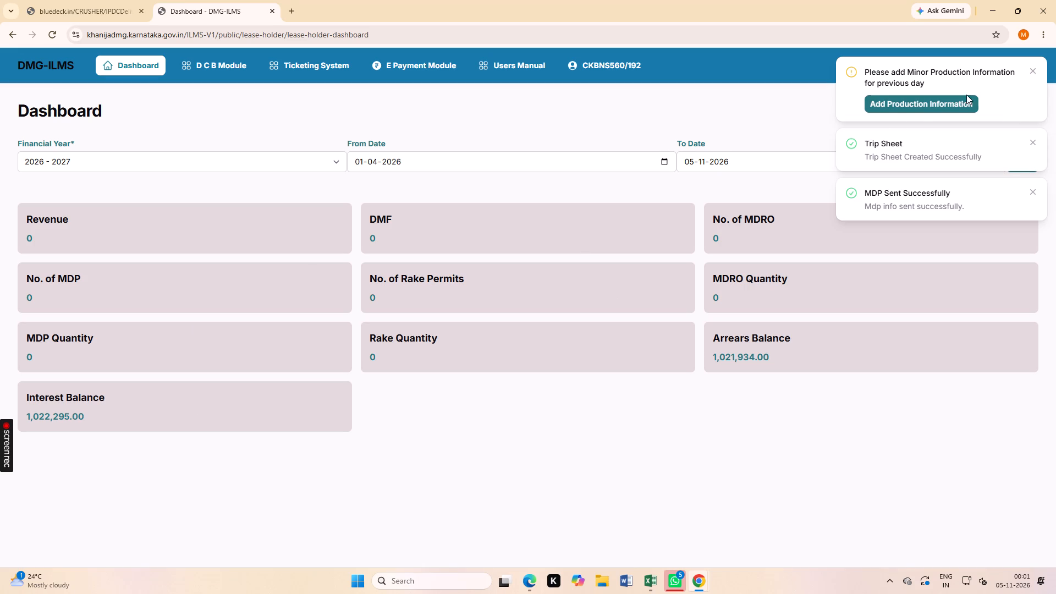
# Create the requested previous-day production information with mineral Ordinary Building Stone, grade ODBS and production quantity 1.
pyautogui.click(919, 100)
pyautogui.scroll(-3, 131, 302)
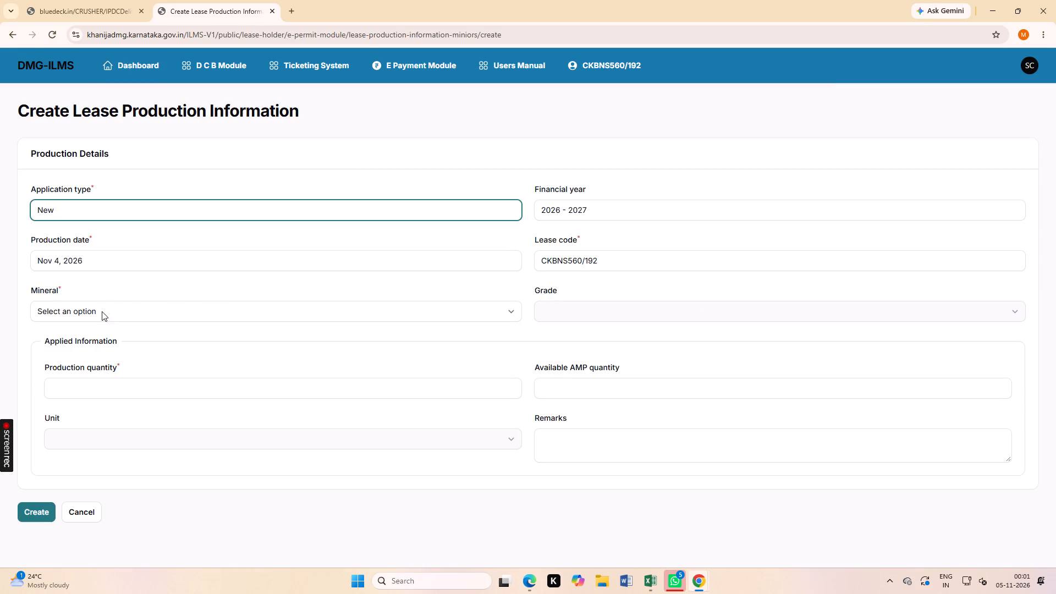
pyautogui.click(97, 309)
pyautogui.click(98, 344)
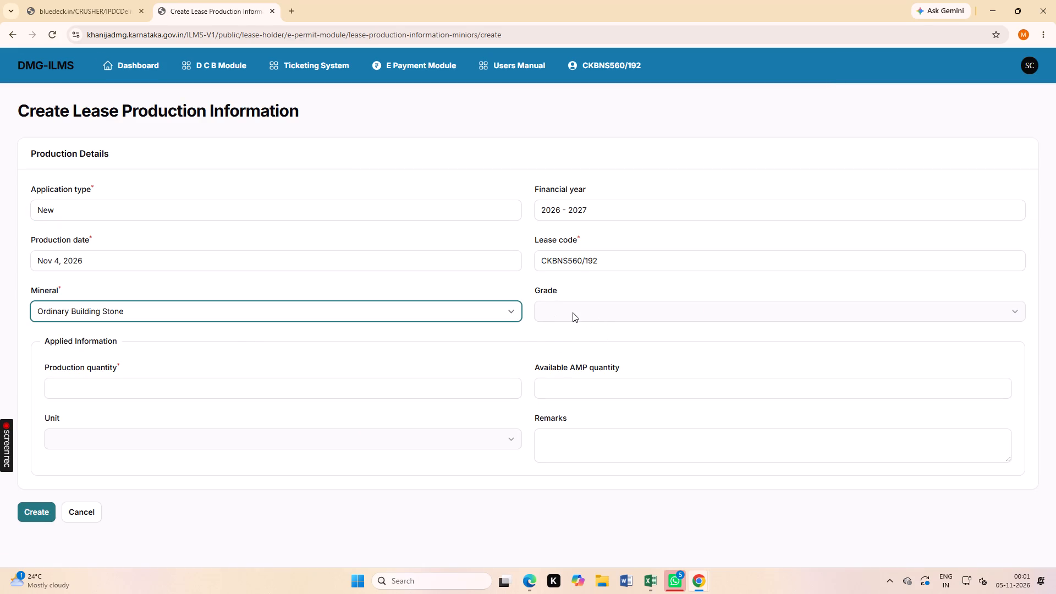
pyautogui.scroll(-3, 228, 344)
pyautogui.click(630, 300)
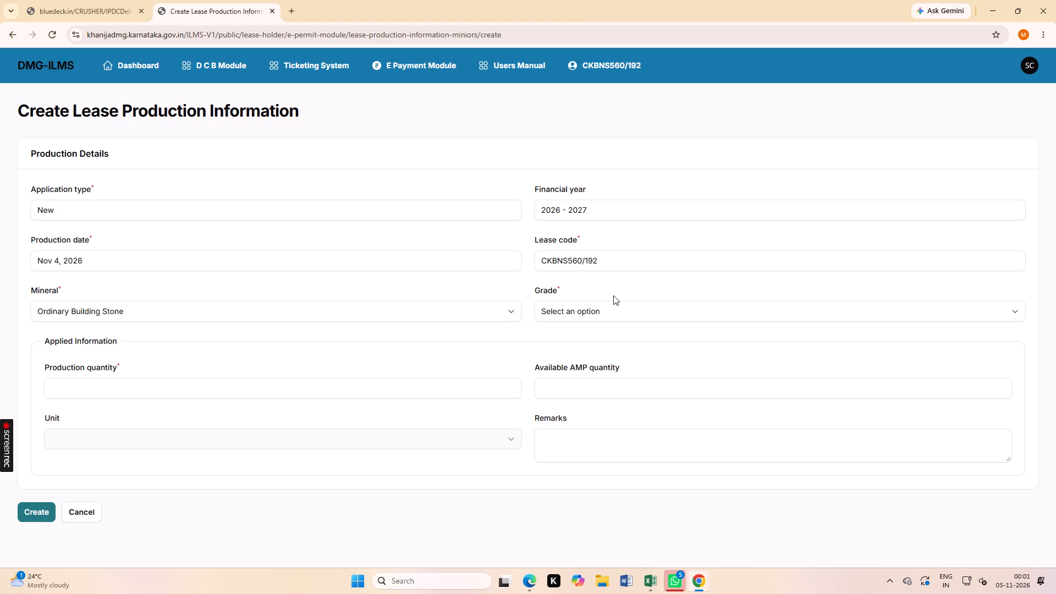
pyautogui.click(606, 319)
pyautogui.click(596, 348)
pyautogui.click(133, 380)
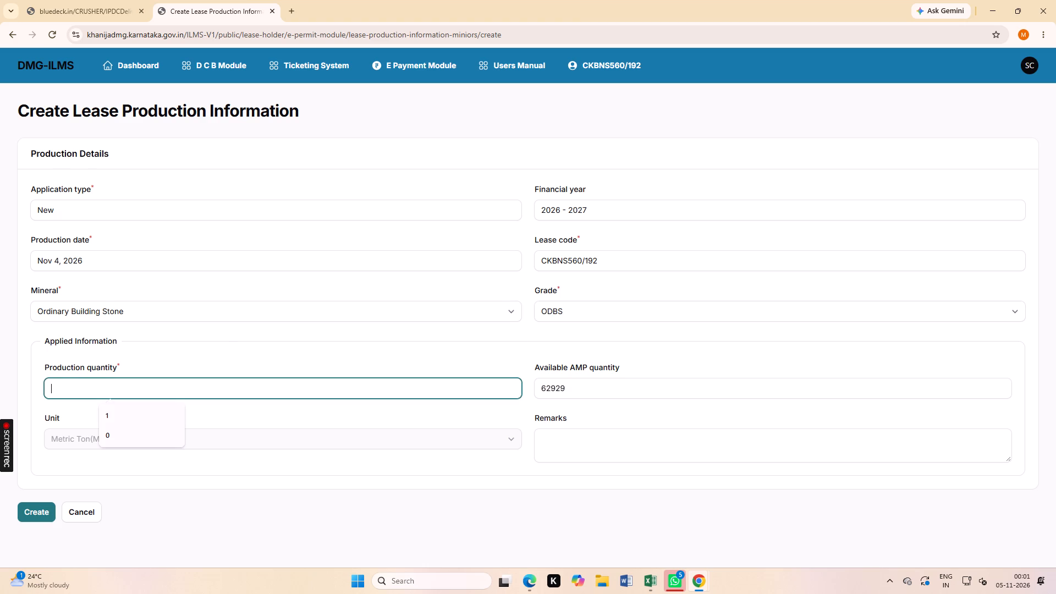
pyautogui.click(129, 415)
pyautogui.click(37, 509)
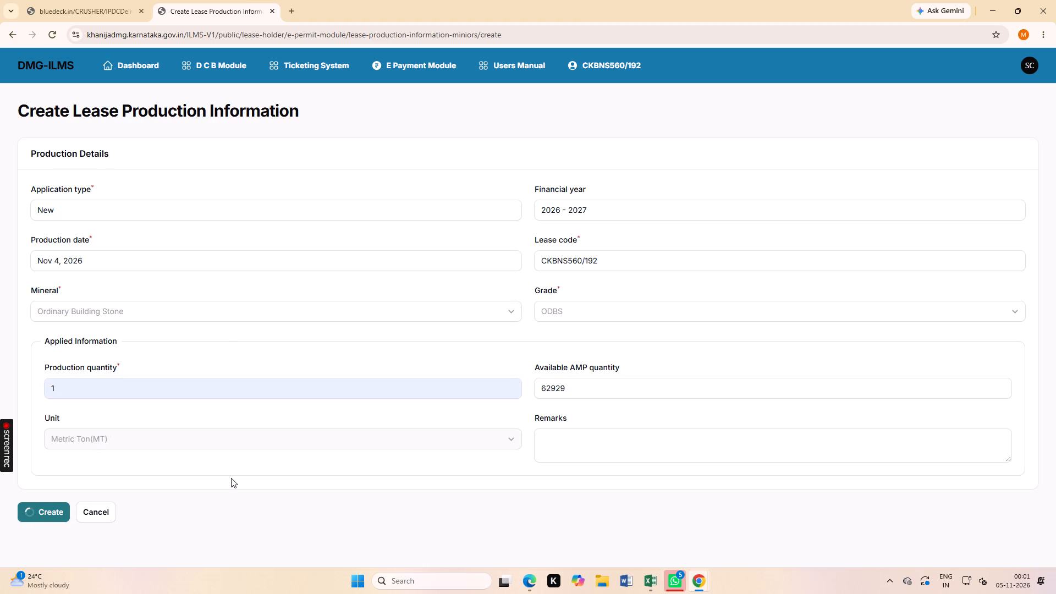
# Start a new Mineral Dispatch Permit as SSPP MDP and fill in the driver mobile number and the driver name DRIVER.
pyautogui.scroll(-3, 112, 409)
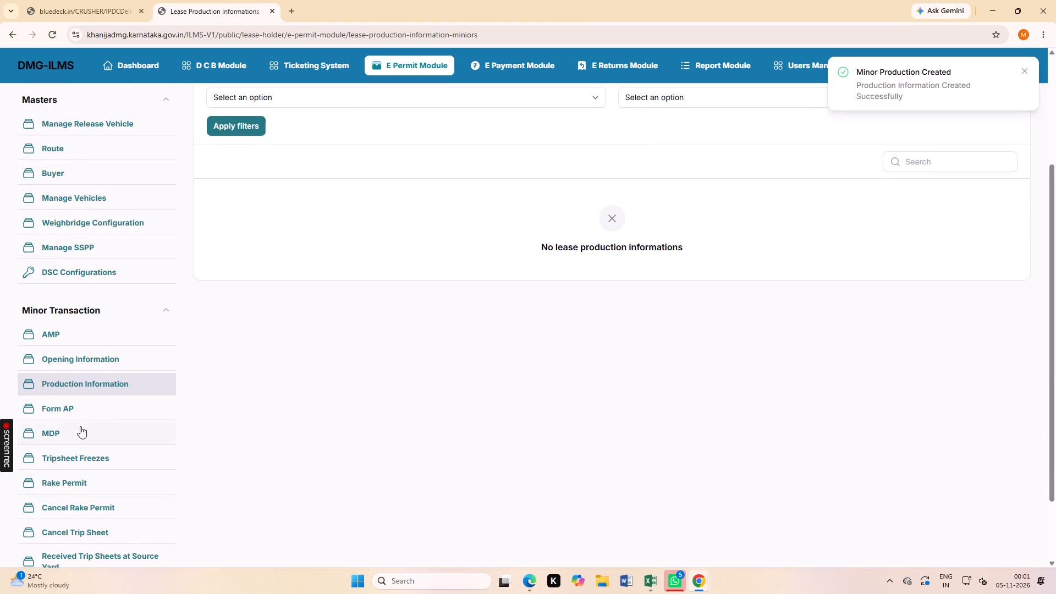
pyautogui.click(60, 437)
pyautogui.click(930, 141)
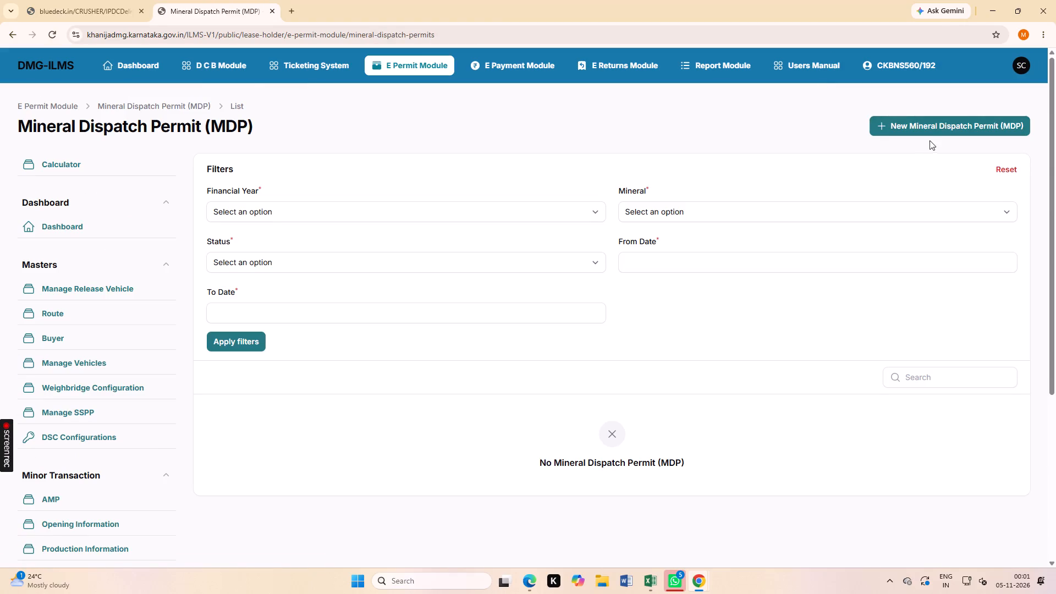
pyautogui.click(929, 135)
pyautogui.click(133, 217)
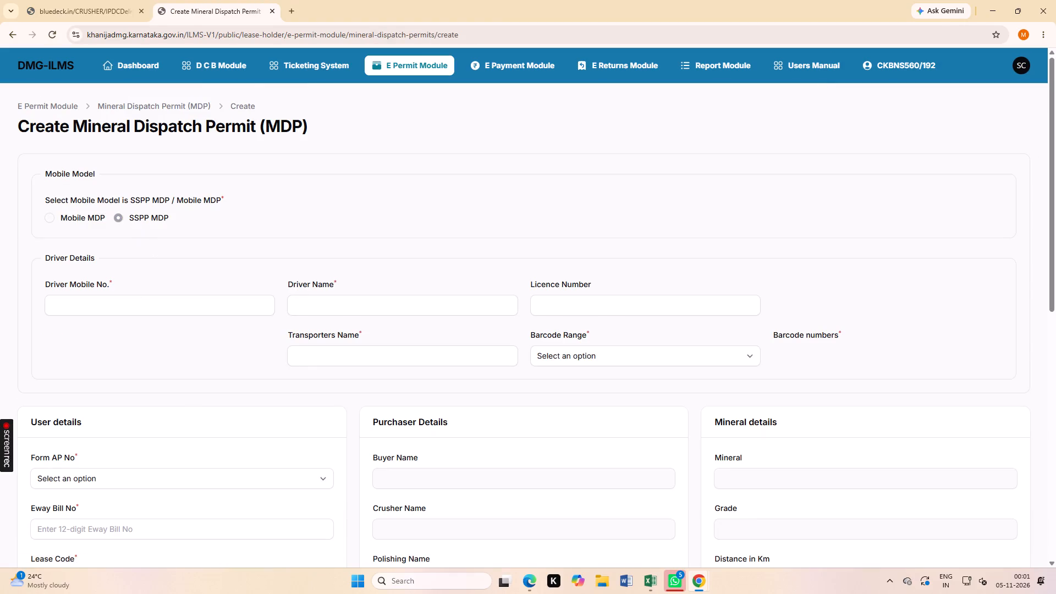
pyautogui.click(114, 302)
pyautogui.click(144, 414)
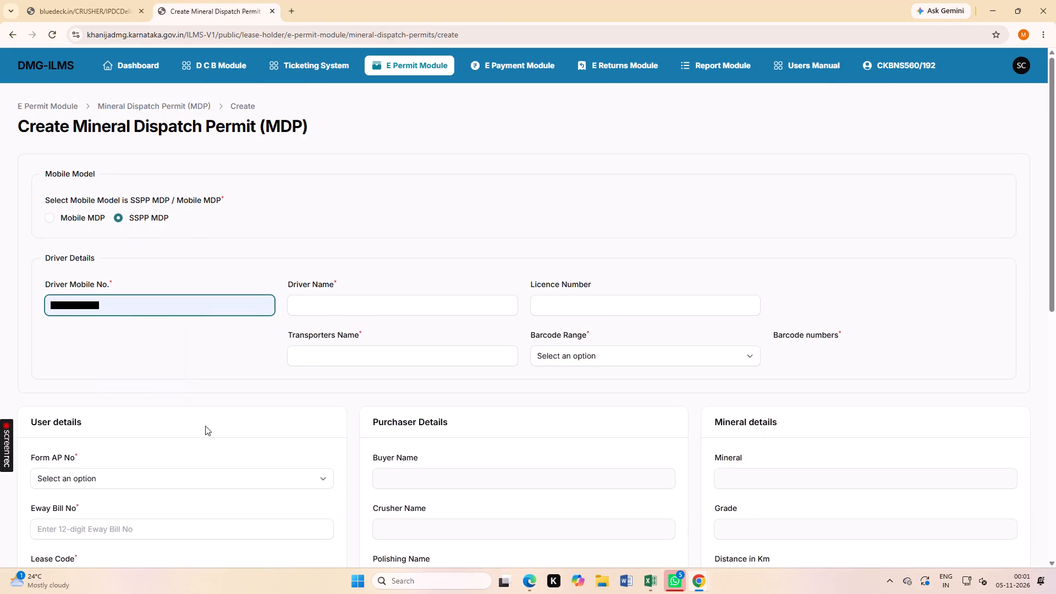
pyautogui.press('BackSpace')
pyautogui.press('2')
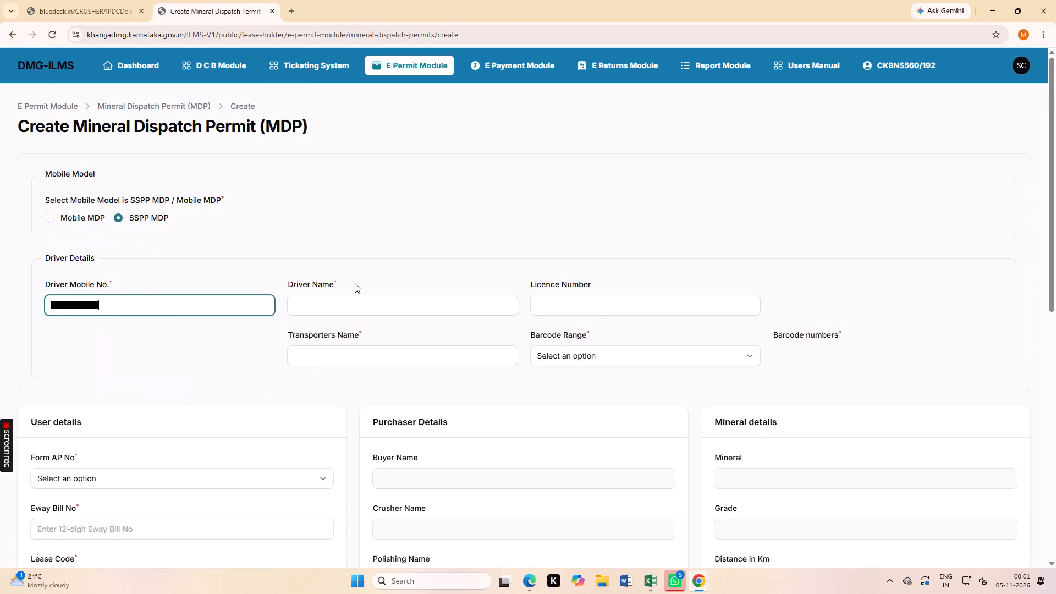
pyautogui.click(355, 283)
pyautogui.click(348, 305)
pyautogui.click(369, 340)
pyautogui.click(180, 339)
pyautogui.scroll(-1, 562, 376)
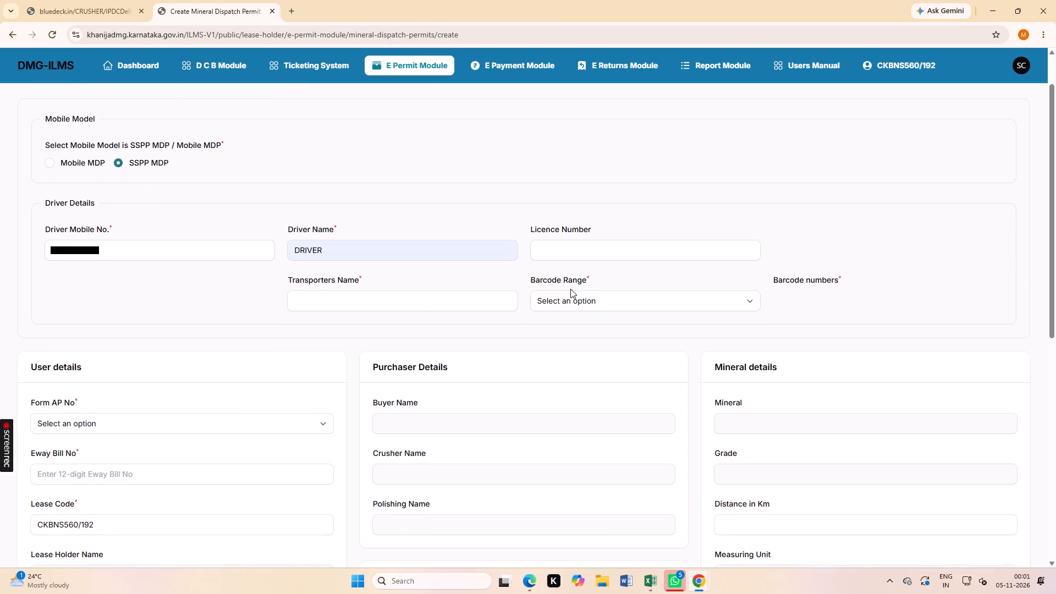
pyautogui.click(570, 288)
pyautogui.click(573, 298)
pyautogui.scroll(-4, 621, 215)
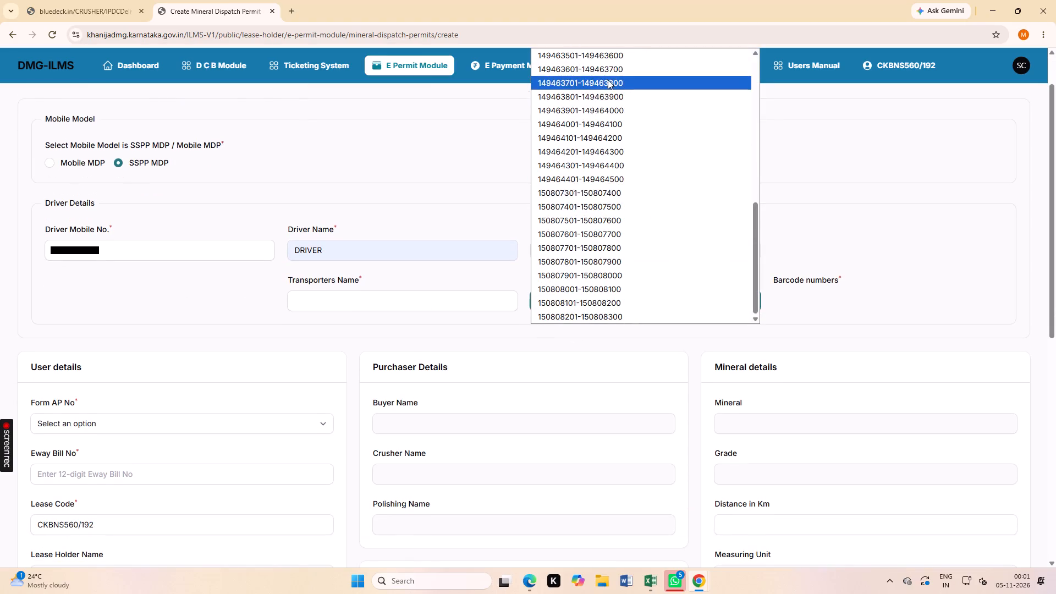
pyautogui.click(612, 66)
pyautogui.click(821, 296)
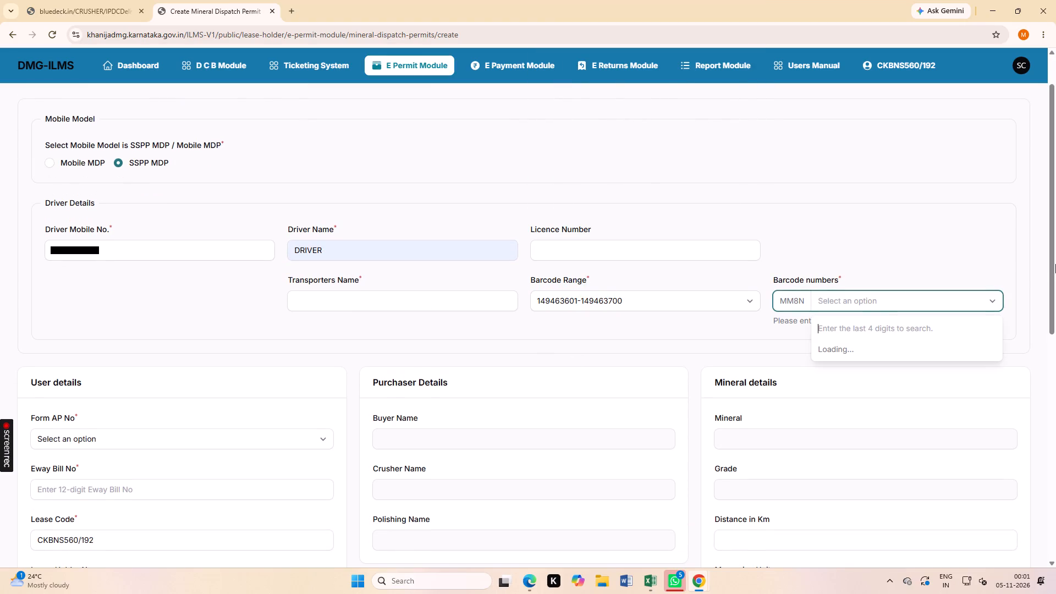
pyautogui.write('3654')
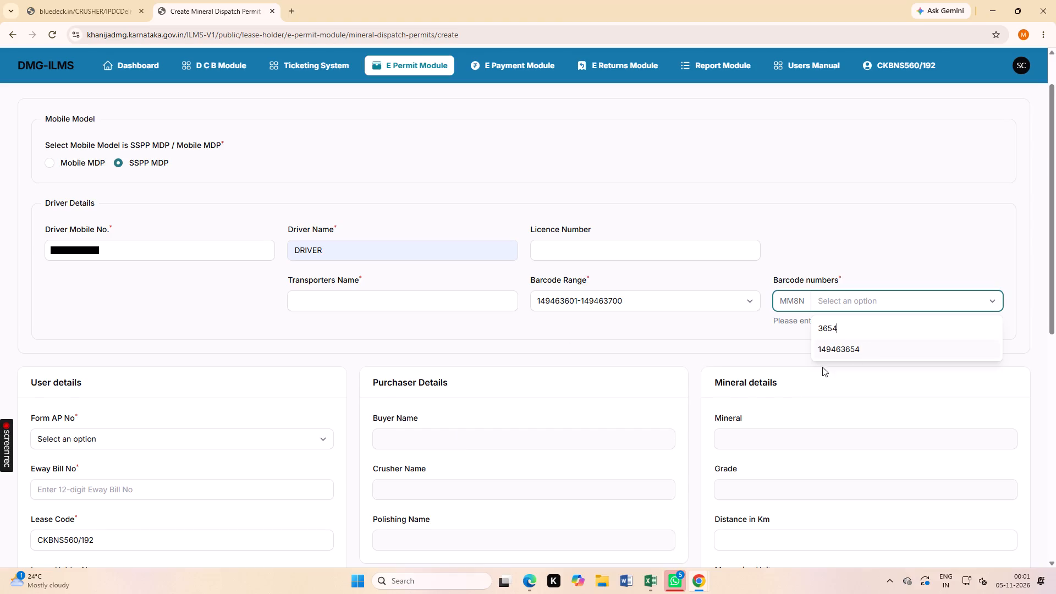
pyautogui.click(860, 346)
pyautogui.scroll(-2, 292, 366)
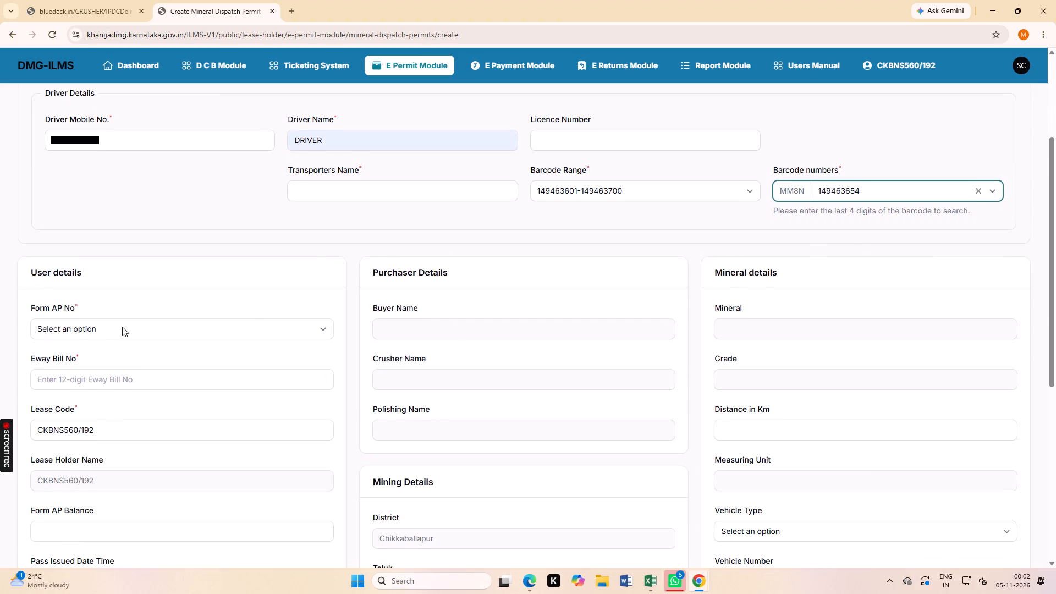
pyautogui.click(115, 327)
pyautogui.click(96, 448)
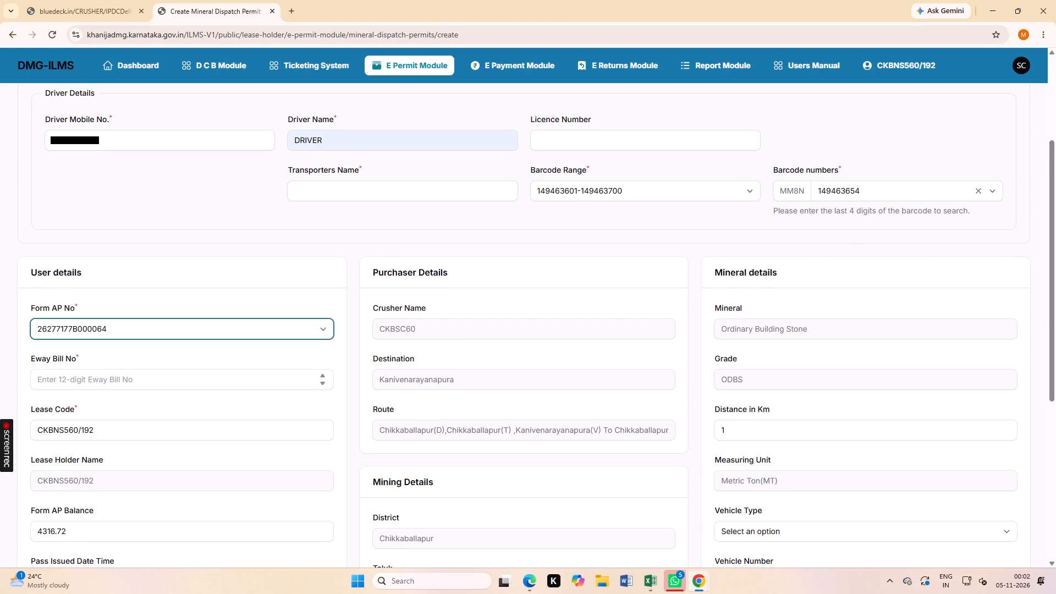
pyautogui.click(139, 376)
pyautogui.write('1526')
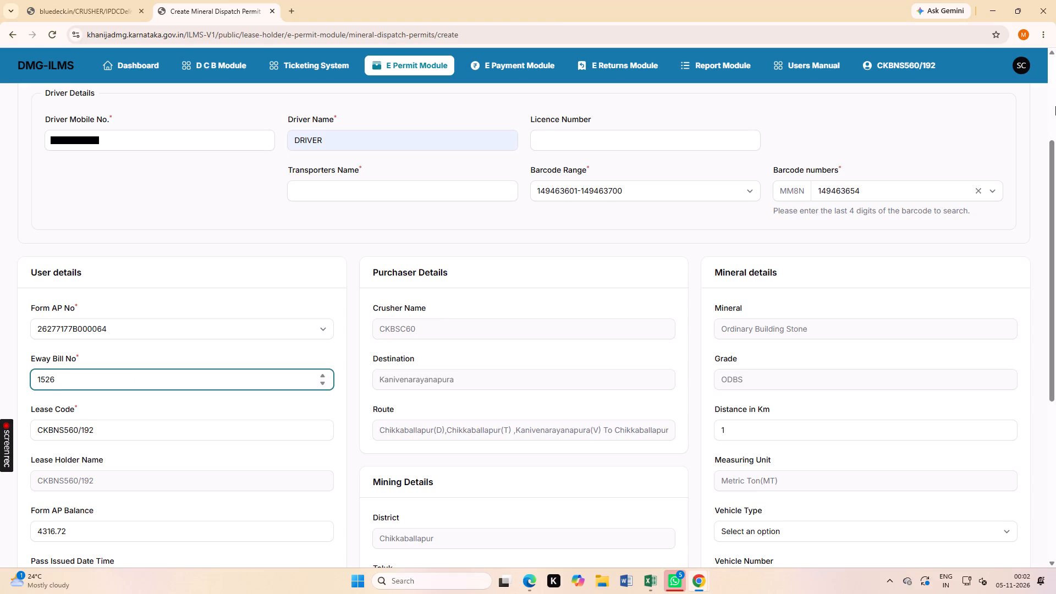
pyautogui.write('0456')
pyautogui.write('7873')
pyautogui.click(251, 361)
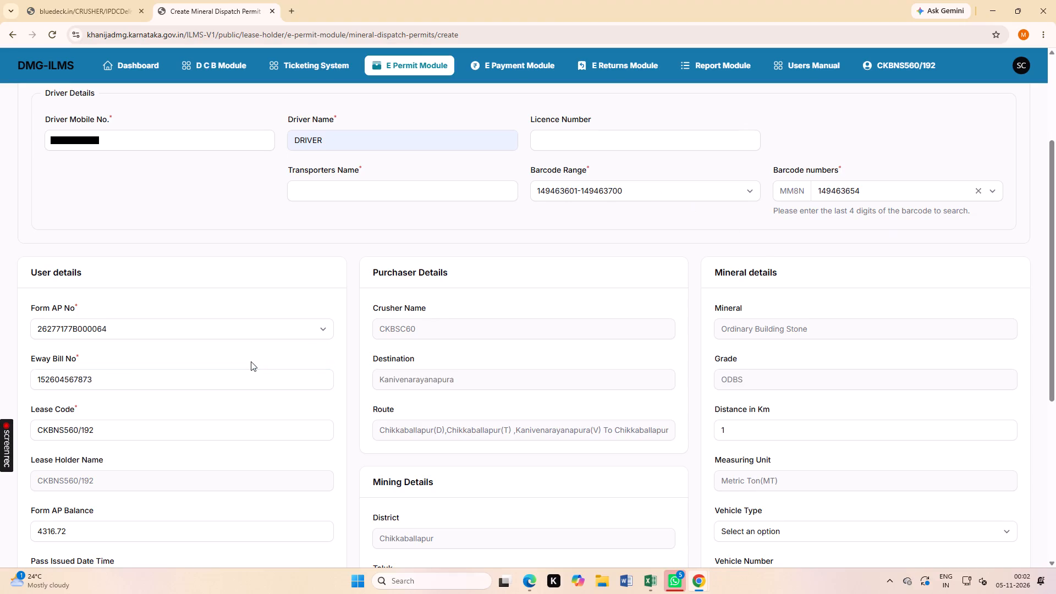
pyautogui.scroll(-2, 511, 432)
pyautogui.click(755, 428)
pyautogui.moveTo(755, 471); pyautogui.dragTo(752, 478)
pyautogui.click(757, 473)
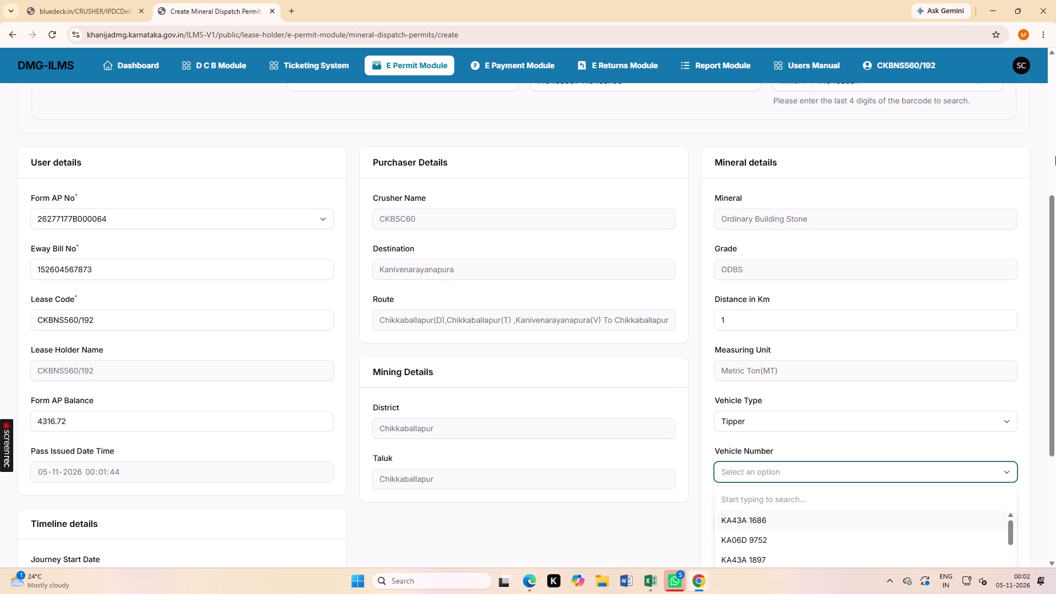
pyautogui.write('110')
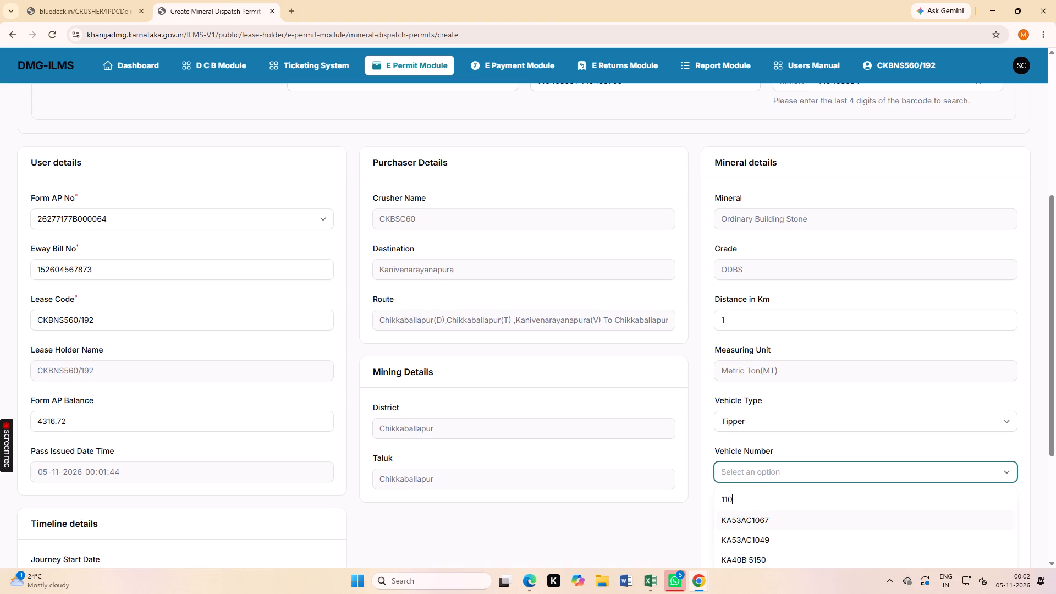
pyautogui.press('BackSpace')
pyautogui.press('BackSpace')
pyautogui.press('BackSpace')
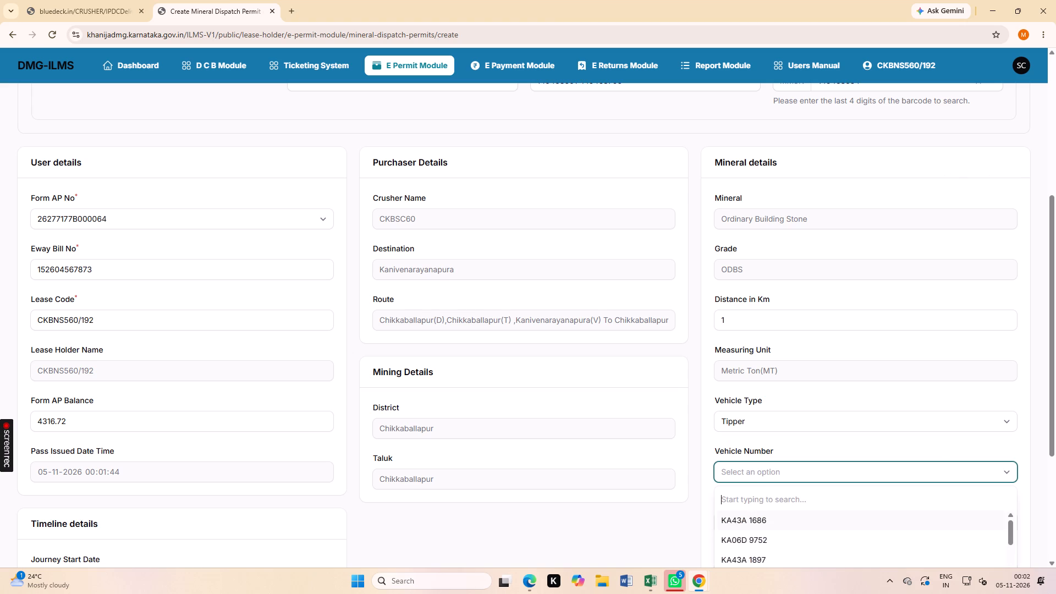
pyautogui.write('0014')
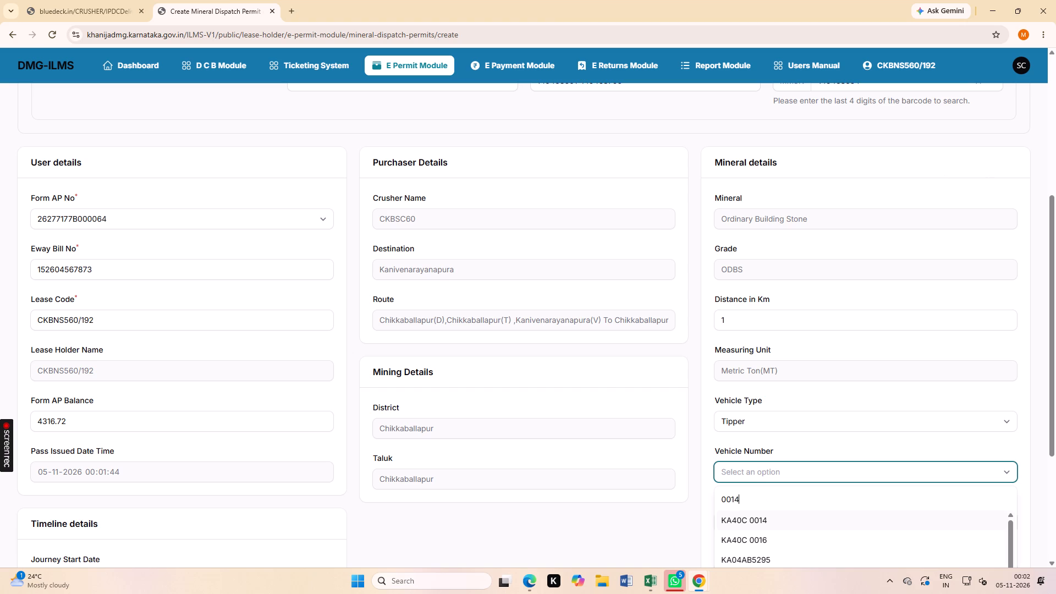
pyautogui.click(751, 518)
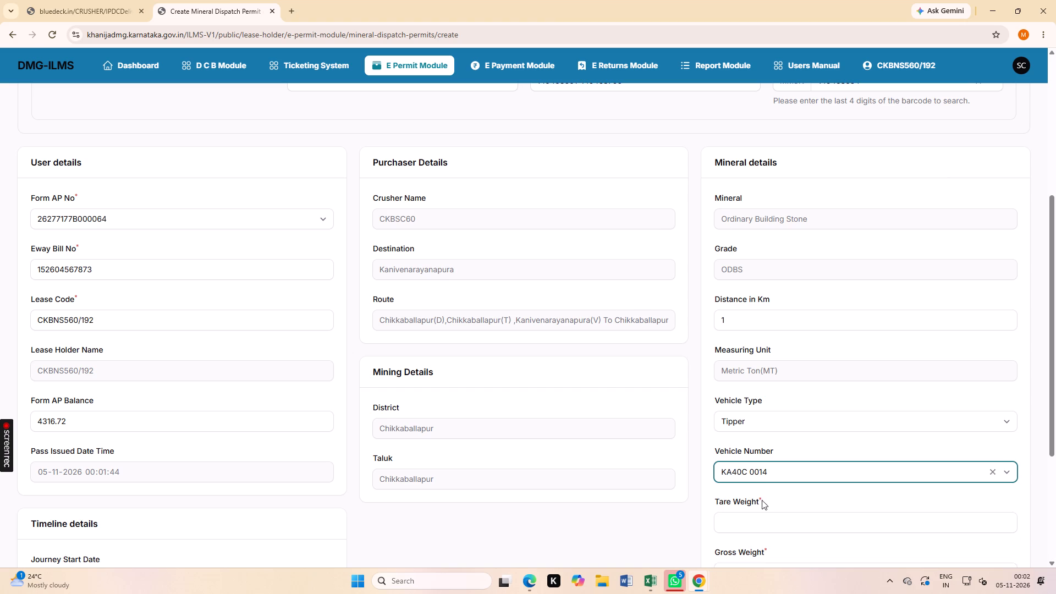
pyautogui.scroll(-3, 771, 498)
pyautogui.click(744, 407)
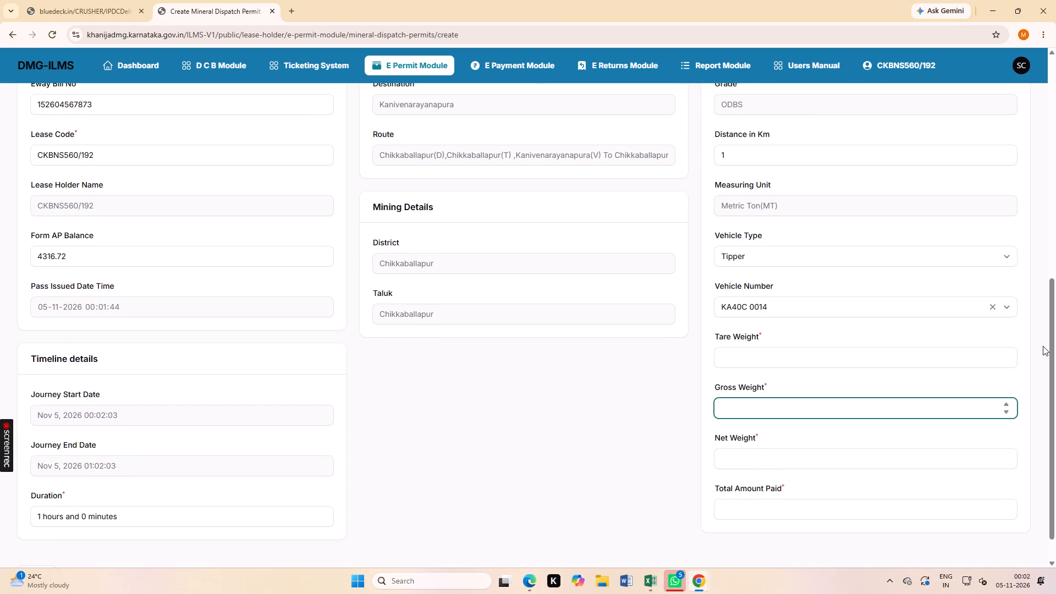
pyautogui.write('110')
pyautogui.click(488, 437)
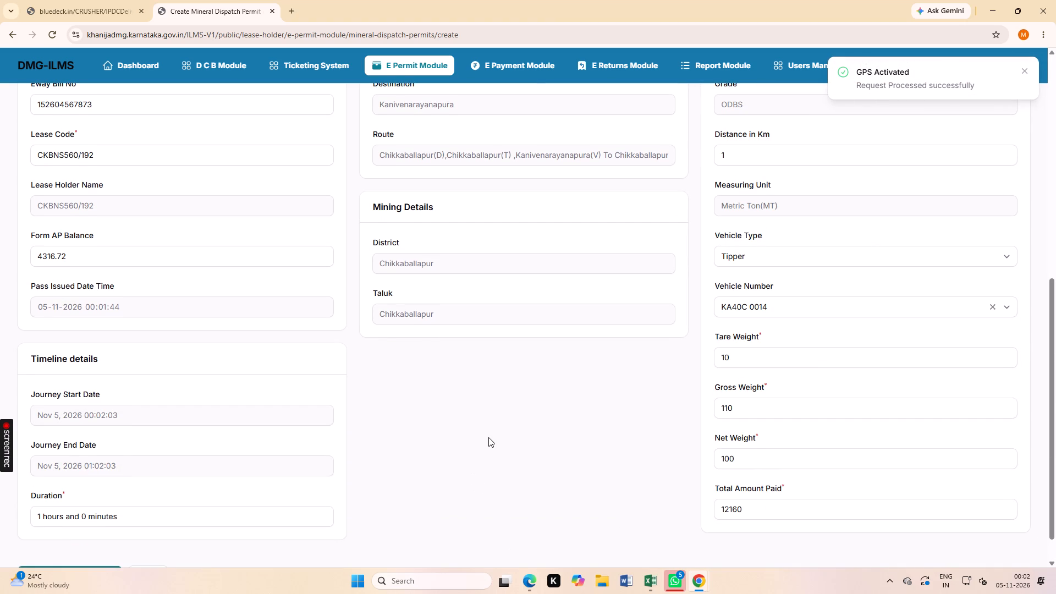
pyautogui.scroll(-3, 451, 460)
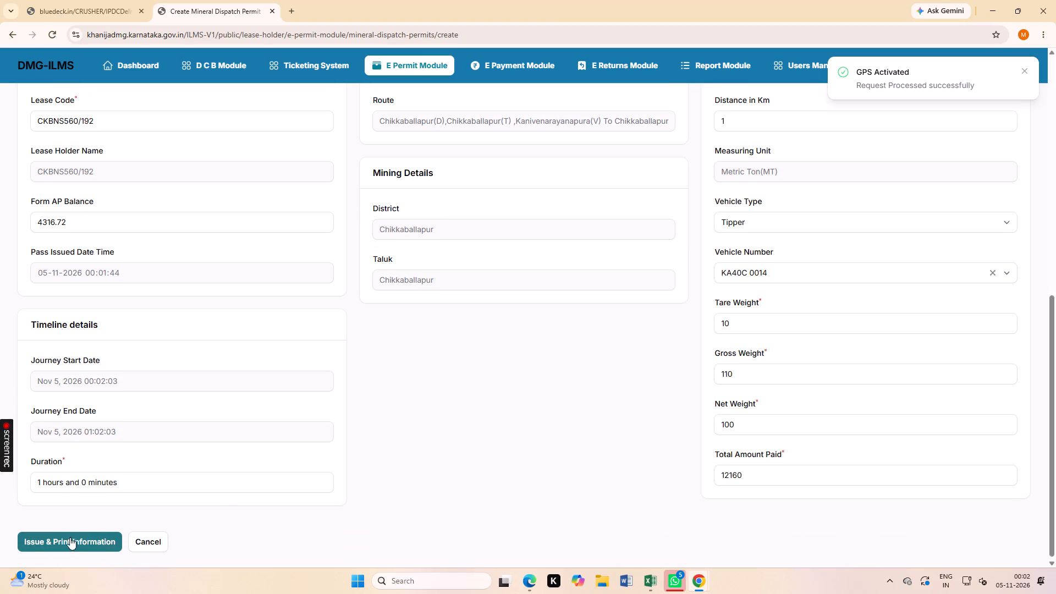
pyautogui.click(57, 558)
pyautogui.click(70, 552)
pyautogui.click(79, 546)
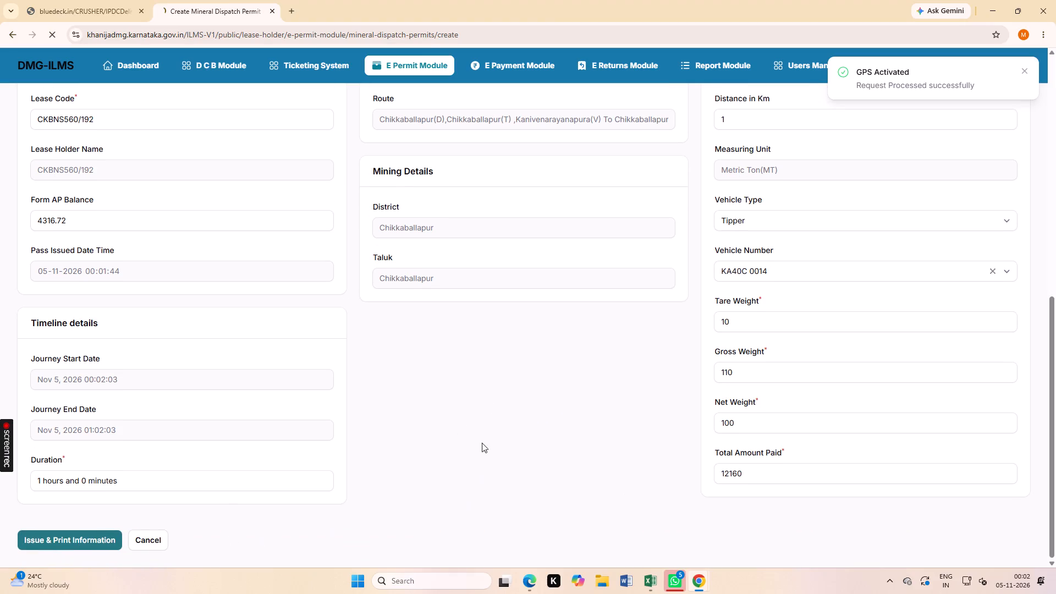
pyautogui.click(807, 498)
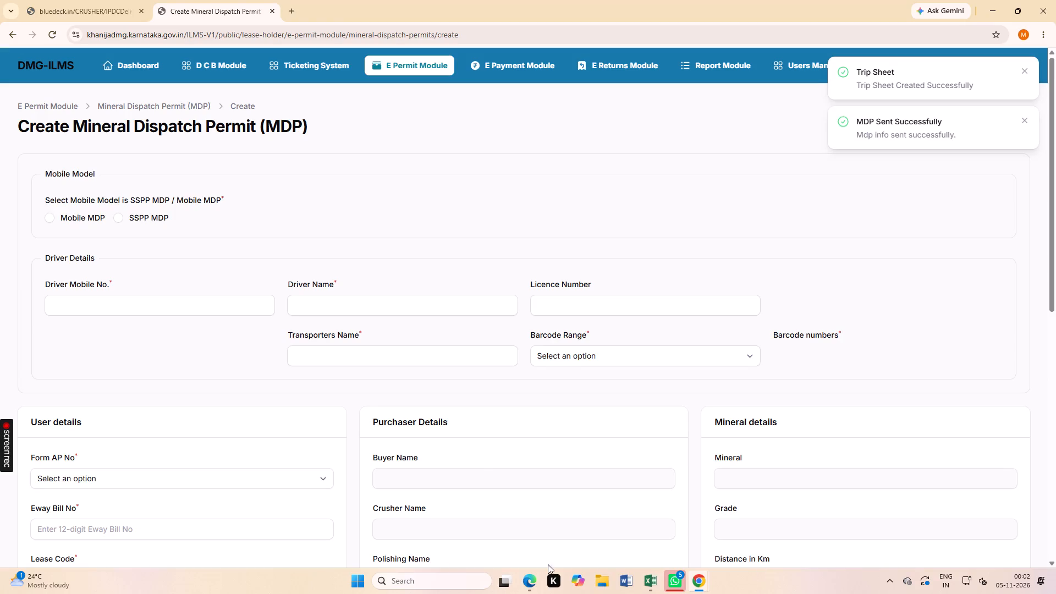
# Start the new permit as SSPP MDP, enter the driver's mobile number and set the driver name to DRIVER.
pyautogui.click(145, 217)
pyautogui.doubleClick(133, 317)
pyautogui.click(148, 311)
pyautogui.click(151, 419)
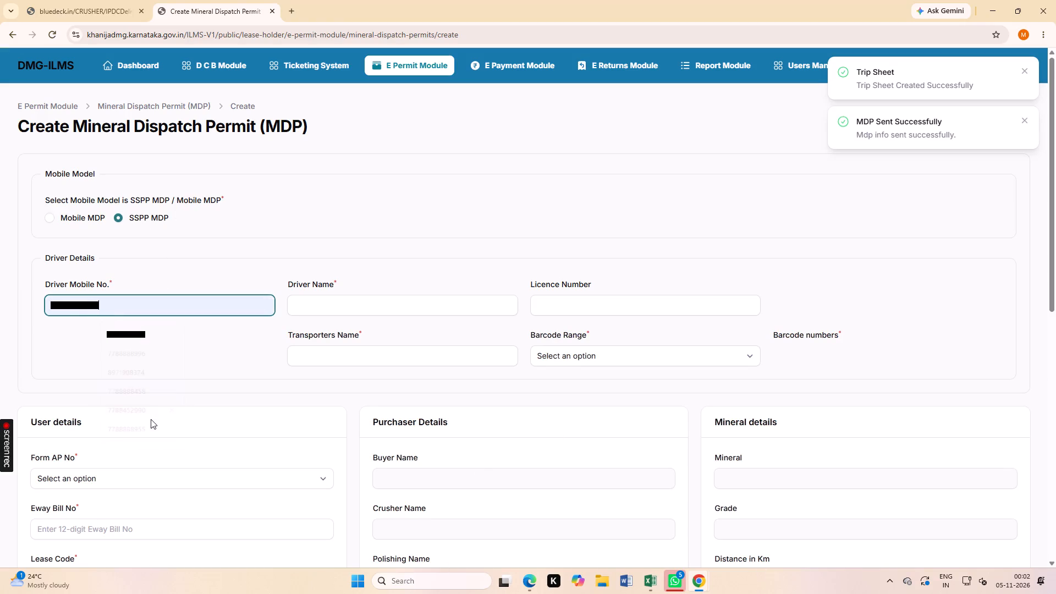
pyautogui.press('BackSpace')
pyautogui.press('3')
pyautogui.click(152, 364)
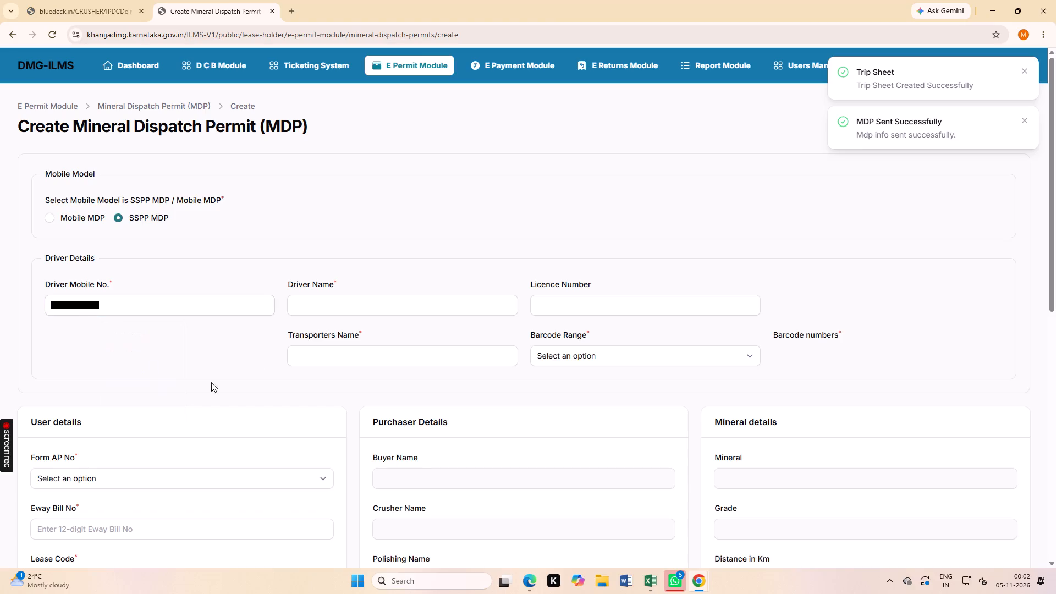
pyautogui.click(338, 312)
pyautogui.click(379, 332)
pyautogui.click(155, 349)
pyautogui.scroll(-1, 563, 369)
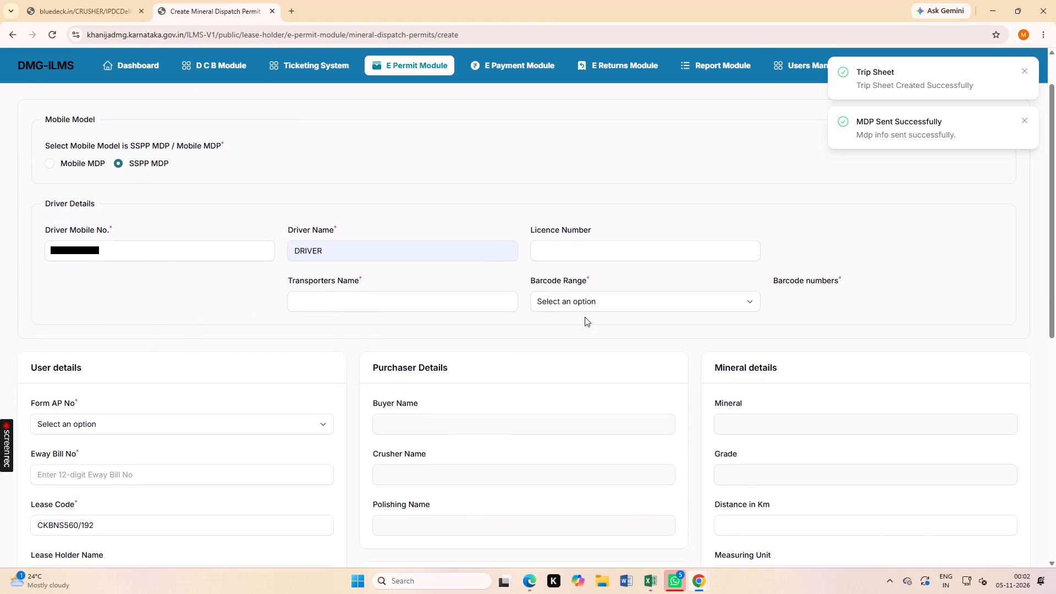
pyautogui.click(585, 317)
pyautogui.click(585, 305)
pyautogui.scroll(-10, 610, 242)
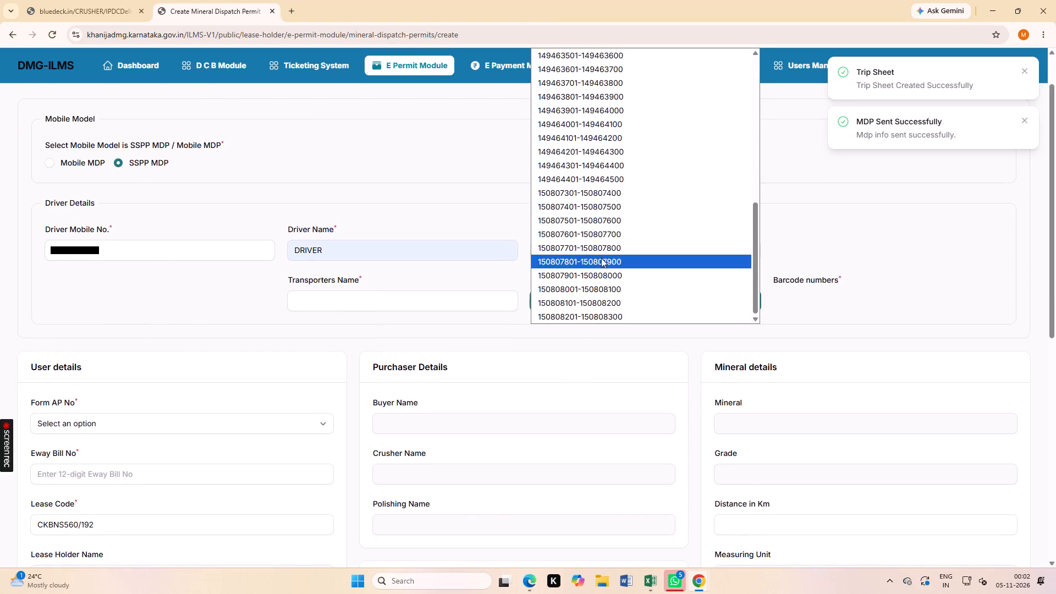
pyautogui.click(593, 65)
pyautogui.click(494, 200)
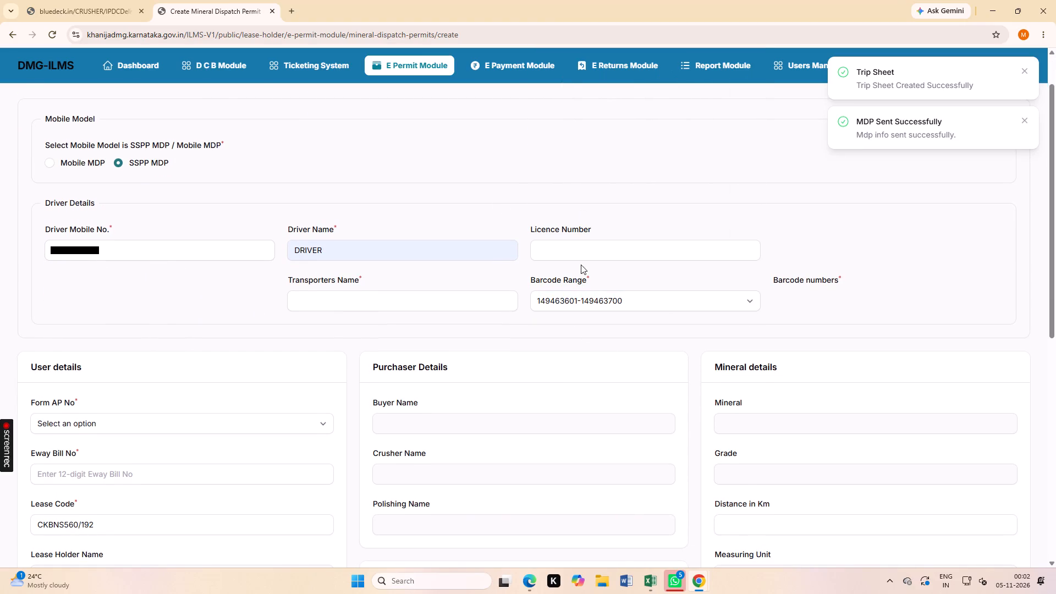
pyautogui.click(832, 299)
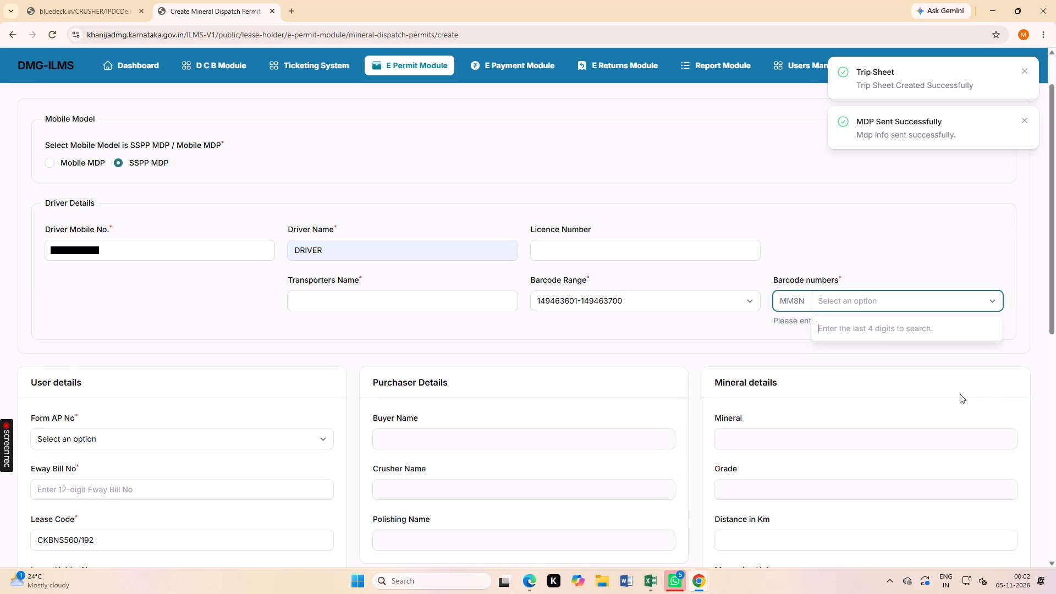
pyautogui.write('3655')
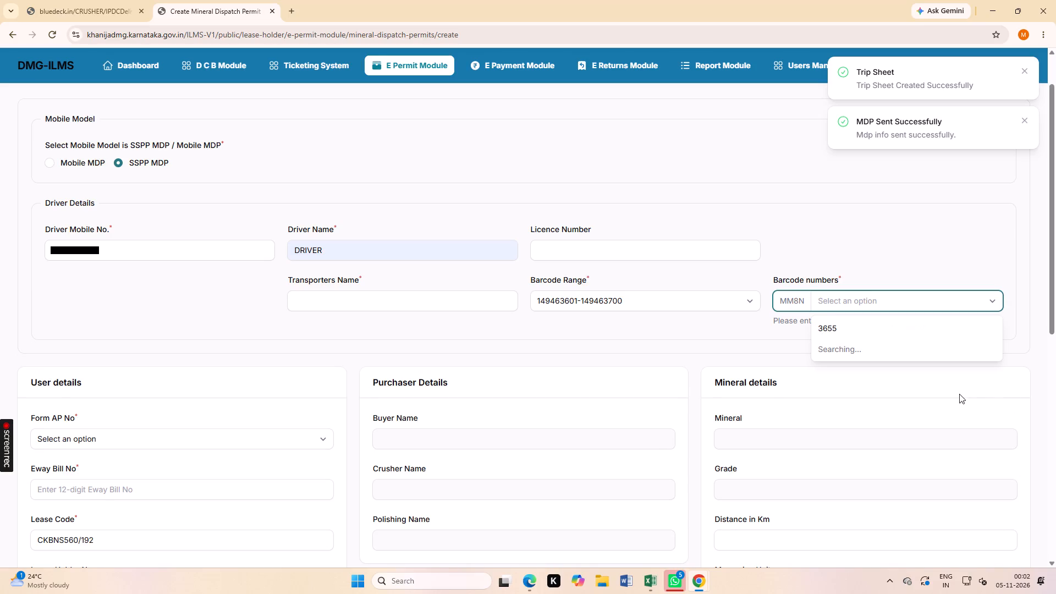
pyautogui.click(861, 351)
pyautogui.scroll(-3, 284, 390)
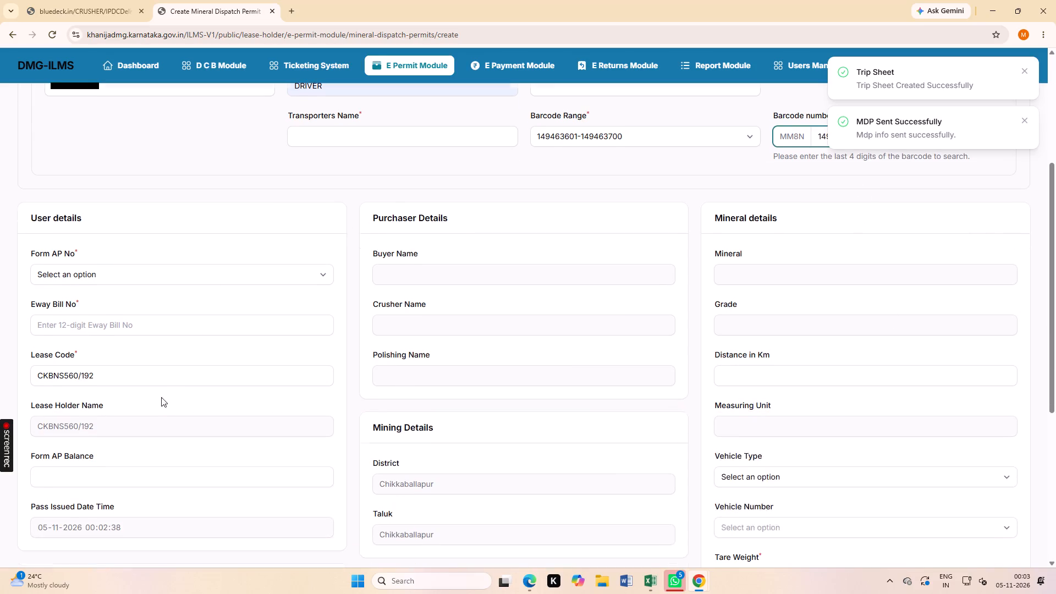
pyautogui.click(105, 286)
pyautogui.click(126, 275)
pyautogui.click(150, 392)
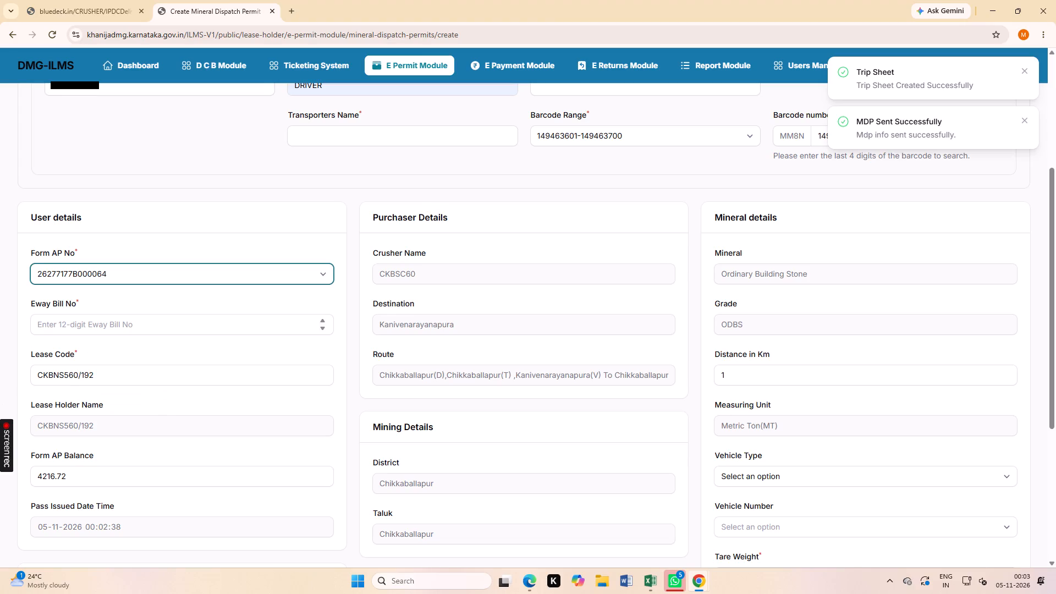
pyautogui.click(131, 325)
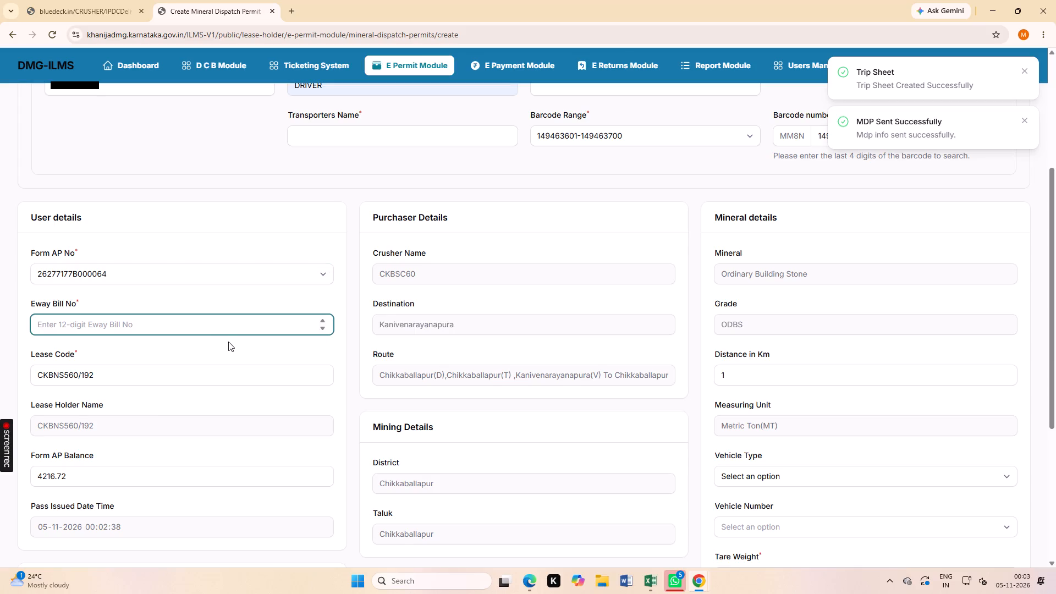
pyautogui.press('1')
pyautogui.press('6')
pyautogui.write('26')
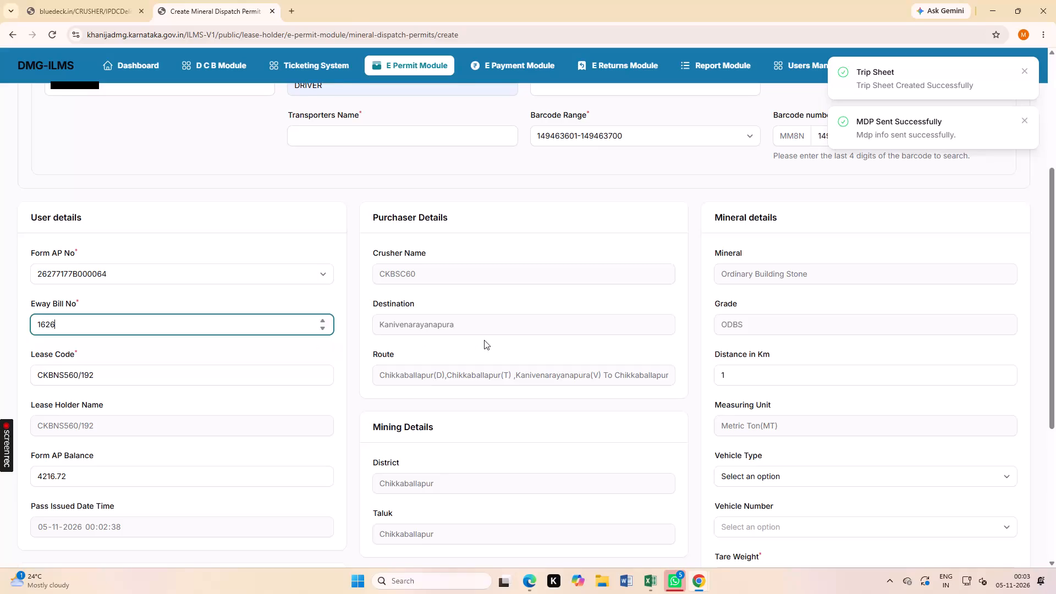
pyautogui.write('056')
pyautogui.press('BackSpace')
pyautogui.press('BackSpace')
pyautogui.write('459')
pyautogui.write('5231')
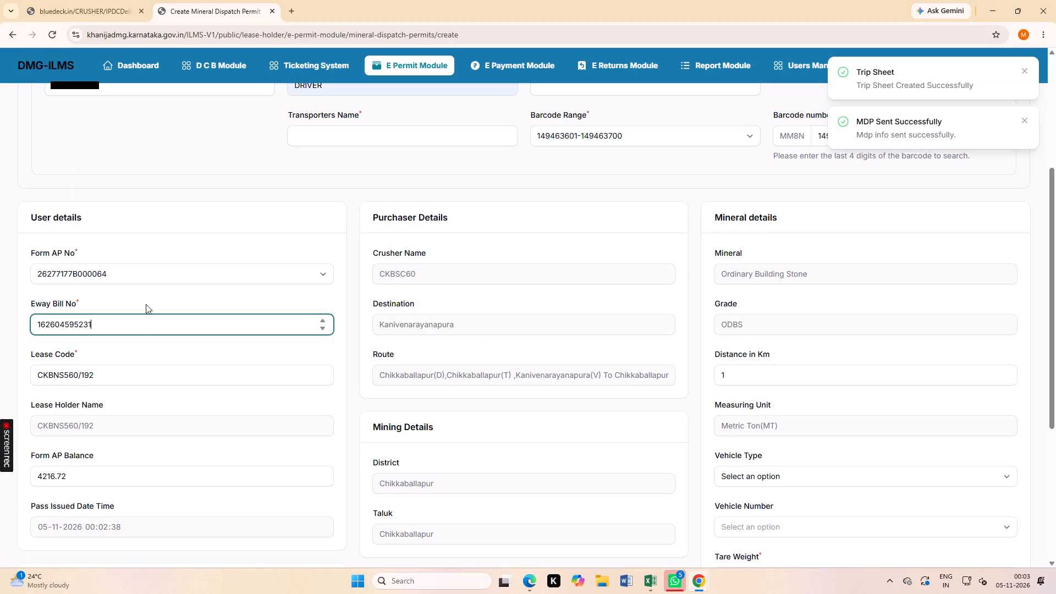
pyautogui.click(146, 304)
pyautogui.scroll(-3, 527, 381)
pyautogui.click(748, 305)
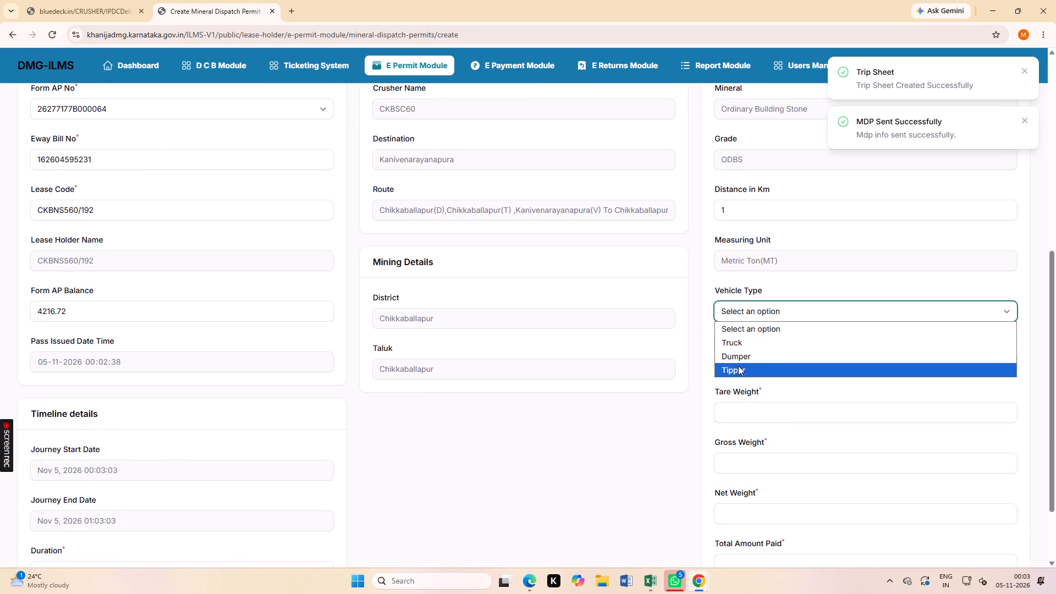
pyautogui.click(738, 366)
pyautogui.click(747, 362)
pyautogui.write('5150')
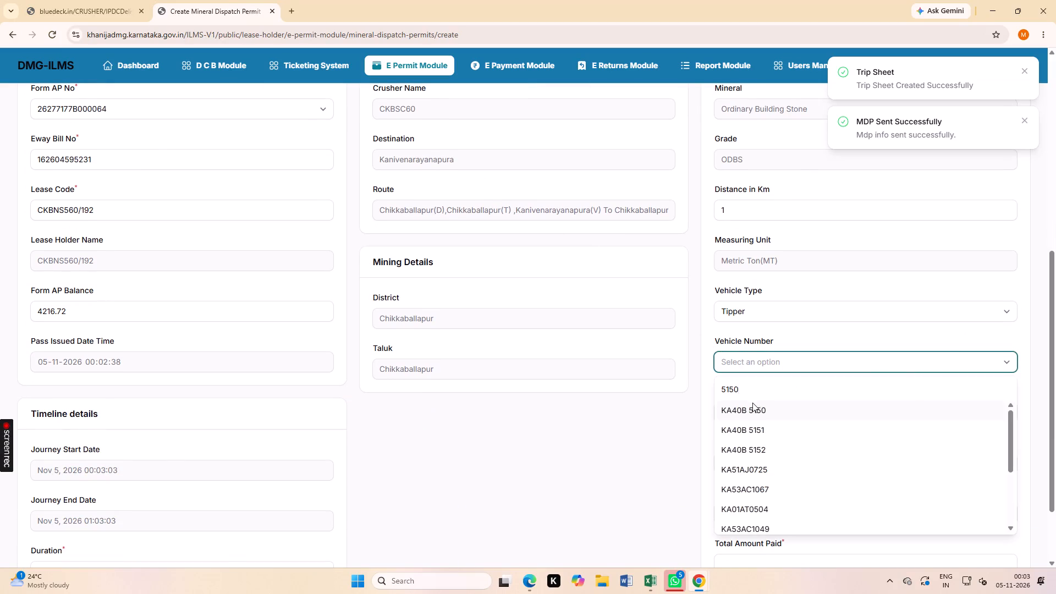
pyautogui.click(740, 410)
pyautogui.click(745, 472)
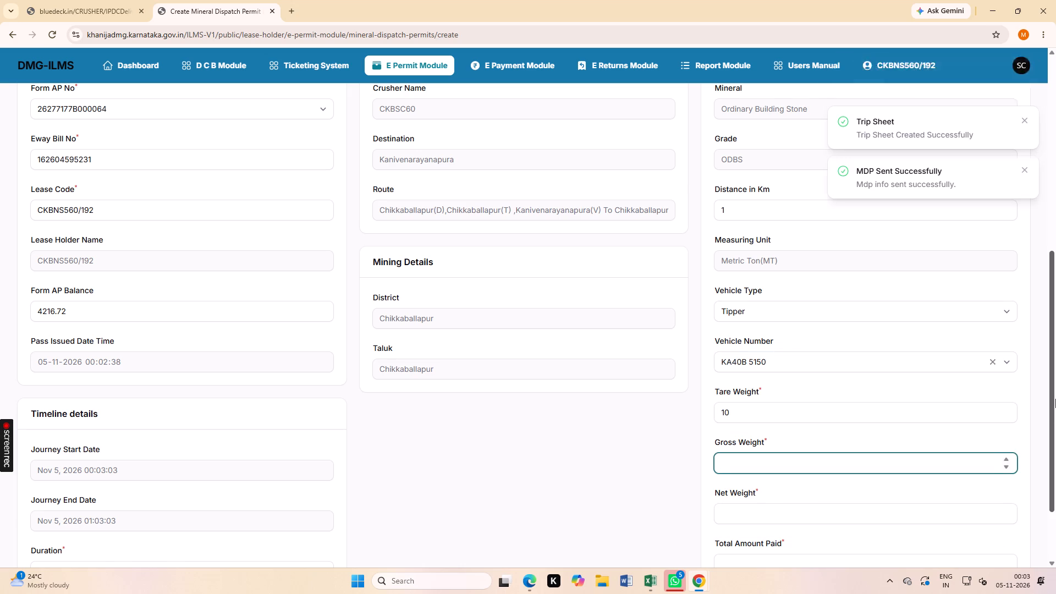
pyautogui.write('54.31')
pyautogui.click(563, 451)
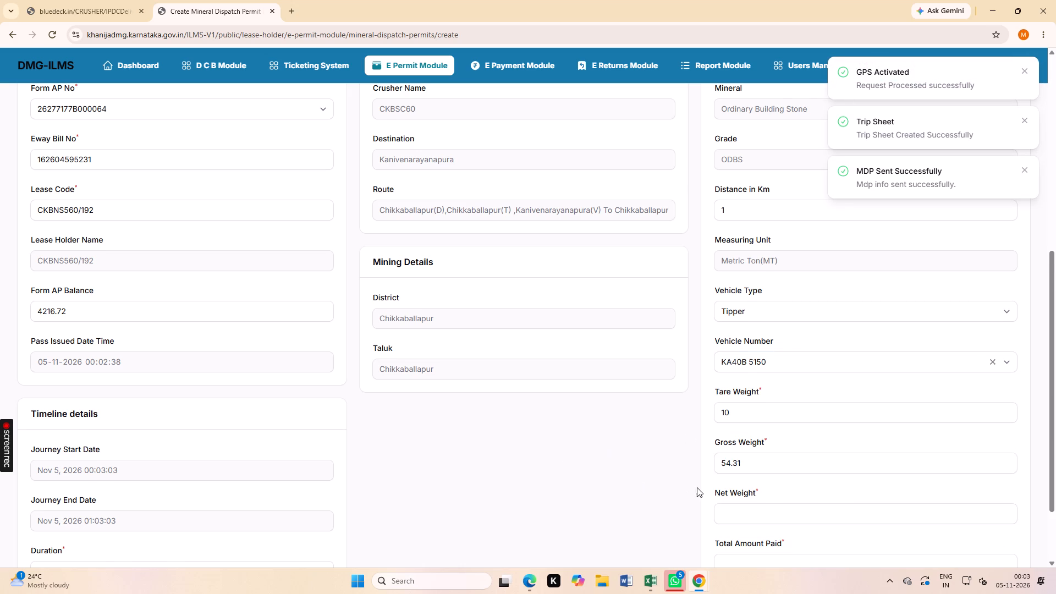
pyautogui.scroll(-2, 697, 487)
pyautogui.scroll(-3, 438, 494)
pyautogui.click(40, 544)
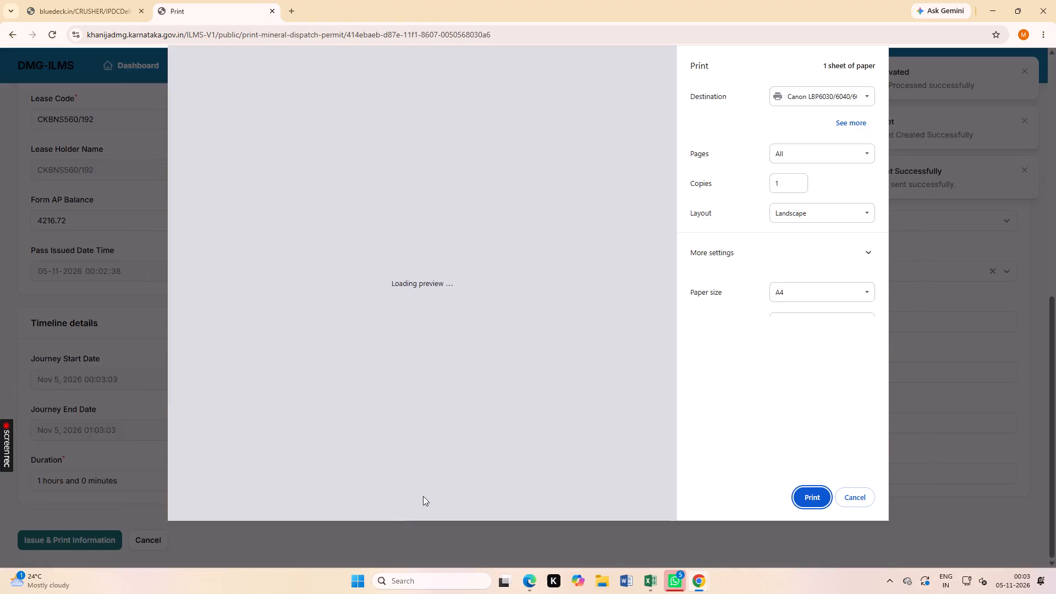
pyautogui.click(810, 498)
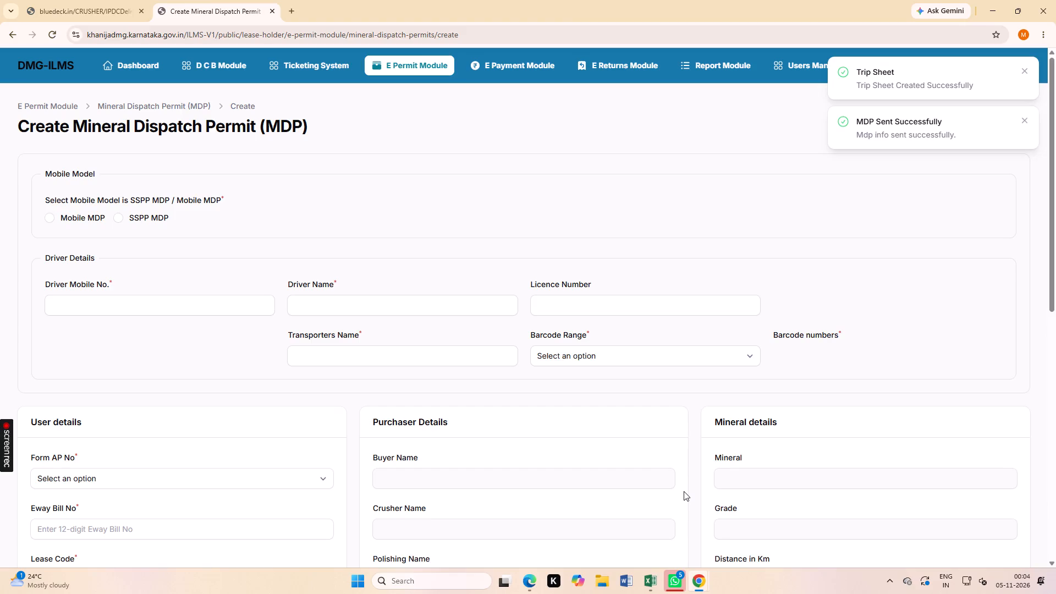
# Start another Mineral Dispatch Permit as SSPP MDP and enter the driver's mobile number.
pyautogui.click(135, 216)
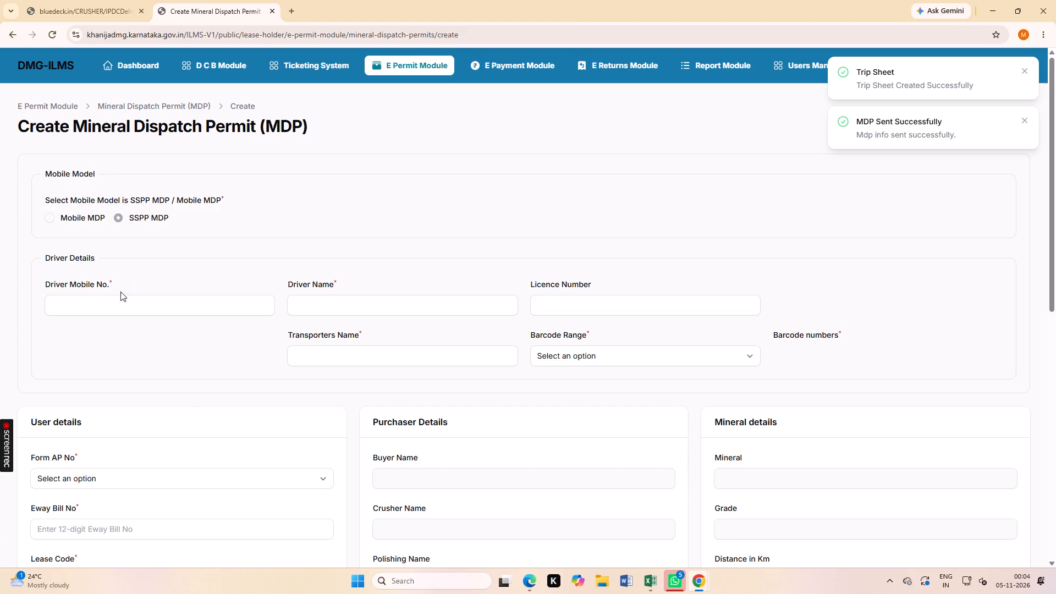
pyautogui.click(118, 295)
pyautogui.click(144, 415)
pyautogui.press('BackSpace')
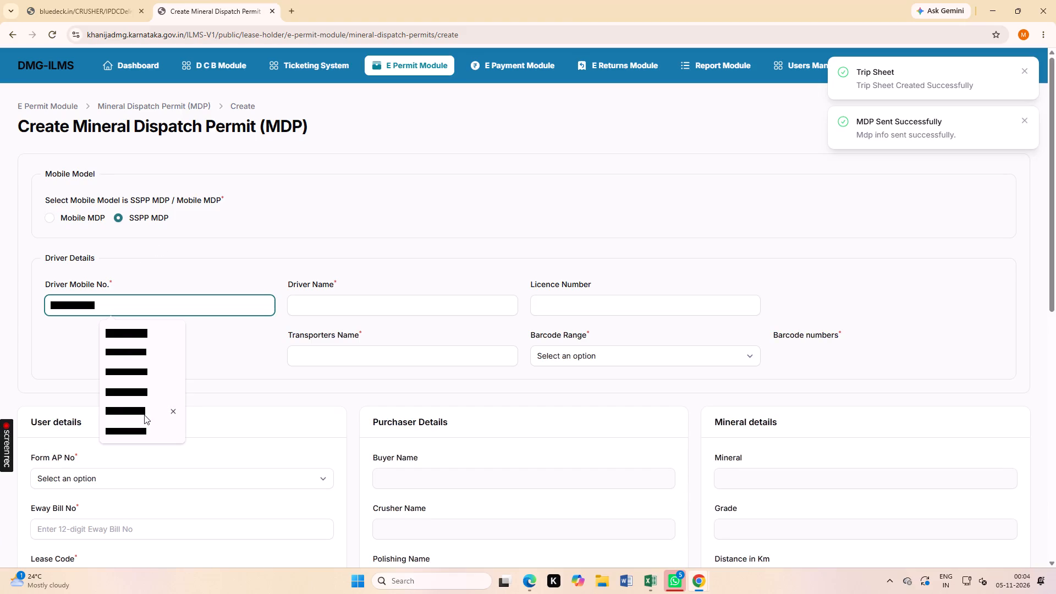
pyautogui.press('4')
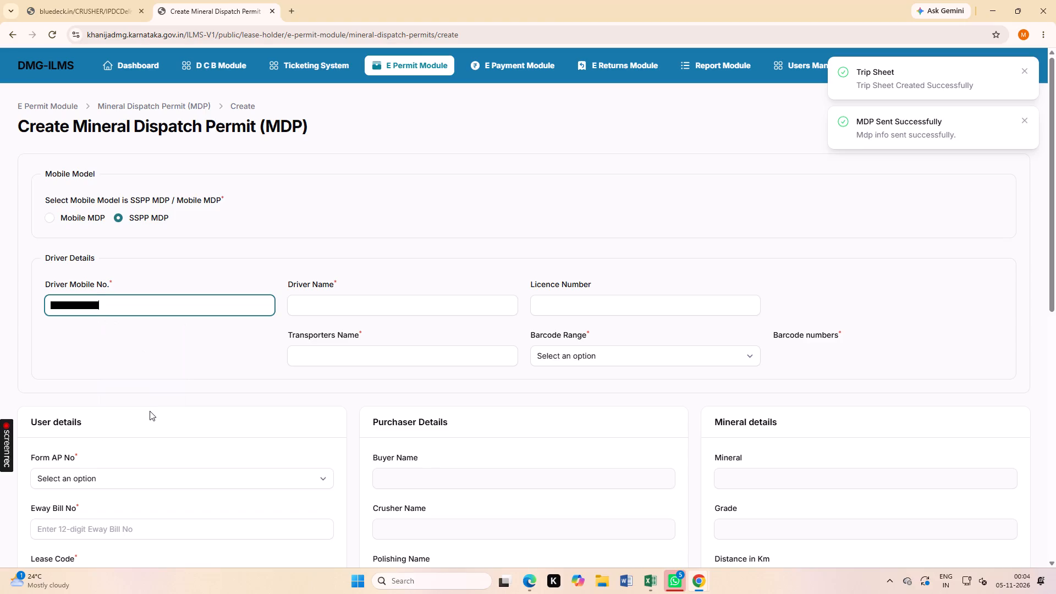
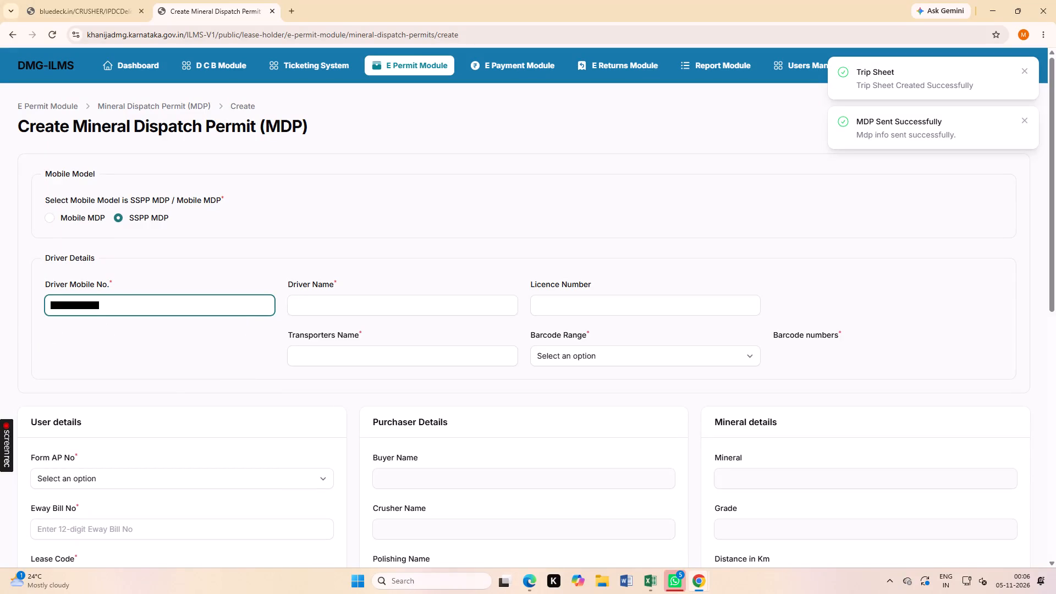
pyautogui.click(289, 309)
pyautogui.click(365, 333)
pyautogui.click(164, 351)
pyautogui.scroll(-2, 492, 339)
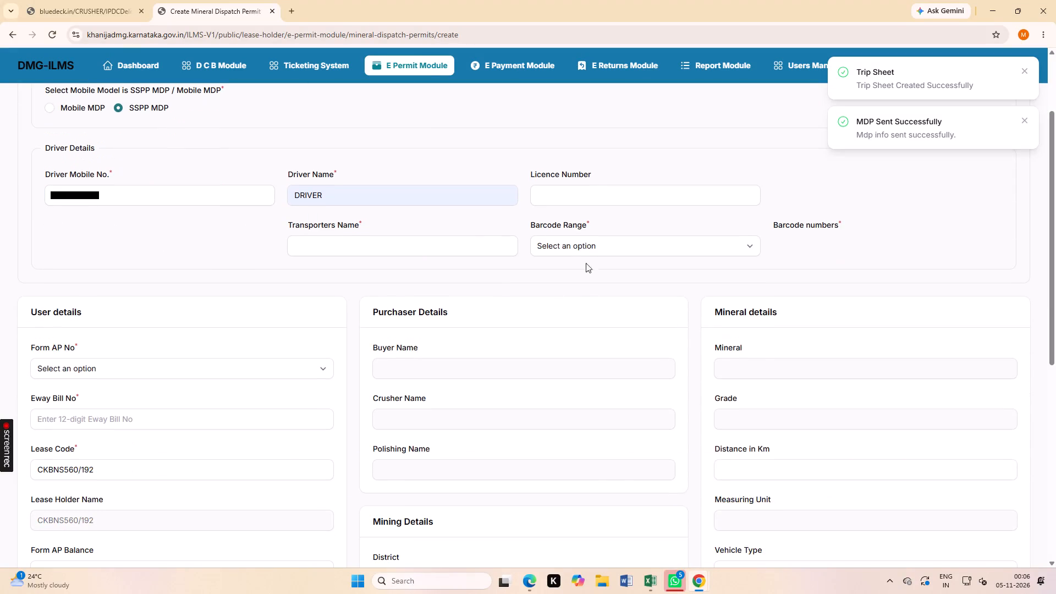
pyautogui.click(579, 249)
pyautogui.scroll(-3, 672, 500)
pyautogui.scroll(-3, 629, 471)
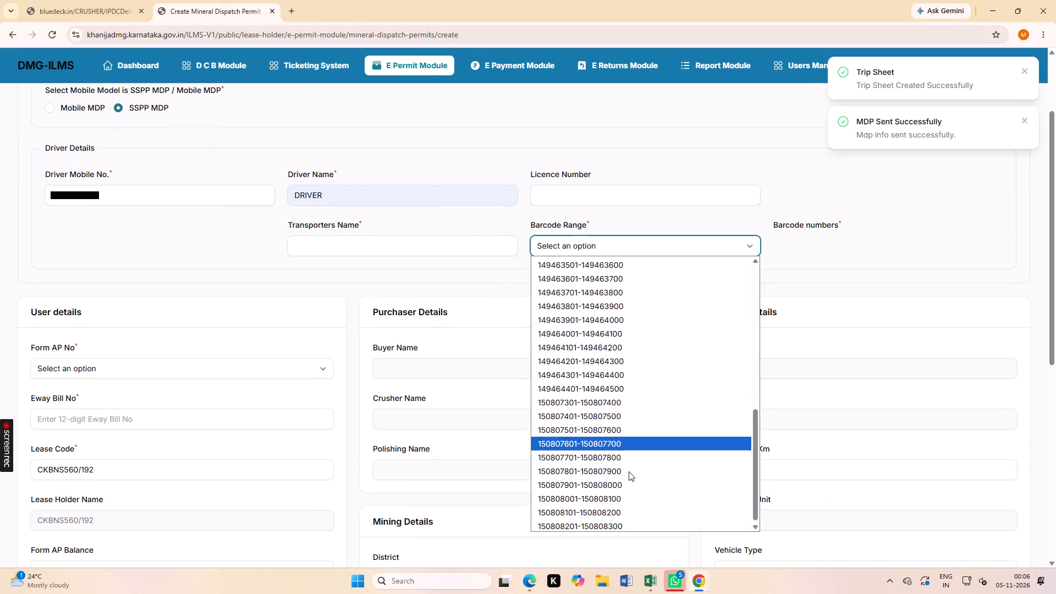
pyautogui.scroll(1, 629, 471)
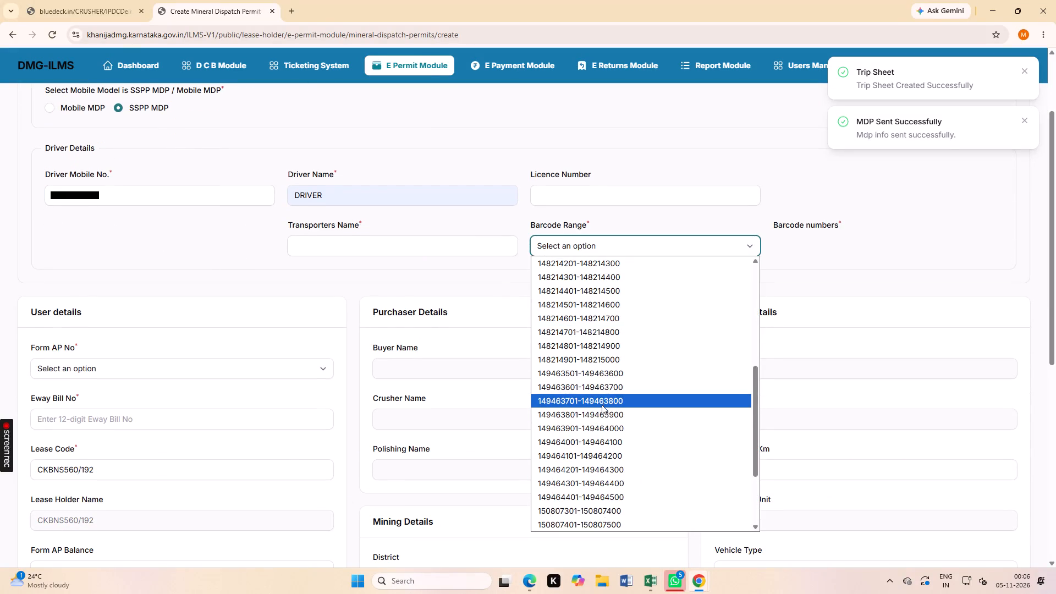
pyautogui.click(601, 391)
pyautogui.click(857, 248)
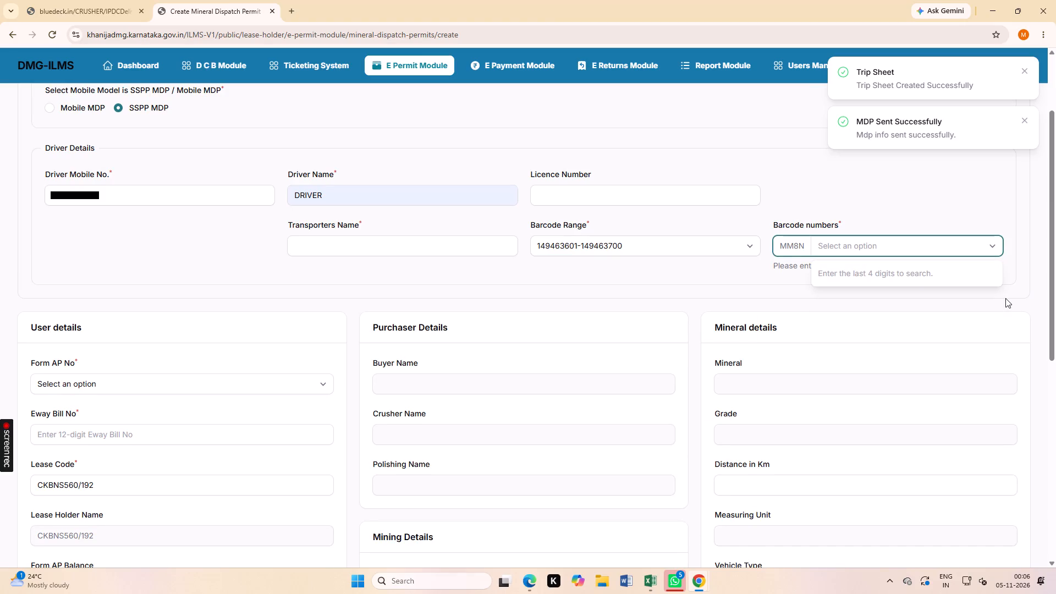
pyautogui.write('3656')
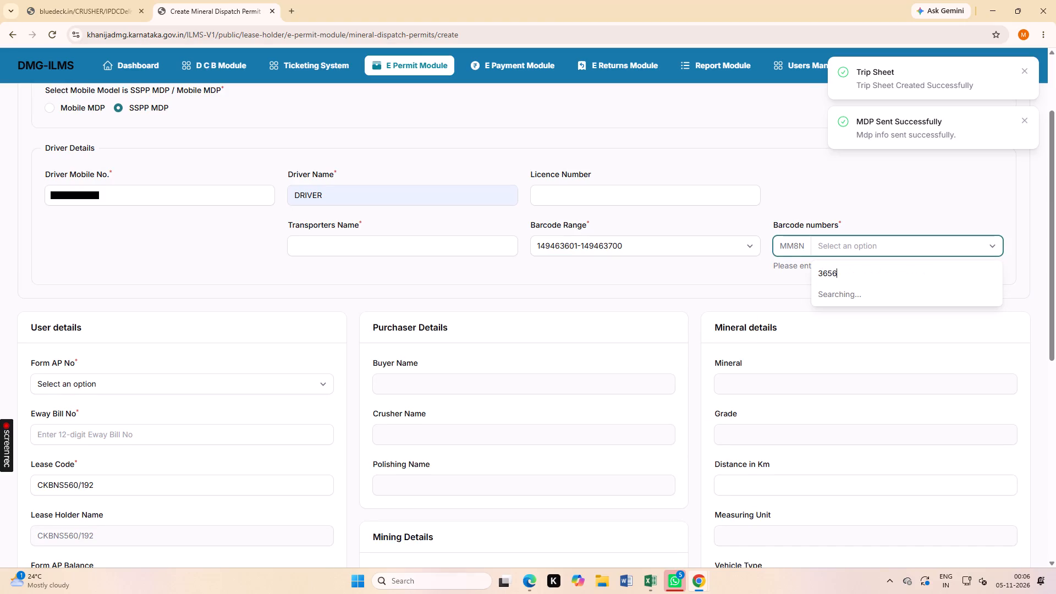
pyautogui.click(858, 297)
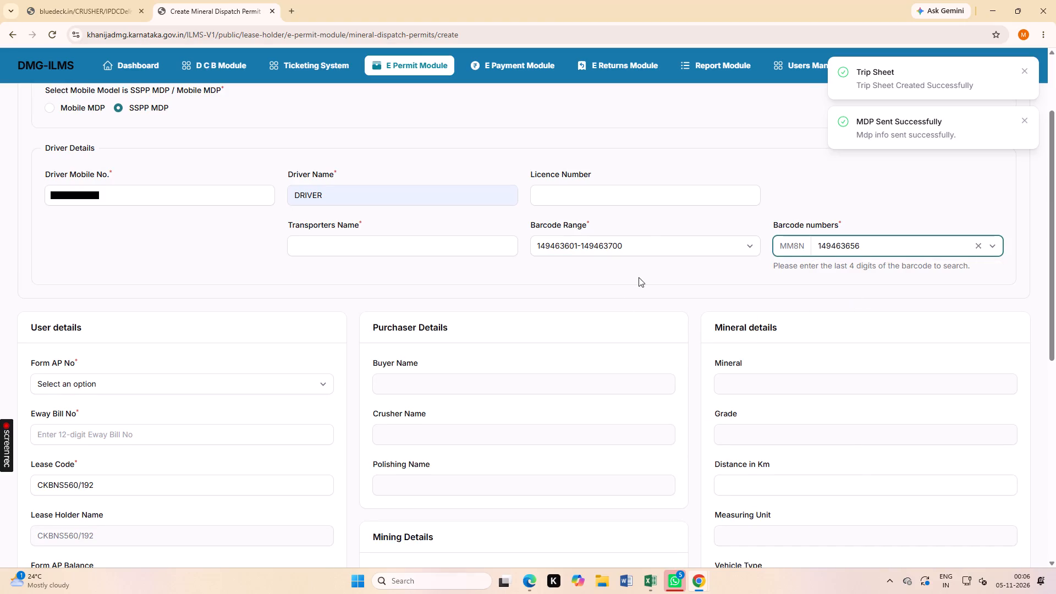
pyautogui.click(639, 277)
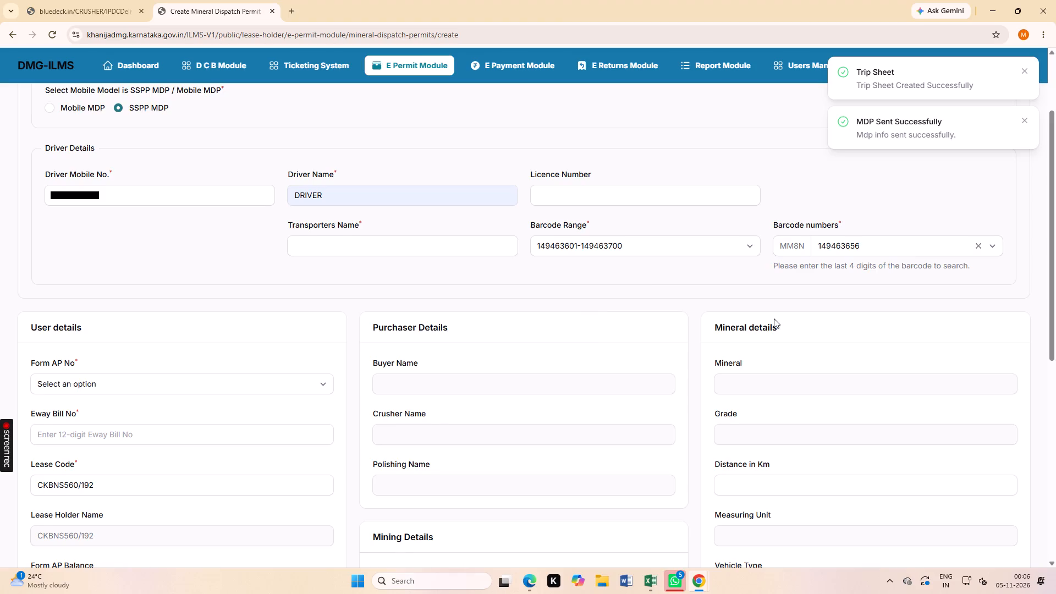
pyautogui.scroll(-2, 300, 359)
pyautogui.click(90, 265)
pyautogui.click(108, 385)
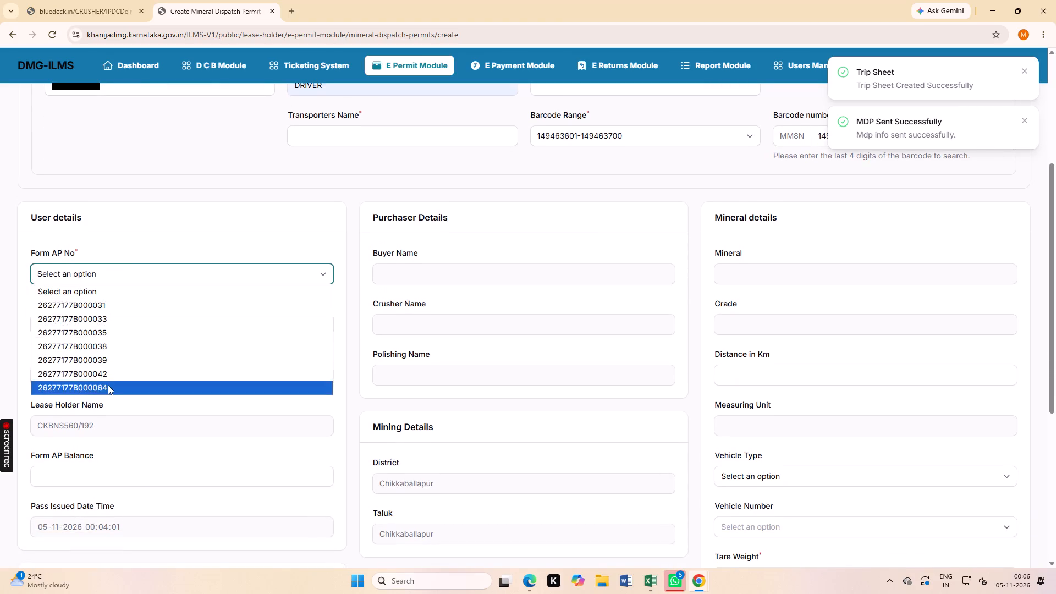
pyautogui.click(142, 318)
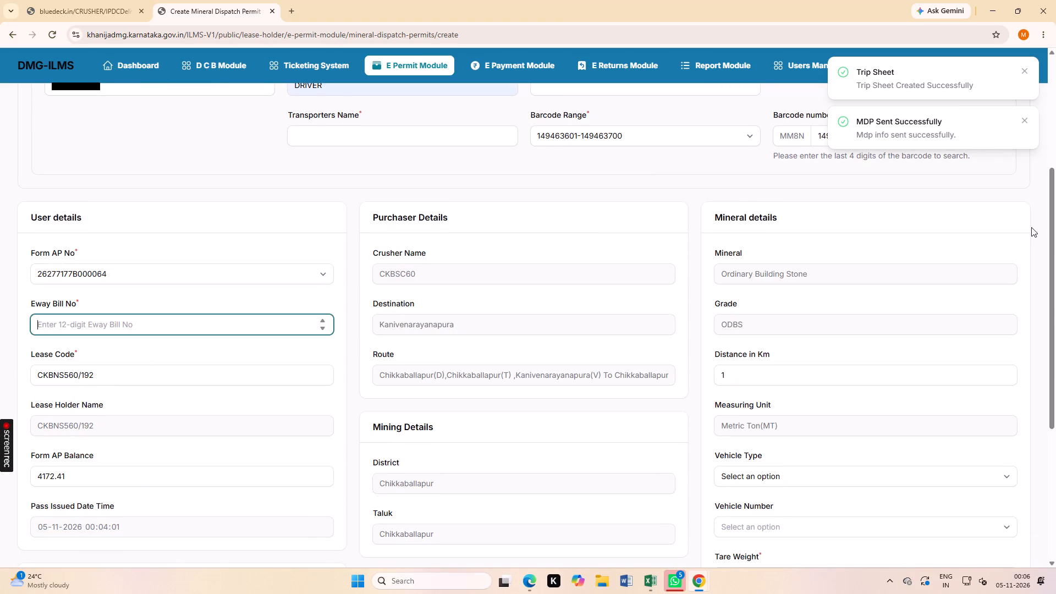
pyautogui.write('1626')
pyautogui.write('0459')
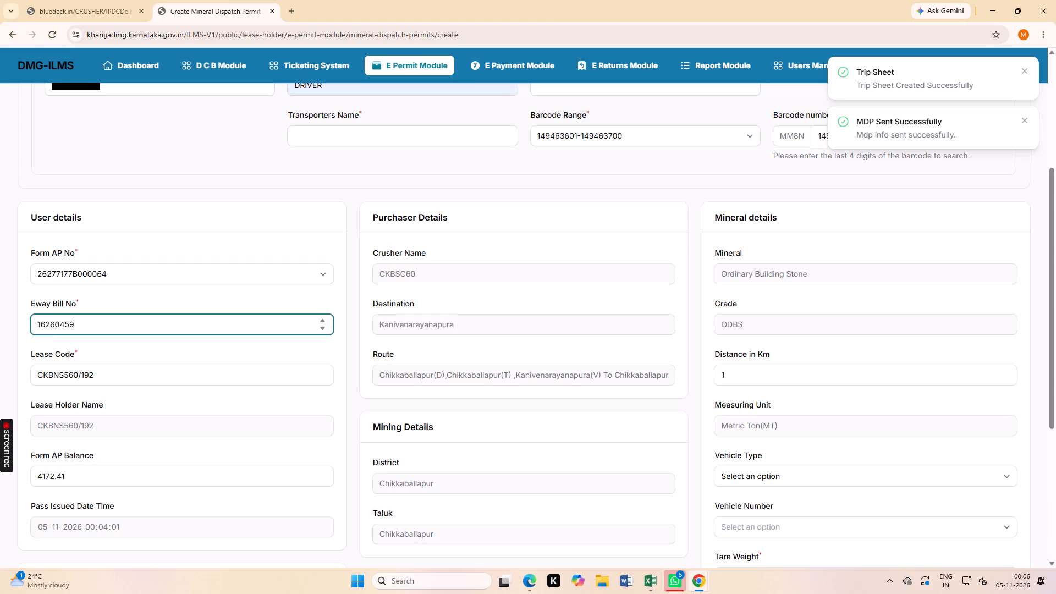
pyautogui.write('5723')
pyautogui.click(200, 302)
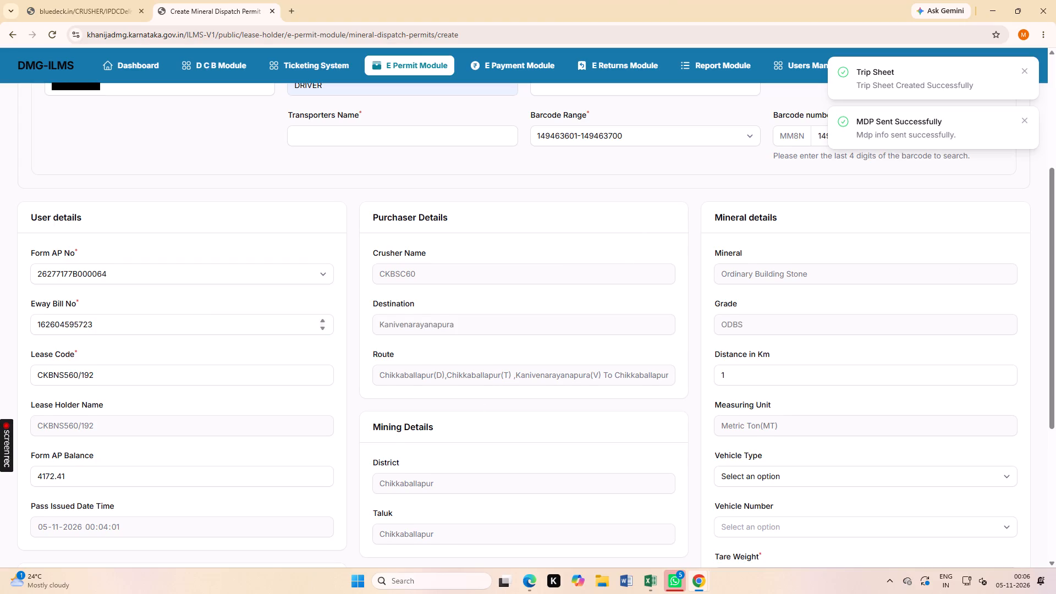
# In the mineral details, set the vehicle type to Tipper and search the vehicle numbers for 5153.
pyautogui.scroll(-2, 650, 377)
pyautogui.click(757, 356)
pyautogui.click(745, 428)
pyautogui.click(750, 419)
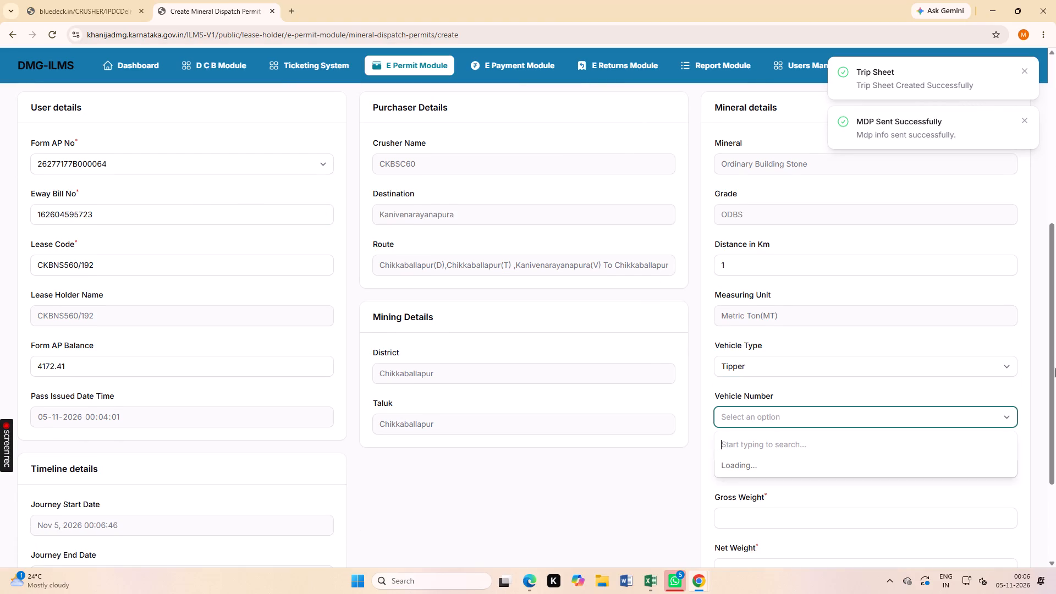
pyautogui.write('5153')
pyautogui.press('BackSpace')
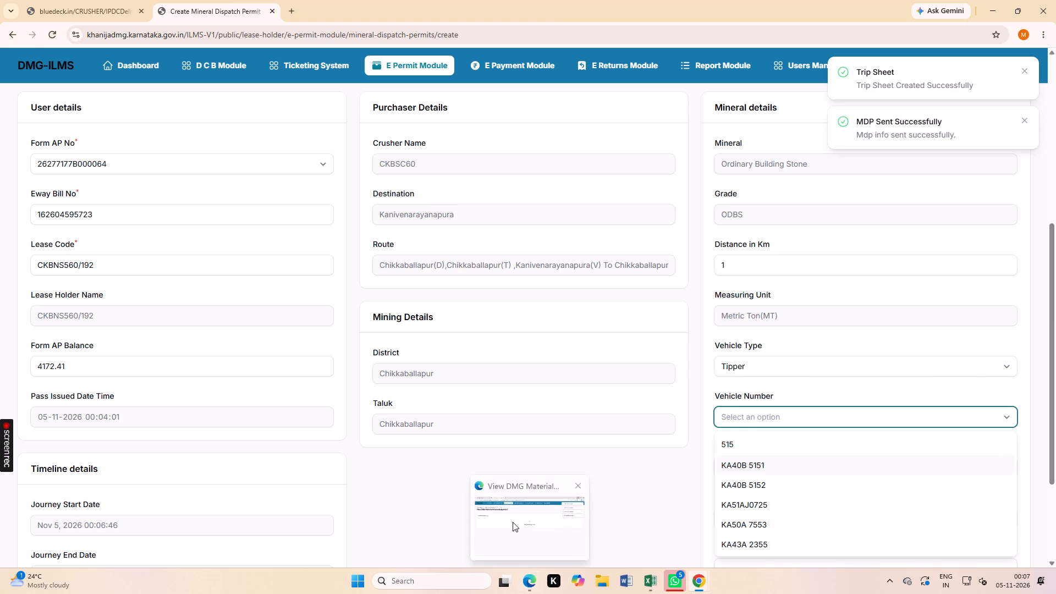
# In the crusher account in Edge, create production information for Ordinary Building Stone, grade 20MM, with production quantity 1 and a unit.
pyautogui.click(513, 522)
pyautogui.click(17, 31)
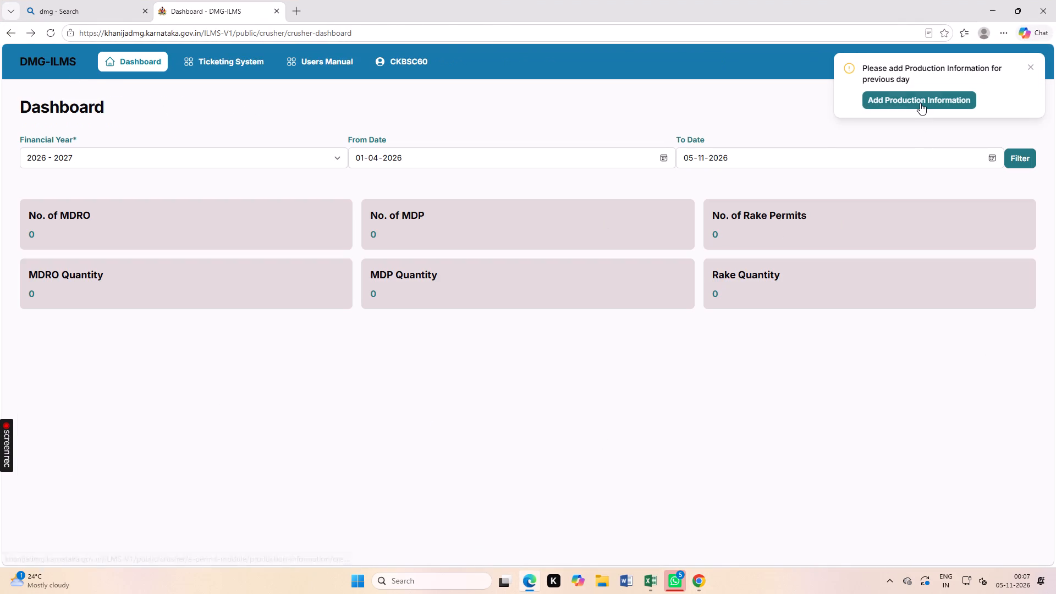
pyautogui.click(920, 103)
pyautogui.click(164, 307)
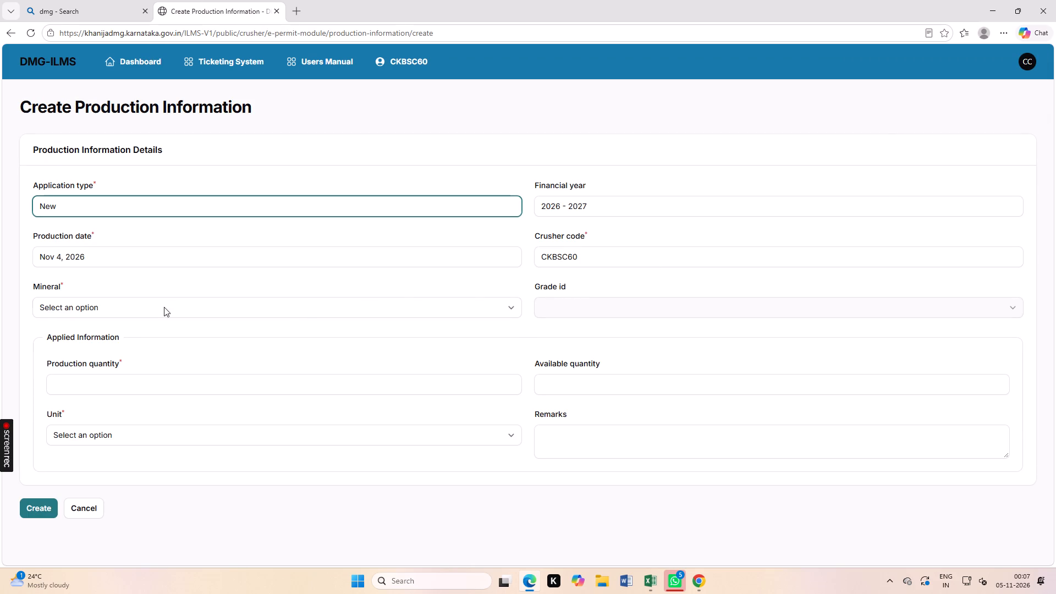
pyautogui.click(164, 340)
pyautogui.click(581, 311)
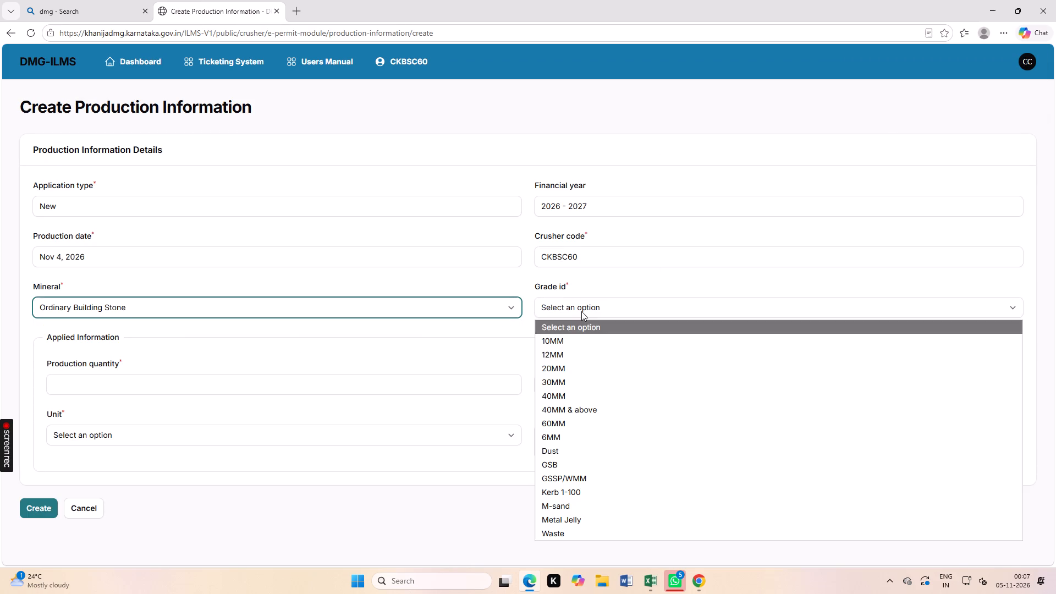
pyautogui.click(574, 367)
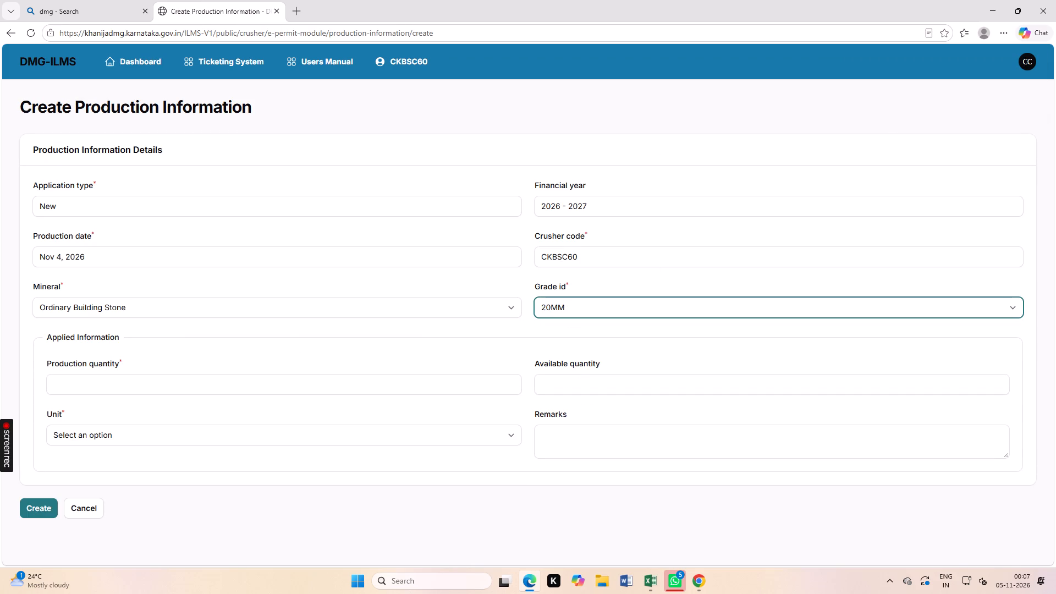
pyautogui.click(191, 388)
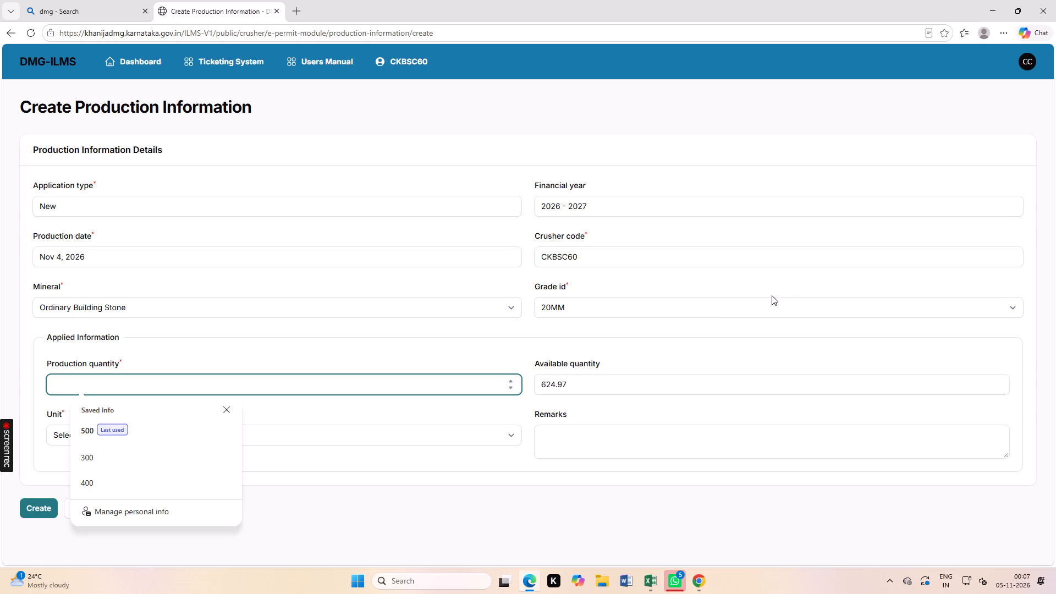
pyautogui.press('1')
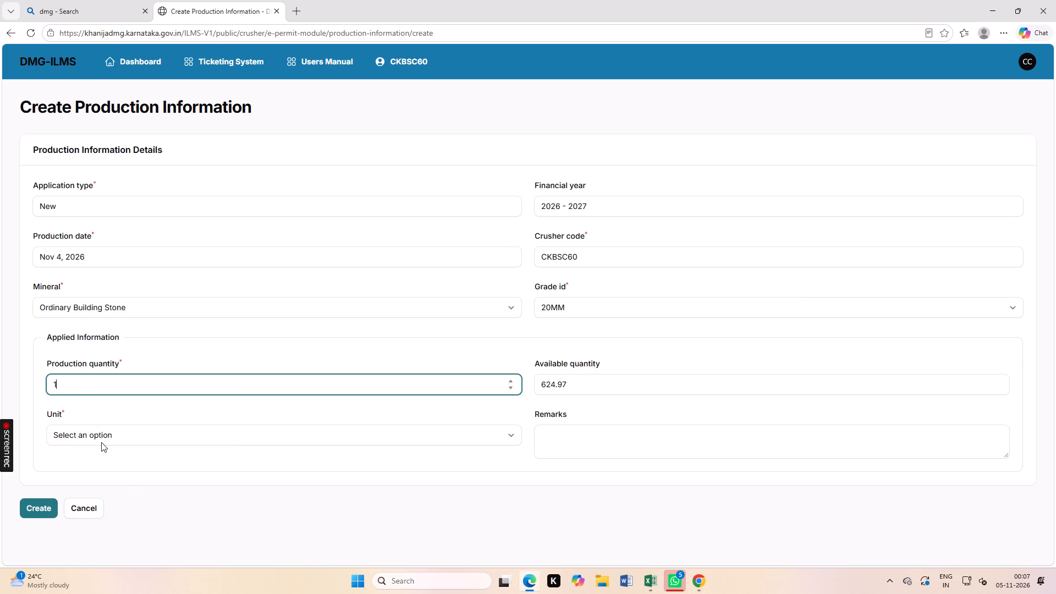
pyautogui.click(104, 433)
pyautogui.click(97, 466)
pyautogui.click(30, 509)
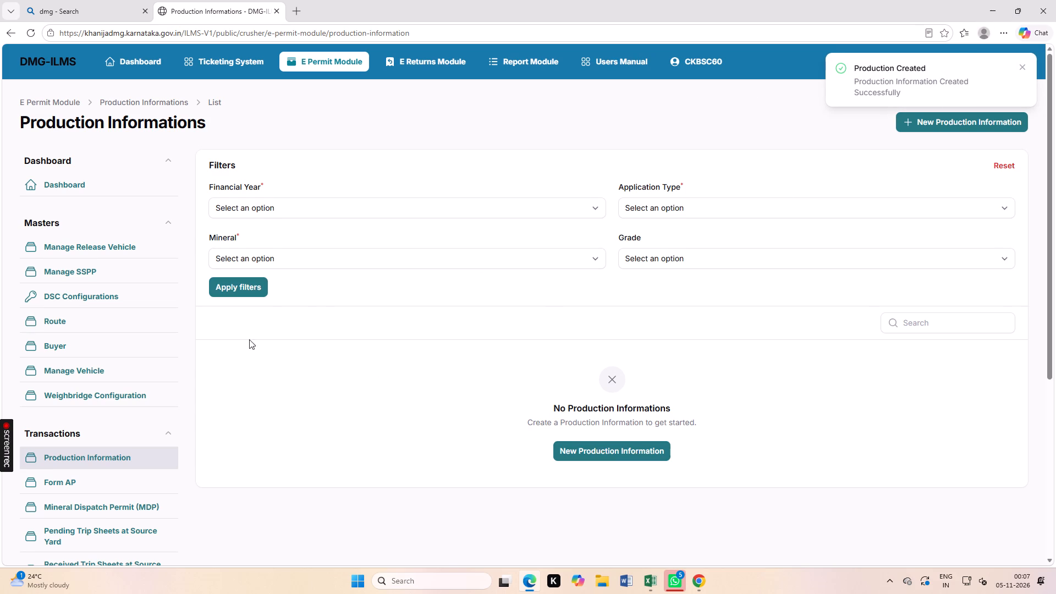
# Filter the DMG Material Acknowledgements by financial year 2026 - 2027 and bulk permit 26277177B000064, and open the matching record.
pyautogui.scroll(-4, 165, 398)
pyautogui.scroll(-3, 104, 470)
pyautogui.click(94, 498)
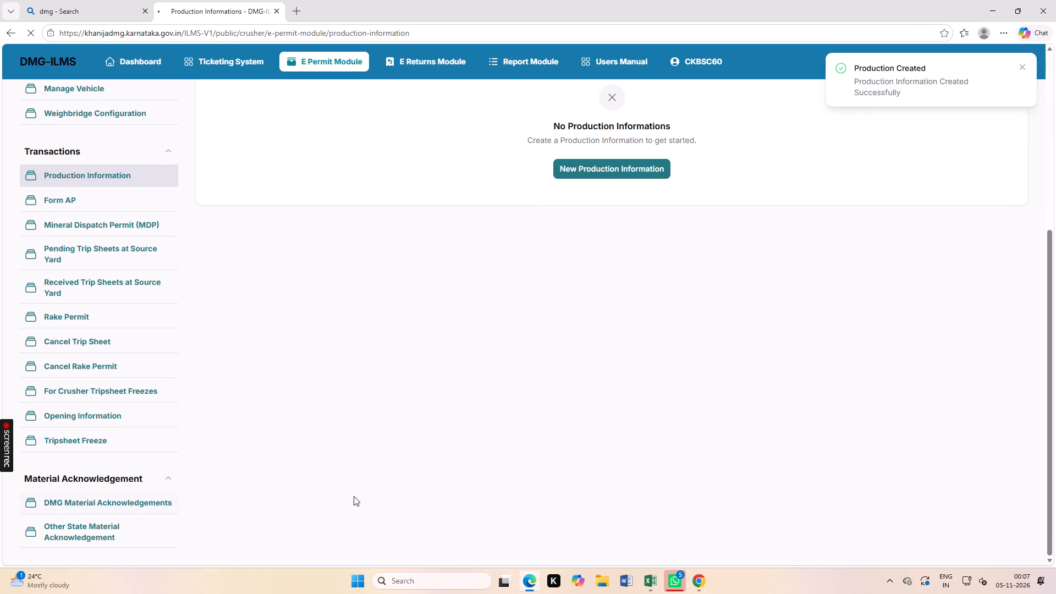
pyautogui.click(752, 219)
pyautogui.click(767, 207)
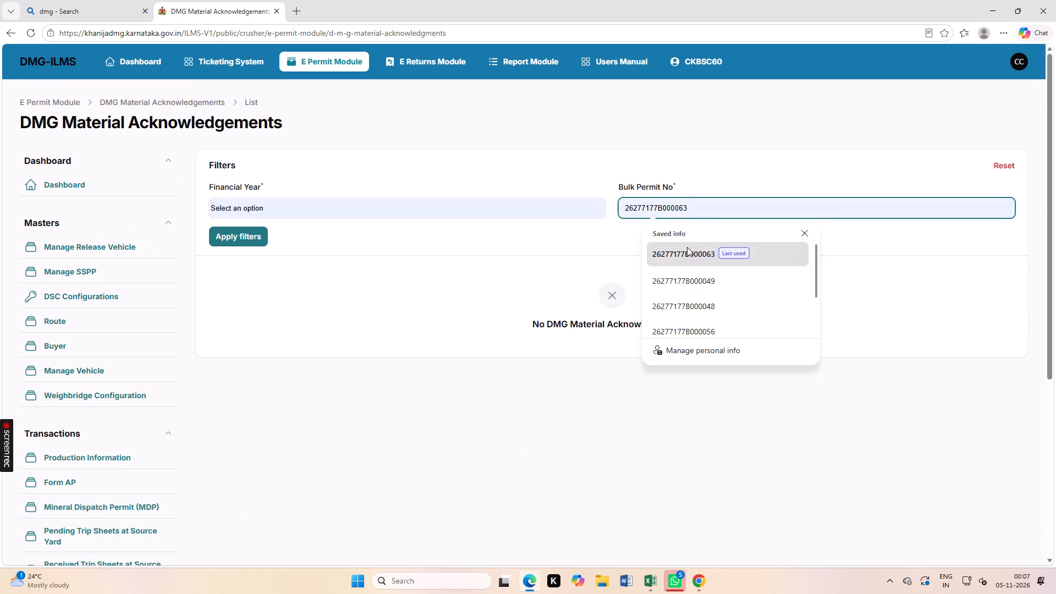
pyautogui.click(687, 247)
pyautogui.press('BackSpace')
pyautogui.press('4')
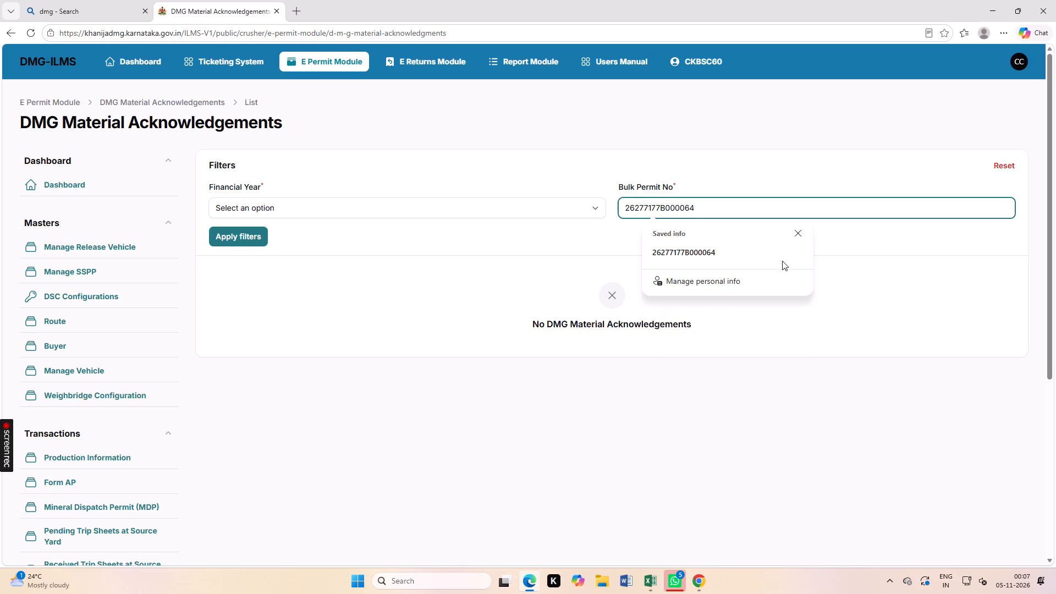
pyautogui.click(255, 208)
pyautogui.moveTo(260, 233); pyautogui.dragTo(259, 241)
pyautogui.click(247, 236)
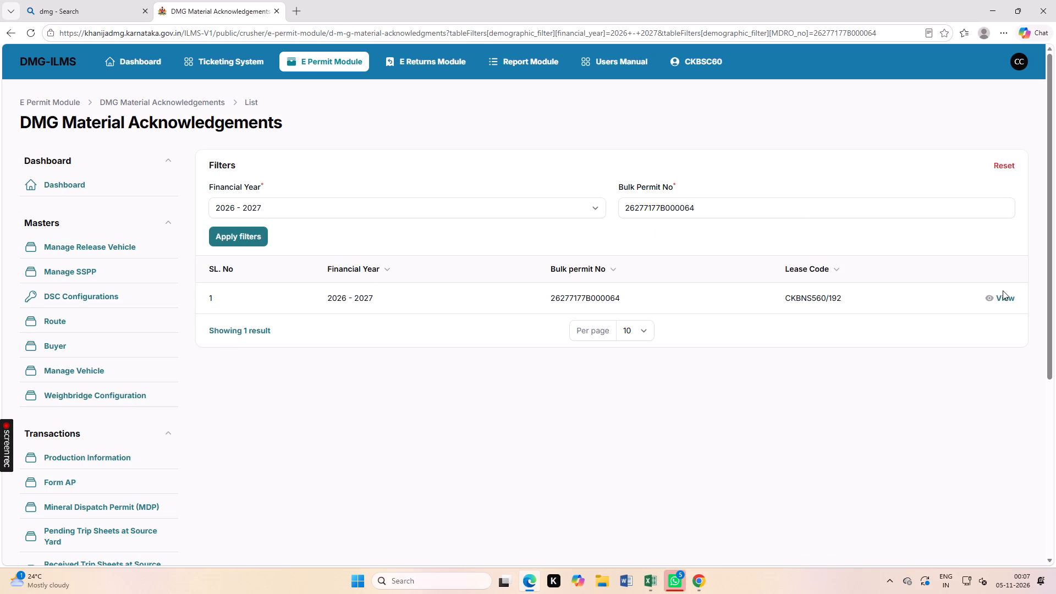
pyautogui.click(998, 295)
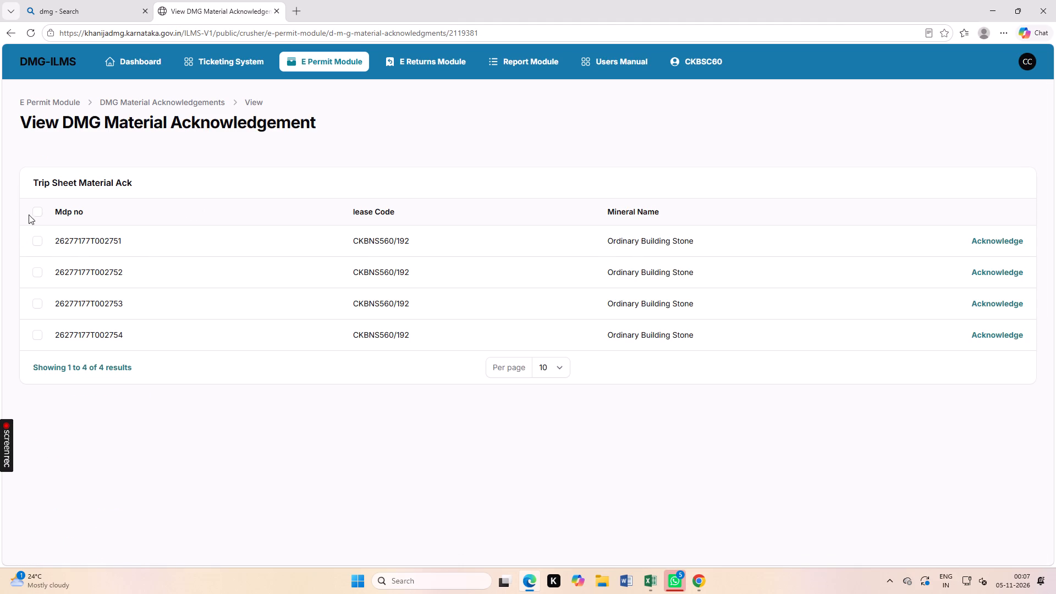
# Bulk acknowledge all listed trip sheets of the permit and return to the dispatch permit form in Chrome.
pyautogui.click(36, 208)
pyautogui.click(60, 217)
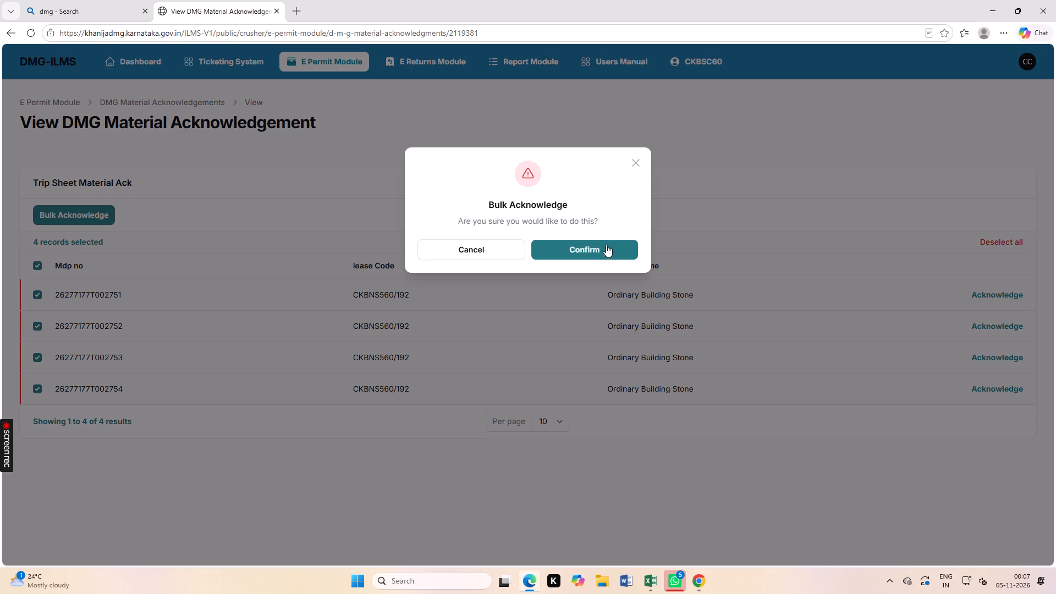
pyautogui.click(602, 250)
pyautogui.click(988, 10)
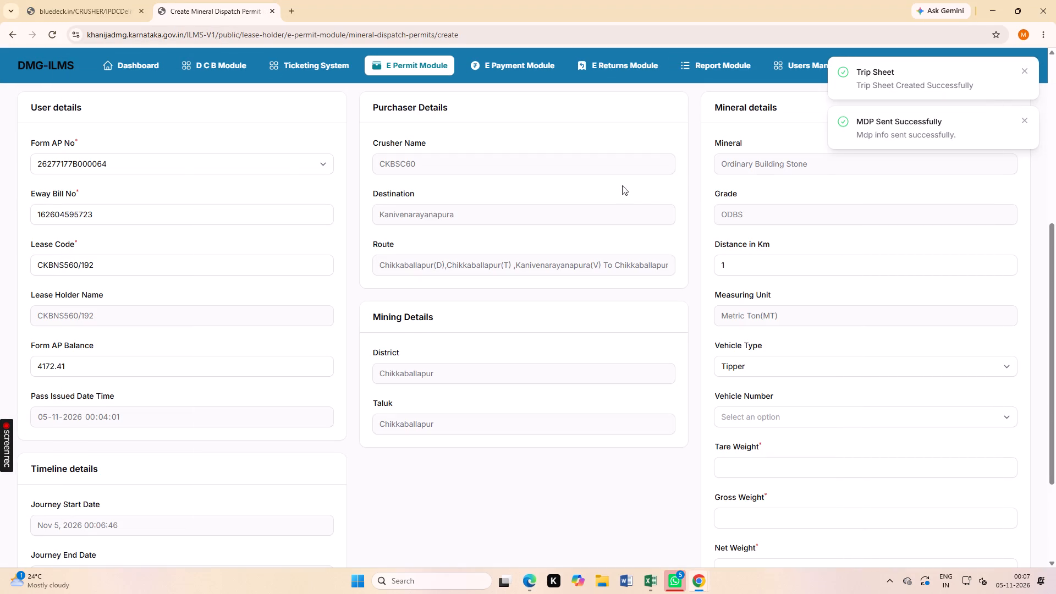
pyautogui.click(752, 415)
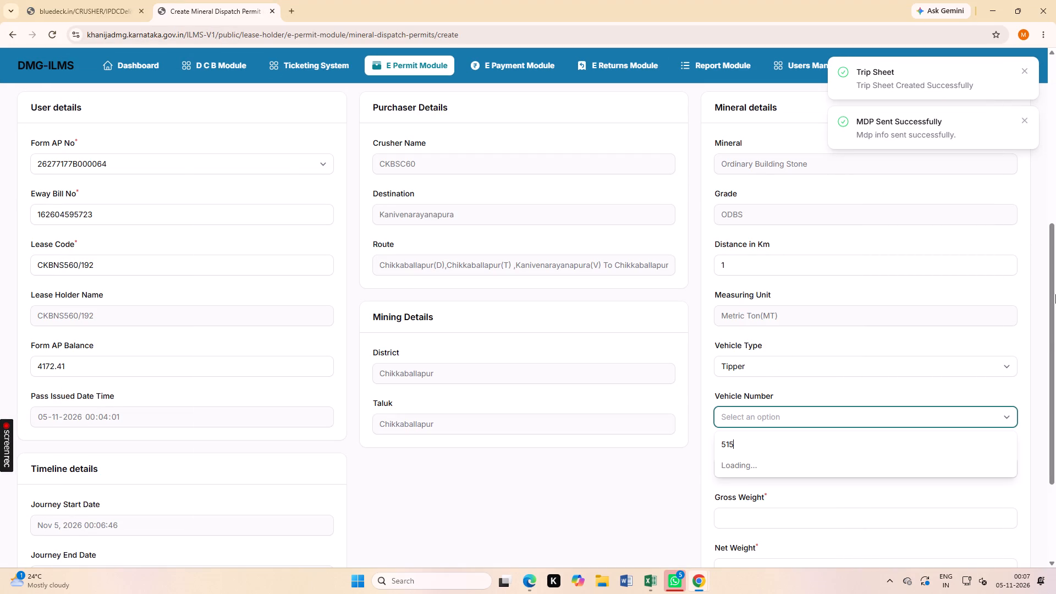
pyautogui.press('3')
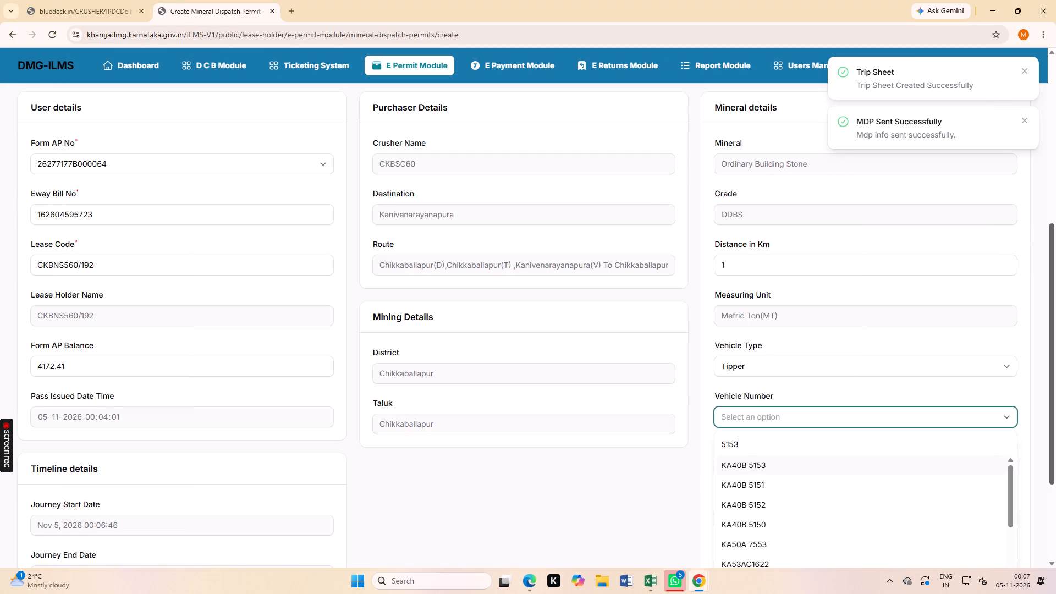
pyautogui.click(742, 468)
pyautogui.scroll(-3, 751, 400)
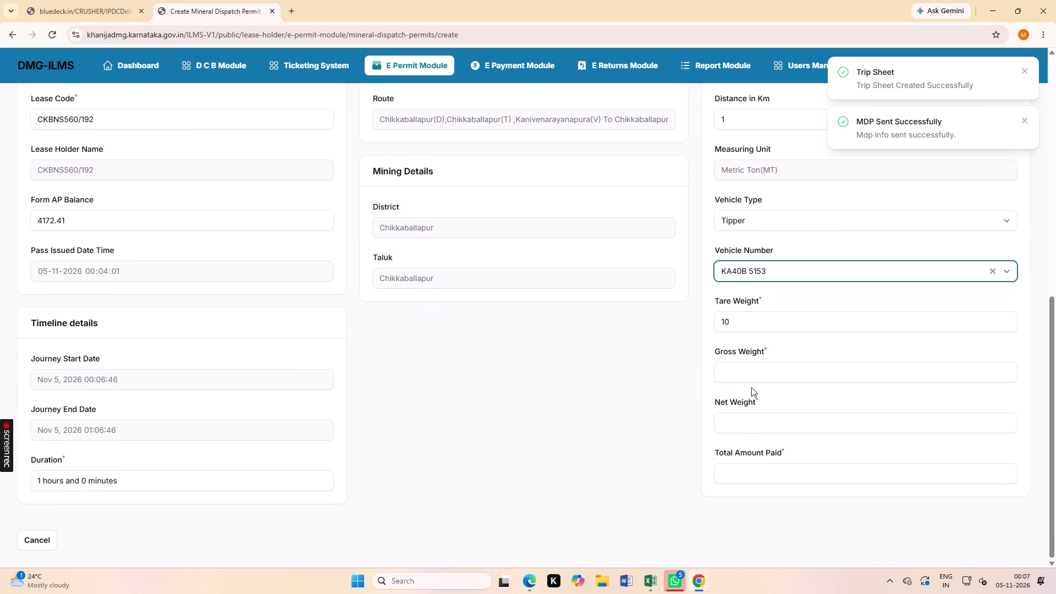
pyautogui.click(747, 375)
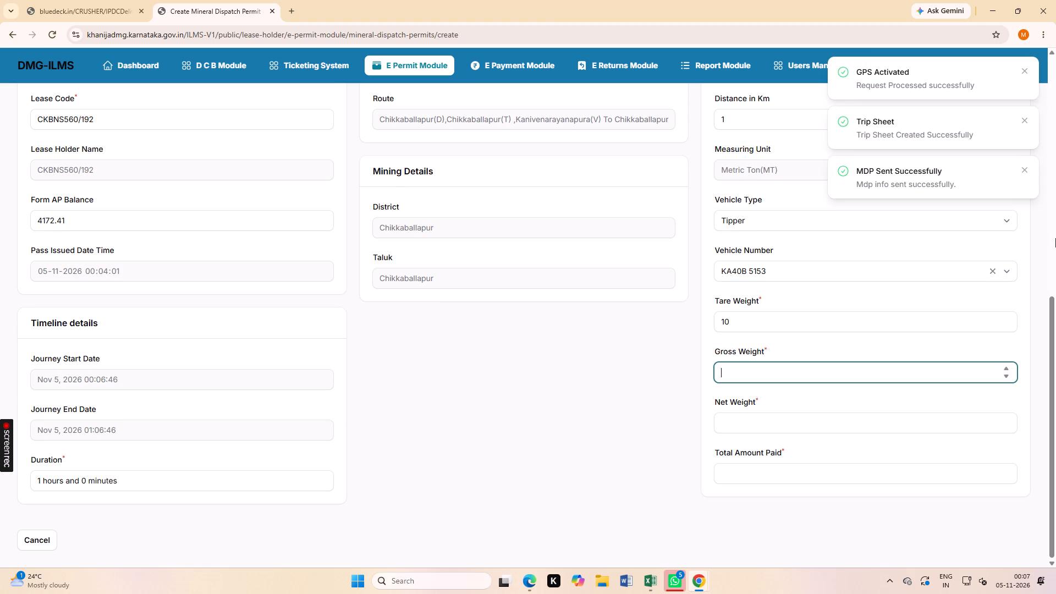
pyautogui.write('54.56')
pyautogui.click(506, 350)
pyautogui.scroll(-3, 184, 517)
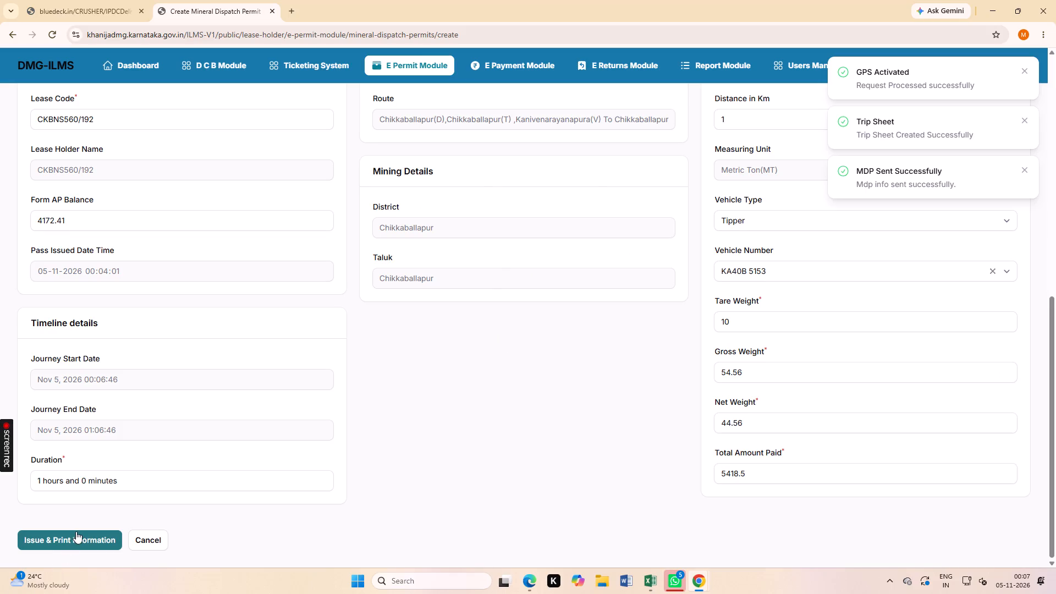
pyautogui.click(76, 531)
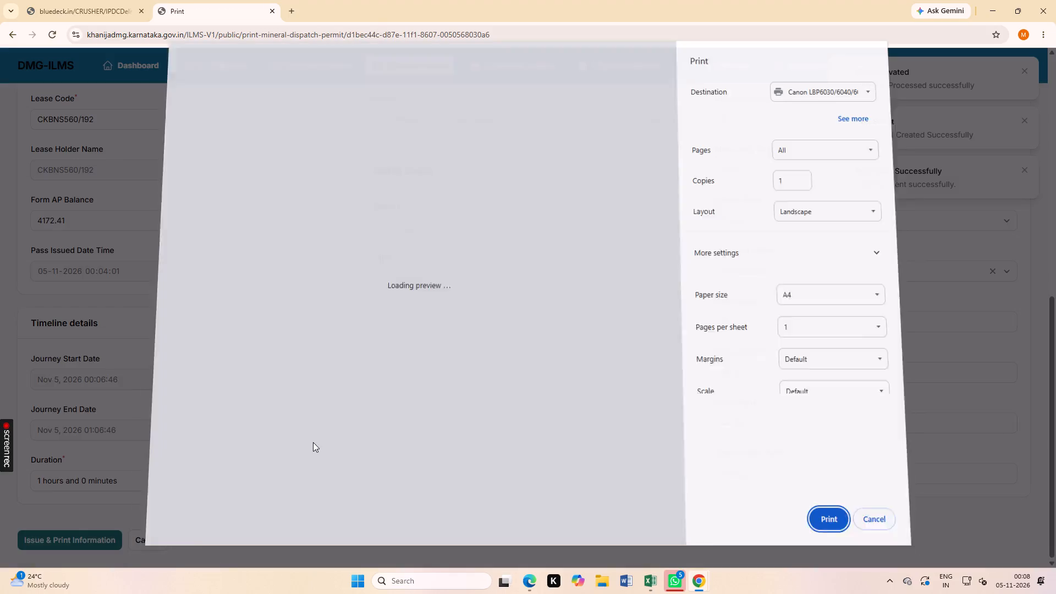
pyautogui.click(809, 498)
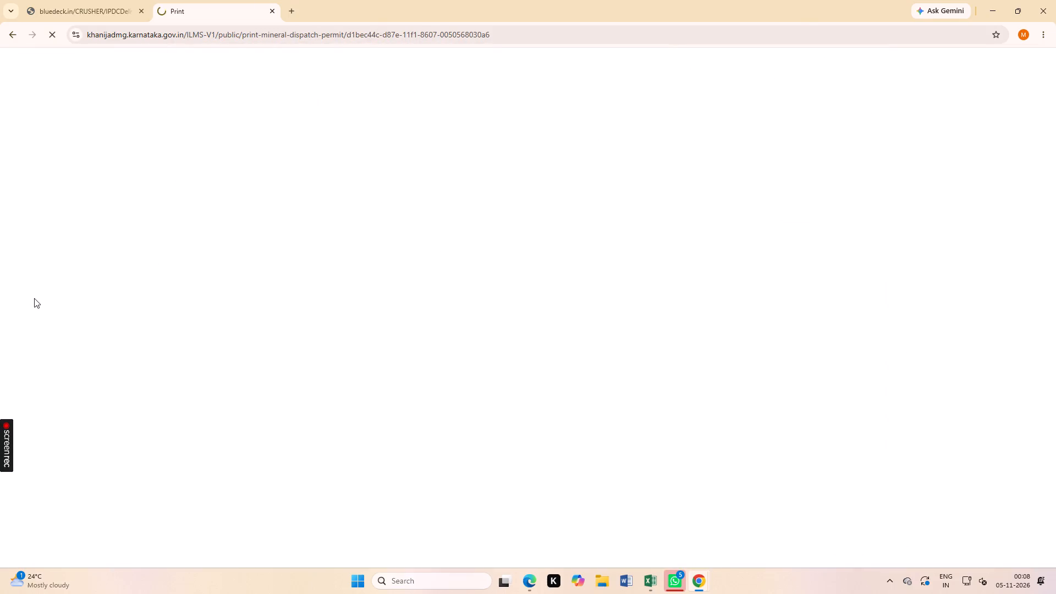
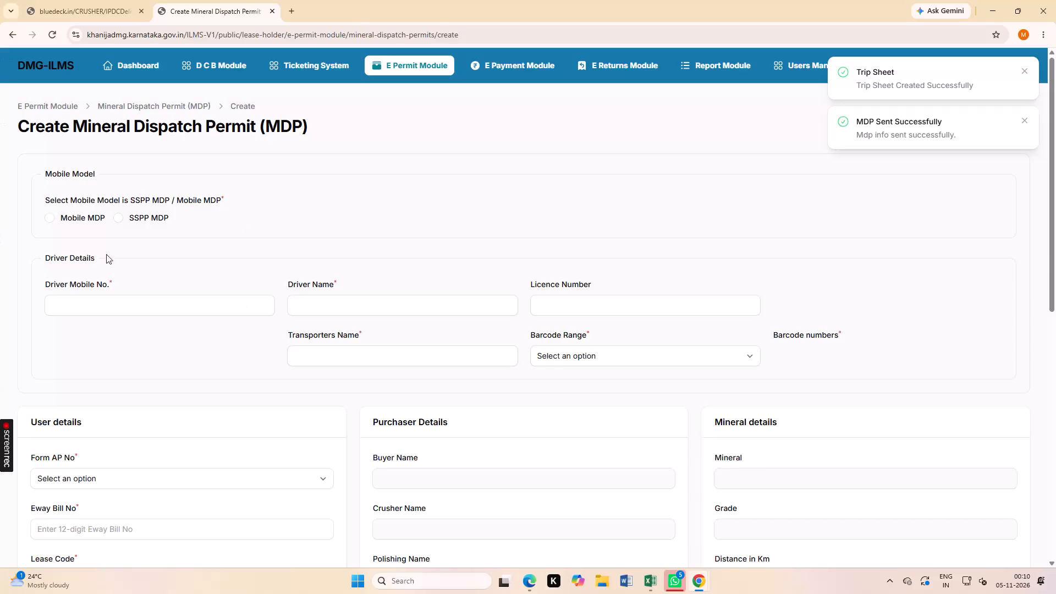
# Set the mobile model to SSPP MDP, fill in the driver's mobile number and enter DRIVER as the driver name.
pyautogui.click(124, 218)
pyautogui.click(123, 291)
pyautogui.click(94, 305)
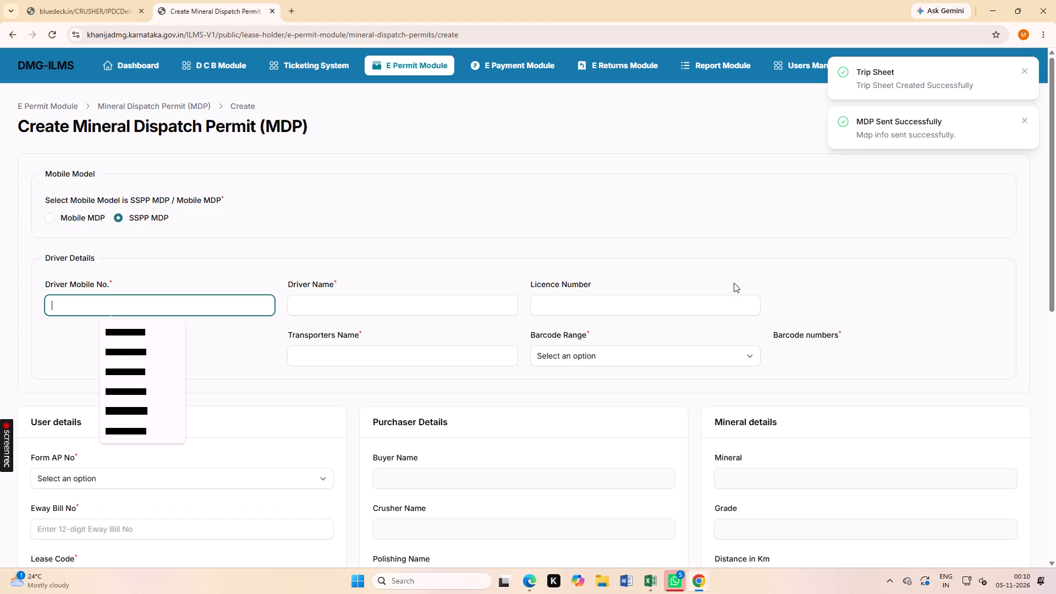
pyautogui.click(151, 415)
pyautogui.press('BackSpace')
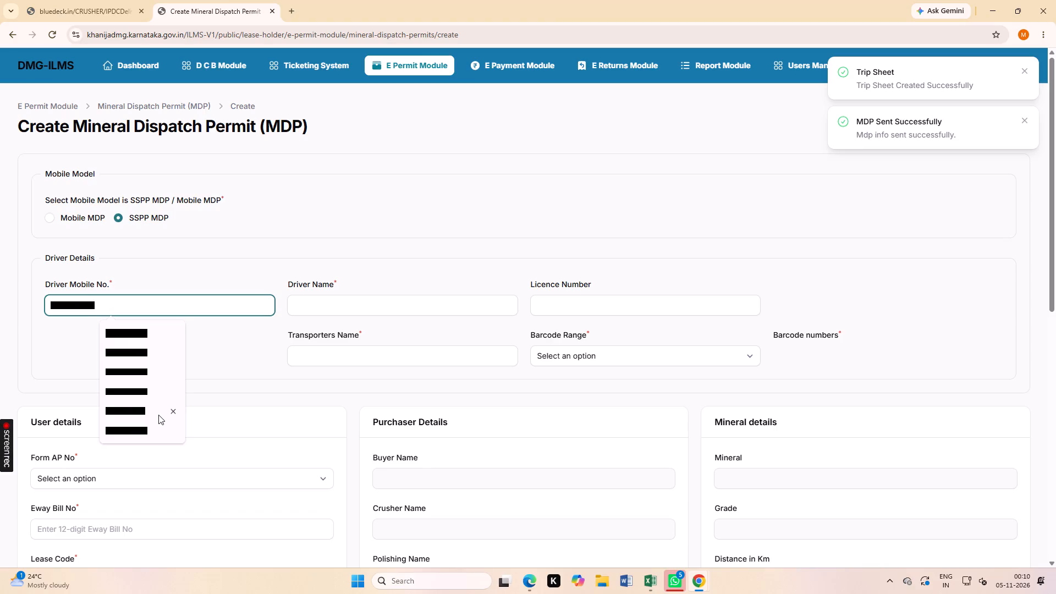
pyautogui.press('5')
pyautogui.click(348, 318)
pyautogui.click(358, 308)
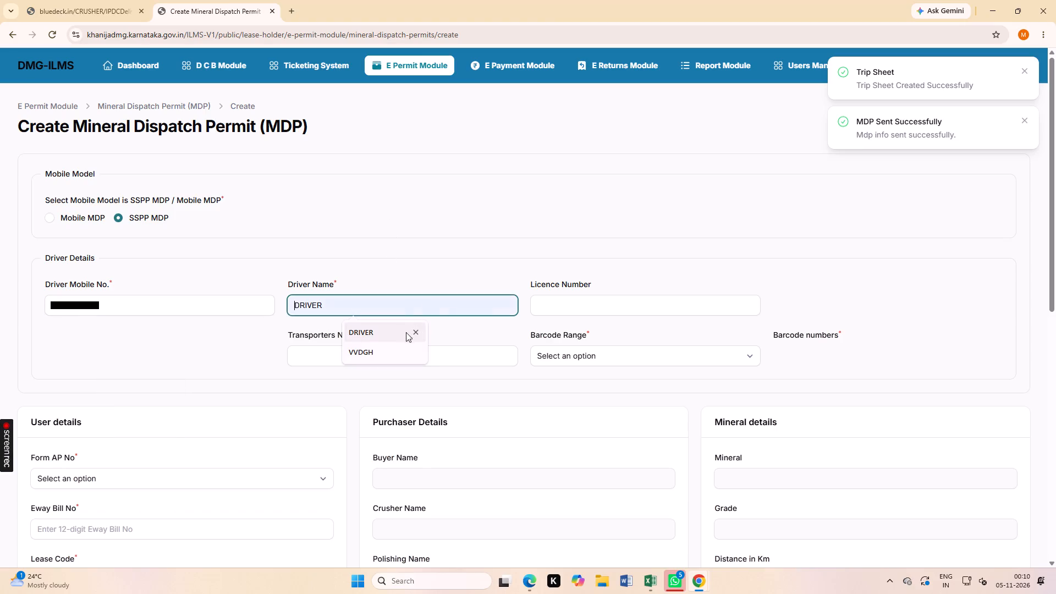
pyautogui.click(391, 333)
pyautogui.click(210, 331)
pyautogui.scroll(-2, 599, 334)
pyautogui.click(605, 252)
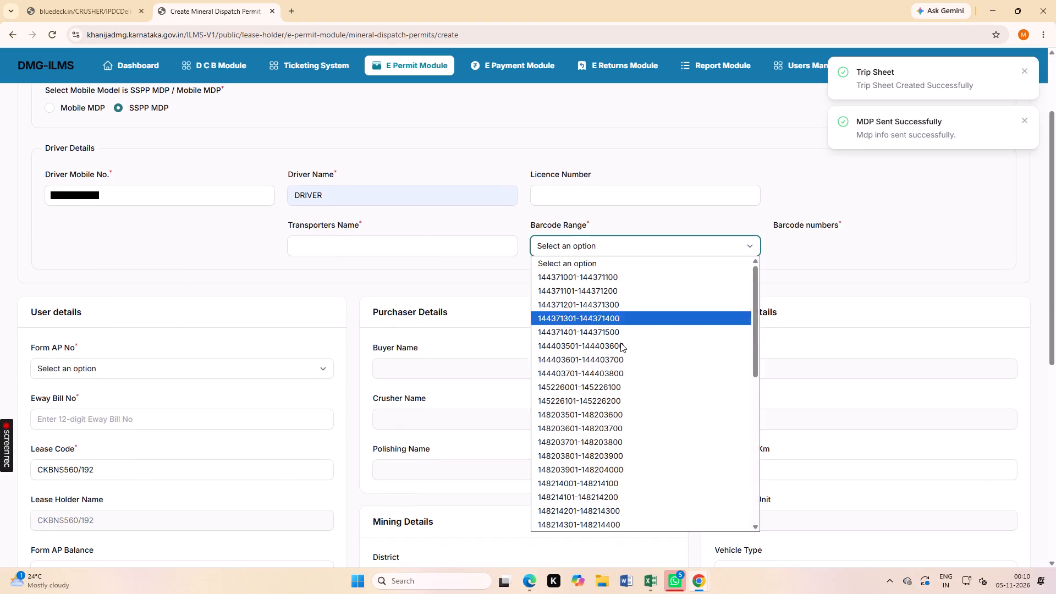
pyautogui.scroll(-9, 623, 422)
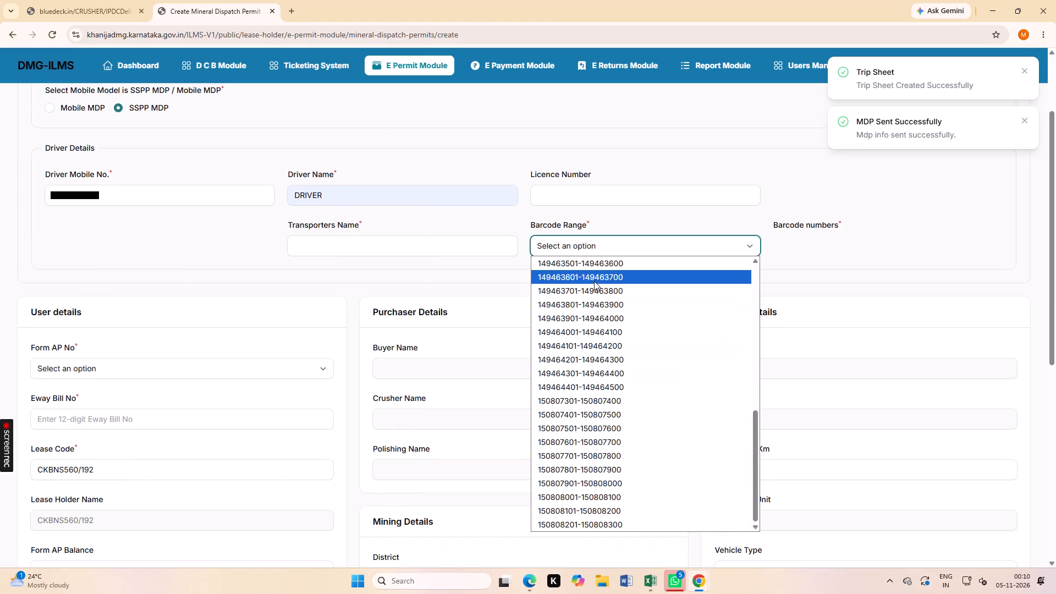
pyautogui.click(594, 281)
pyautogui.click(852, 252)
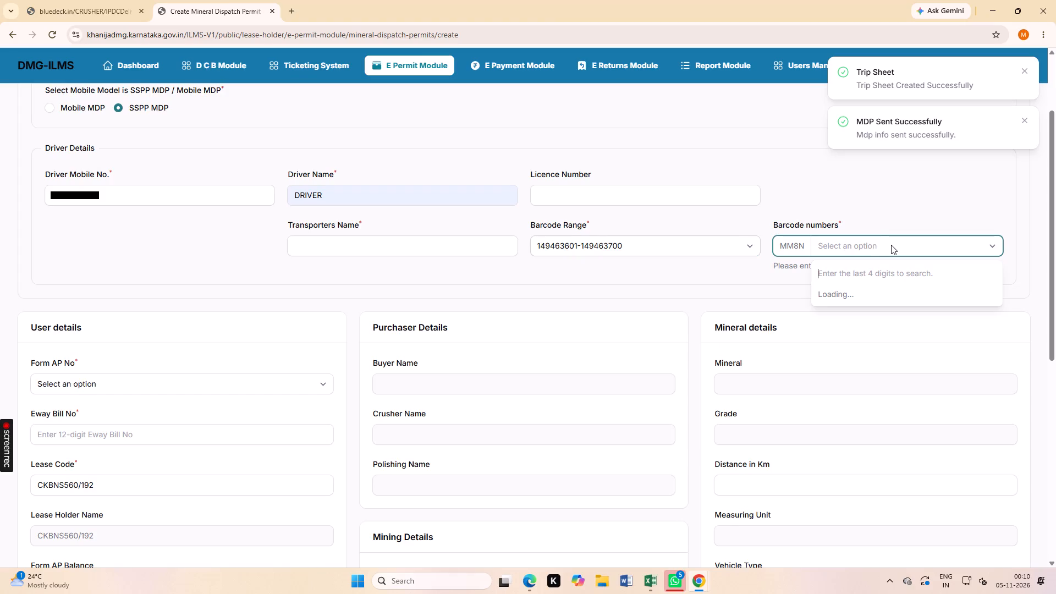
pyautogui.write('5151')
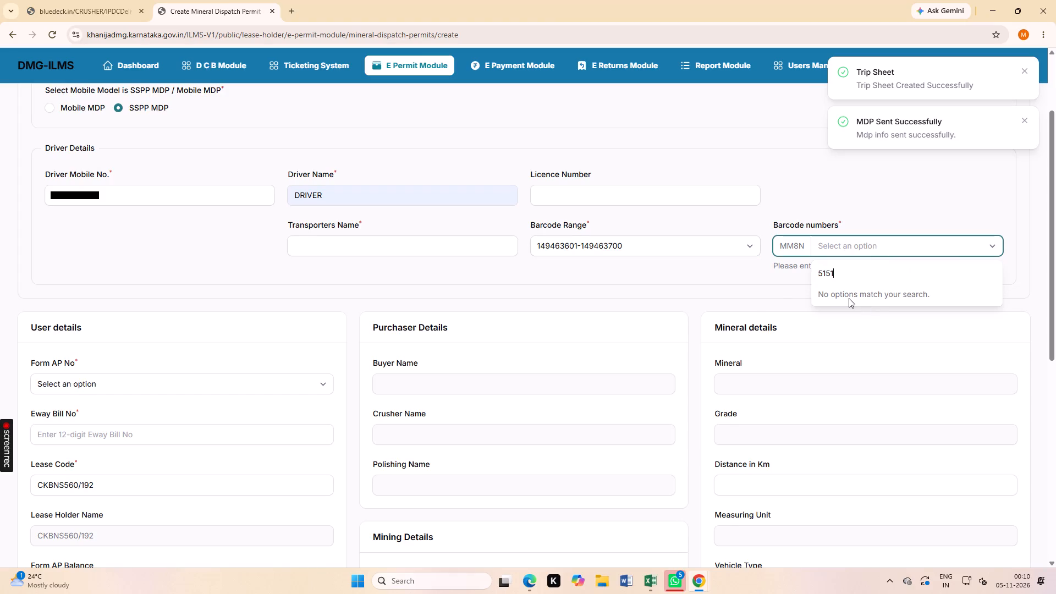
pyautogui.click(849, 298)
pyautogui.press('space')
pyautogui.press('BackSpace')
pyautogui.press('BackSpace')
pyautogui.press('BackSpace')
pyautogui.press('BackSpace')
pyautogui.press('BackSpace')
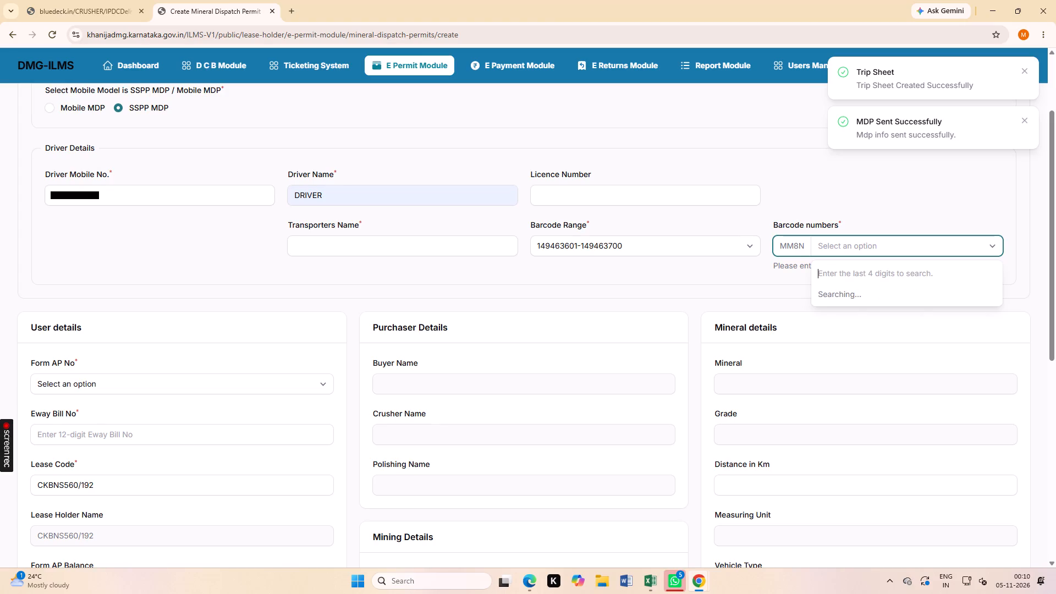
# Search the barcode numbers for 3657 and select barcode 149463657.
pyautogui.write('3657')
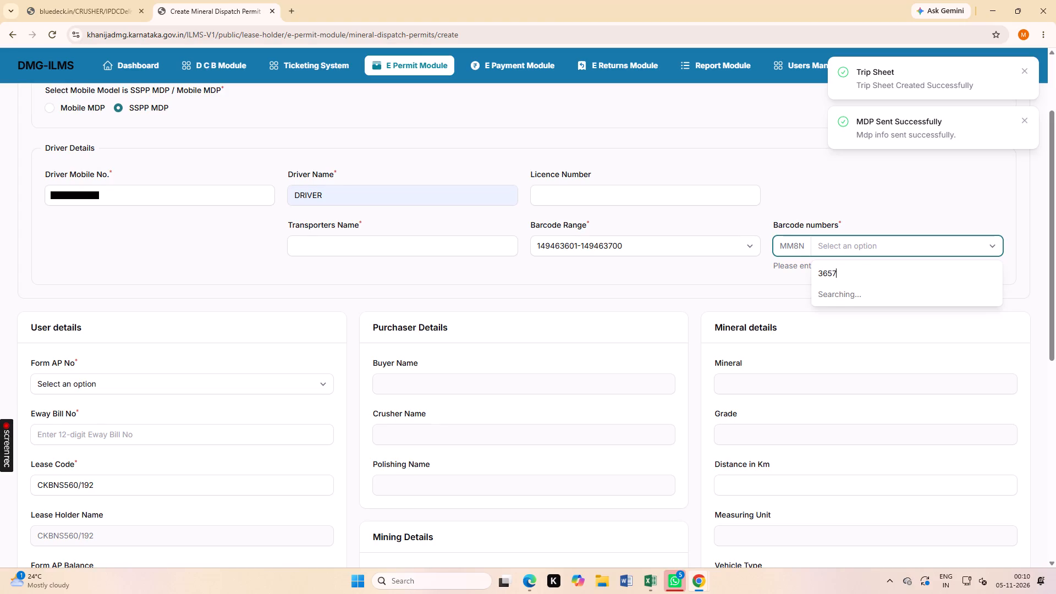
pyautogui.click(848, 298)
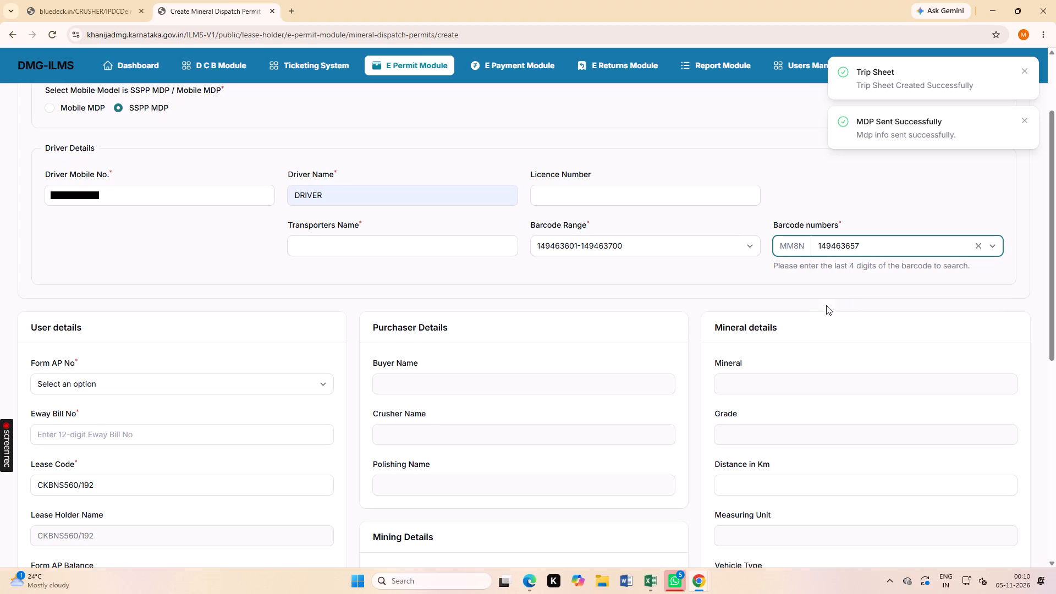
pyautogui.scroll(-2, 287, 298)
pyautogui.click(107, 265)
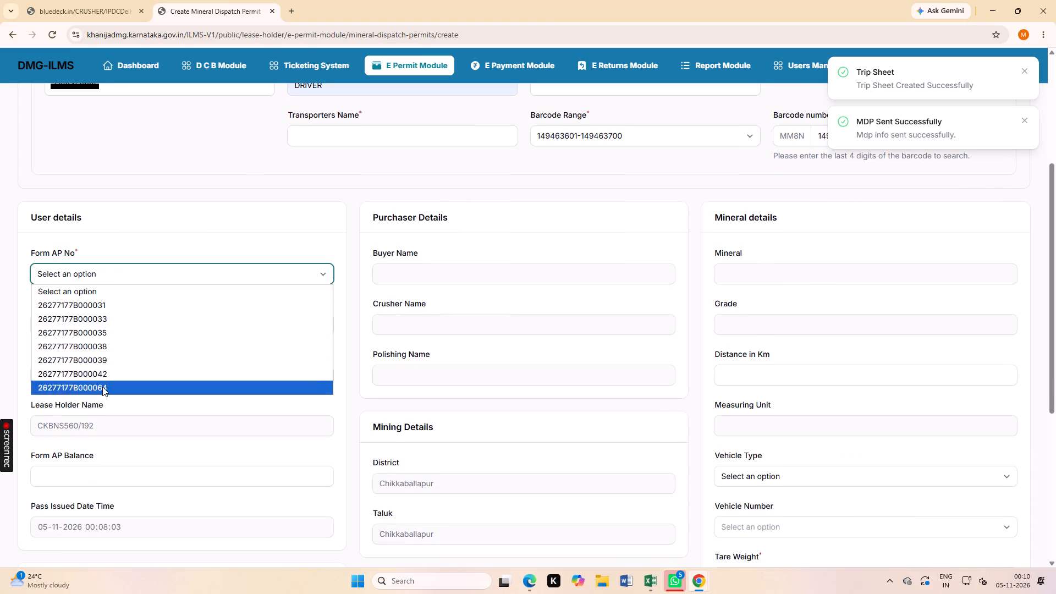
pyautogui.click(102, 387)
pyautogui.click(144, 233)
pyautogui.scroll(-2, 155, 315)
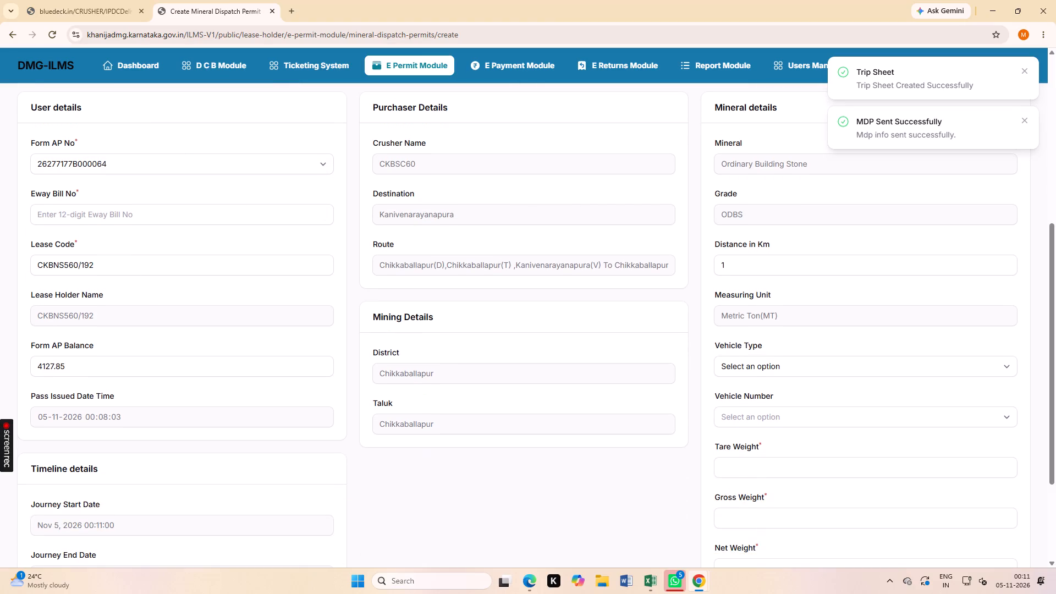
pyautogui.click(121, 218)
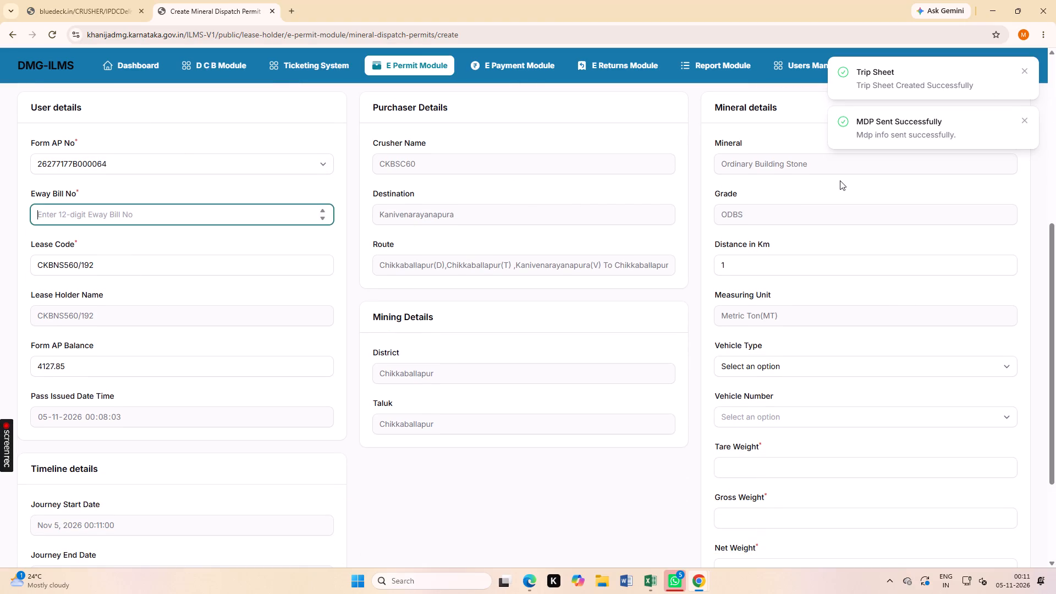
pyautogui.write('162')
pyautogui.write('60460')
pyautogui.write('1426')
pyautogui.click(191, 192)
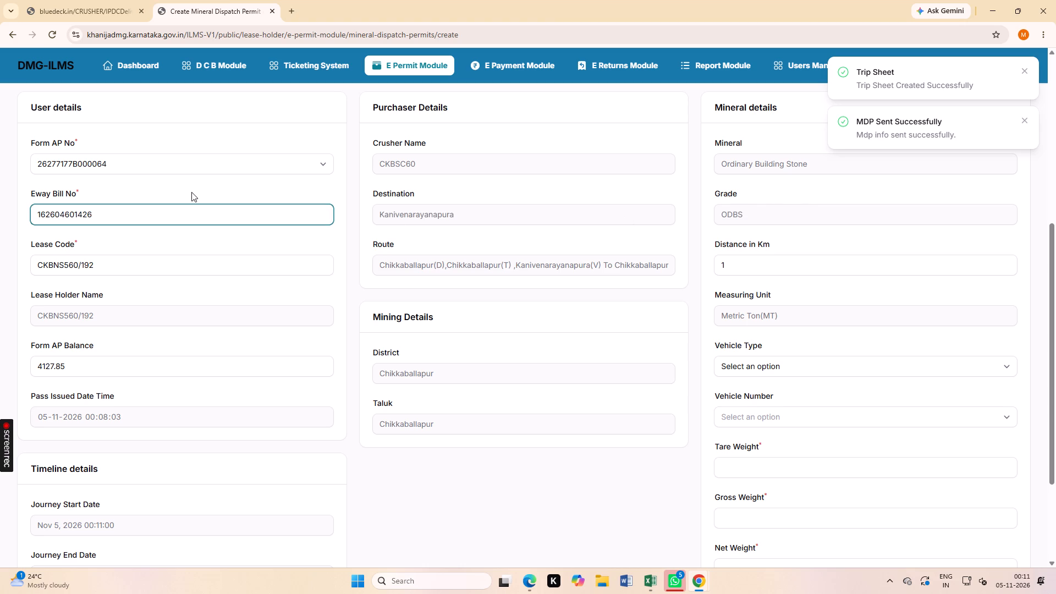
pyautogui.scroll(-3, 543, 273)
pyautogui.click(747, 218)
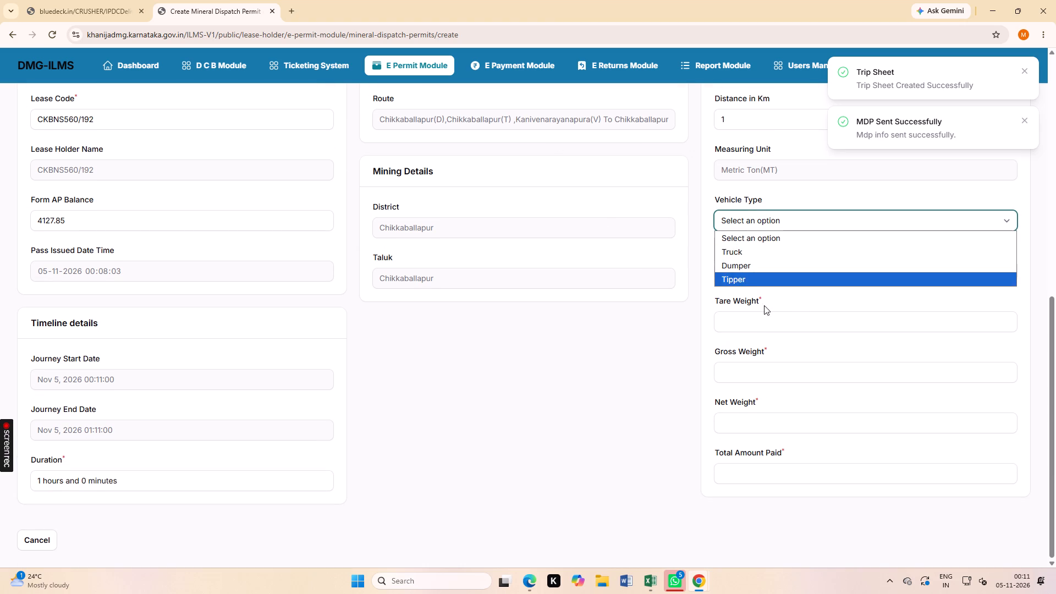
pyautogui.click(748, 278)
pyautogui.click(754, 273)
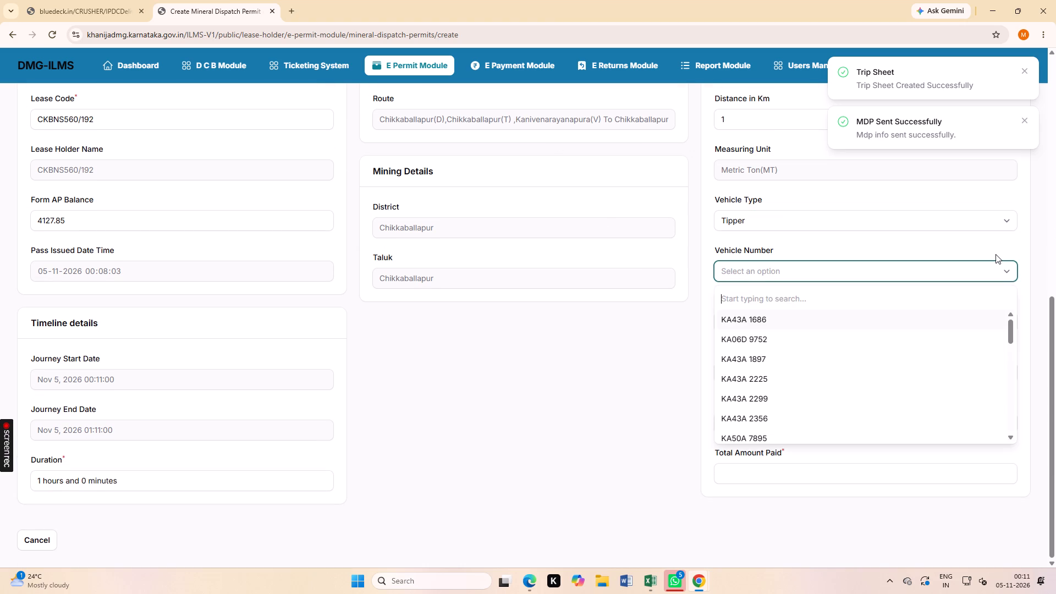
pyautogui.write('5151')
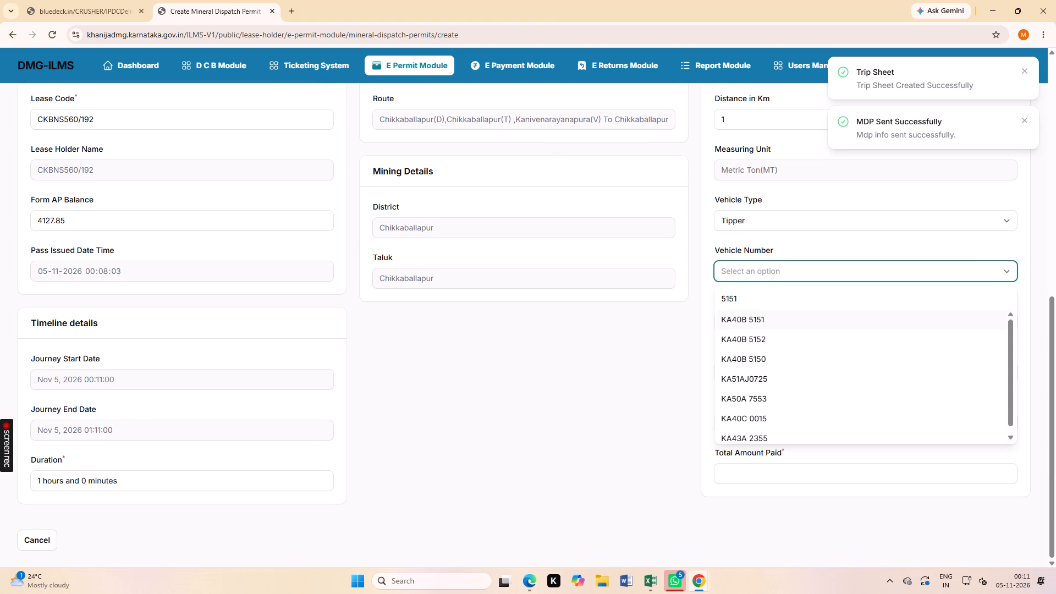
pyautogui.click(770, 315)
pyautogui.click(801, 372)
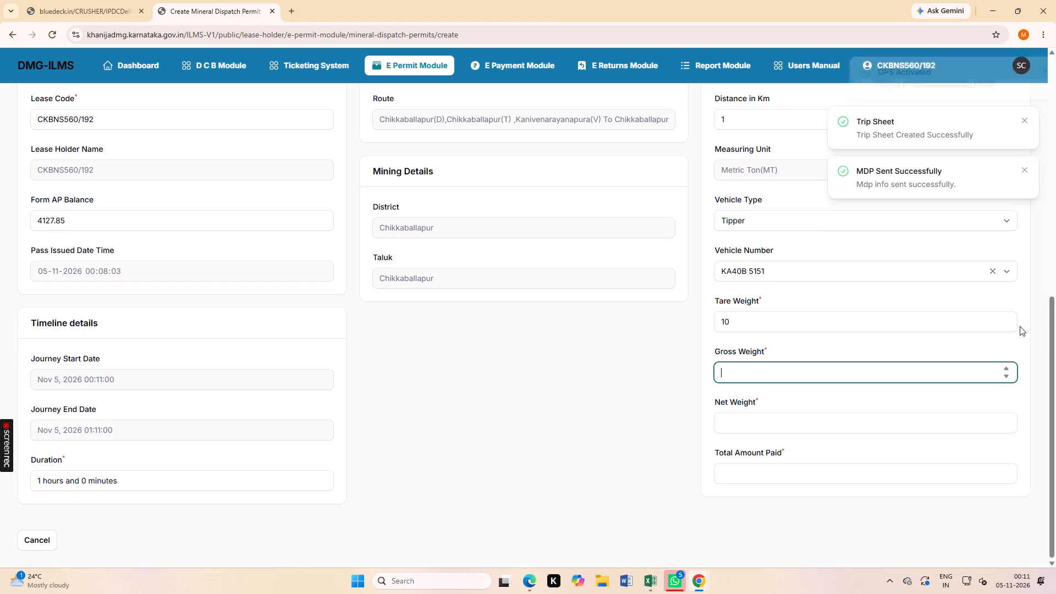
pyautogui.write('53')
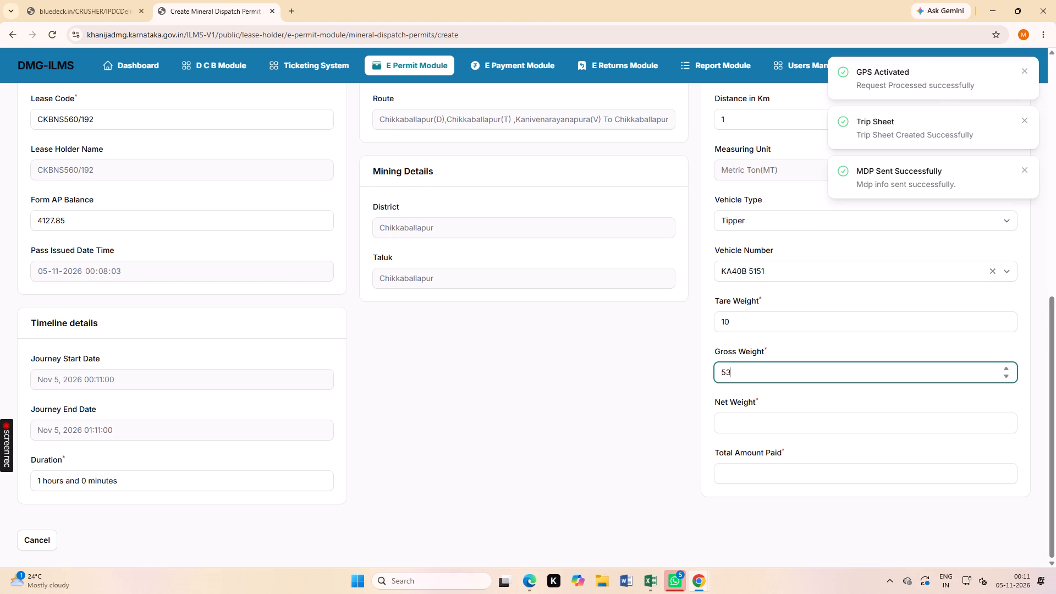
pyautogui.click(514, 399)
pyautogui.scroll(-1, 255, 502)
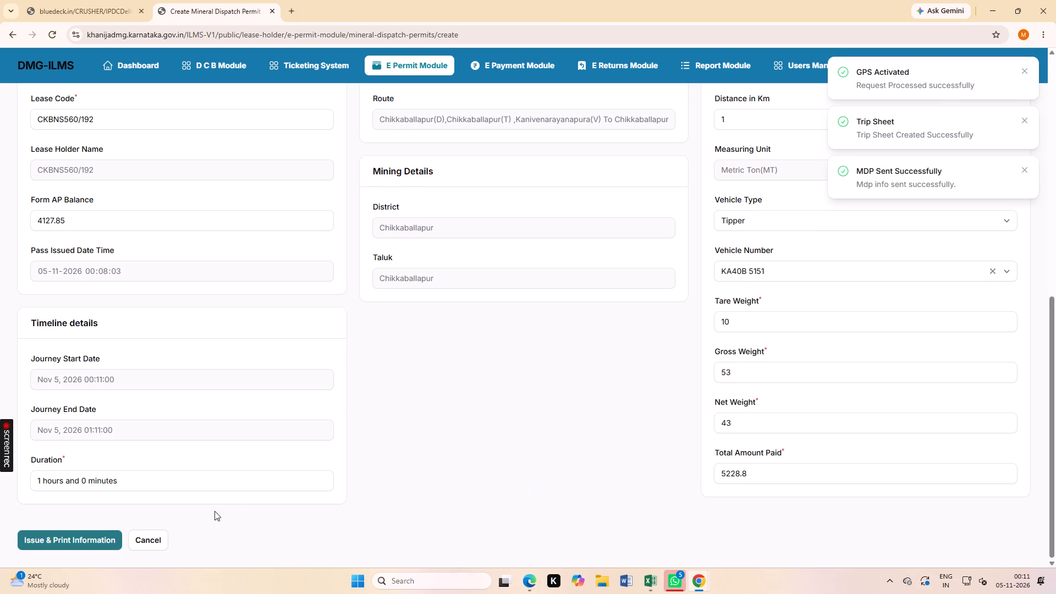
pyautogui.scroll(-2, 215, 511)
pyautogui.click(70, 547)
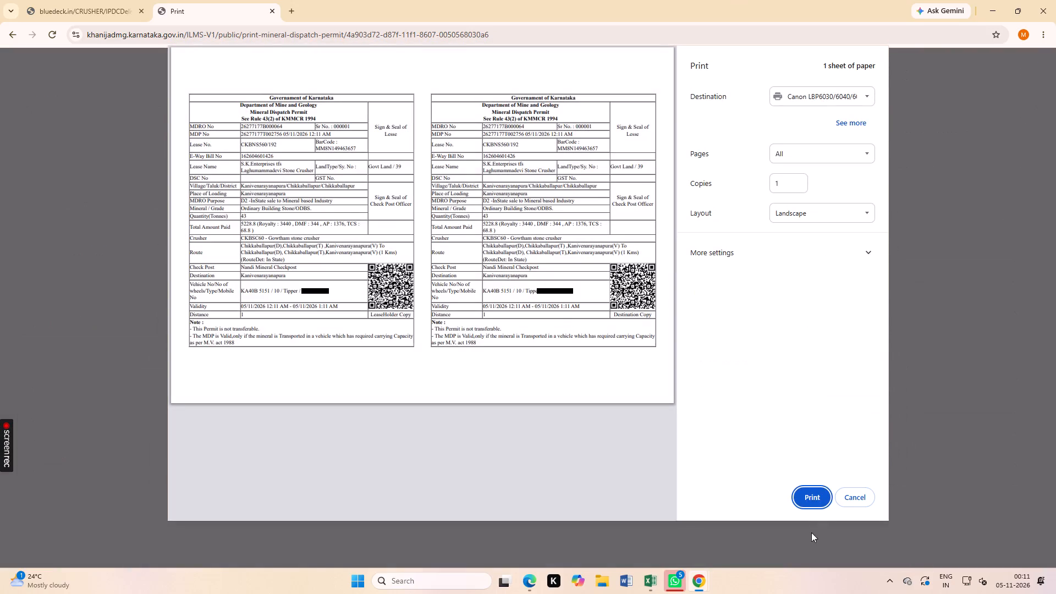
pyautogui.click(821, 501)
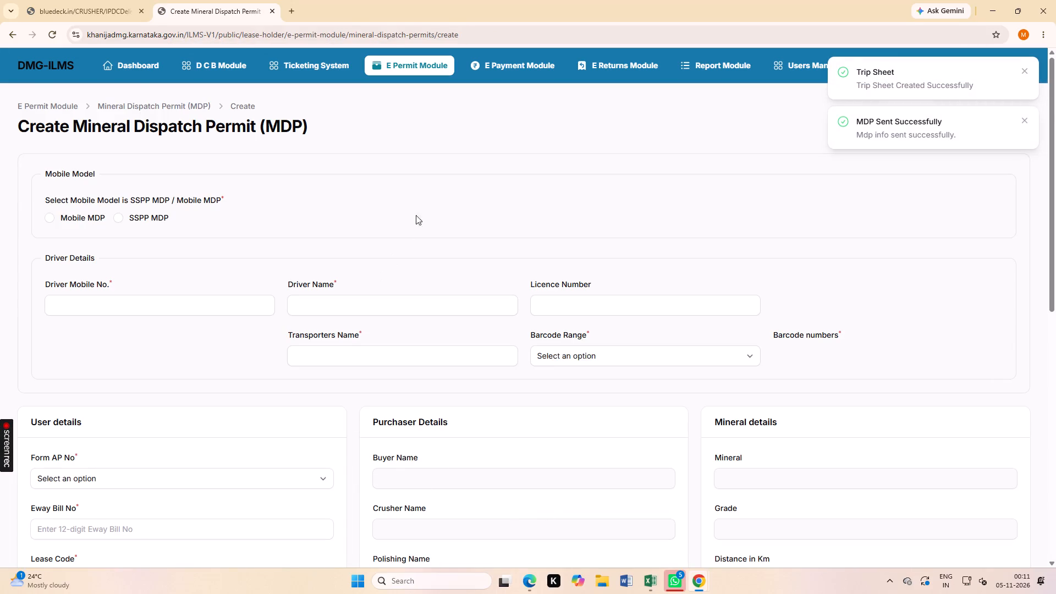
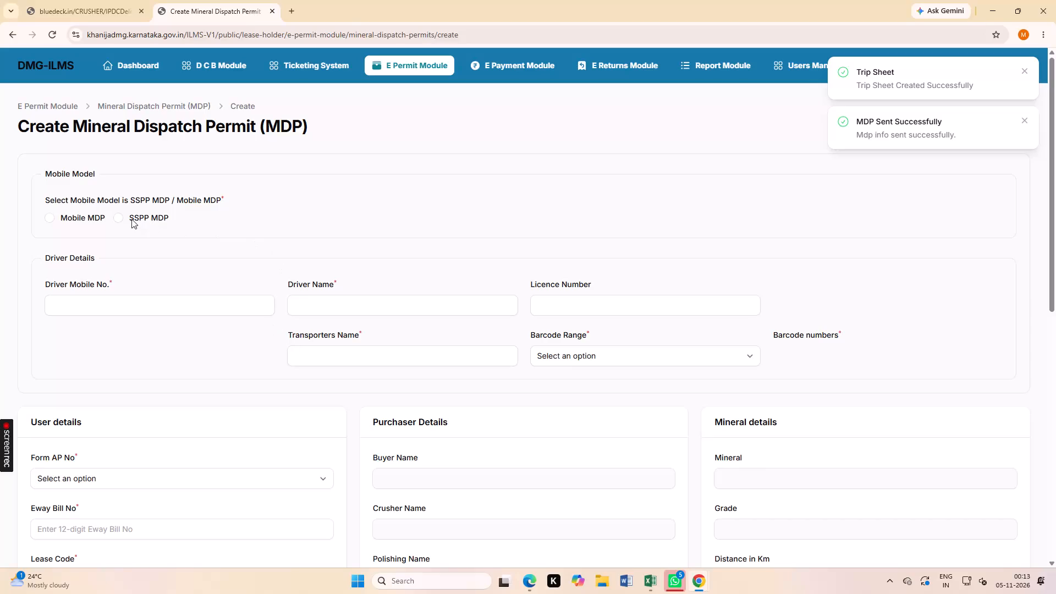
# Start the new permit as SSPP MDP, enter the driver's mobile number and set the driver name to DRIVER.
pyautogui.click(131, 219)
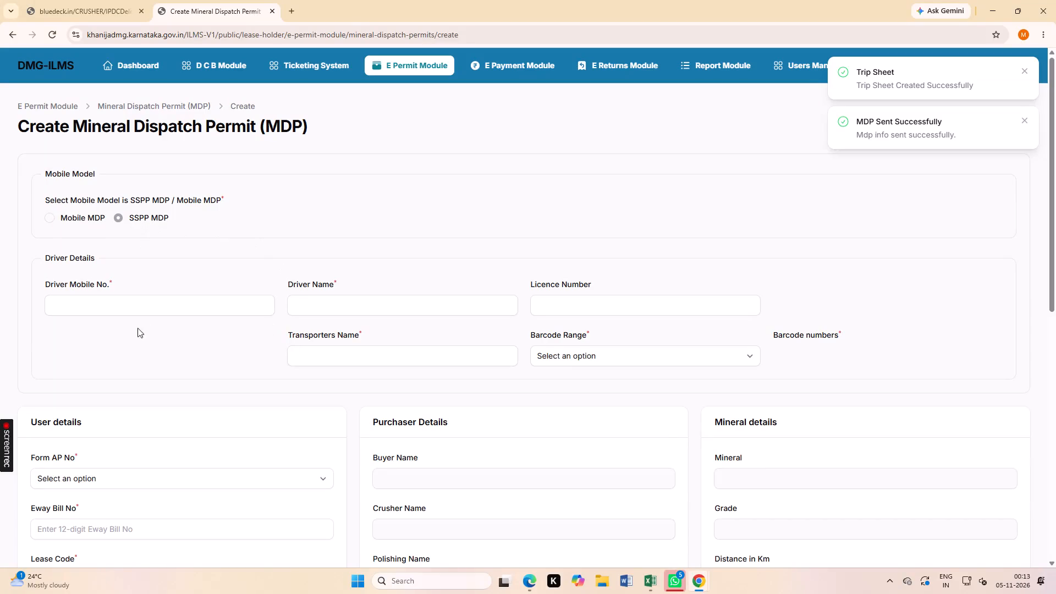
pyautogui.click(133, 316)
pyautogui.click(146, 313)
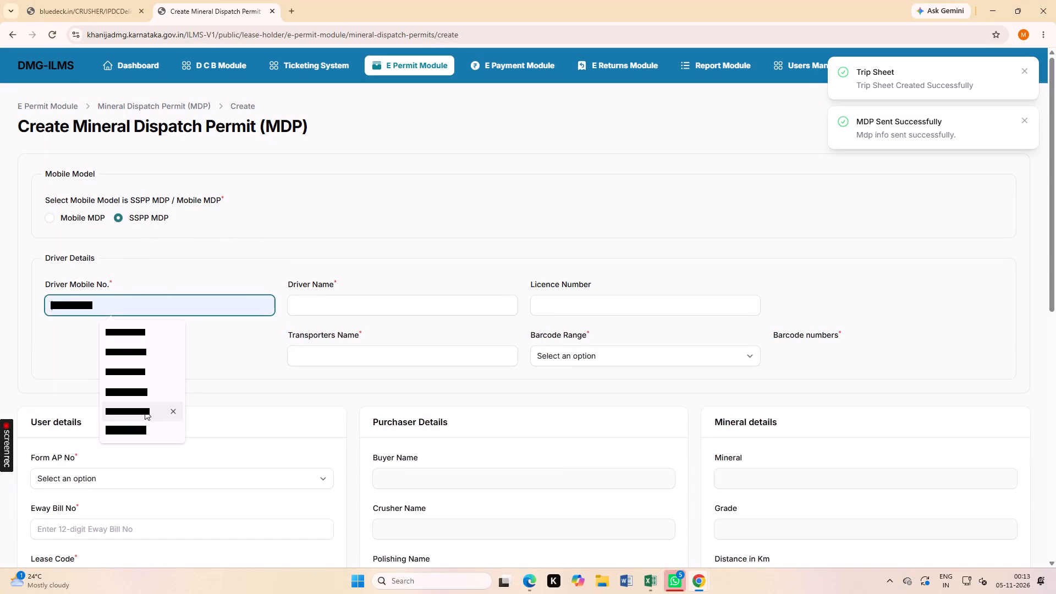
pyautogui.click(145, 410)
pyautogui.press('BackSpace')
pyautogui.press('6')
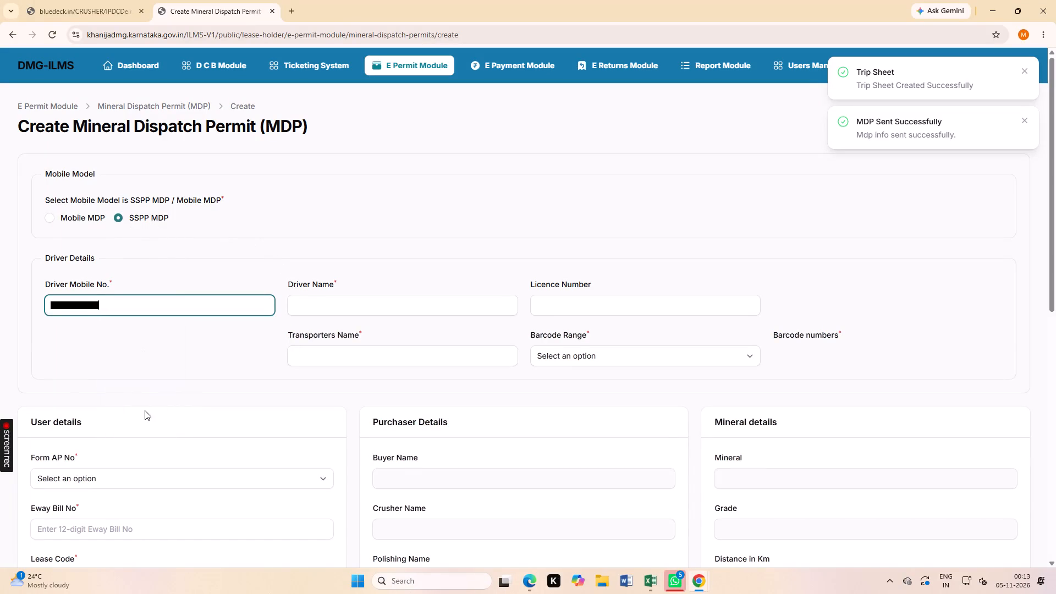
pyautogui.click(324, 313)
pyautogui.click(382, 330)
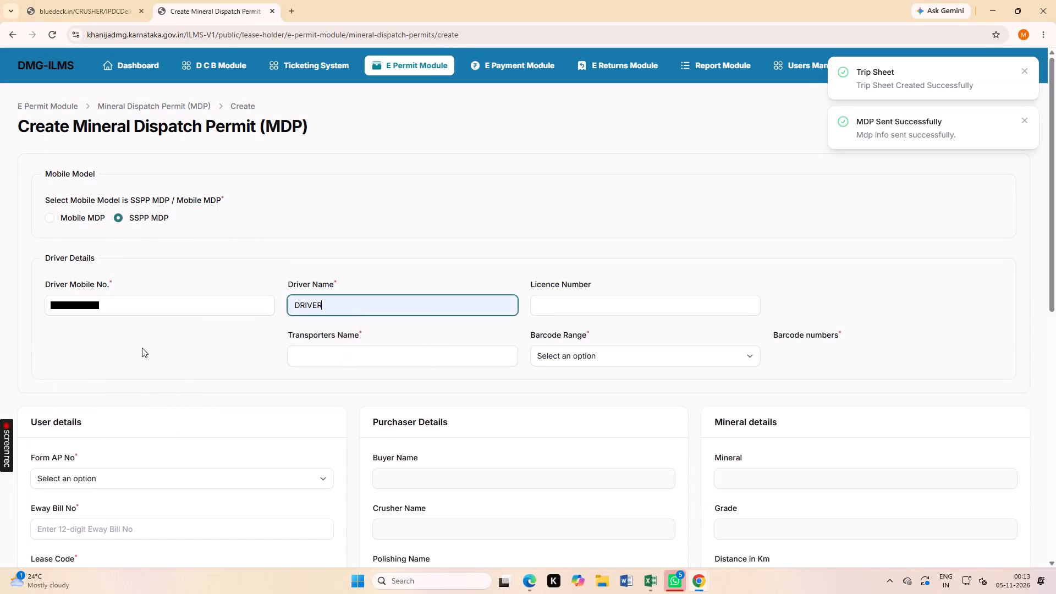
pyautogui.click(142, 348)
pyautogui.scroll(-1, 656, 378)
pyautogui.click(592, 299)
pyautogui.click(597, 300)
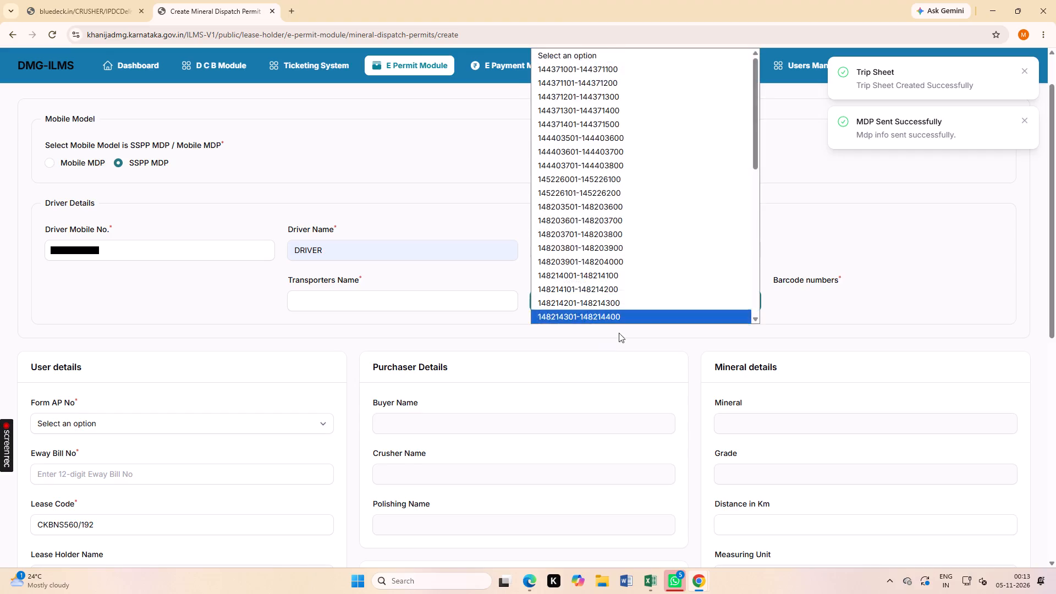
pyautogui.scroll(-6, 616, 249)
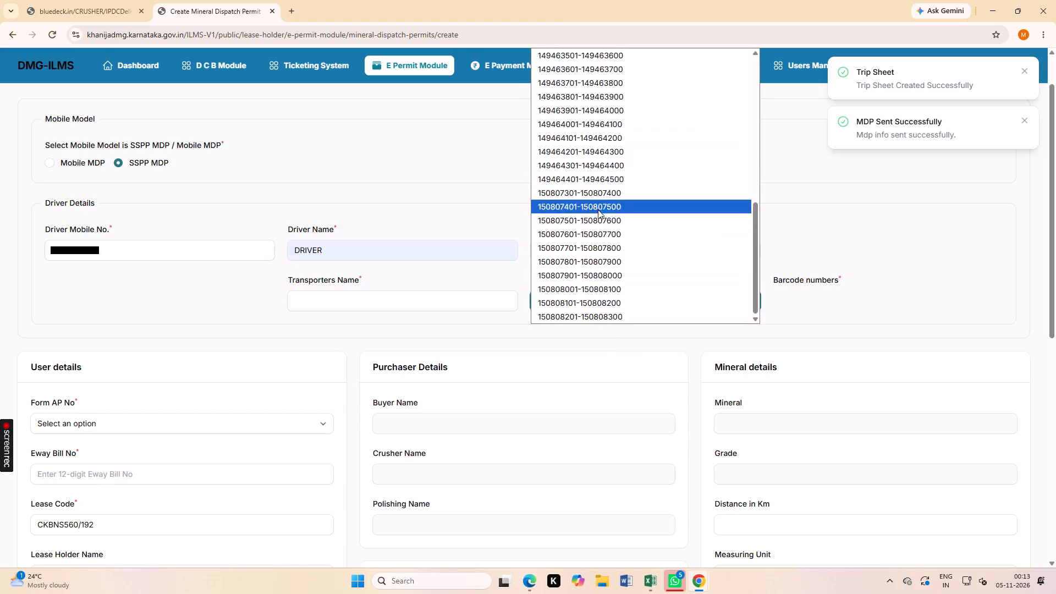
pyautogui.scroll(-3, 597, 214)
pyautogui.click(592, 70)
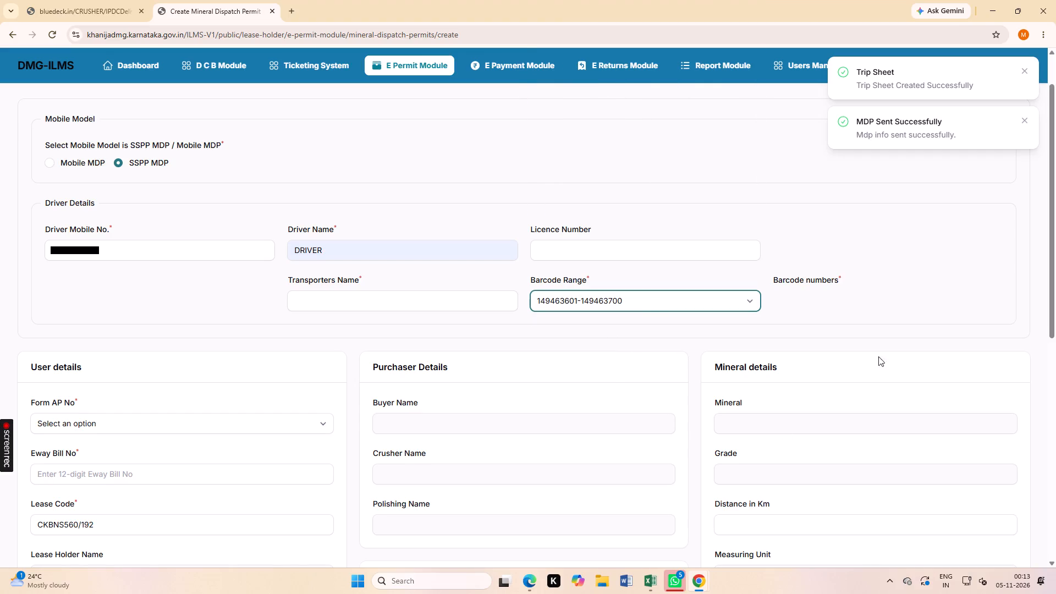
pyautogui.click(852, 300)
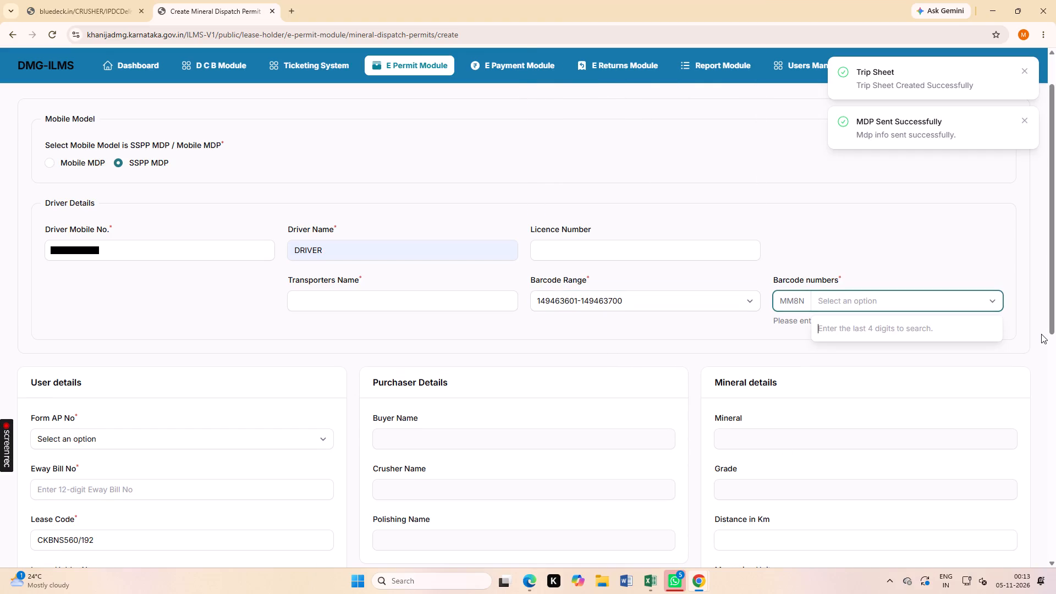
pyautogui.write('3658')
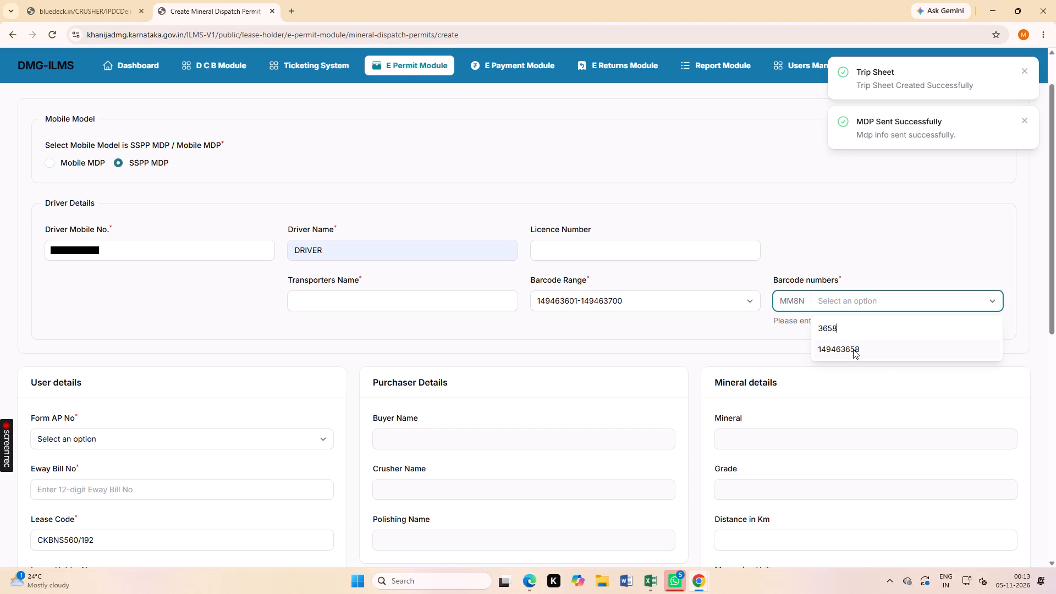
pyautogui.click(853, 350)
pyautogui.scroll(-2, 383, 359)
pyautogui.click(137, 332)
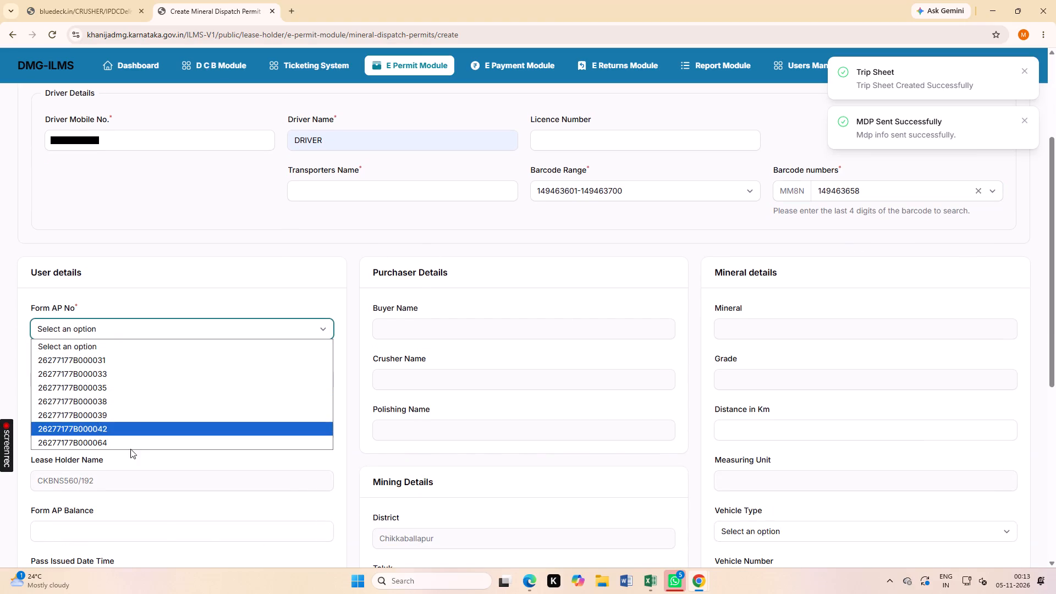
pyautogui.click(129, 446)
pyautogui.click(153, 376)
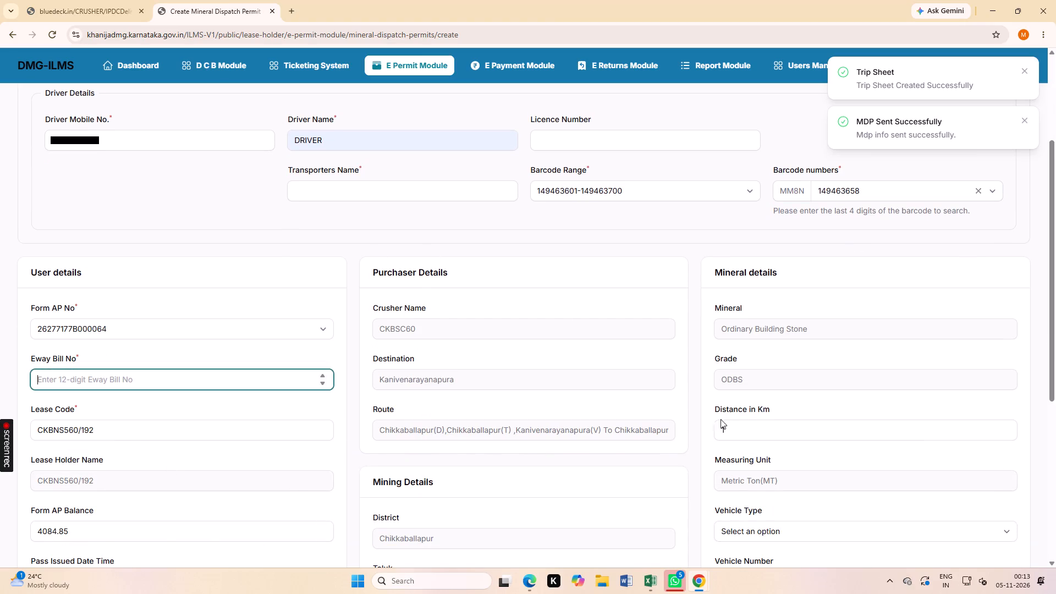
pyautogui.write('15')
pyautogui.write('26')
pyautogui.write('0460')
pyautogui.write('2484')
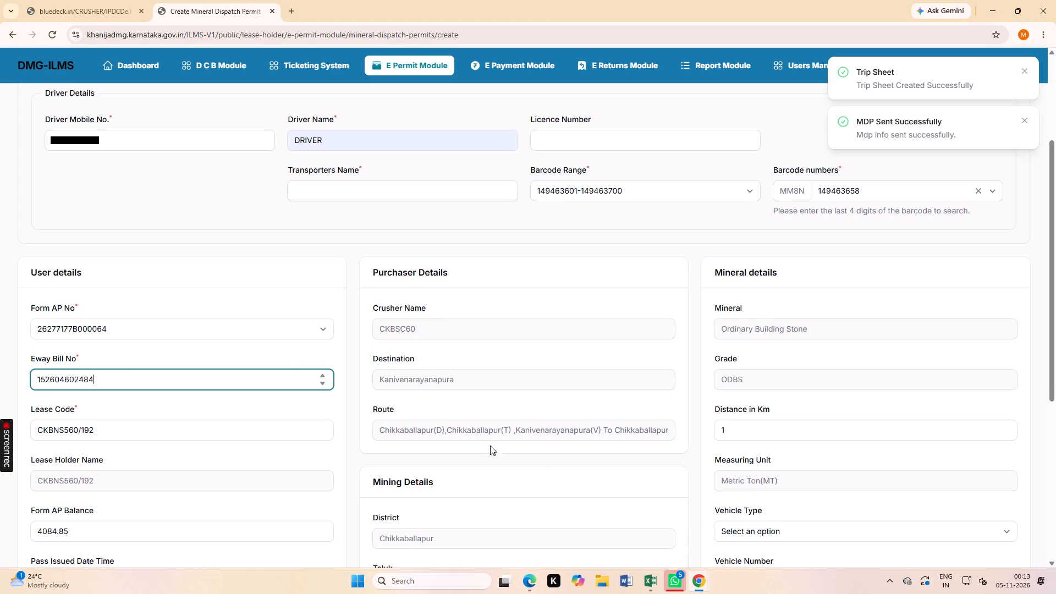
pyautogui.click(284, 353)
pyautogui.scroll(-2, 640, 437)
pyautogui.click(756, 420)
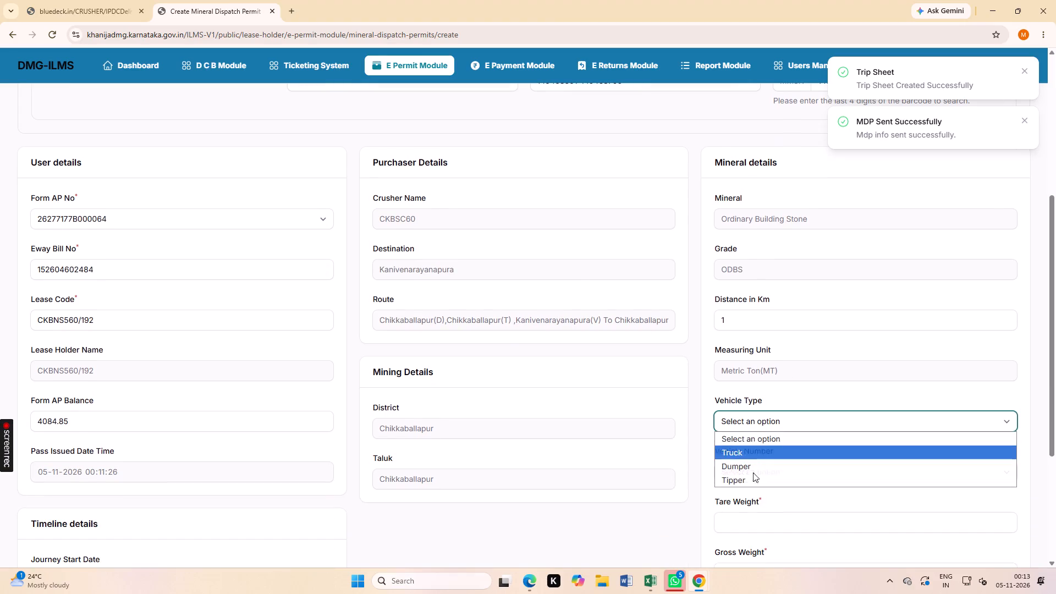
pyautogui.click(752, 474)
pyautogui.click(751, 470)
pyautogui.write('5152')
pyautogui.click(783, 526)
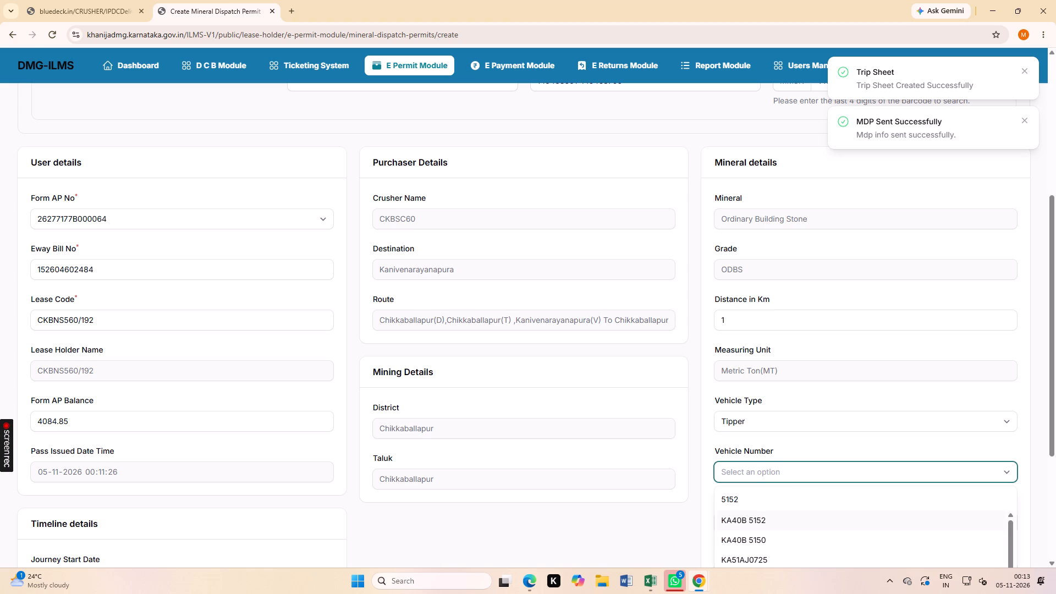
pyautogui.scroll(-2, 796, 512)
pyautogui.click(741, 459)
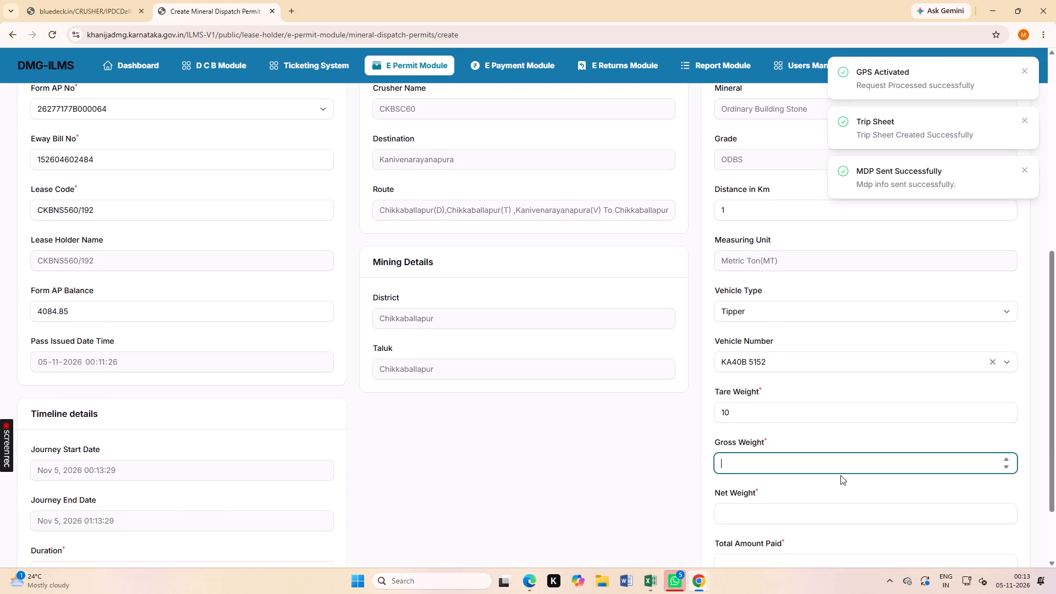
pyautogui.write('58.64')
pyautogui.click(548, 484)
pyautogui.scroll(-3, 701, 531)
pyautogui.scroll(-2, 246, 510)
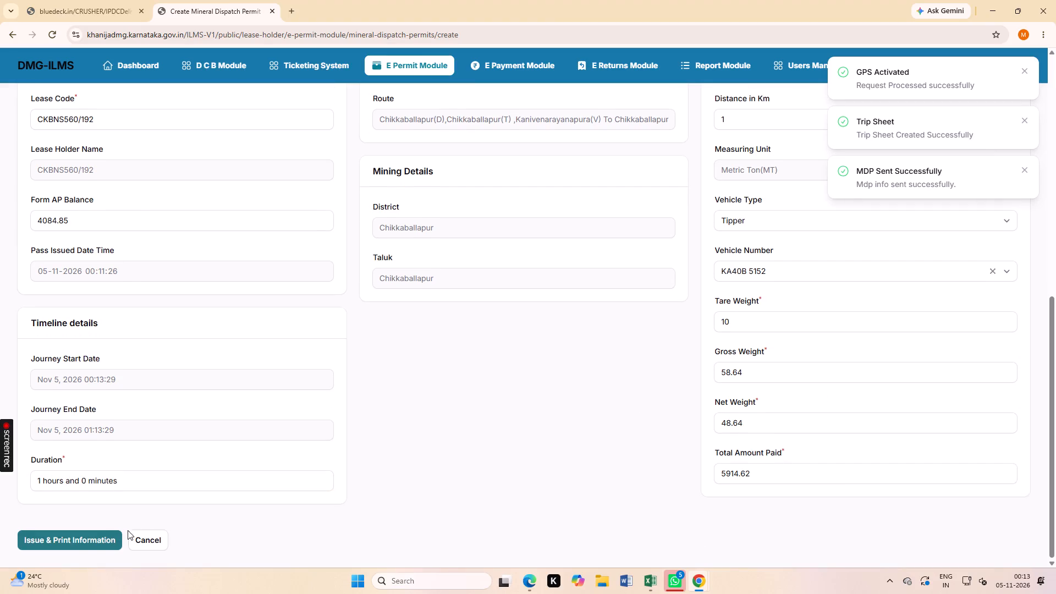
pyautogui.click(82, 542)
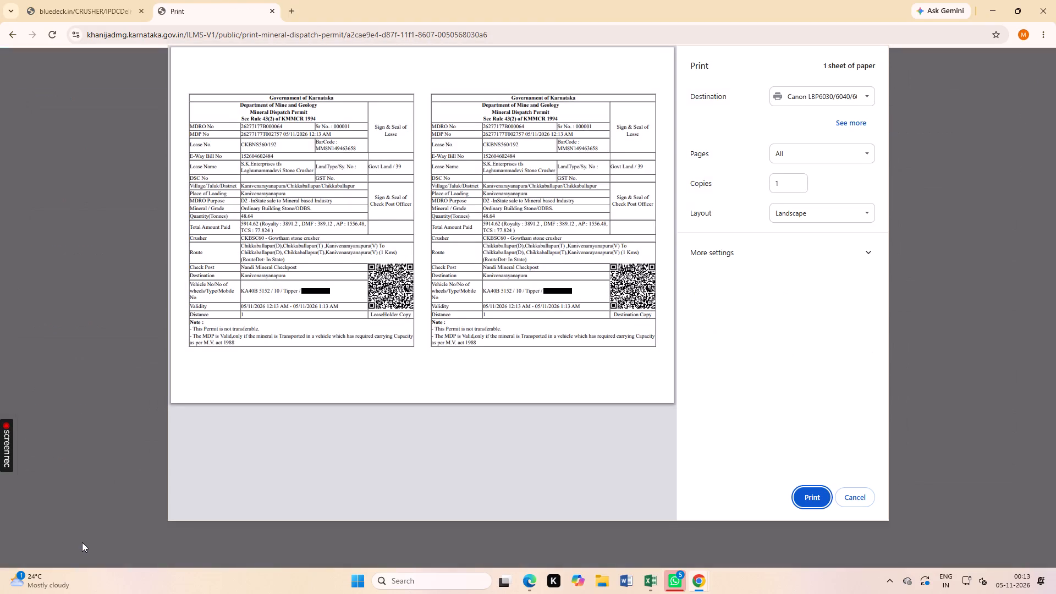
pyautogui.click(815, 501)
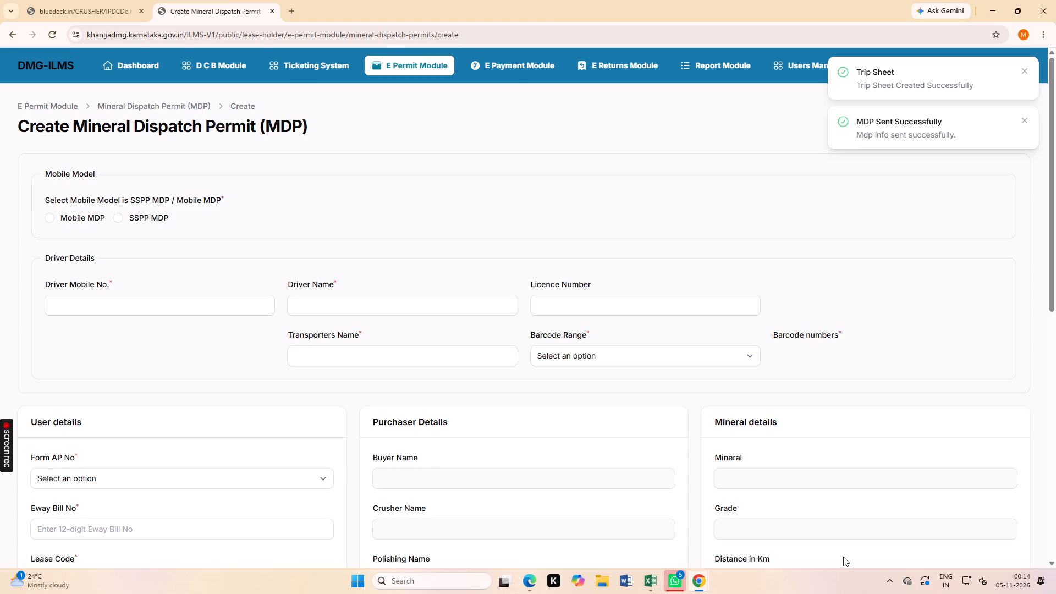
# Set the mobile model of the next Mineral Dispatch Permit to SSPP MDP.
pyautogui.click(137, 212)
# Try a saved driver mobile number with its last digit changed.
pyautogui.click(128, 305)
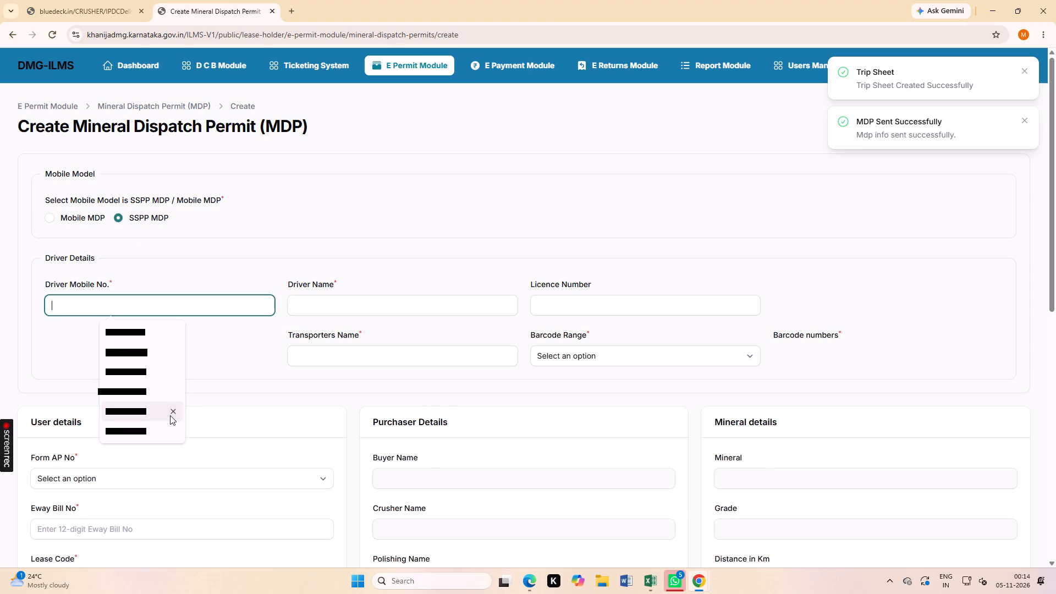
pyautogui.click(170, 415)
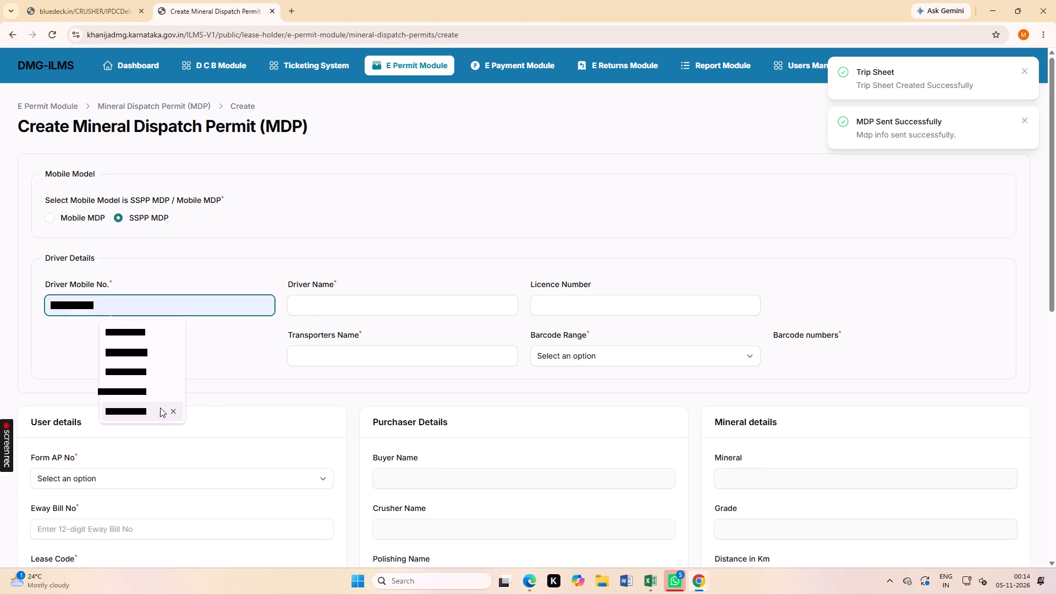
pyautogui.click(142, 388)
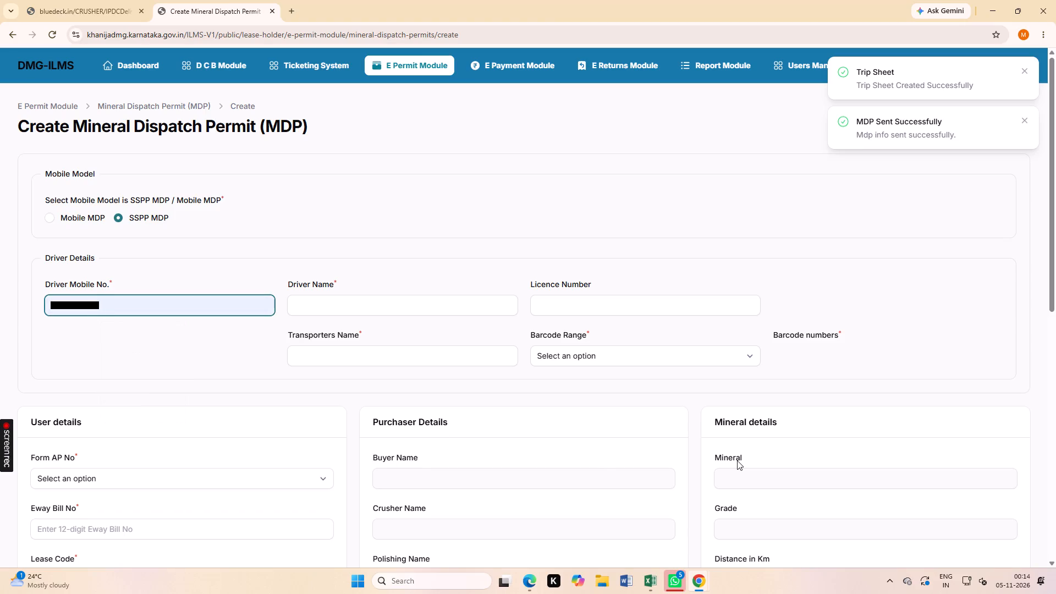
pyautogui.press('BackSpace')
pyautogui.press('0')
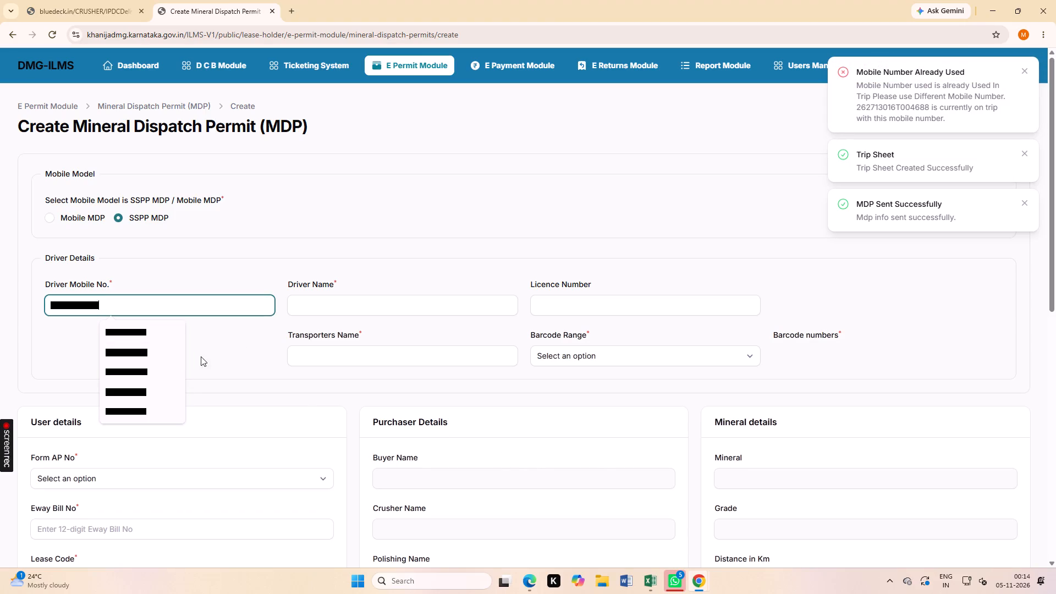
# Enter a different driver mobile number in the driver details and set the driver name to DRIVER.
pyautogui.click(139, 338)
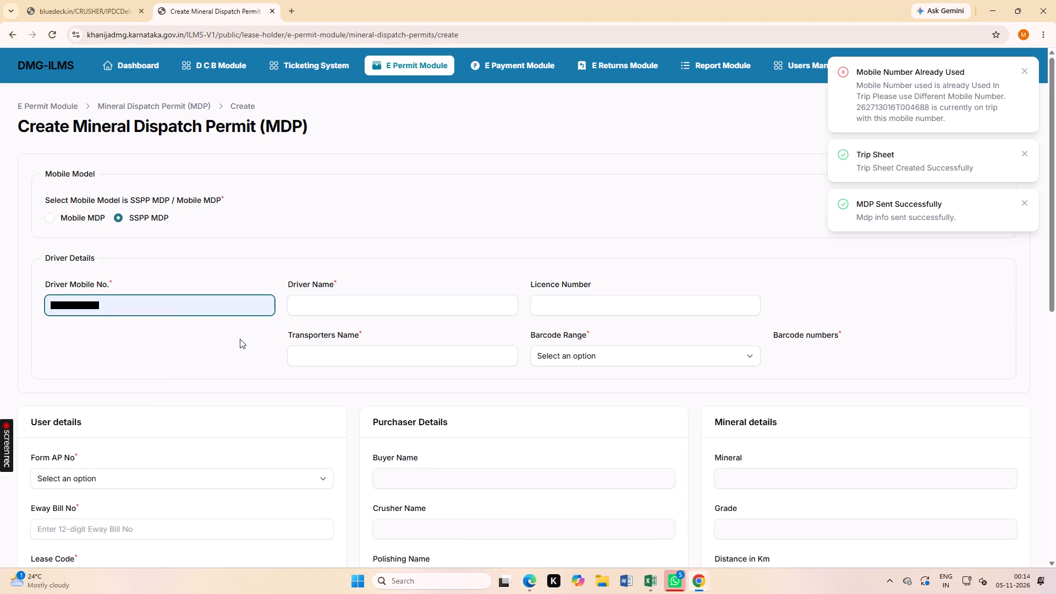
pyautogui.press('BackSpace')
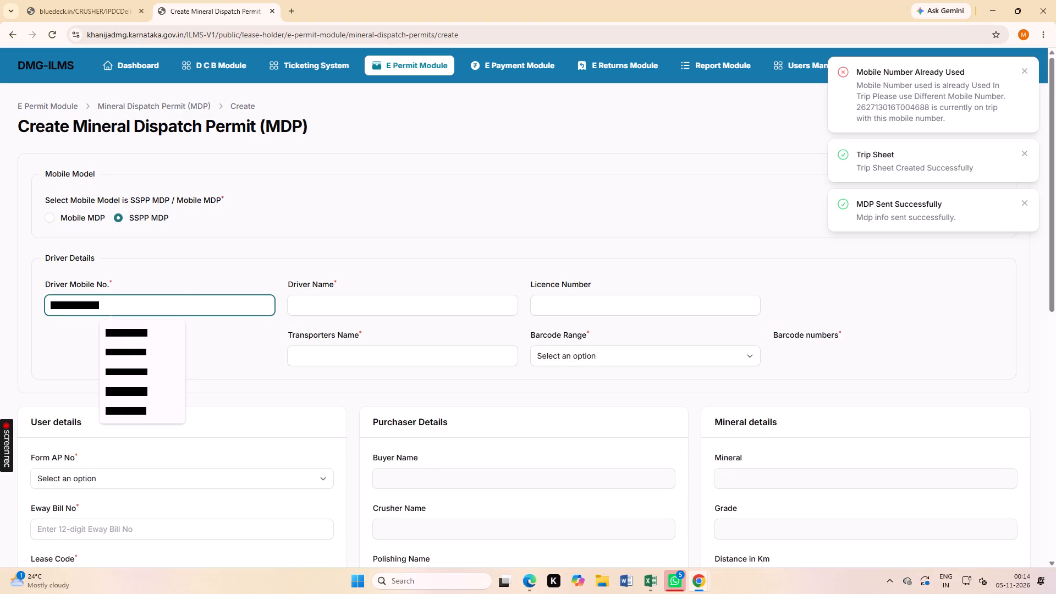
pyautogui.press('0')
pyautogui.click(369, 310)
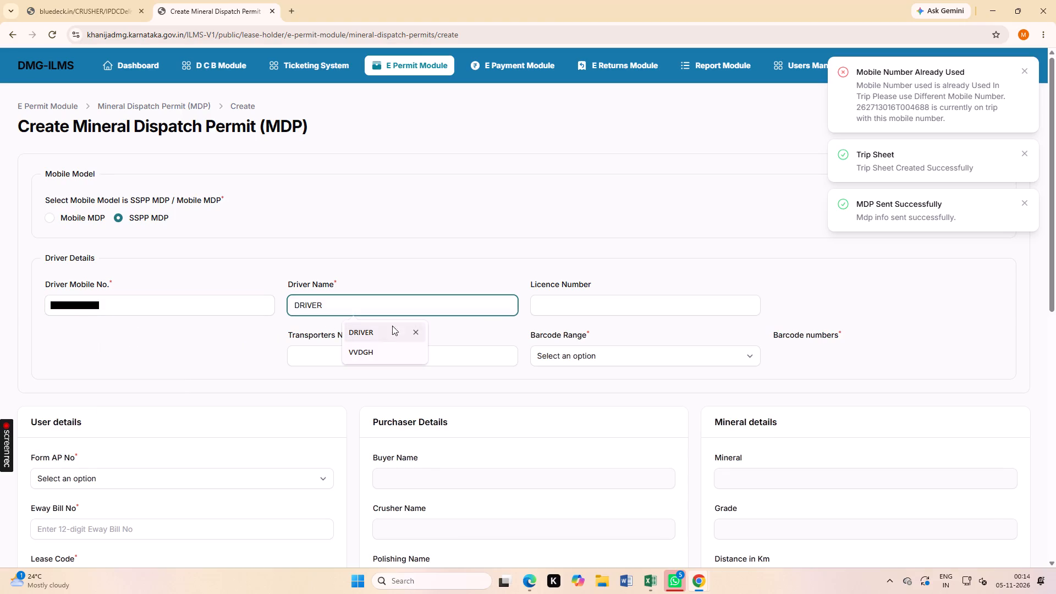
pyautogui.click(402, 337)
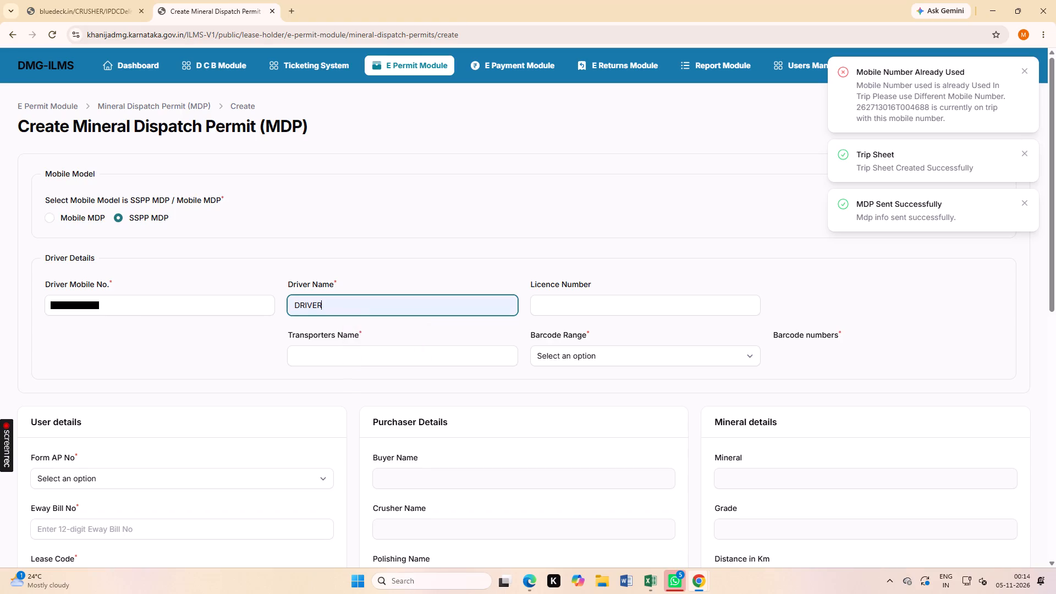
pyautogui.click(591, 355)
pyautogui.scroll(-3, 604, 301)
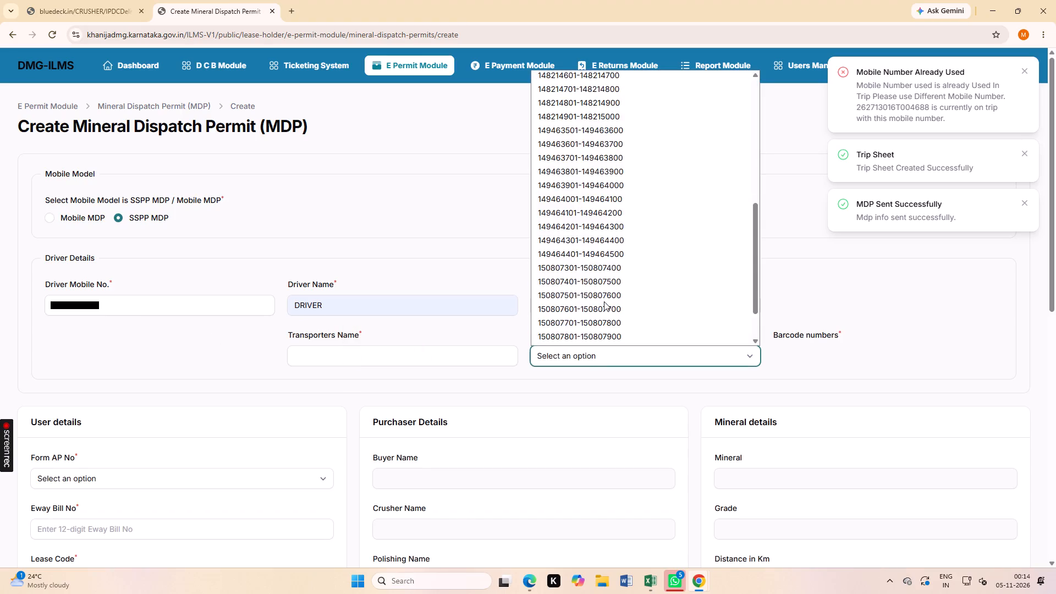
pyautogui.scroll(-5, 604, 301)
pyautogui.click(617, 97)
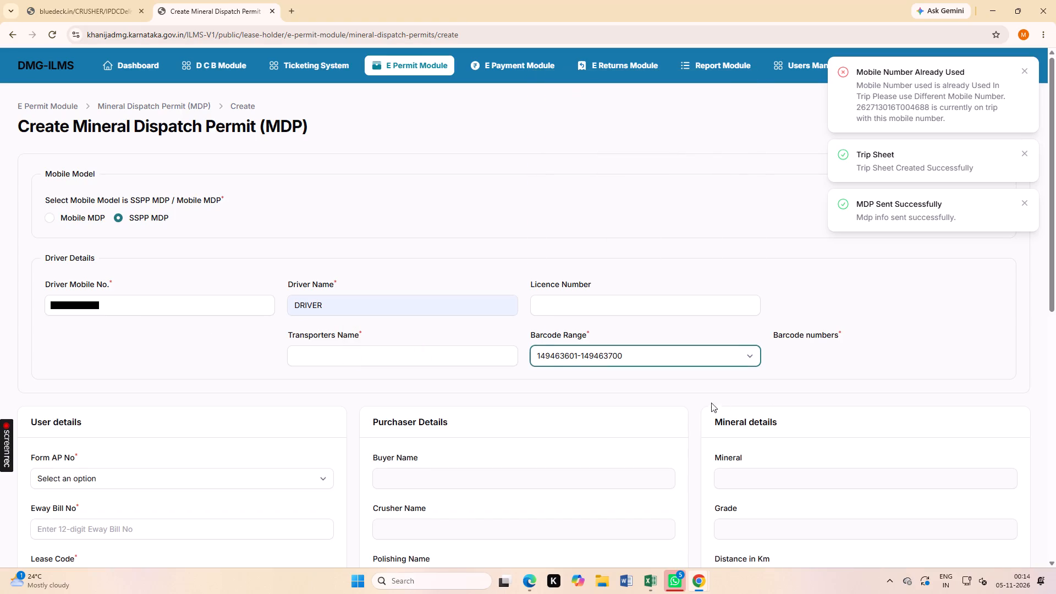
pyautogui.click(874, 355)
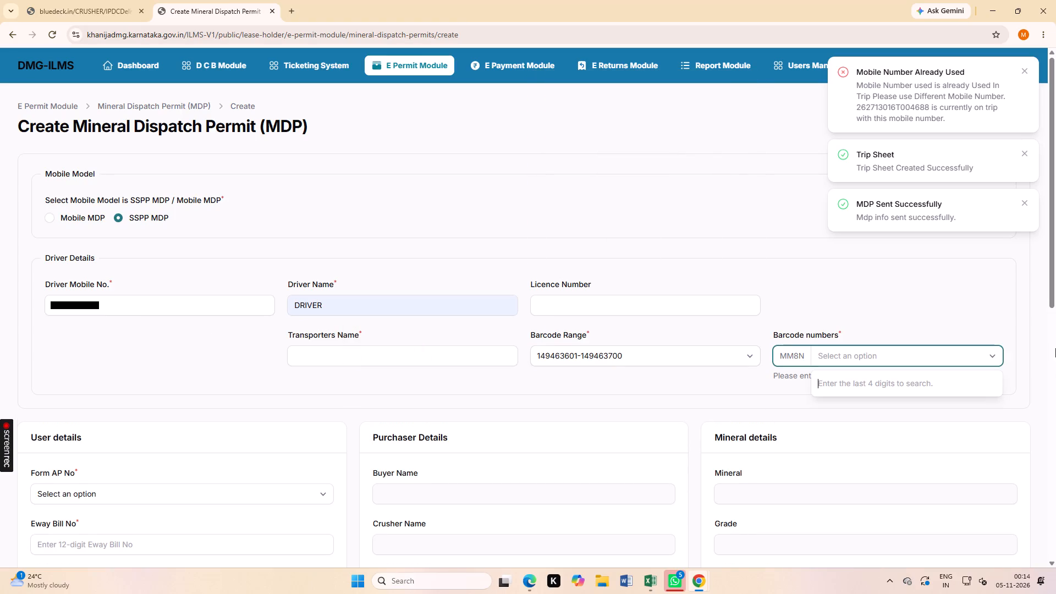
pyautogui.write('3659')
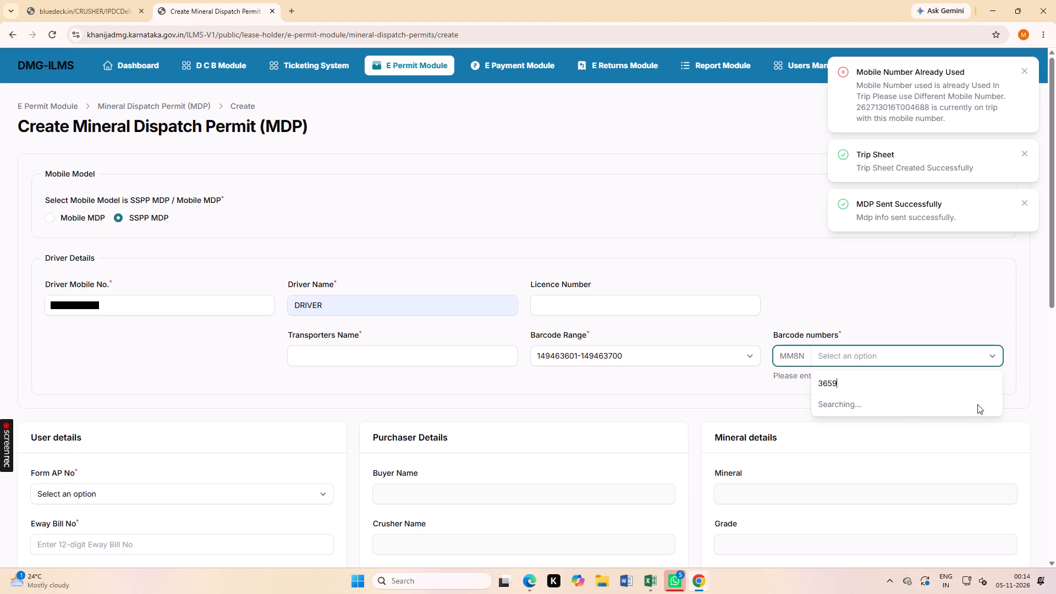
pyautogui.click(881, 409)
pyautogui.click(550, 393)
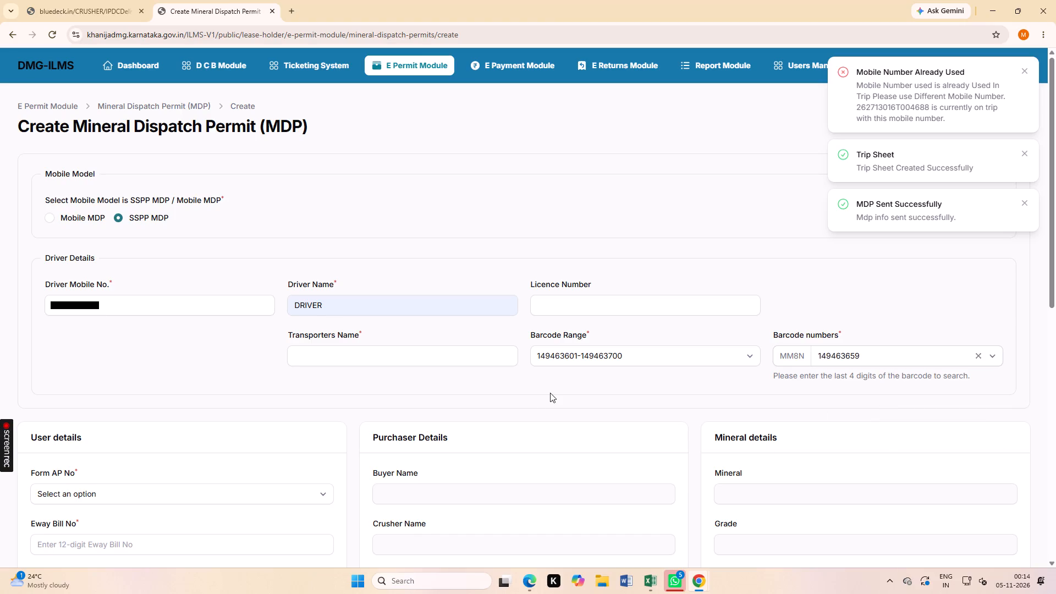
pyautogui.scroll(-2, 235, 437)
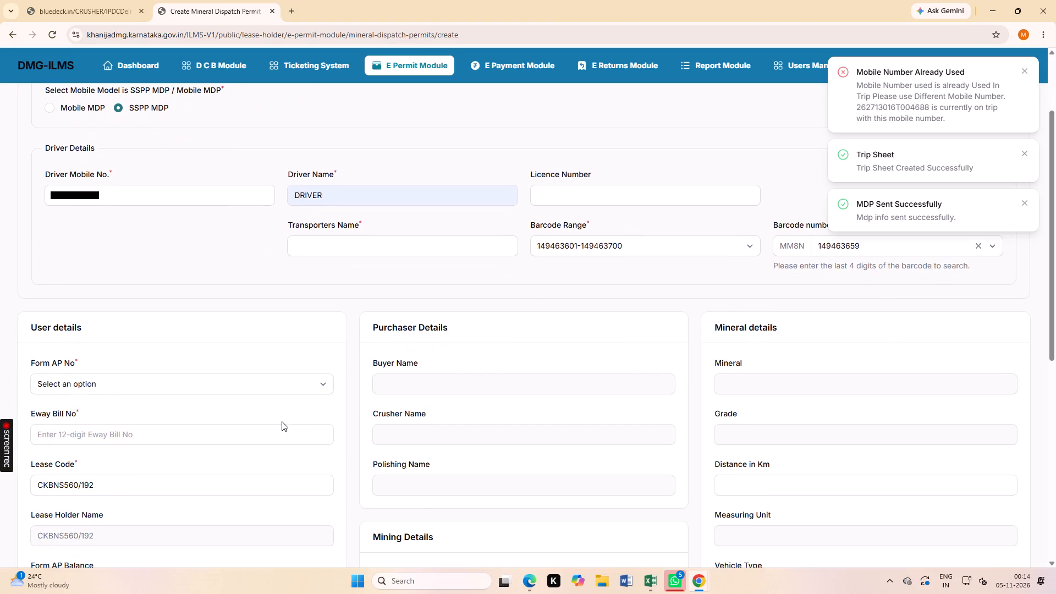
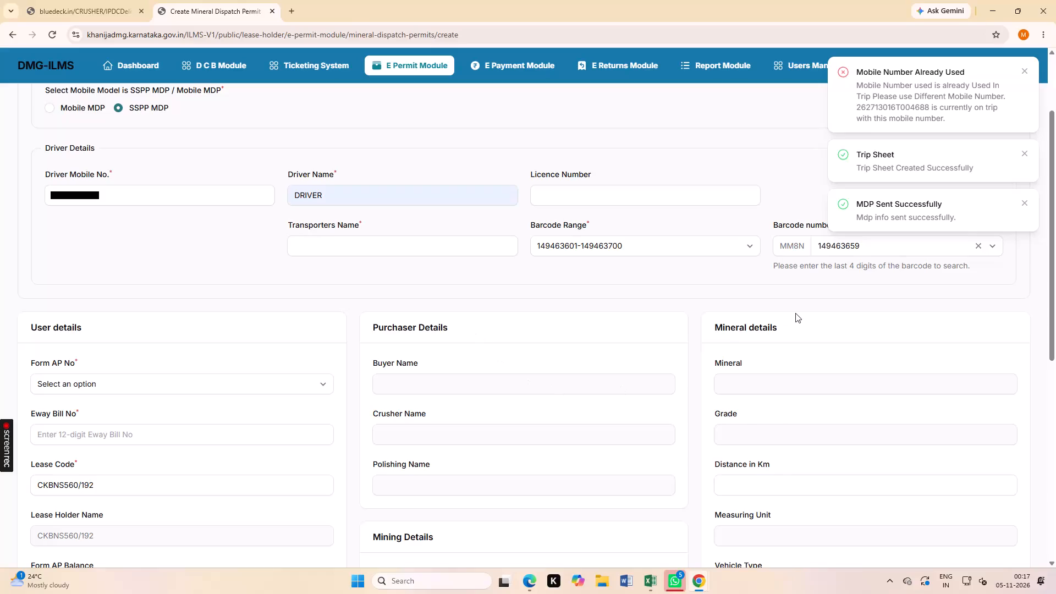
pyautogui.scroll(-2, 58, 359)
pyautogui.click(94, 270)
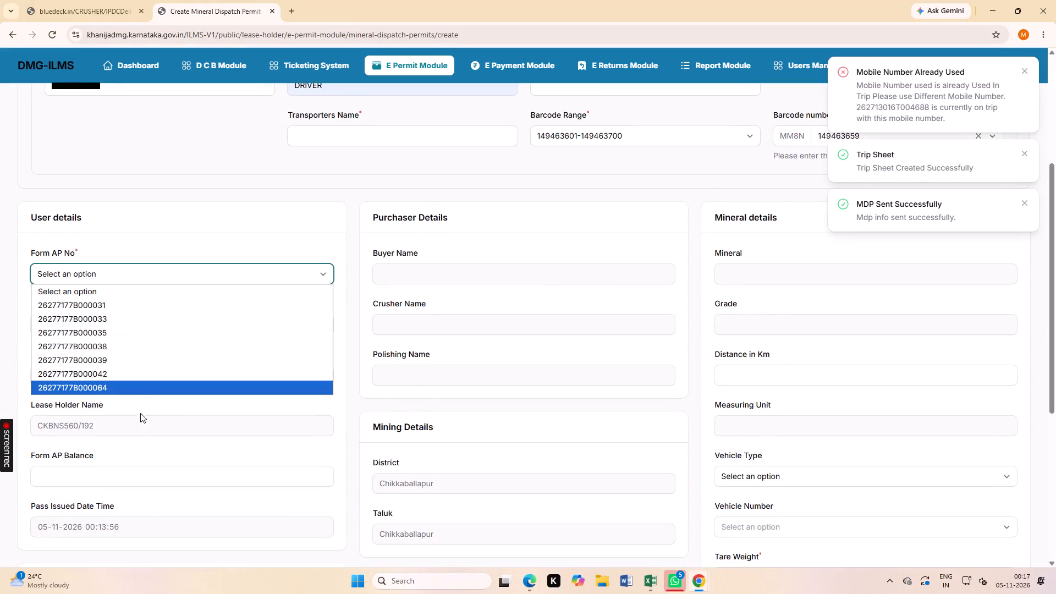
pyautogui.click(136, 383)
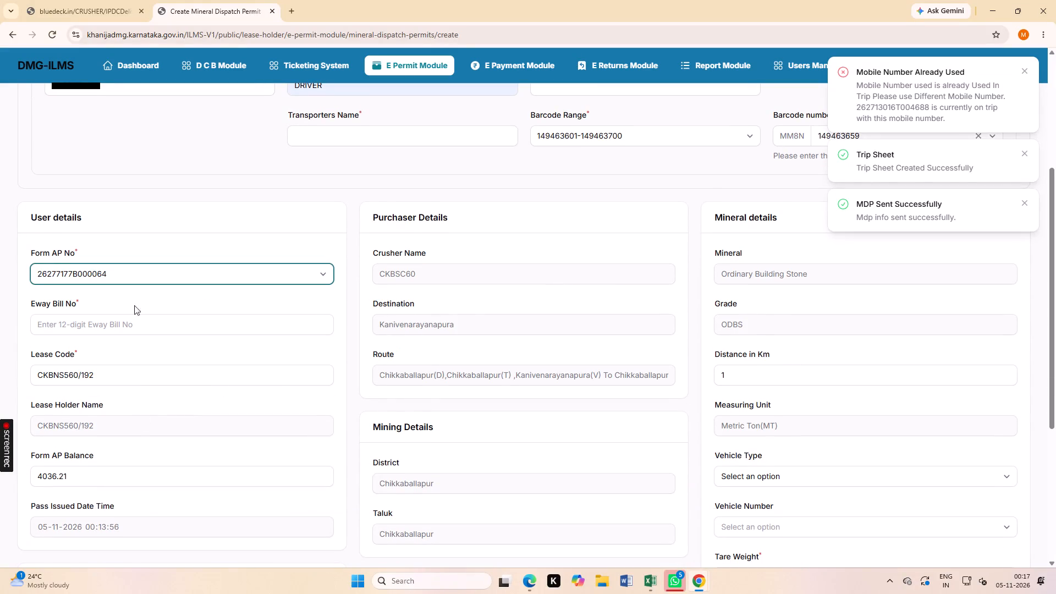
pyautogui.click(120, 316)
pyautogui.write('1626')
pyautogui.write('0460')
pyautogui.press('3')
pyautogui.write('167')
pyautogui.click(271, 293)
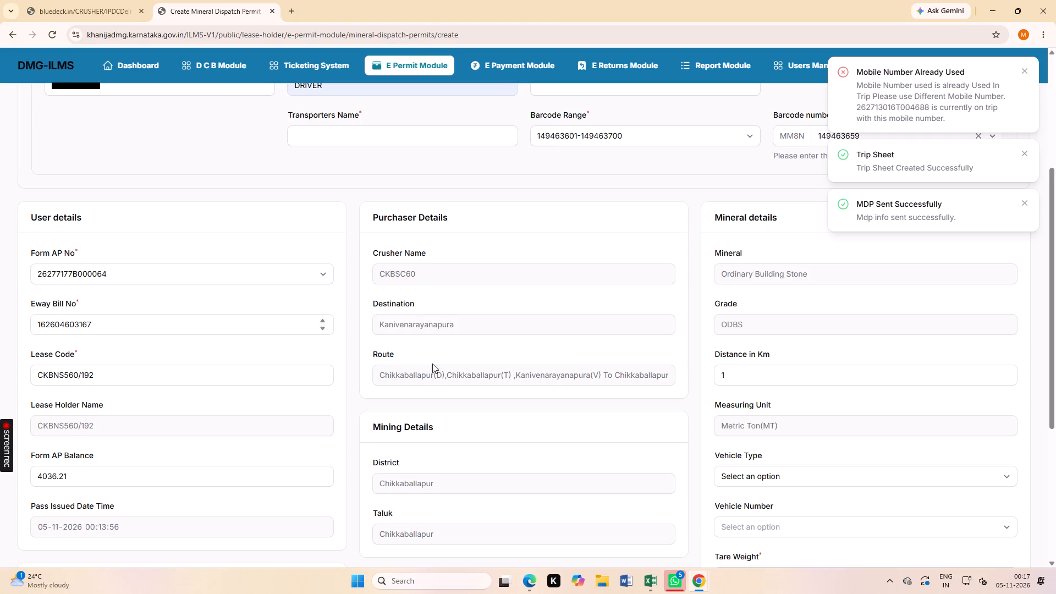
pyautogui.scroll(-3, 733, 369)
pyautogui.click(739, 307)
pyautogui.click(741, 365)
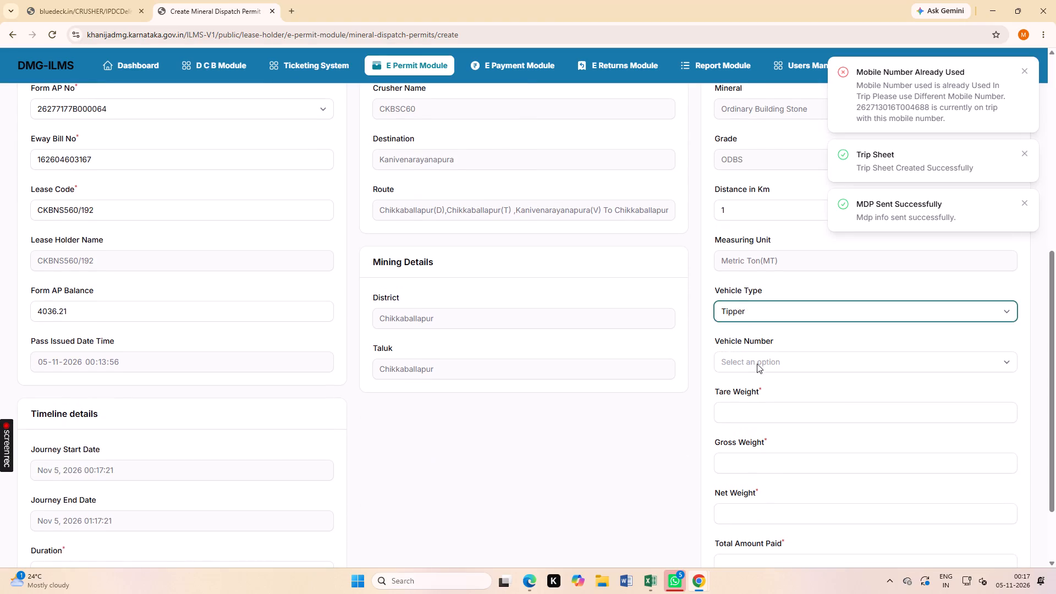
pyautogui.click(757, 364)
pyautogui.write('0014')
pyautogui.click(774, 414)
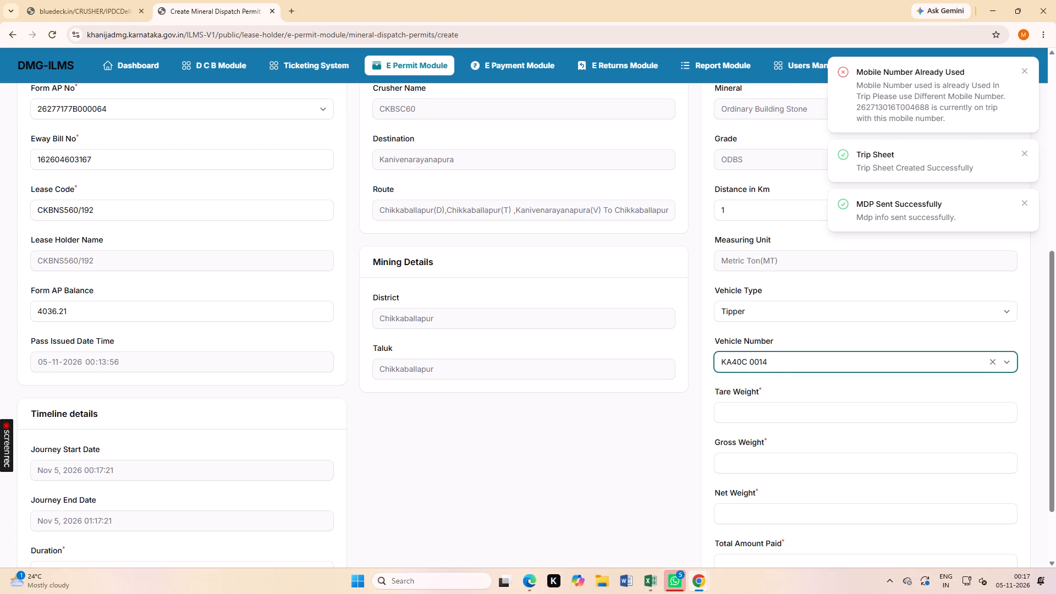
# Enter a gross weight of 58.43 in the mineral details.
pyautogui.scroll(-1, 779, 394)
pyautogui.click(740, 414)
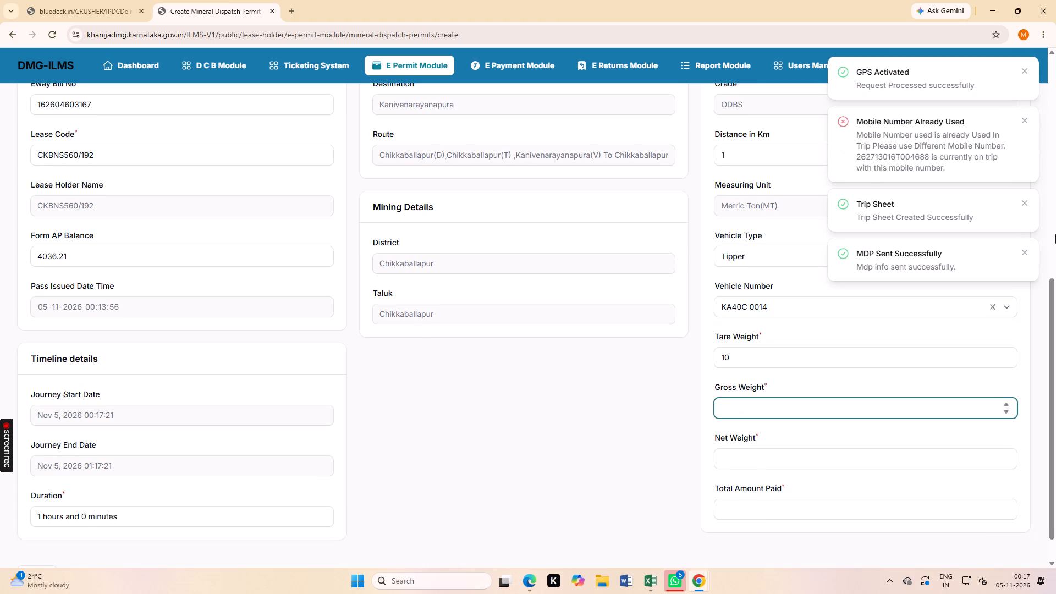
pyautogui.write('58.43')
pyautogui.click(520, 316)
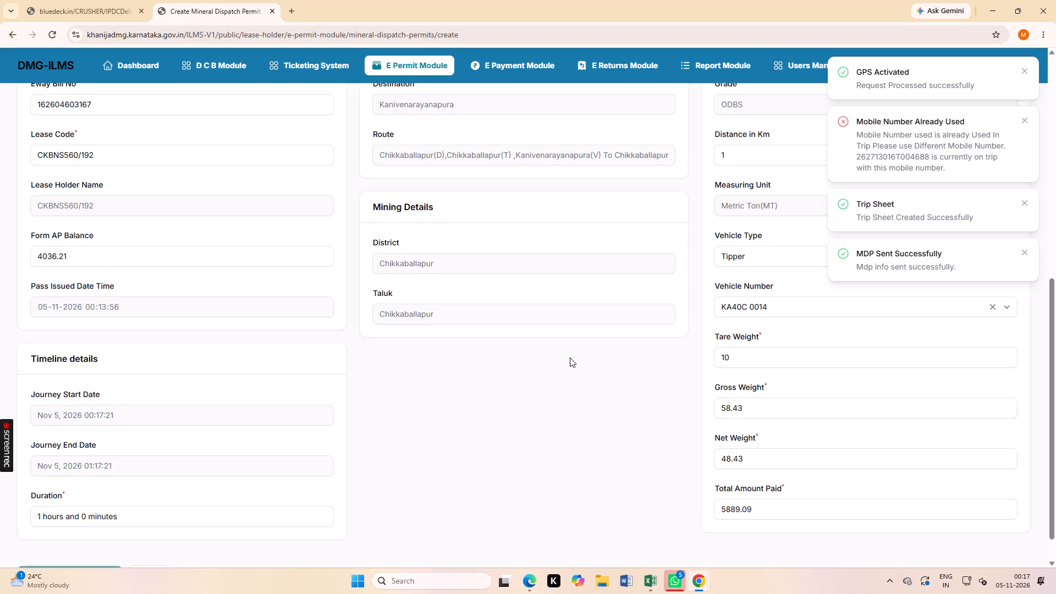
# Create the Mineral Dispatch Permit from the completed form and print it.
pyautogui.scroll(-2, 663, 384)
pyautogui.scroll(-3, 549, 485)
pyautogui.click(67, 532)
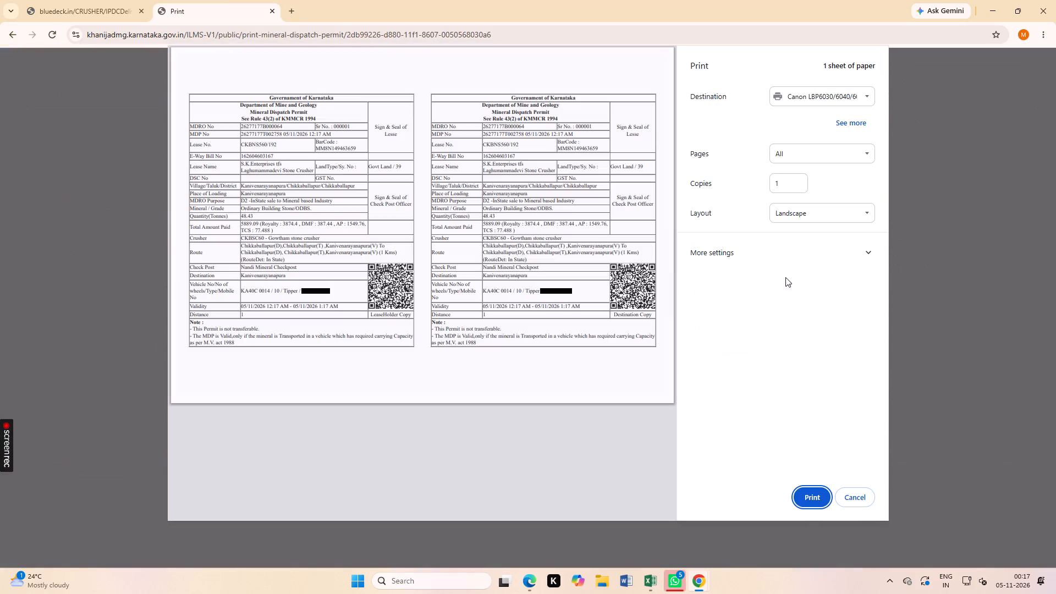
pyautogui.click(810, 497)
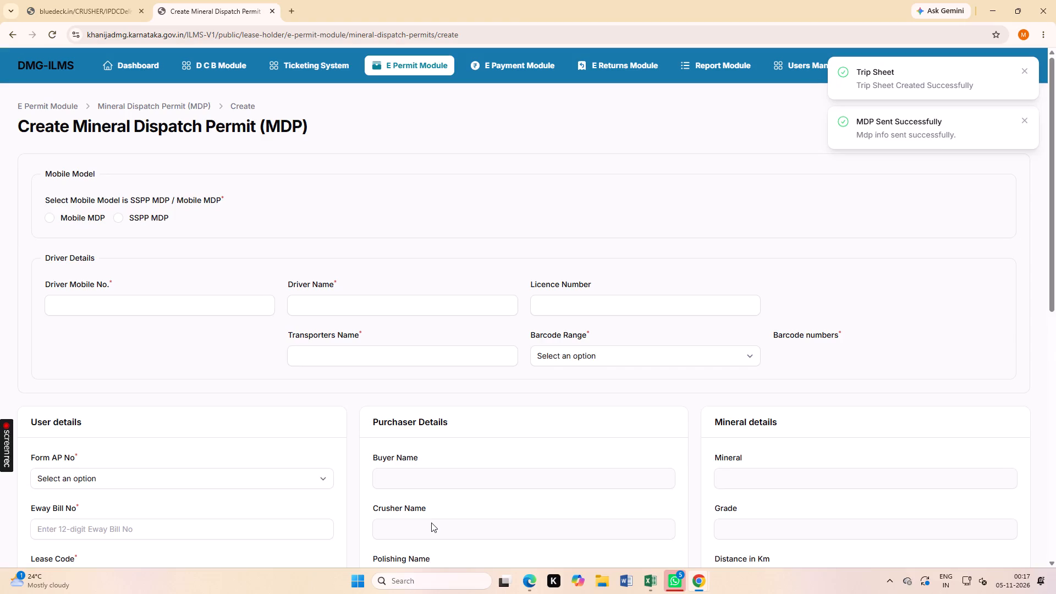
# Set the mobile model of the next Mineral Dispatch Permit to SSPP MDP.
pyautogui.click(129, 228)
pyautogui.click(141, 225)
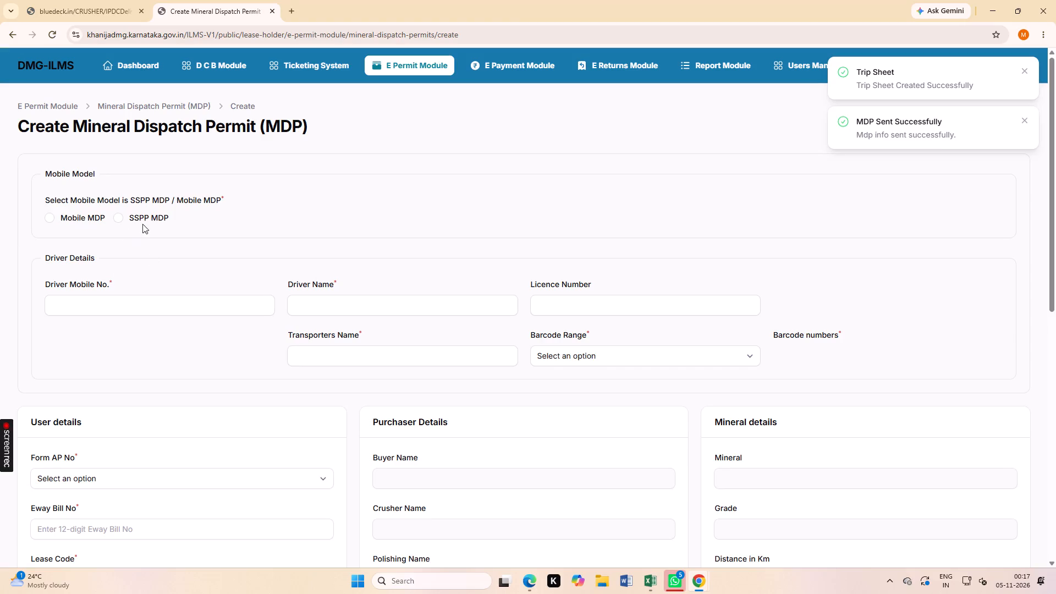
pyautogui.click(142, 223)
# Fill in a saved driver mobile number with its last digit changed to 1 and set the driver name to DRIVER.
pyautogui.click(107, 304)
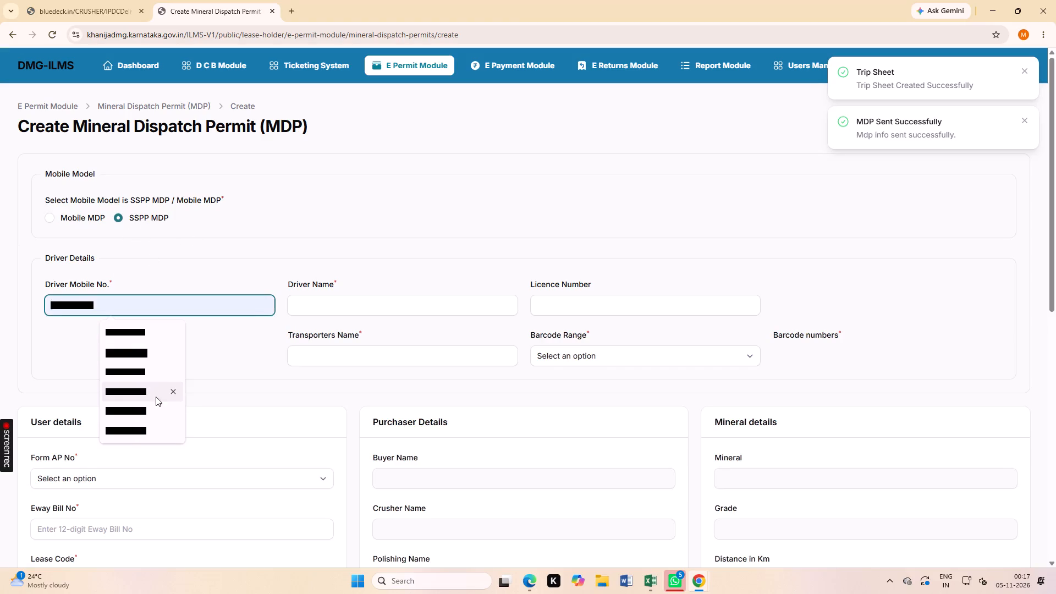
pyautogui.click(155, 353)
pyautogui.press('BackSpace')
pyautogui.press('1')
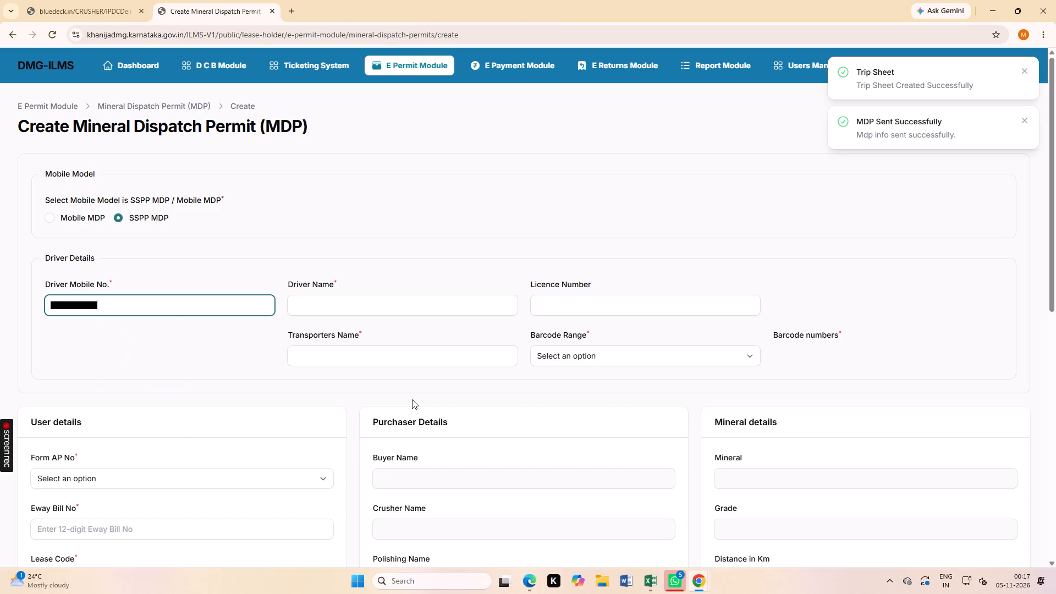
pyautogui.click(359, 311)
pyautogui.click(381, 339)
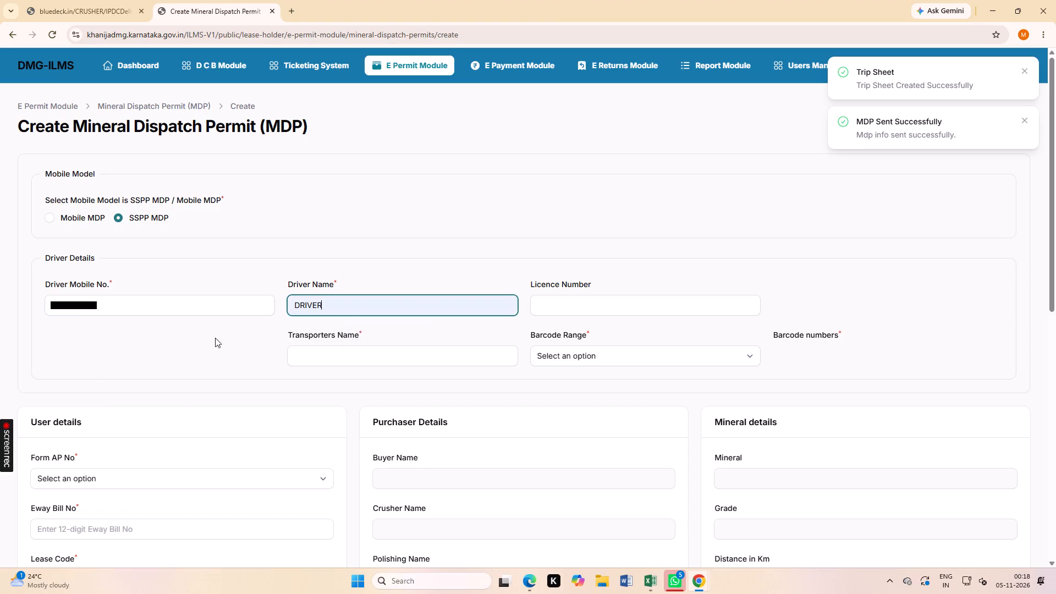
pyautogui.click(191, 338)
pyautogui.scroll(-1, 687, 335)
pyautogui.click(593, 300)
pyautogui.scroll(-7, 602, 237)
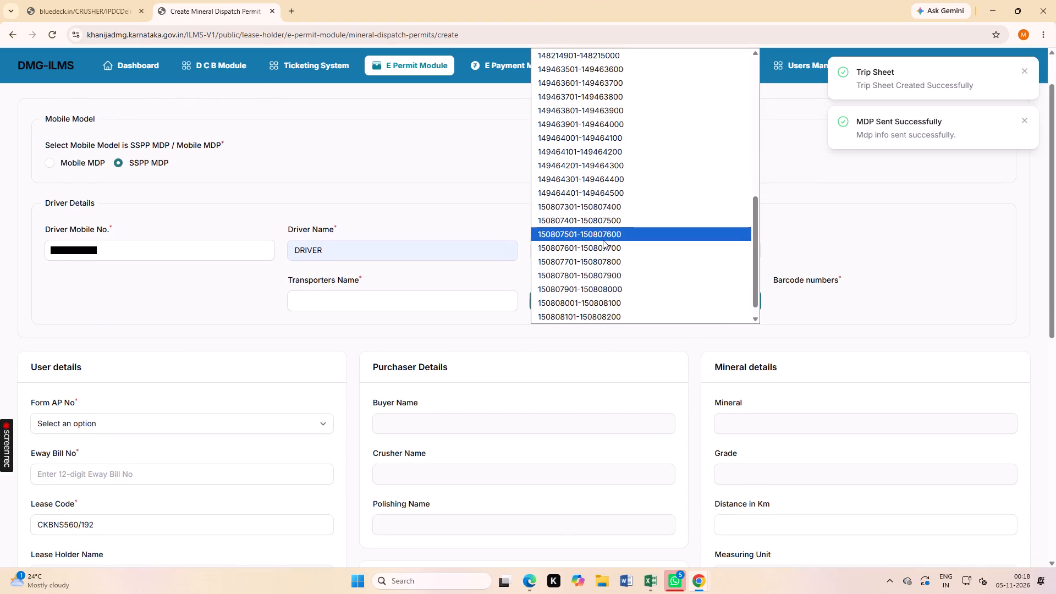
pyautogui.click(599, 74)
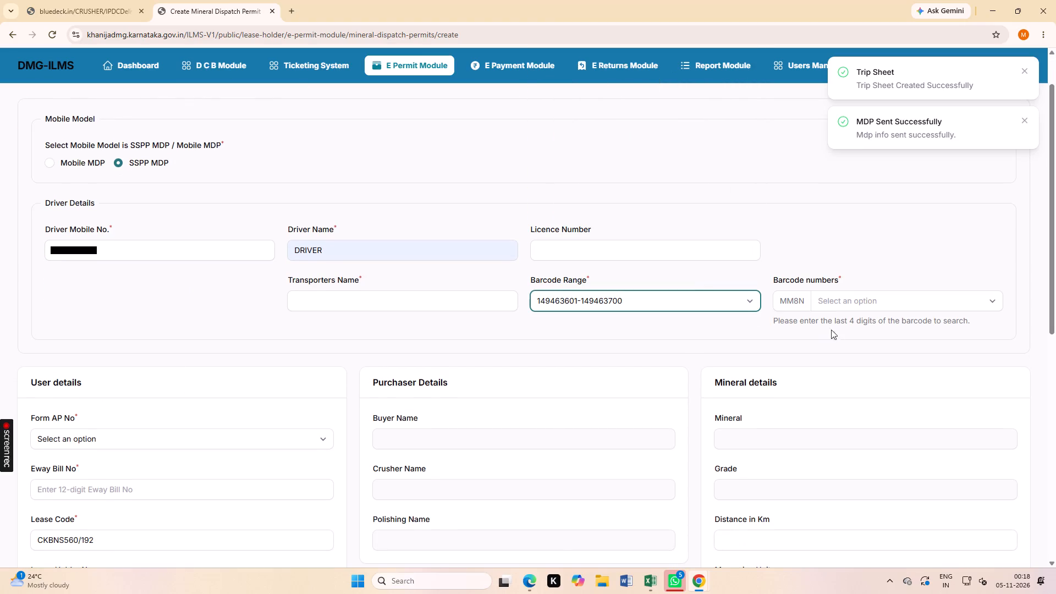
pyautogui.click(834, 302)
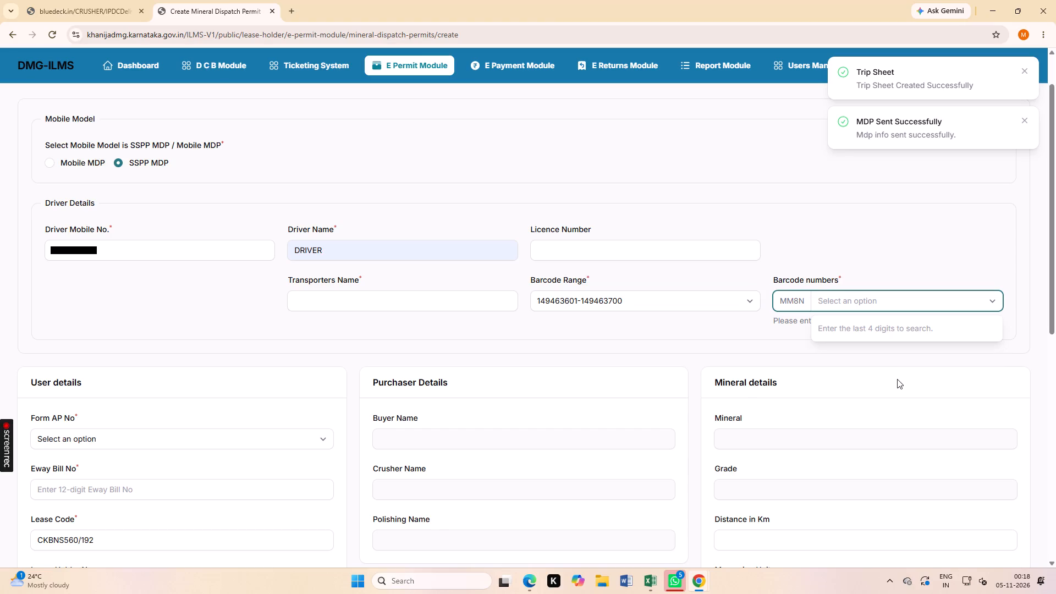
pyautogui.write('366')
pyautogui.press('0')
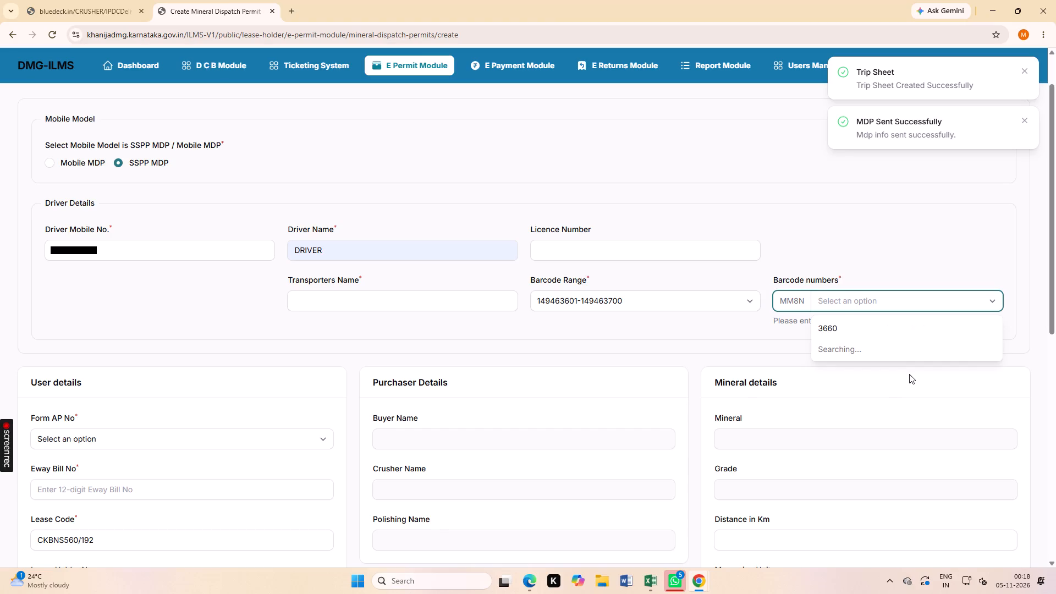
pyautogui.click(850, 349)
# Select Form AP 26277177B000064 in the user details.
pyautogui.scroll(-3, 152, 419)
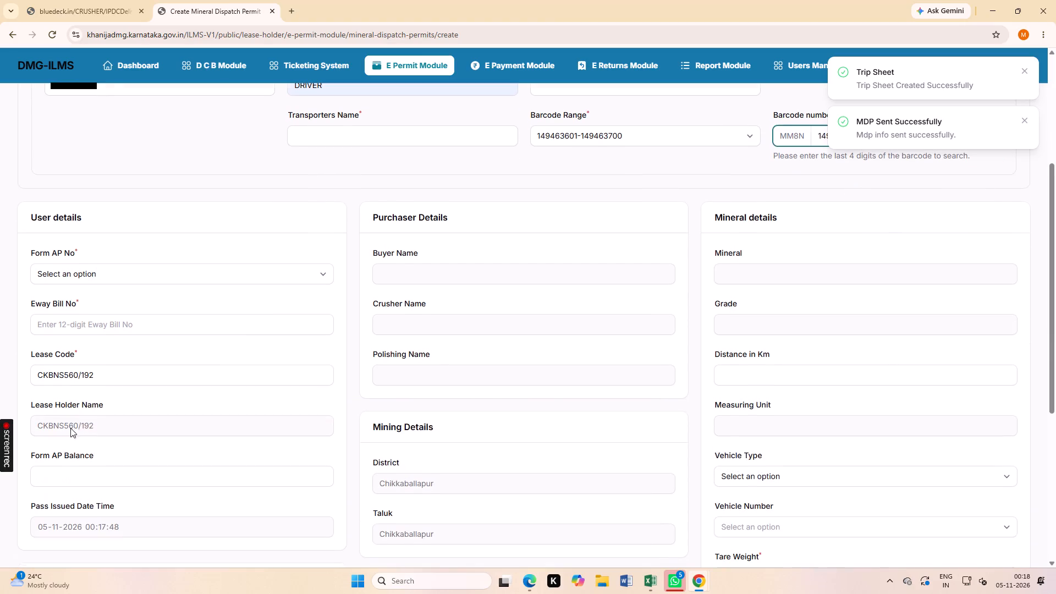
pyautogui.click(90, 268)
pyautogui.click(116, 389)
# Set the vehicle type to Tipper and search the vehicle numbers for 001.
pyautogui.scroll(-3, 195, 408)
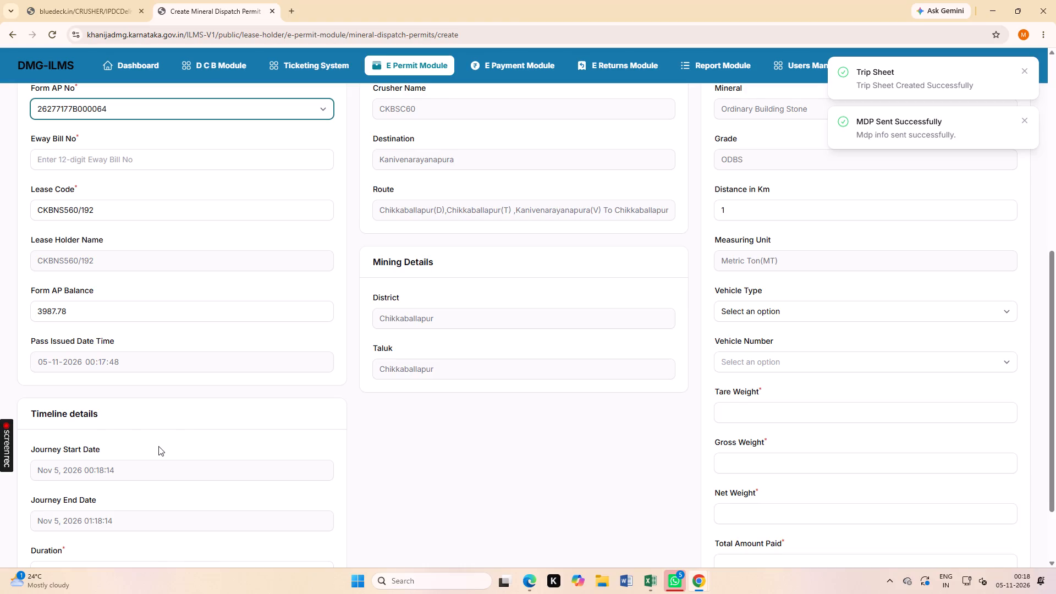
pyautogui.scroll(-6, 407, 359)
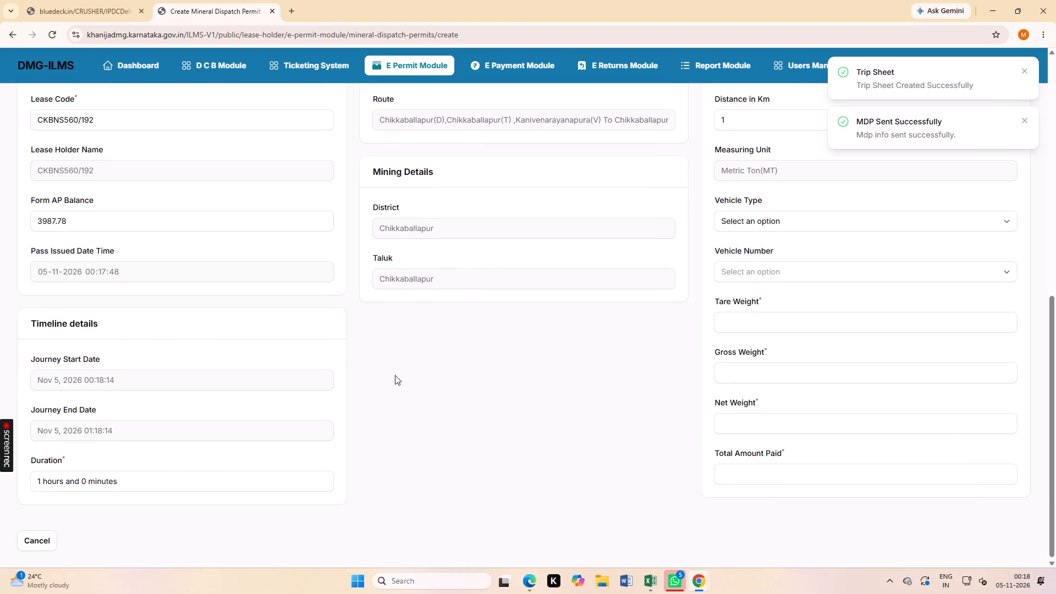
pyautogui.scroll(3, 406, 379)
pyautogui.scroll(2, 466, 360)
pyautogui.scroll(-3, 625, 375)
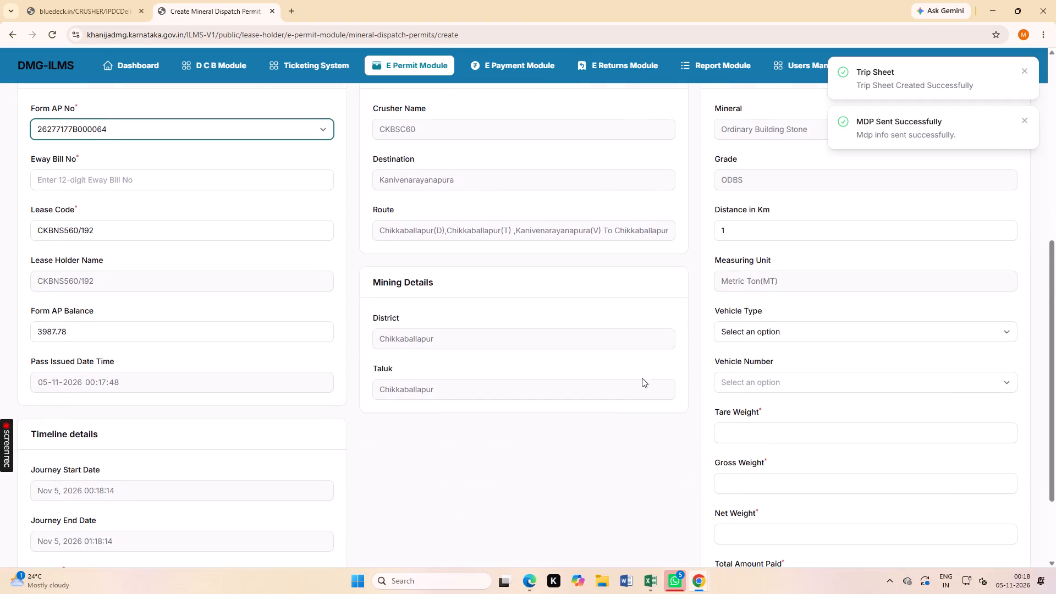
pyautogui.click(782, 320)
pyautogui.click(776, 328)
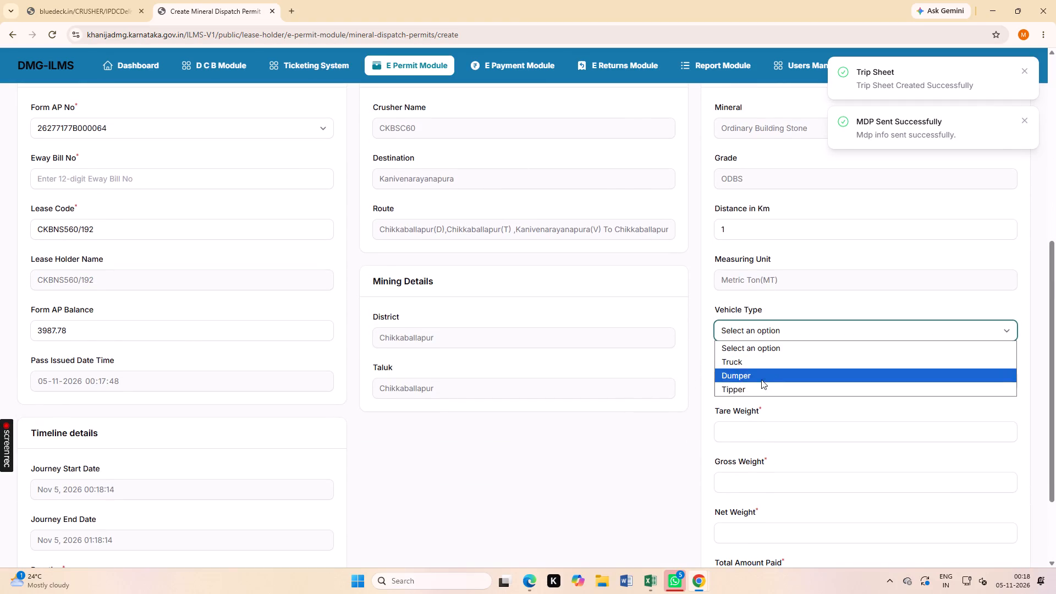
pyautogui.click(738, 390)
pyautogui.click(763, 388)
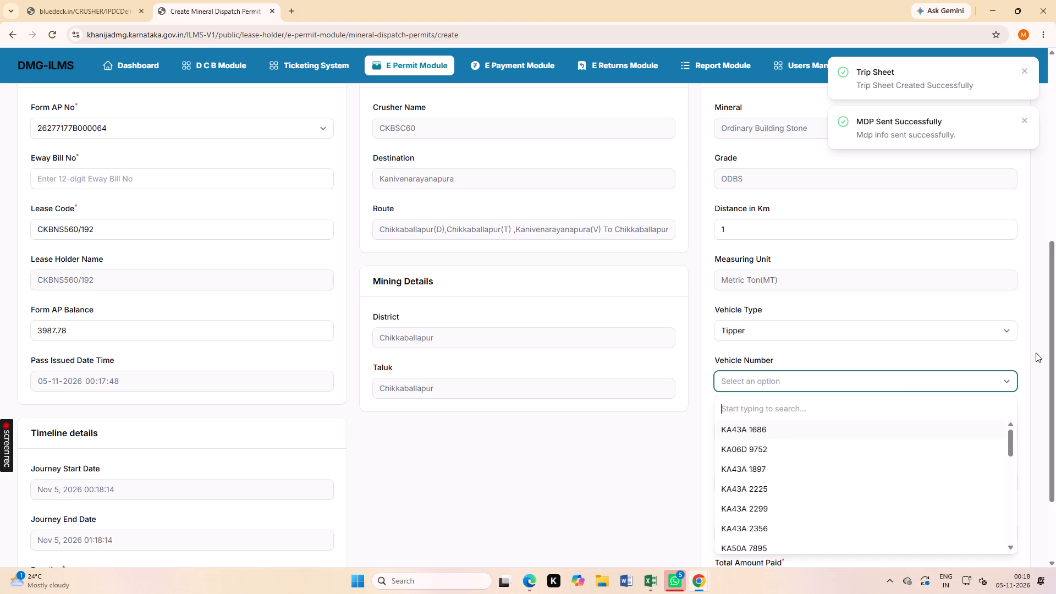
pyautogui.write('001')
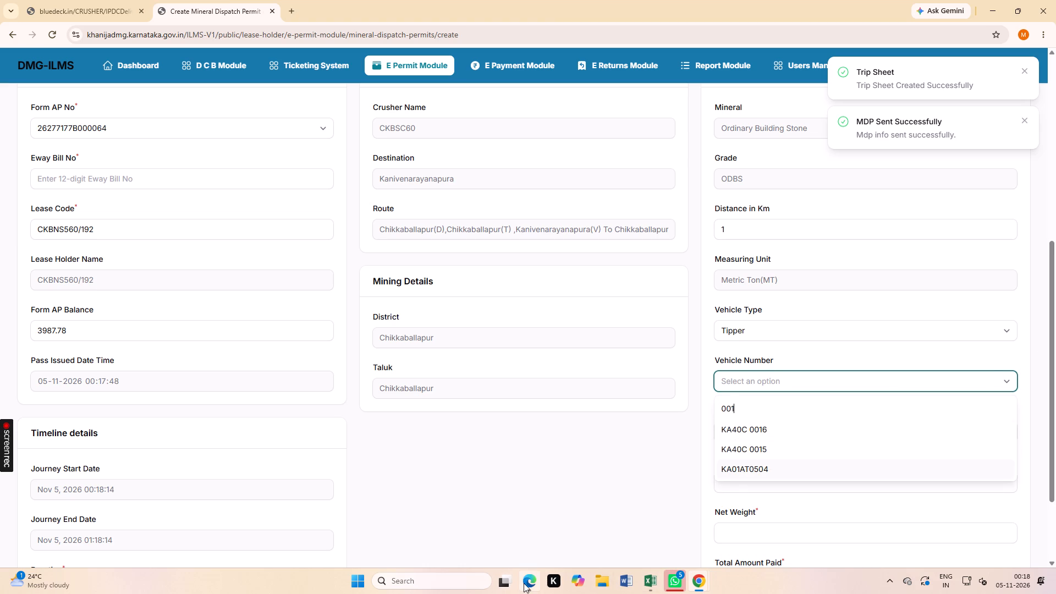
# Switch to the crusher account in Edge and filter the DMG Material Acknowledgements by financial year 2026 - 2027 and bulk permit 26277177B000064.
pyautogui.click(499, 508)
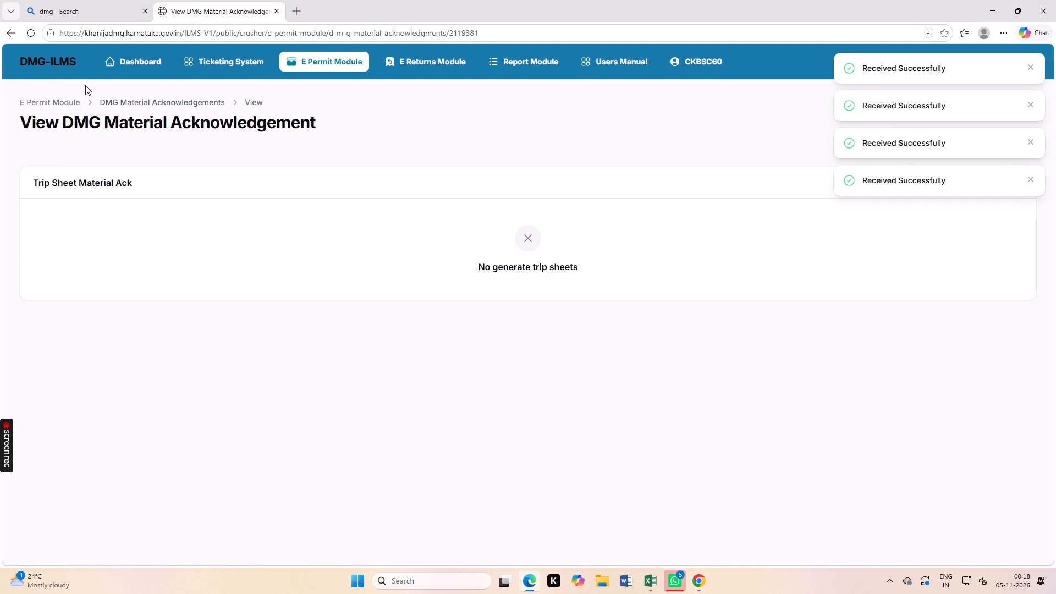
pyautogui.click(7, 38)
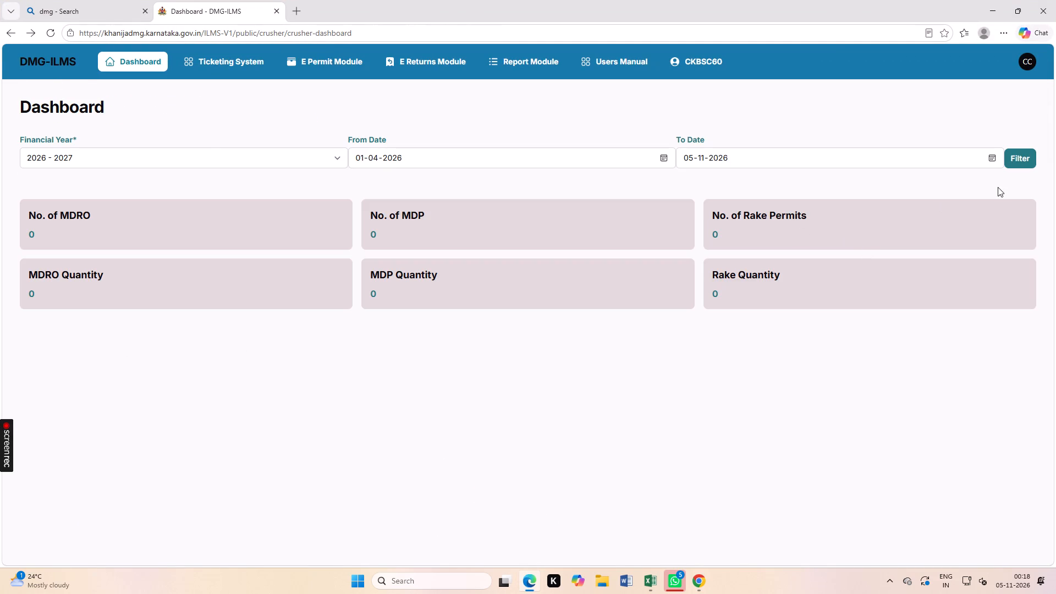
pyautogui.click(327, 69)
pyautogui.scroll(-5, 145, 410)
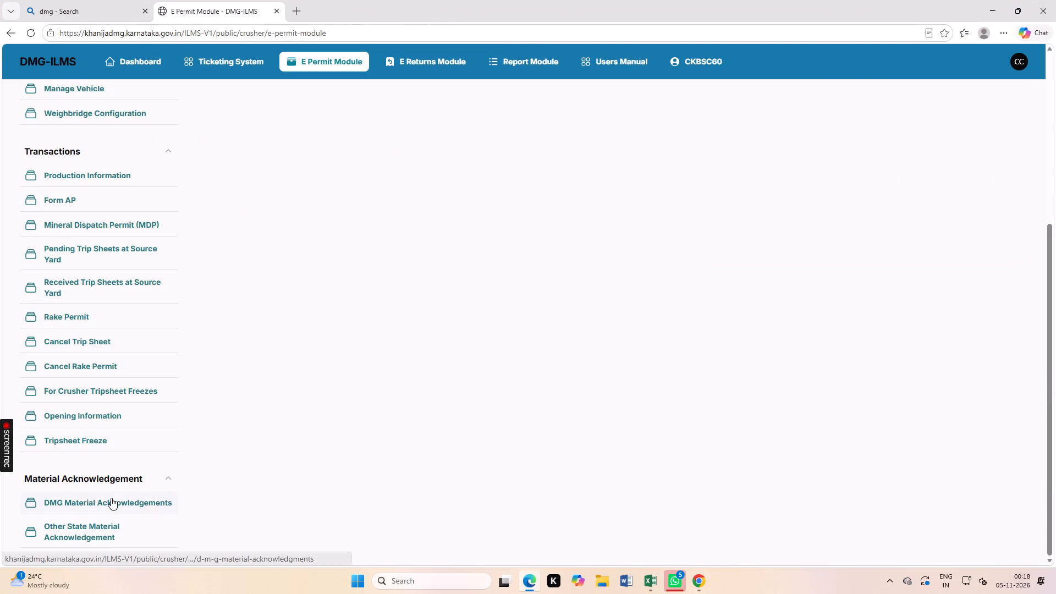
pyautogui.click(111, 498)
pyautogui.click(678, 203)
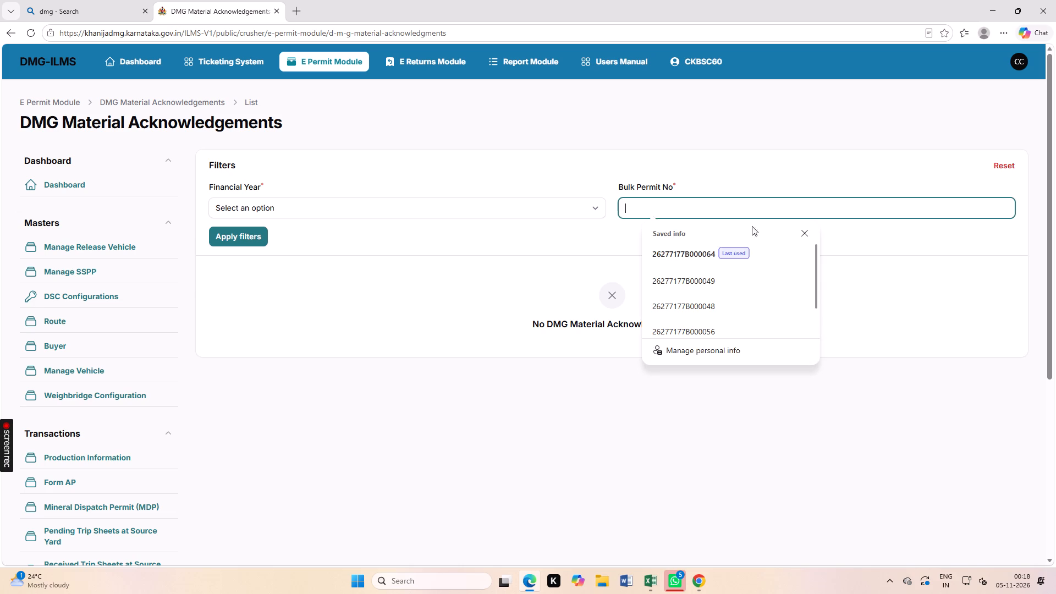
pyautogui.click(701, 251)
pyautogui.click(288, 210)
pyautogui.click(306, 245)
pyautogui.click(194, 232)
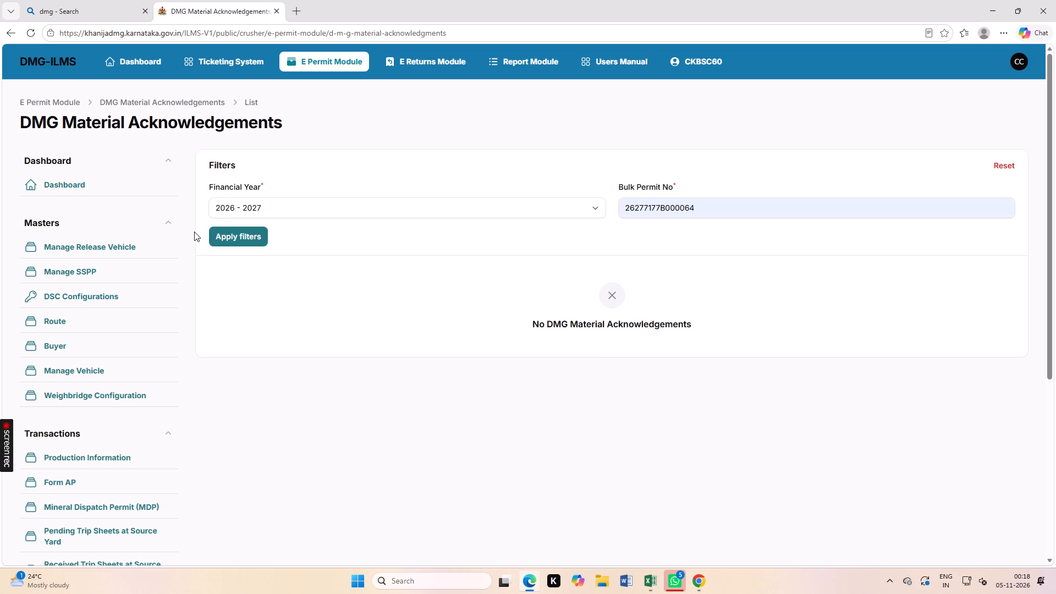
pyautogui.click(238, 233)
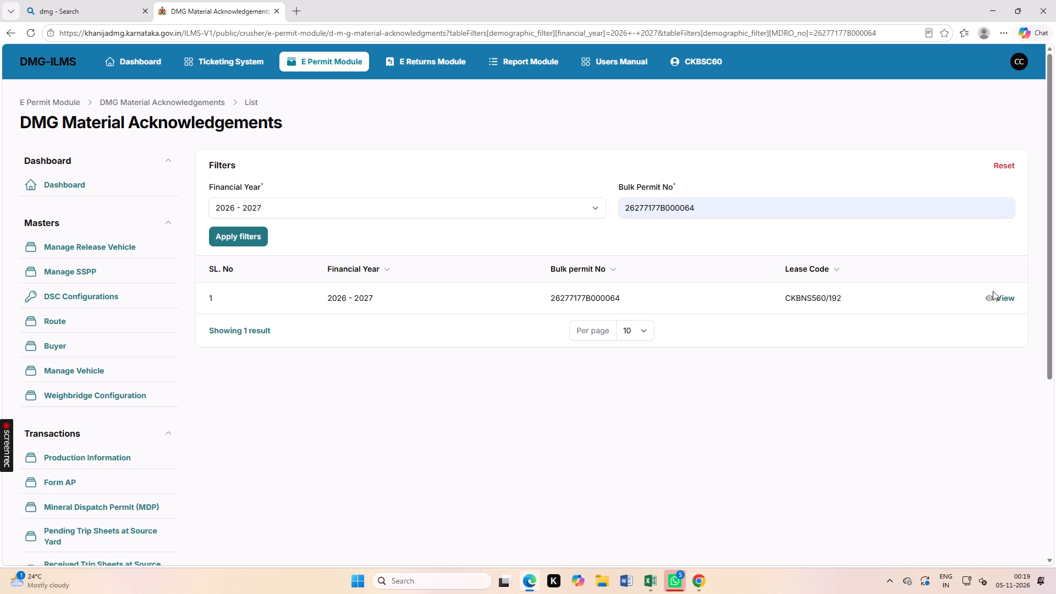
# Open the filtered bulk permit and bulk acknowledge all of its pending trip sheets.
pyautogui.click(1010, 296)
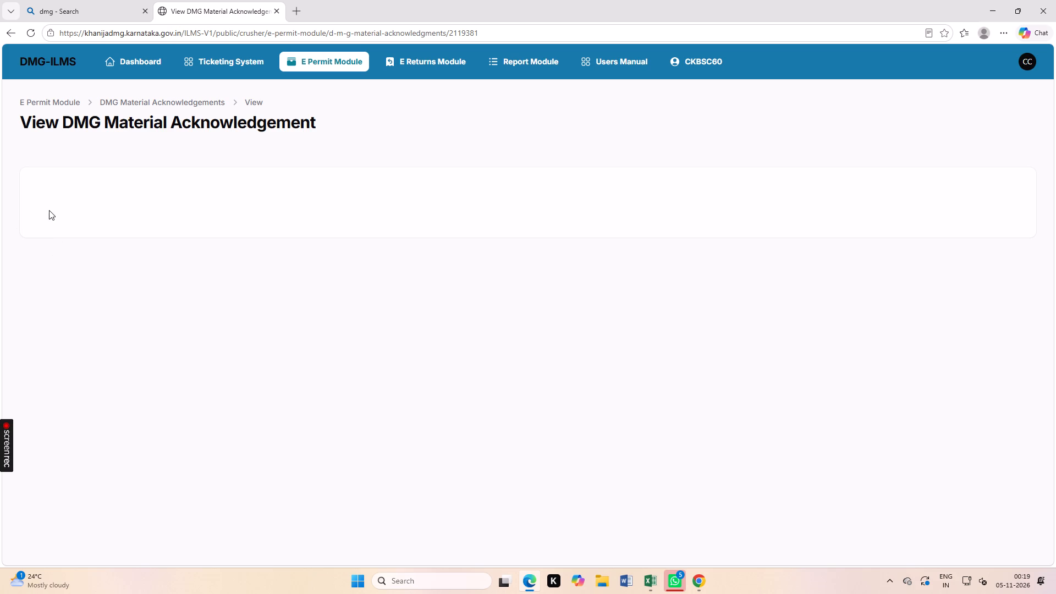
pyautogui.click(39, 211)
pyautogui.click(46, 211)
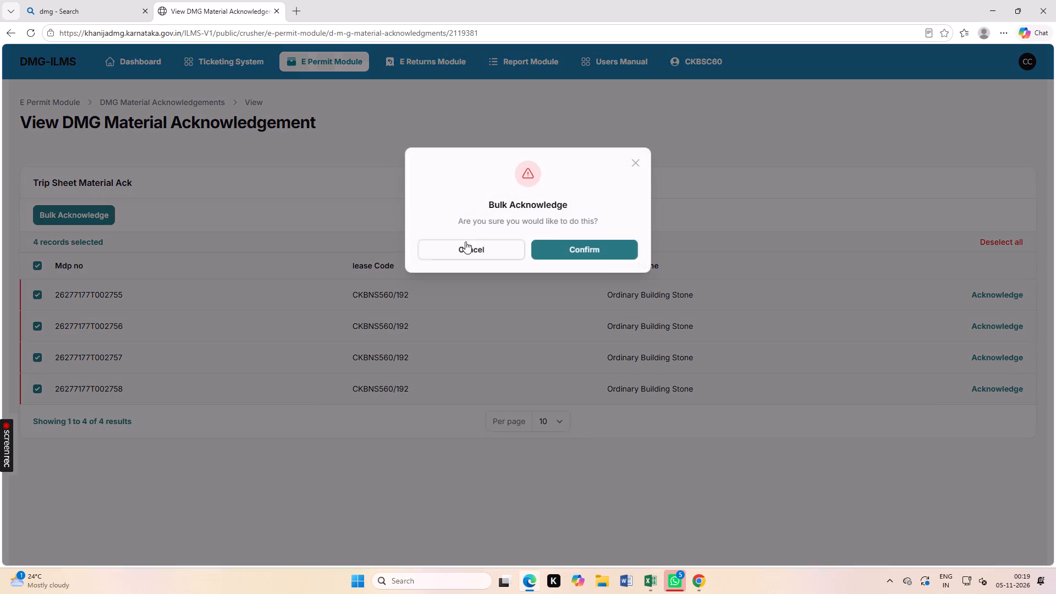
pyautogui.click(567, 238)
pyautogui.click(566, 245)
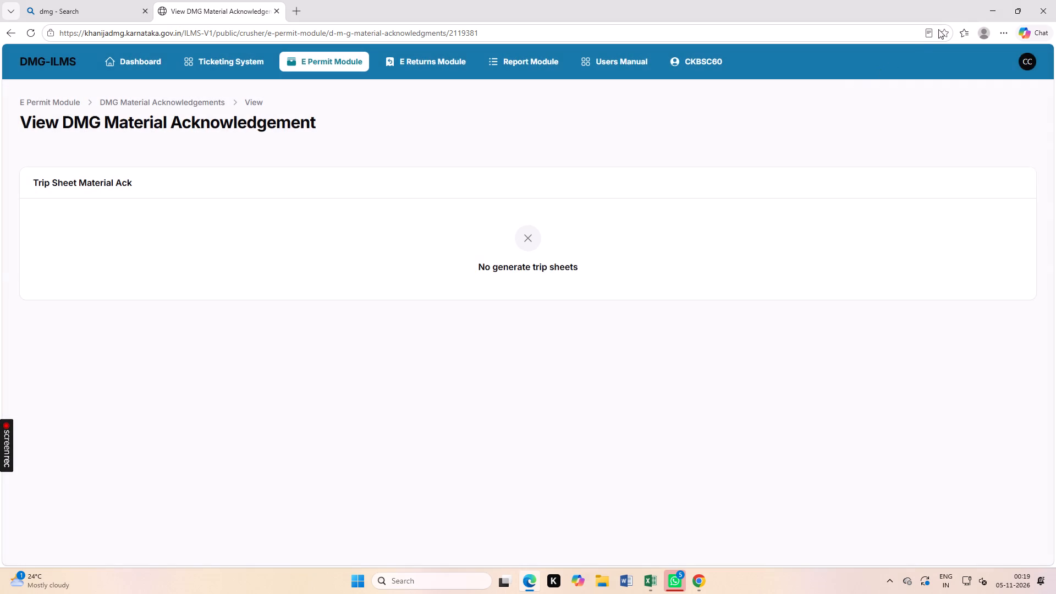
# Return to the lease holder's Create Mineral Dispatch Permit form in Chrome.
pyautogui.click(985, 9)
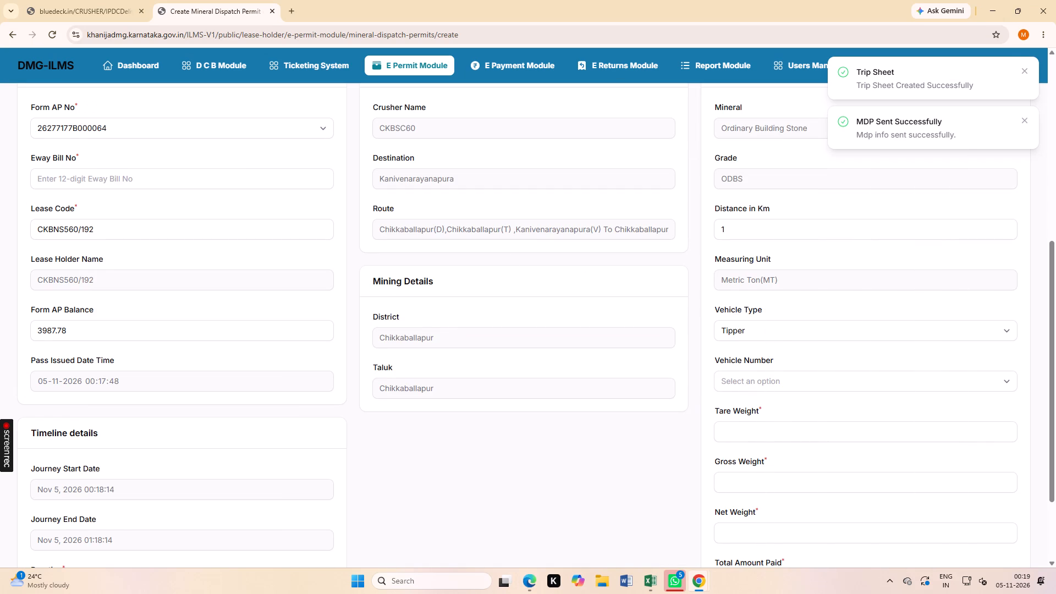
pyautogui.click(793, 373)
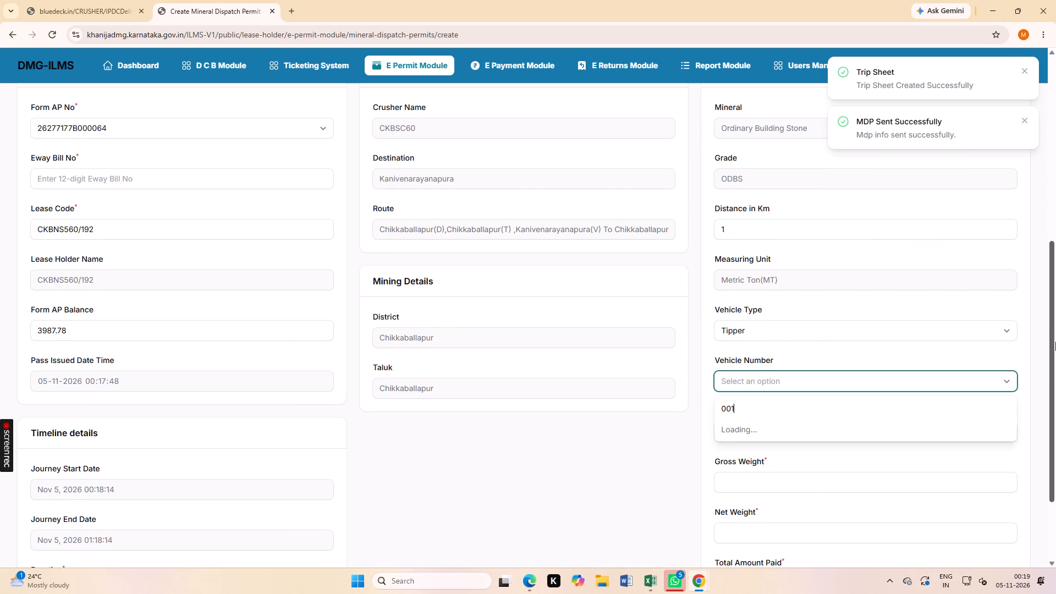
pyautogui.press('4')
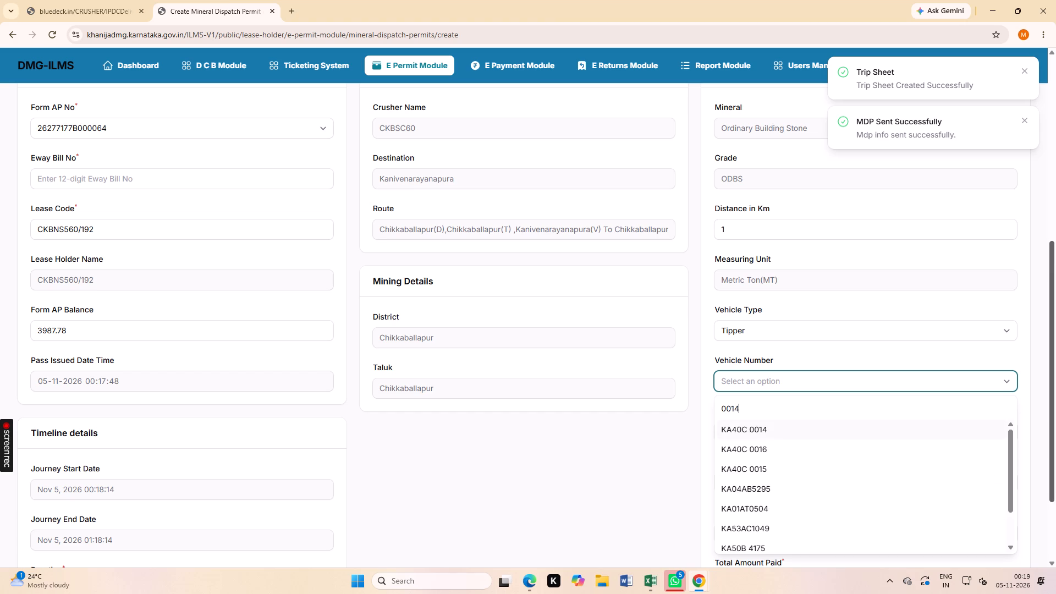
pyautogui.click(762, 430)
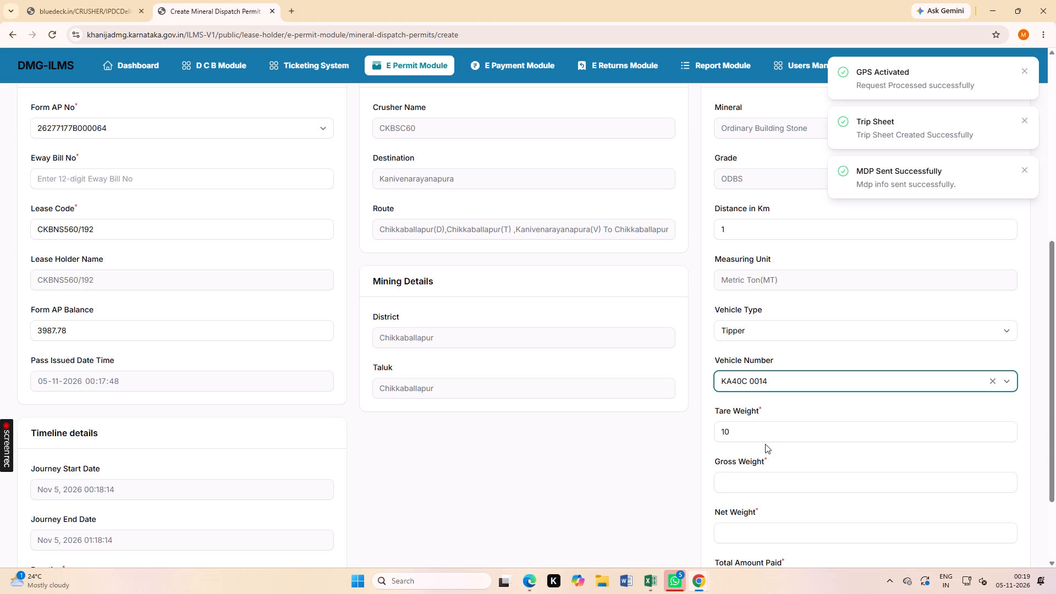
pyautogui.click(991, 382)
pyautogui.click(826, 371)
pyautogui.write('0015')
pyautogui.click(739, 425)
pyautogui.click(618, 433)
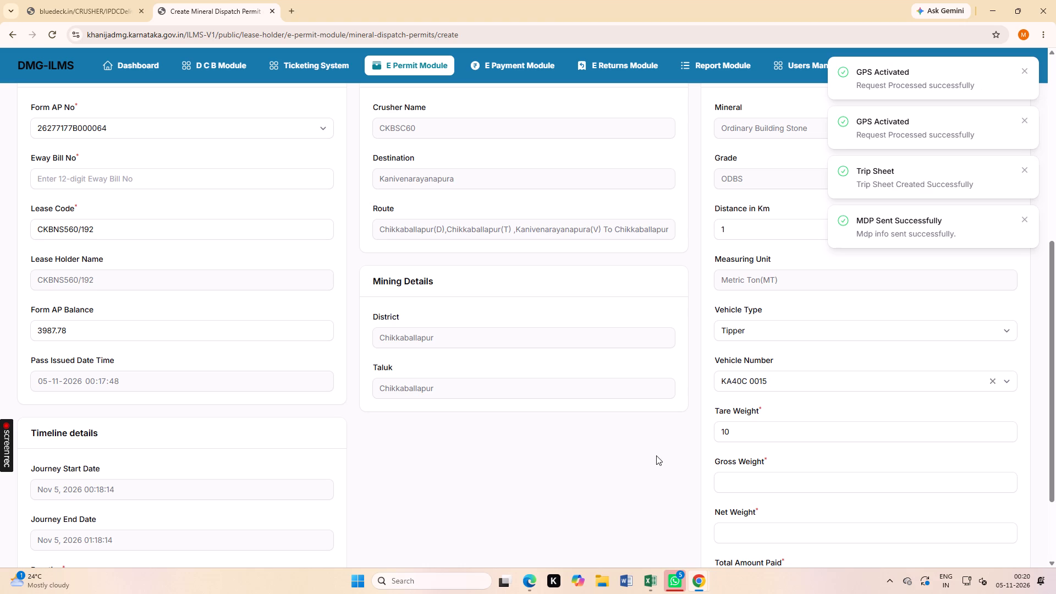
# Set the gross weight in the mineral details to 59.88.
pyautogui.scroll(-3, 759, 461)
pyautogui.click(756, 363)
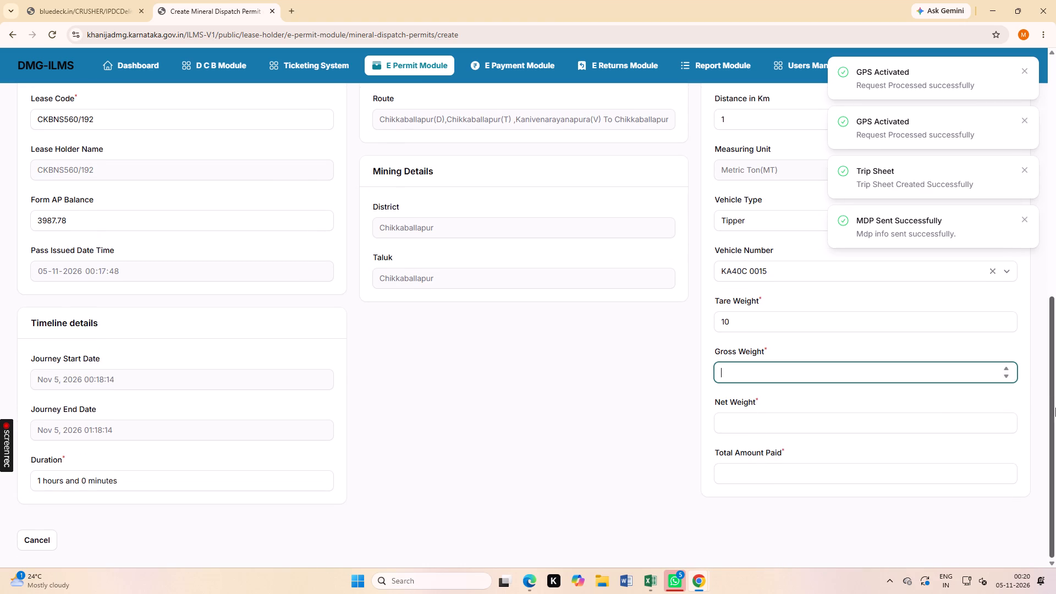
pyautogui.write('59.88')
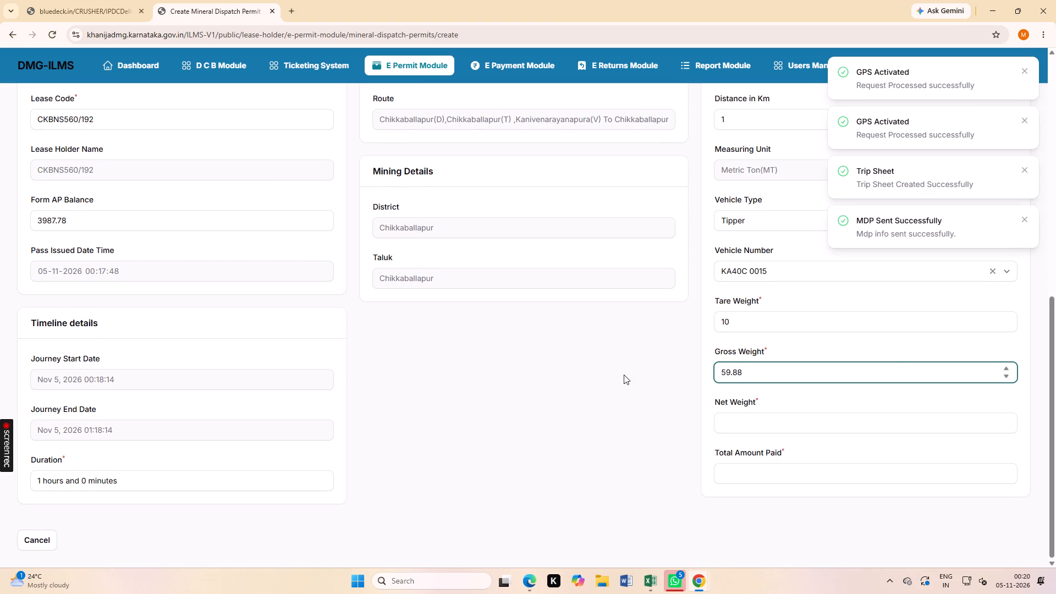
pyautogui.click(551, 400)
pyautogui.scroll(-2, 696, 471)
pyautogui.scroll(-2, 227, 472)
pyautogui.scroll(3, 232, 431)
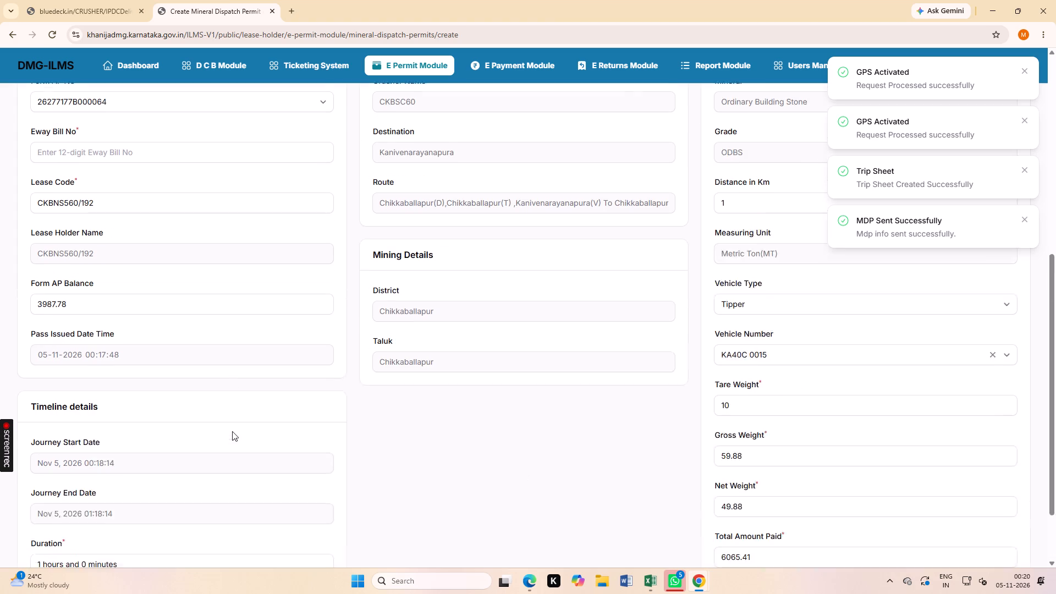
pyautogui.click(146, 236)
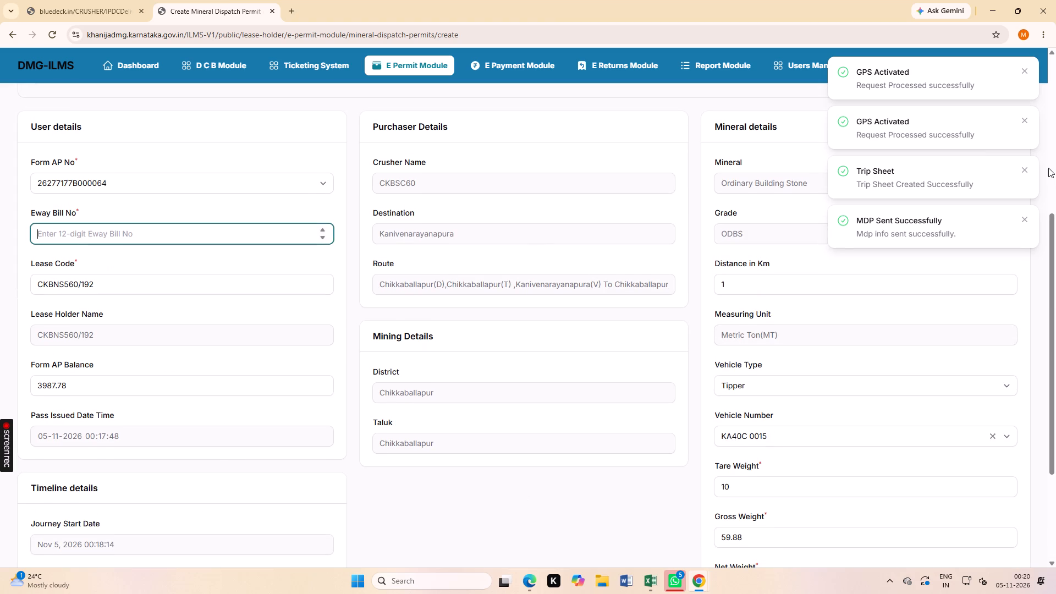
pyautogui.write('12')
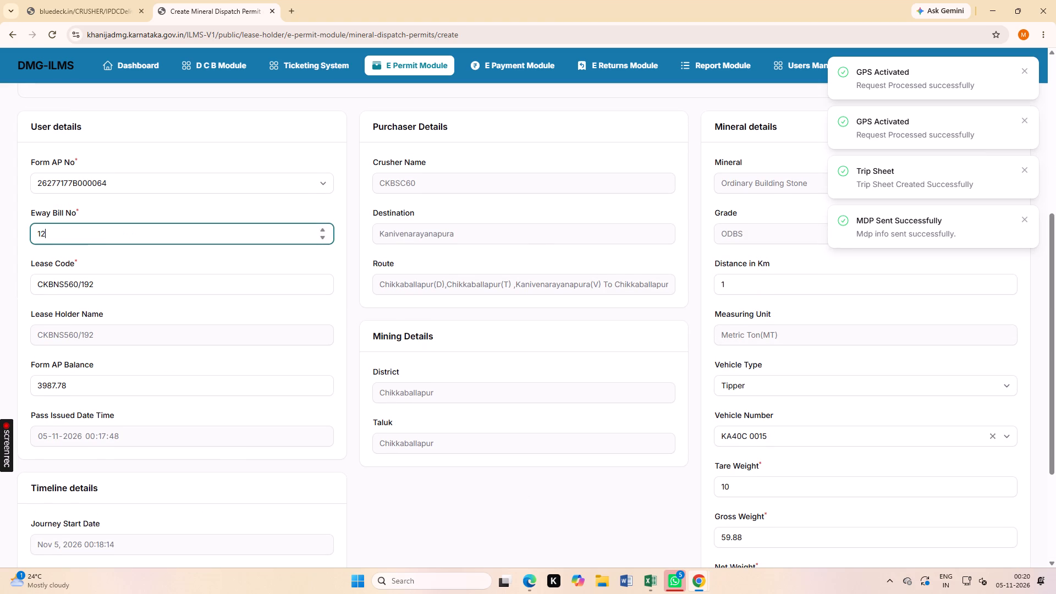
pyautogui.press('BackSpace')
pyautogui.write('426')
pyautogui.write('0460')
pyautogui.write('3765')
pyautogui.click(238, 205)
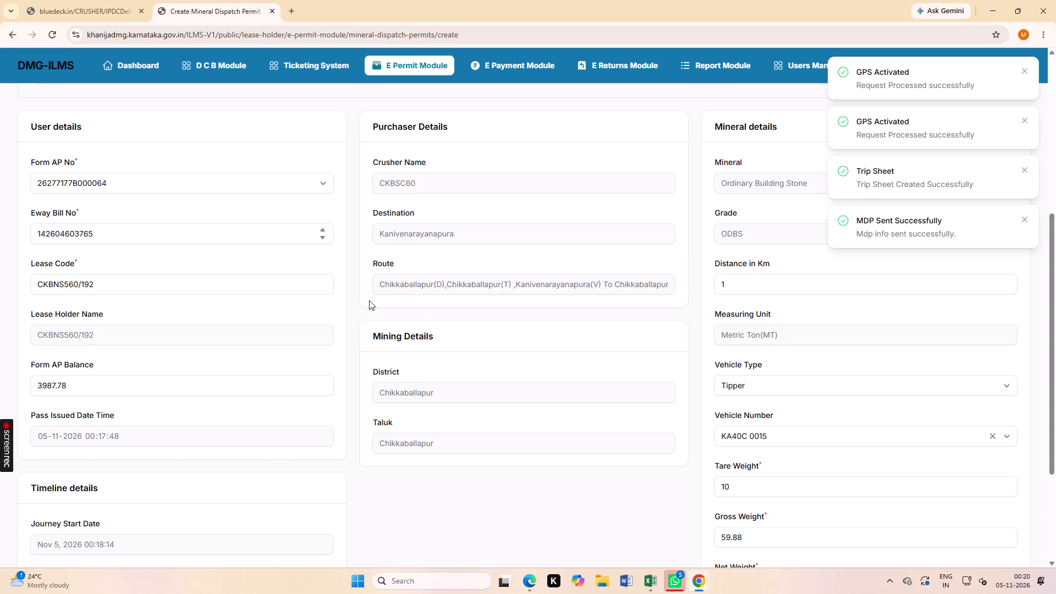
# Create the Mineral Dispatch Permit and print one copy of it.
pyautogui.scroll(-6, 706, 362)
pyautogui.click(45, 538)
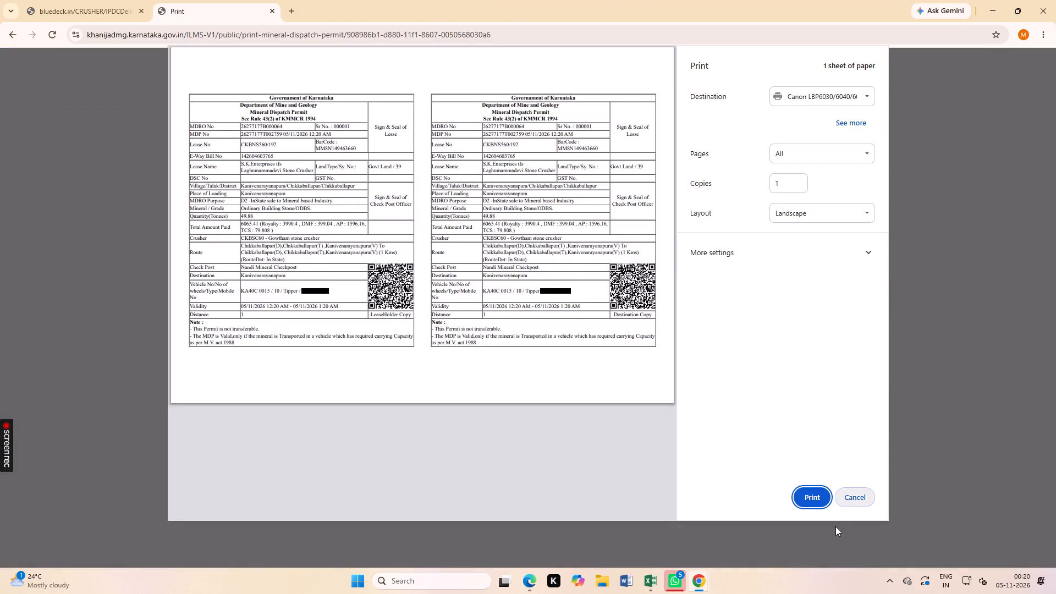
pyautogui.click(800, 505)
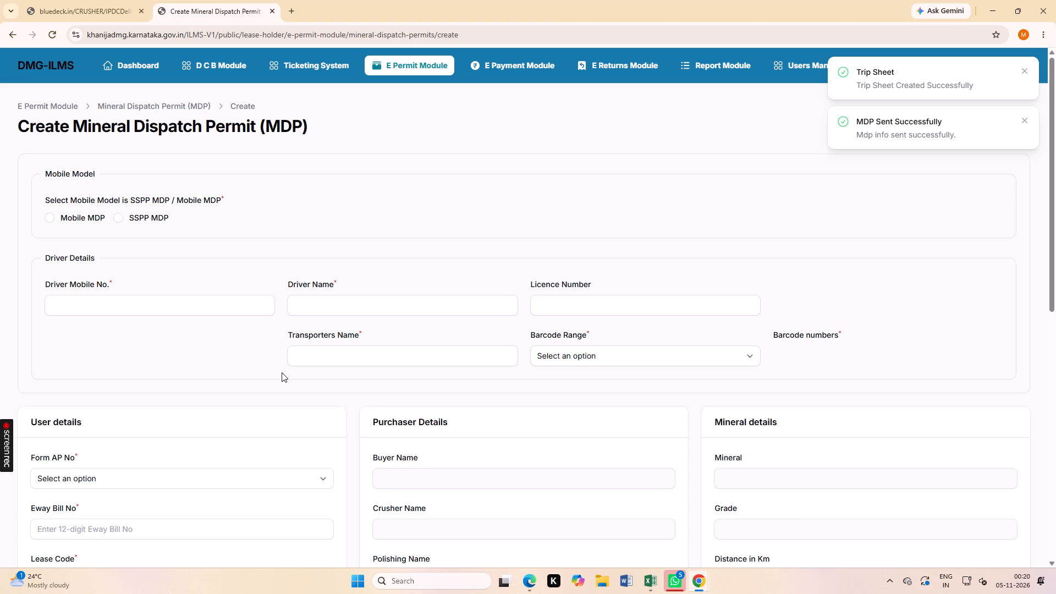
# Choose SSPP MDP as the mobile model for the new Mineral Dispatch Permit.
pyautogui.click(148, 221)
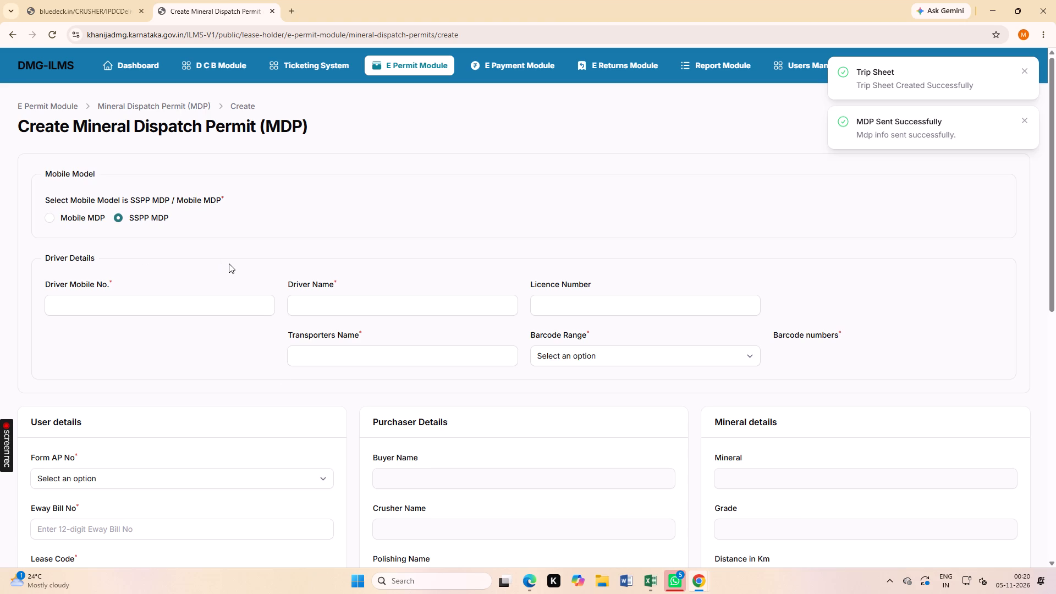
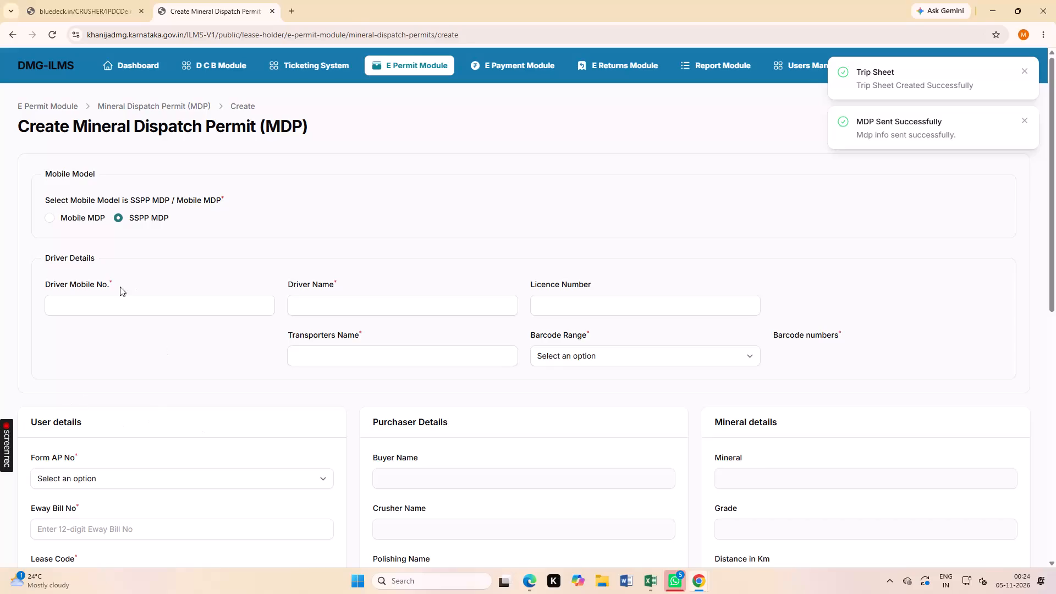
# Fill in the driver details with the driver's mobile number and DRIVER as the driver name.
pyautogui.click(118, 311)
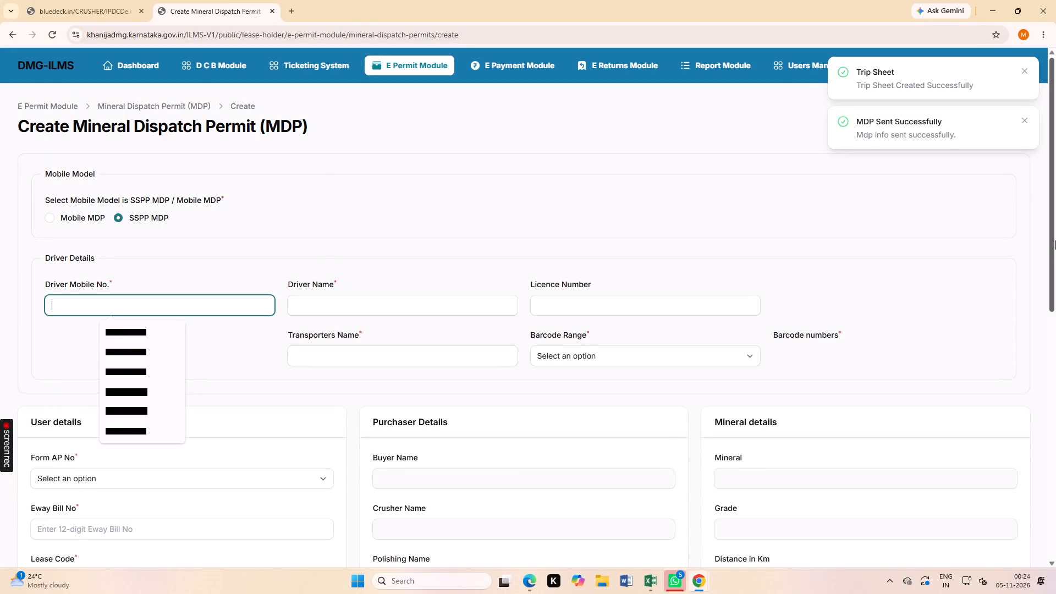
pyautogui.click(139, 352)
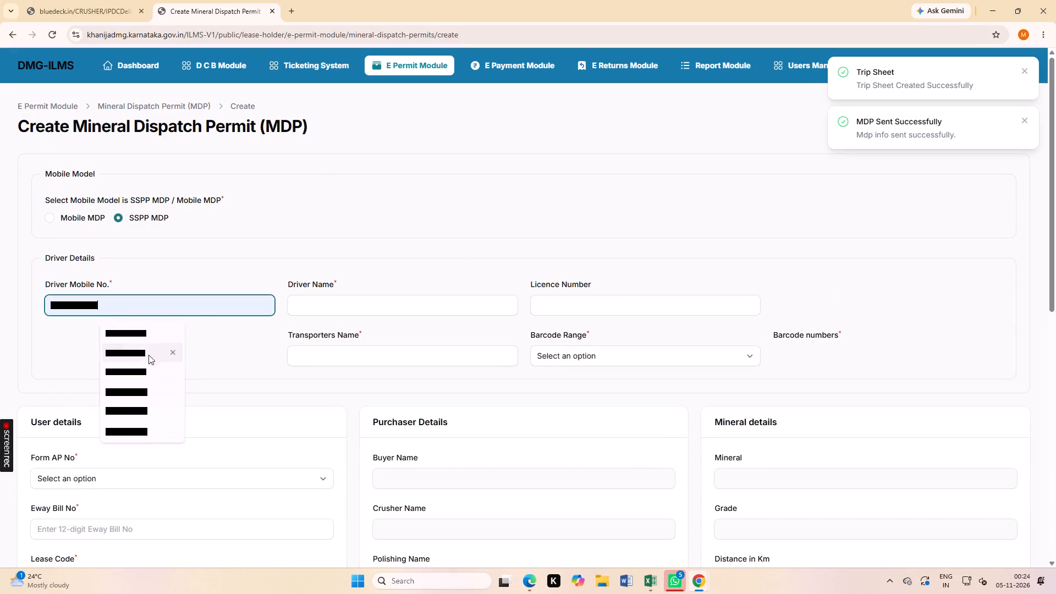
pyautogui.press('BackSpace')
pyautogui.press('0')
pyautogui.click(406, 298)
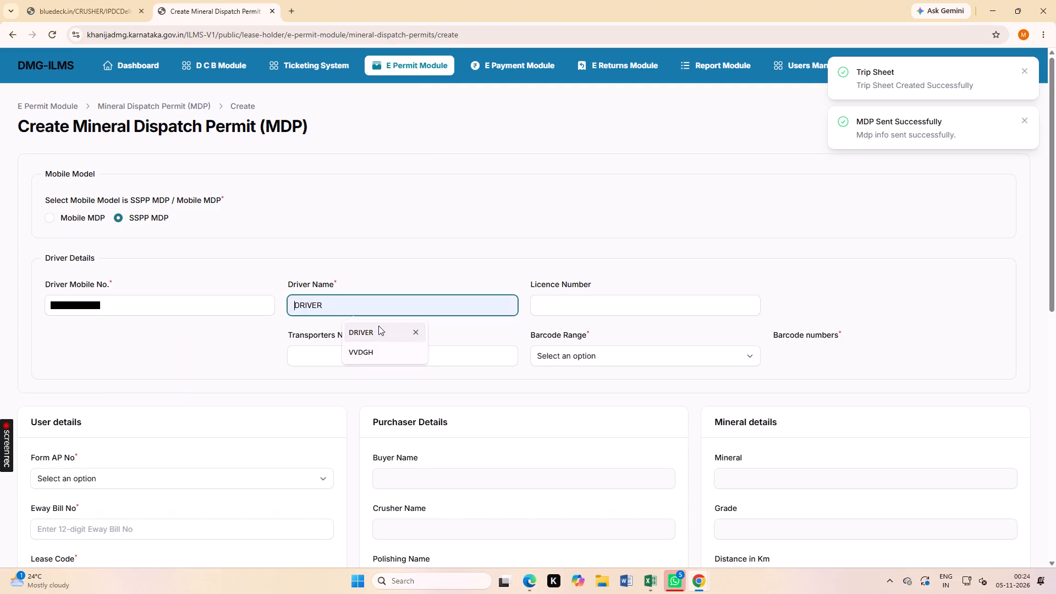
pyautogui.click(378, 326)
pyautogui.click(366, 247)
pyautogui.scroll(-2, 505, 302)
pyautogui.click(581, 249)
pyautogui.scroll(-3, 576, 370)
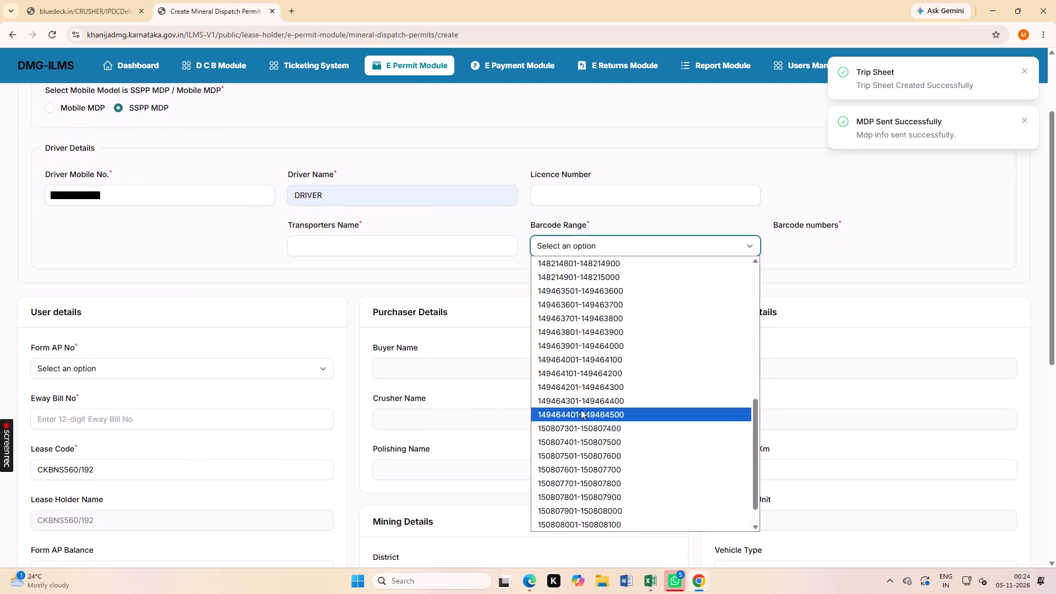
pyautogui.scroll(-2, 581, 410)
pyautogui.click(595, 282)
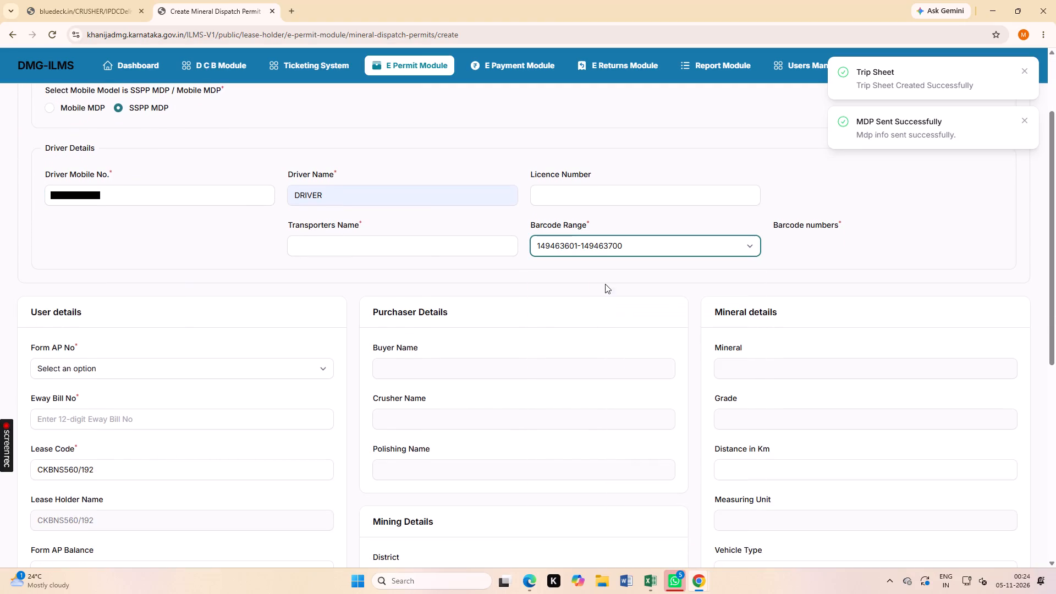
pyautogui.click(849, 246)
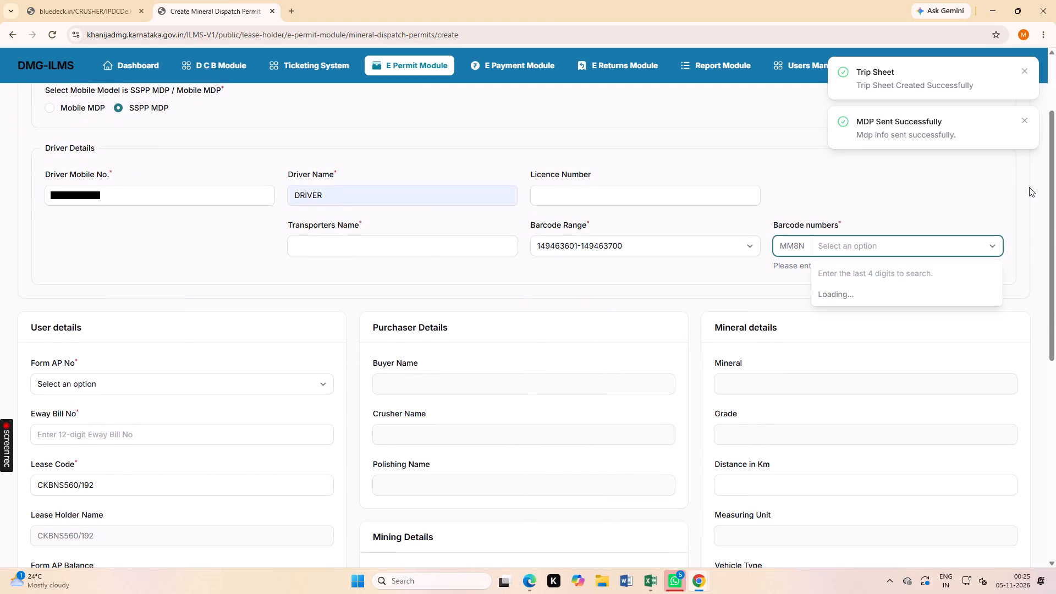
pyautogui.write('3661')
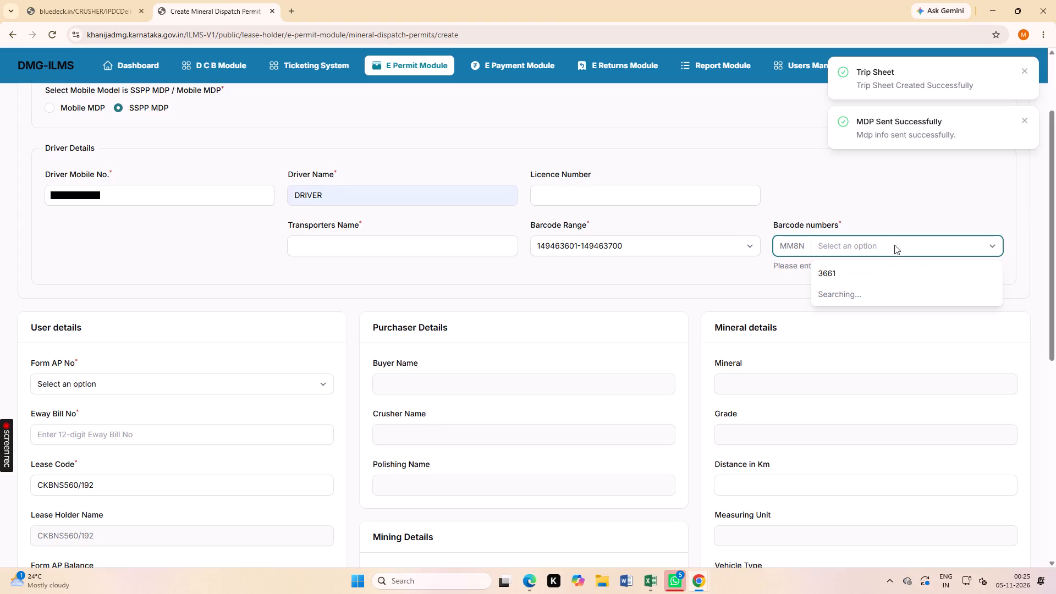
pyautogui.click(849, 295)
pyautogui.scroll(-3, 504, 301)
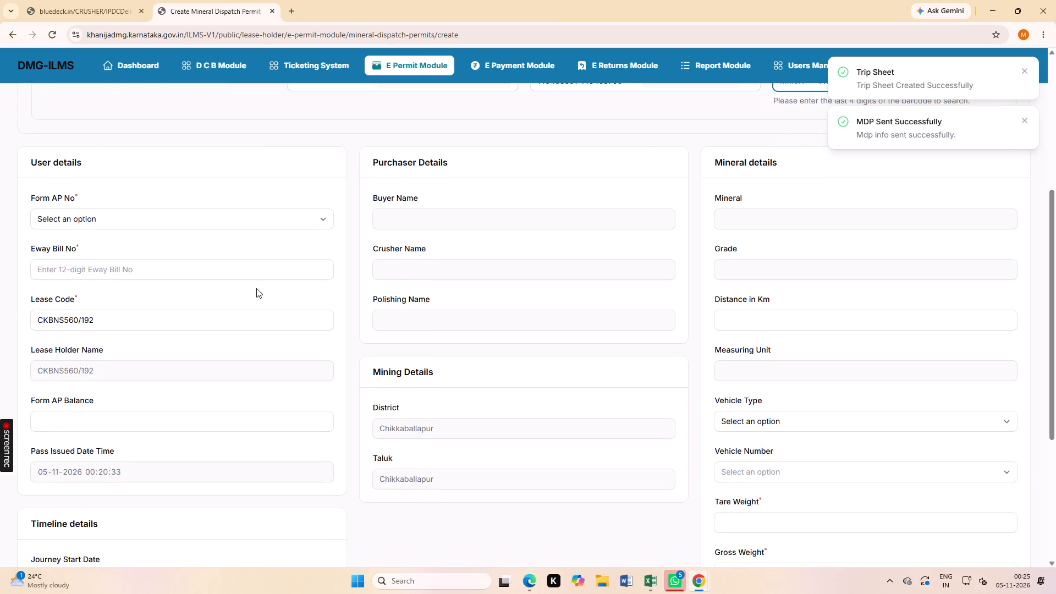
pyautogui.click(109, 216)
pyautogui.click(103, 329)
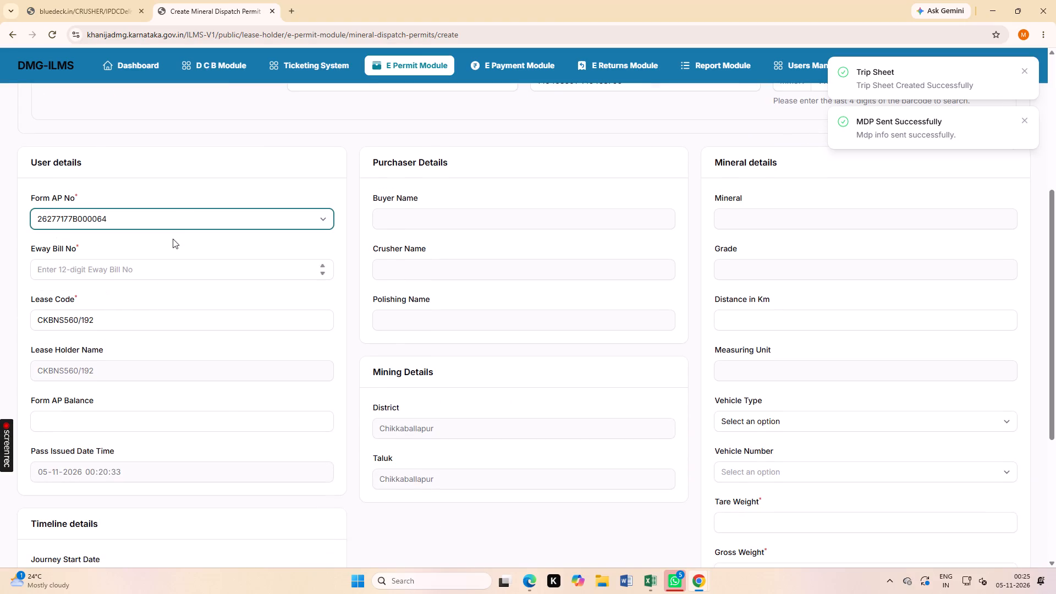
pyautogui.click(198, 182)
pyautogui.click(105, 266)
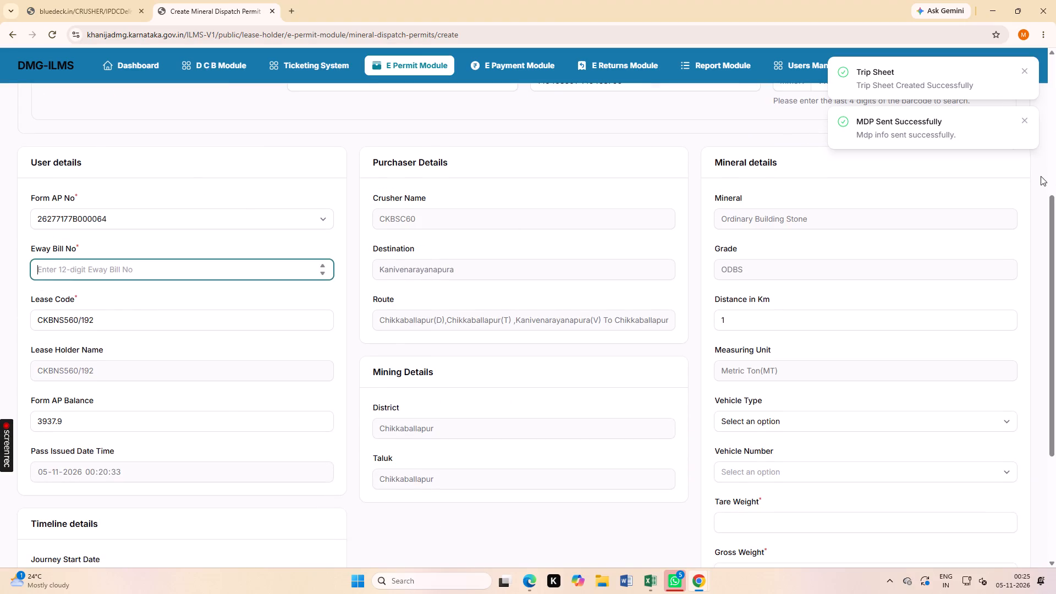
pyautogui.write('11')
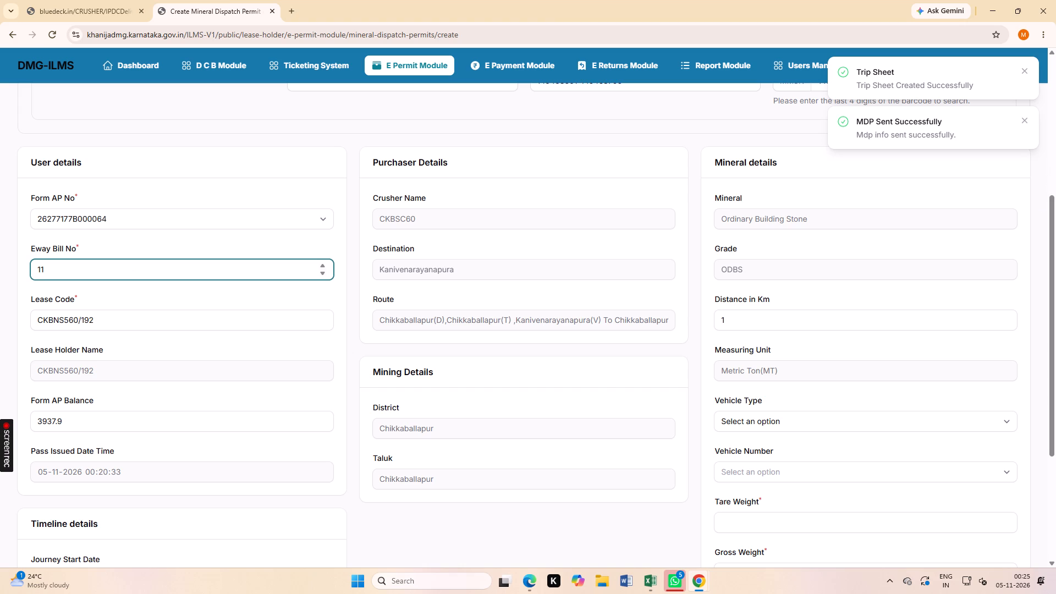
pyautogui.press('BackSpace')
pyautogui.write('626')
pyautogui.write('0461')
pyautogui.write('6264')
pyautogui.click(282, 245)
# Set the vehicle type to Tipper and search the vehicle numbers for 0015.
pyautogui.scroll(-3, 505, 310)
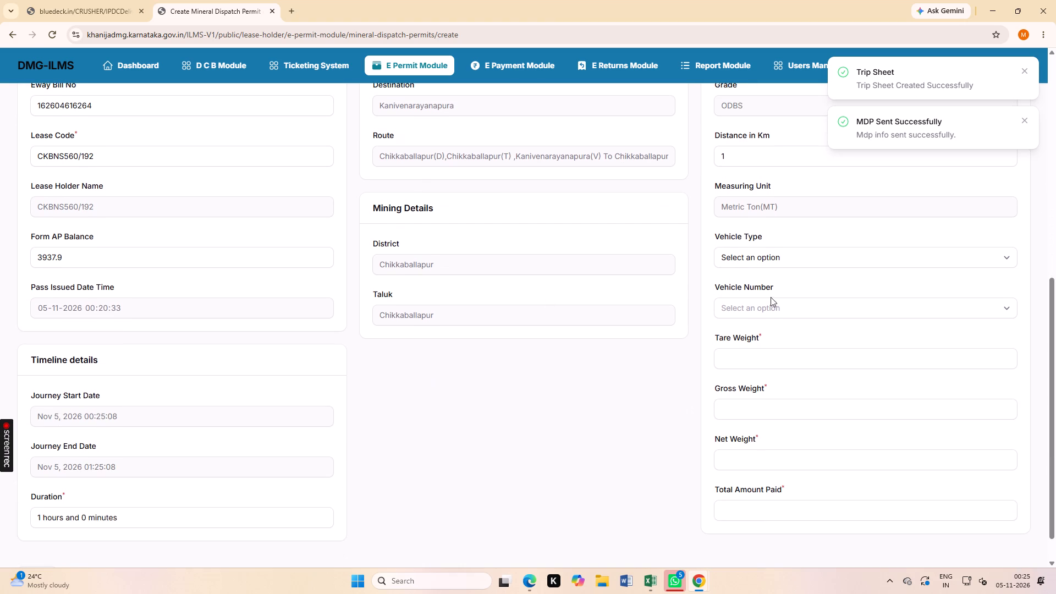
pyautogui.click(750, 255)
pyautogui.click(750, 310)
pyautogui.click(754, 310)
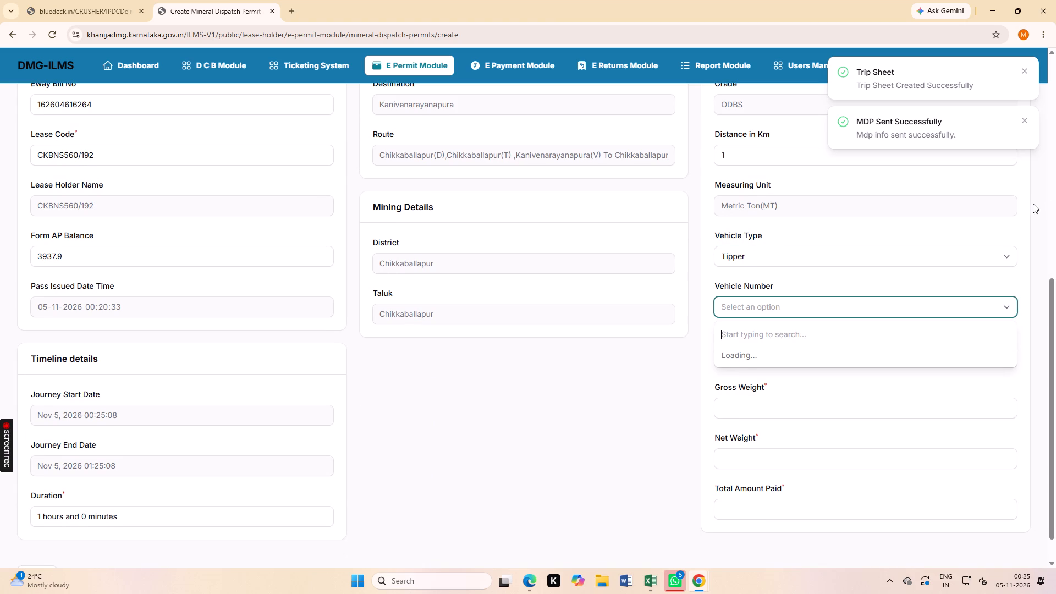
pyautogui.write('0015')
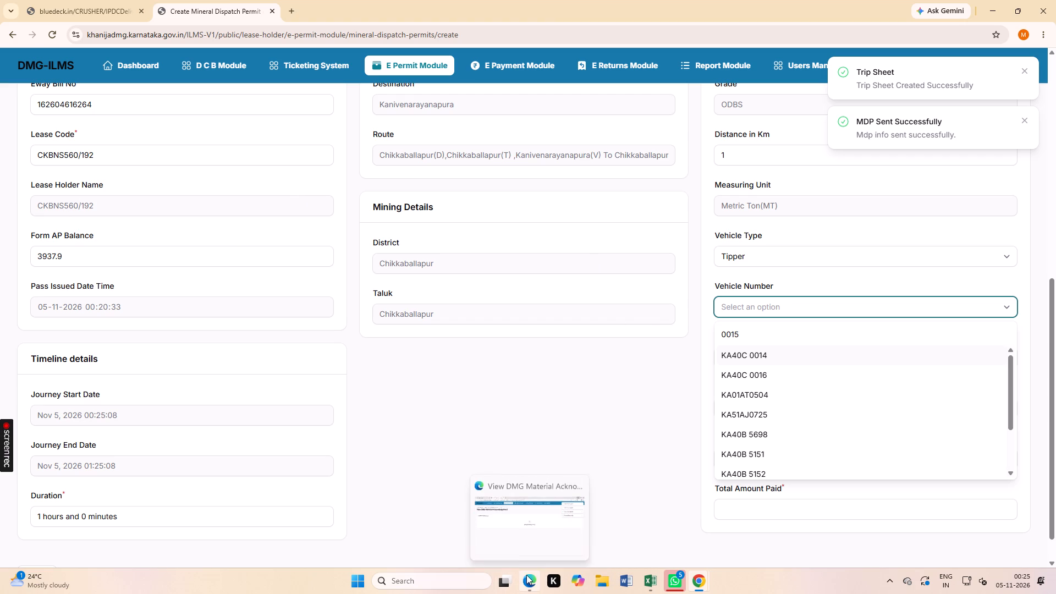
# Switch to the crusher account in Microsoft Edge and open the DMG Material Acknowledgements list.
pyautogui.click(514, 537)
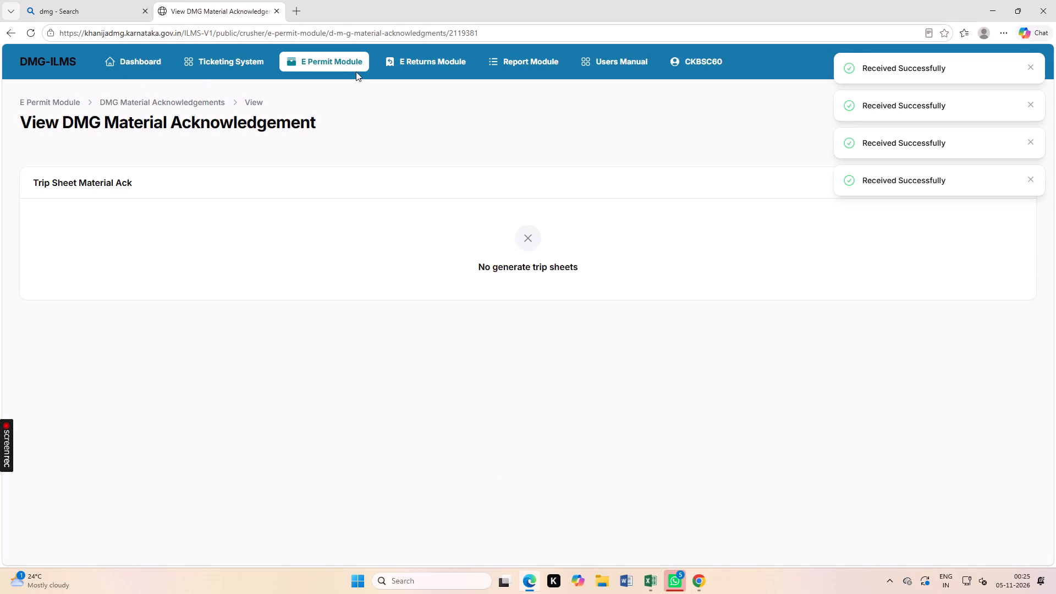
pyautogui.click(4, 31)
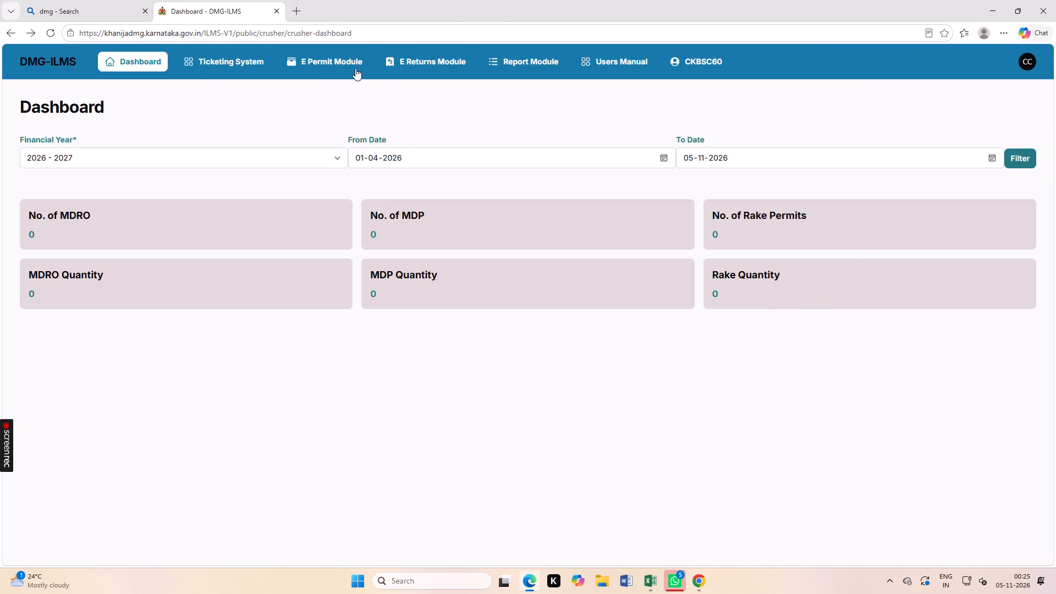
pyautogui.click(334, 64)
pyautogui.scroll(-5, 92, 403)
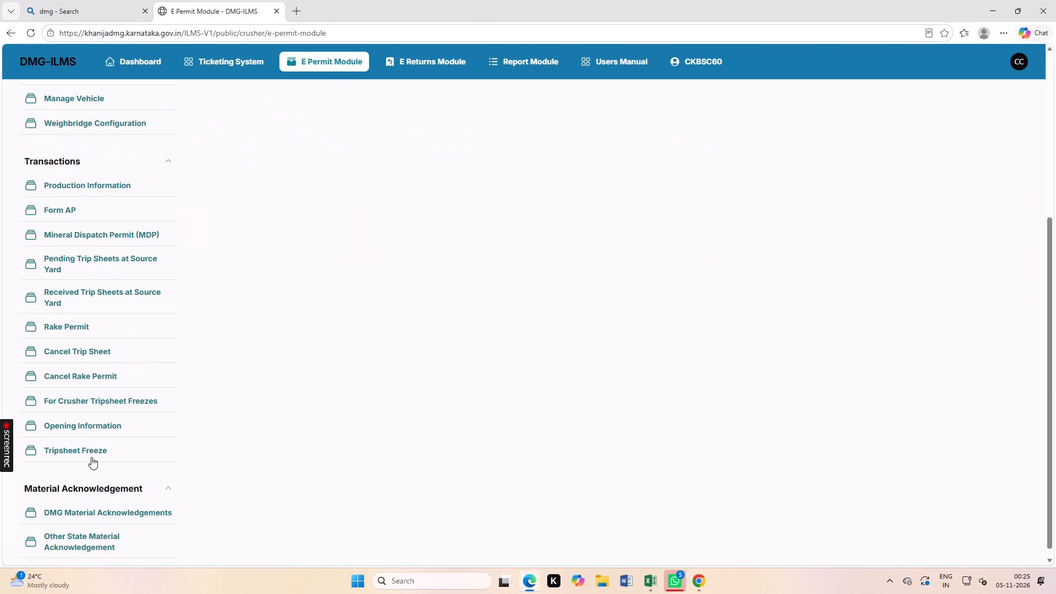
pyautogui.click(92, 498)
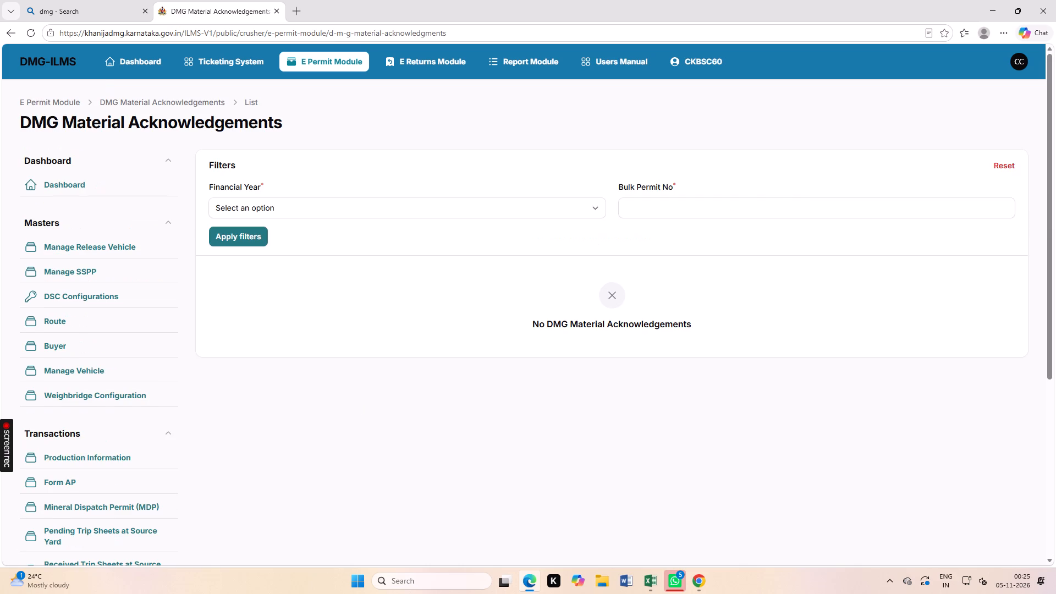
pyautogui.click(702, 199)
pyautogui.click(695, 257)
pyautogui.click(351, 204)
pyautogui.click(277, 236)
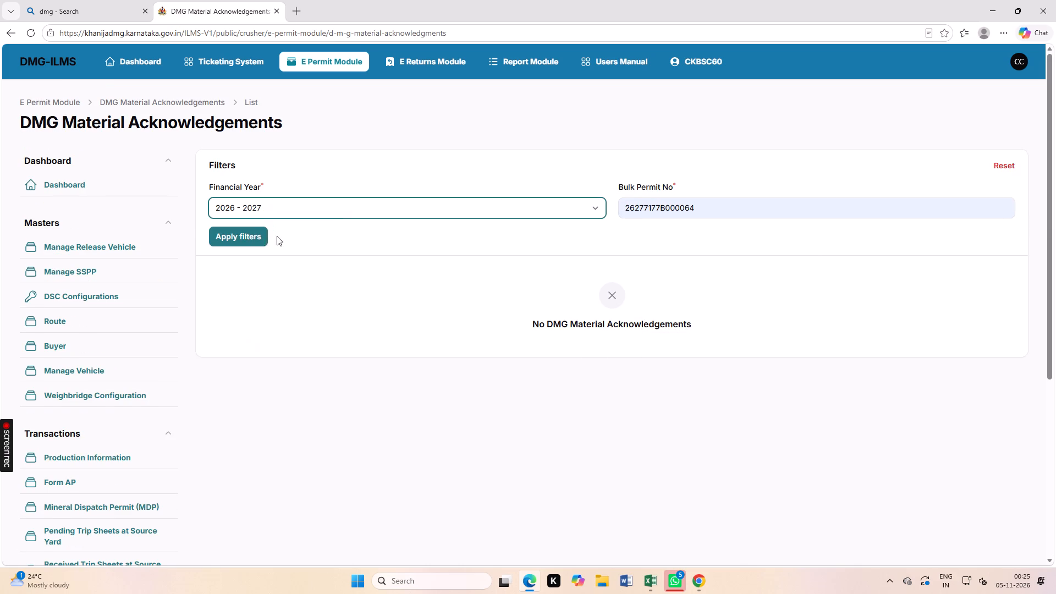
pyautogui.click(240, 236)
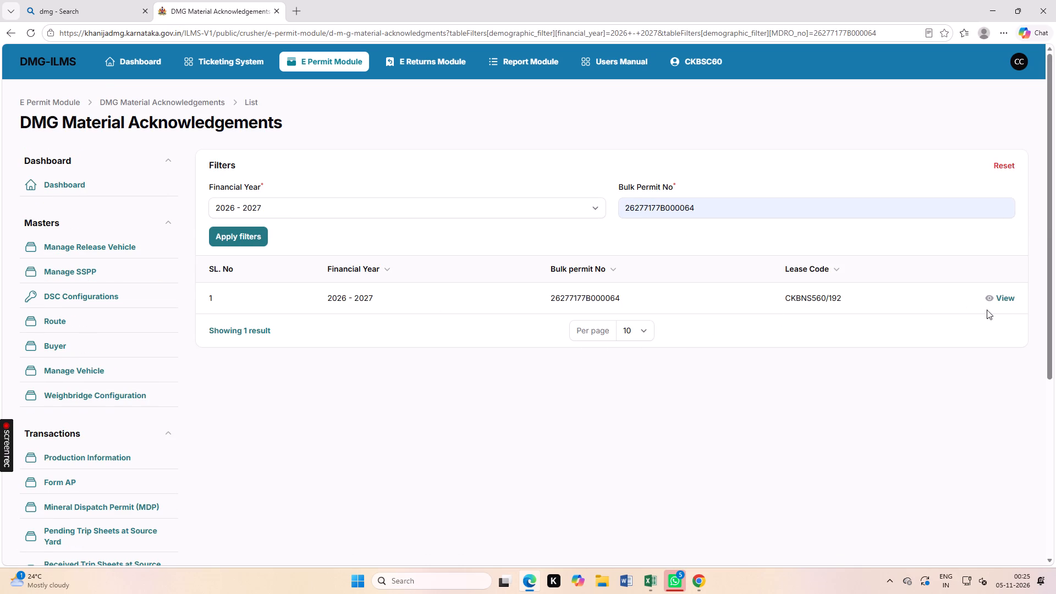
pyautogui.click(1014, 296)
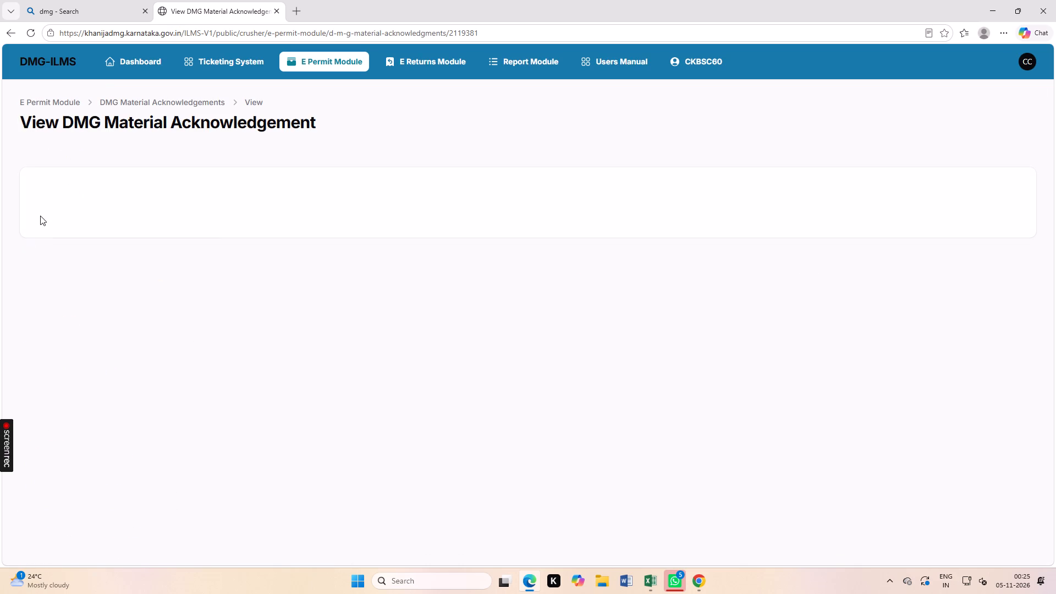
# Bulk acknowledge the pending trip sheet of this bulk permit and return to the permit form in Google Chrome.
pyautogui.click(39, 211)
pyautogui.click(76, 221)
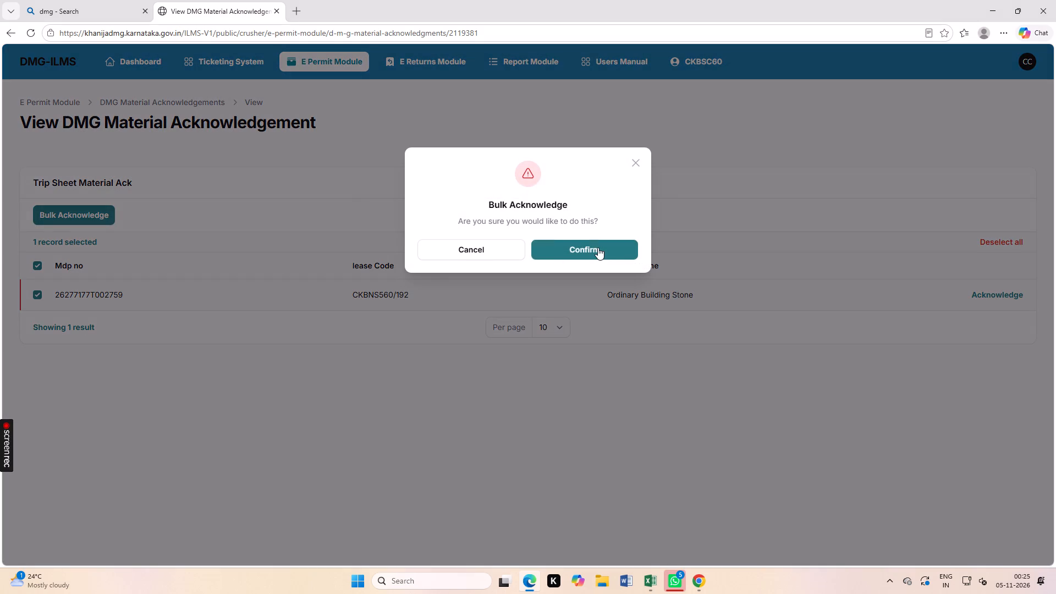
pyautogui.click(598, 248)
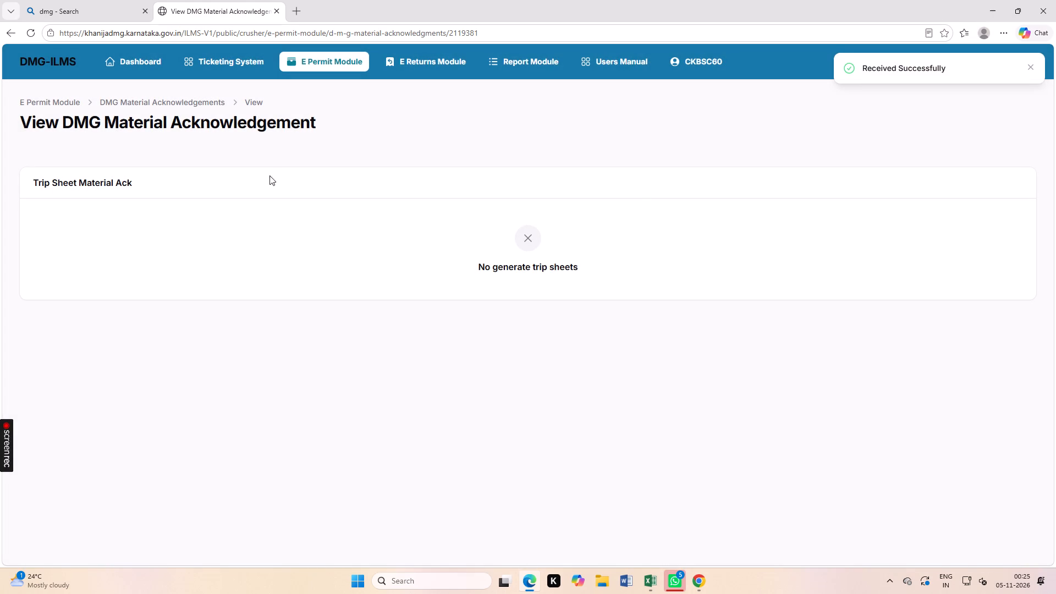
pyautogui.click(13, 35)
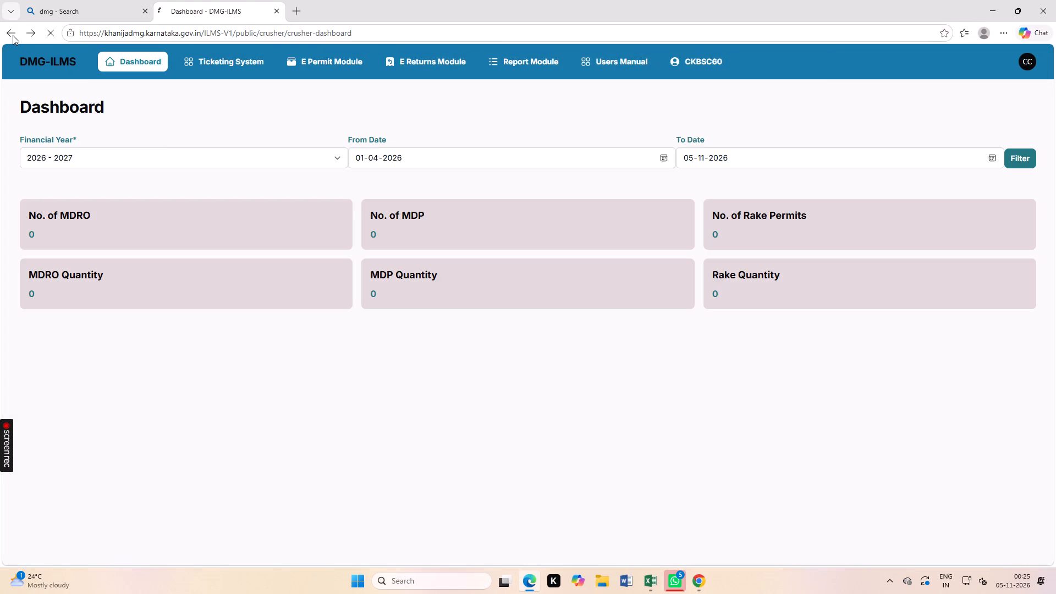
pyautogui.click(985, 9)
pyautogui.click(789, 309)
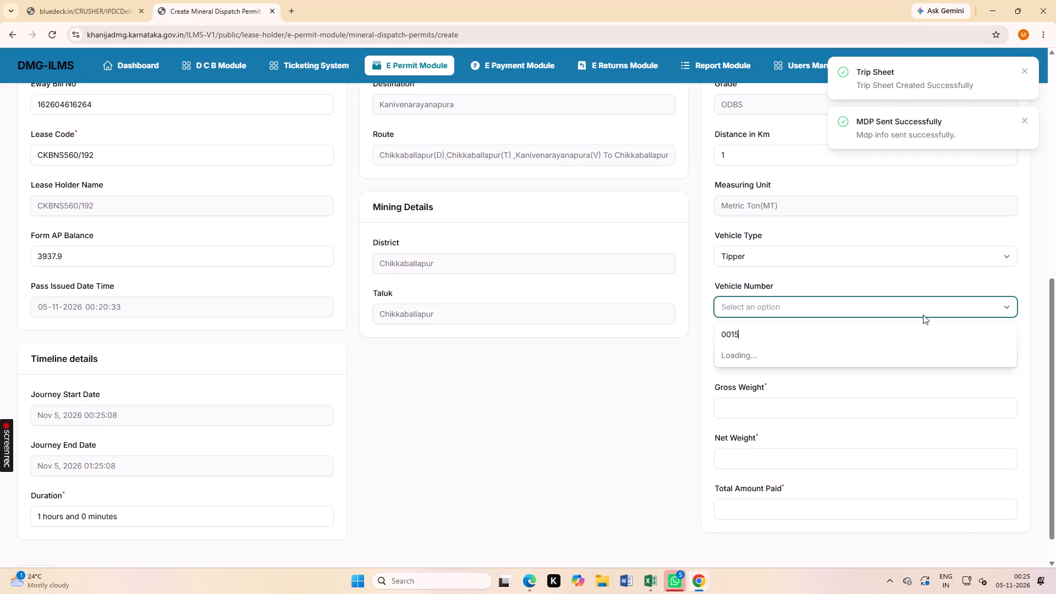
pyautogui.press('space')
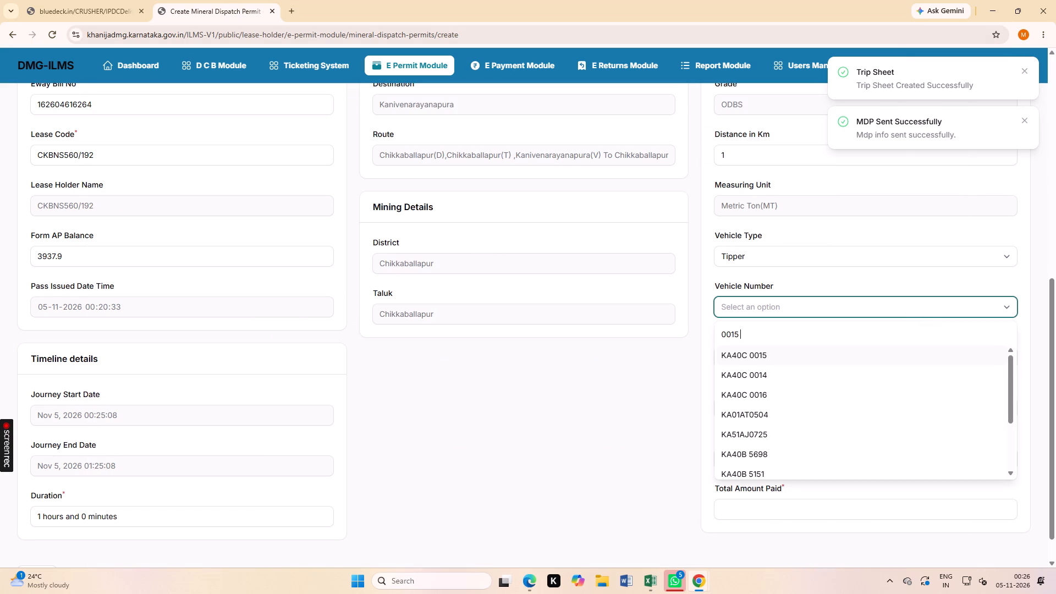
pyautogui.click(728, 354)
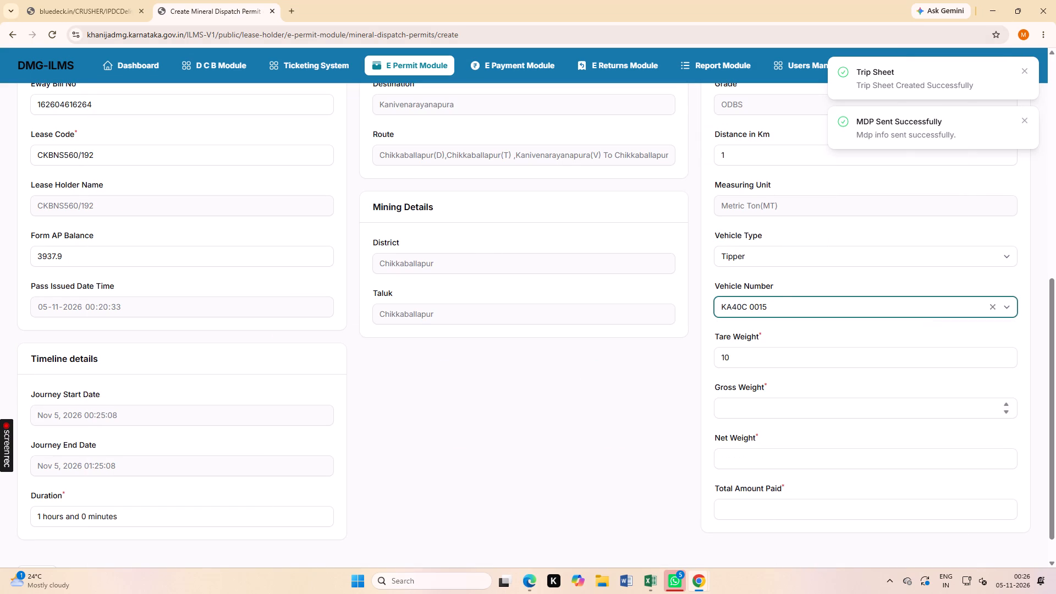
# Set the gross weight in the mineral details to 110.
pyautogui.click(766, 408)
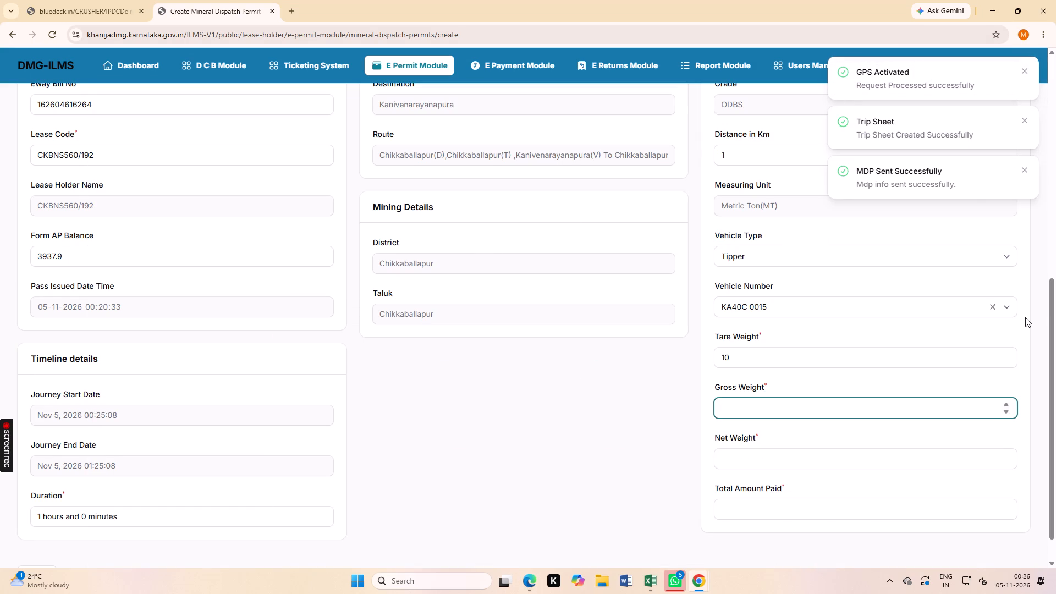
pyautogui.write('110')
pyautogui.click(566, 418)
# Review the driver, user, purchaser, mineral and timeline entries of the filled-in Mineral Dispatch Permit form.
pyautogui.scroll(-2, 719, 481)
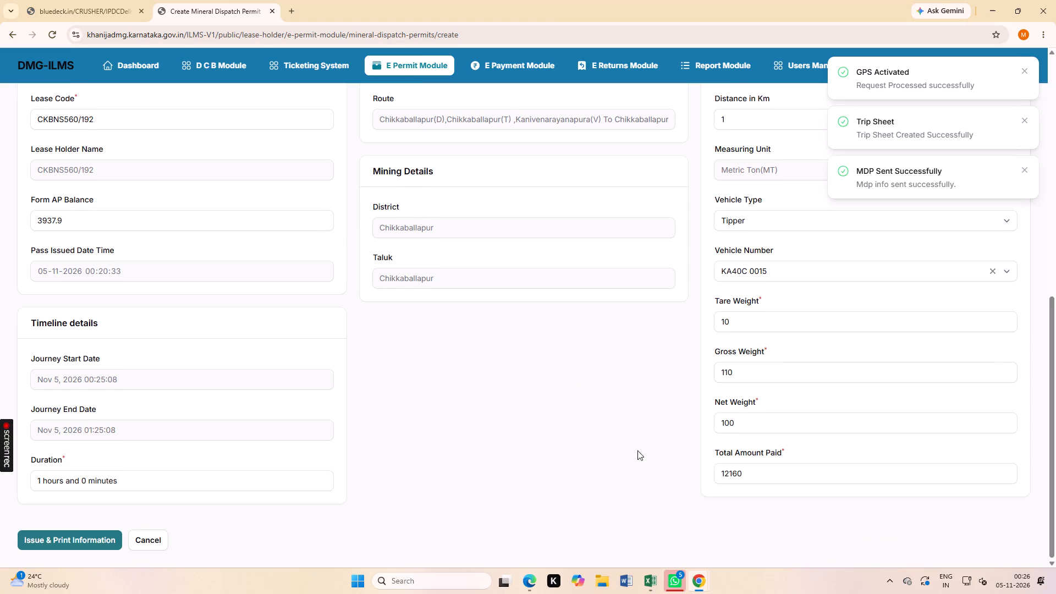
pyautogui.scroll(-3, 204, 461)
pyautogui.scroll(3, 426, 425)
pyautogui.scroll(2, 368, 422)
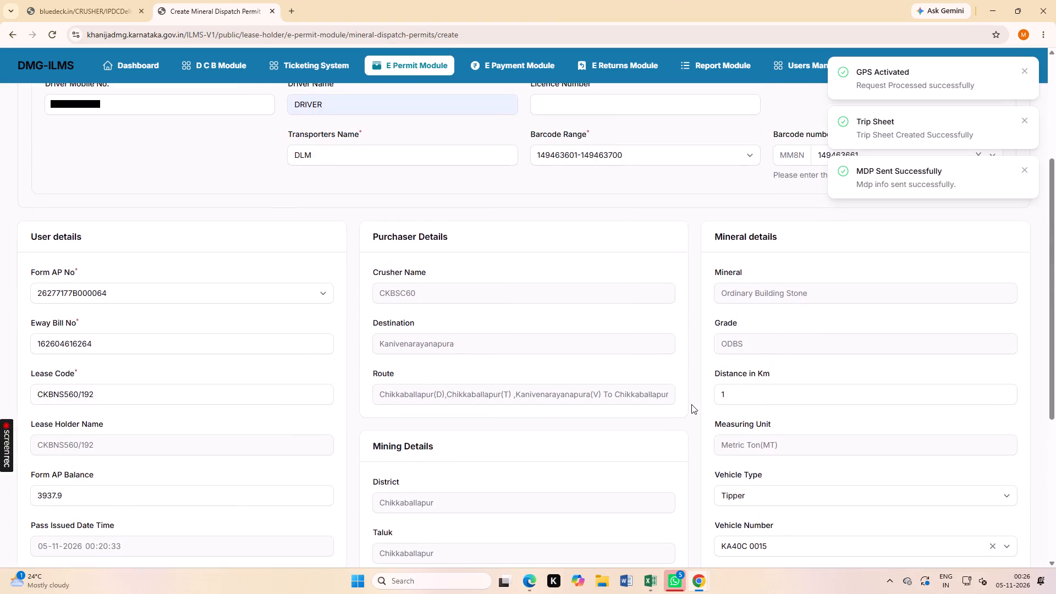
pyautogui.scroll(4, 691, 404)
pyautogui.scroll(-2, 681, 410)
pyautogui.scroll(-4, 115, 371)
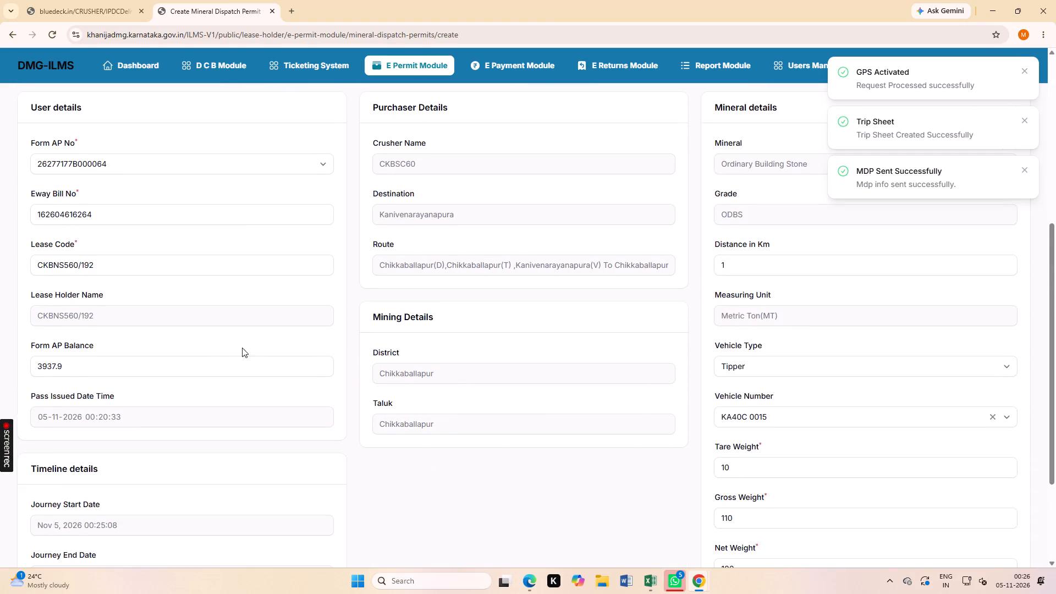
# Check the filled-in Mineral Dispatch Permit, then issue it and print one landscape copy on the Canon LBP6030 printer.
pyautogui.scroll(4, 212, 360)
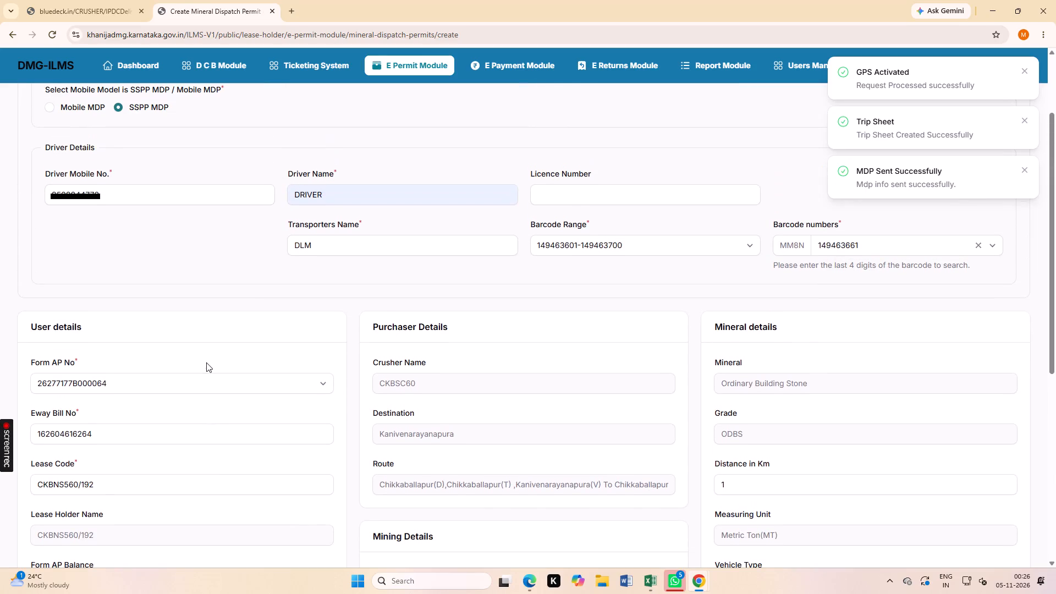
pyautogui.scroll(-3, 0, 391)
pyautogui.scroll(-8, 60, 384)
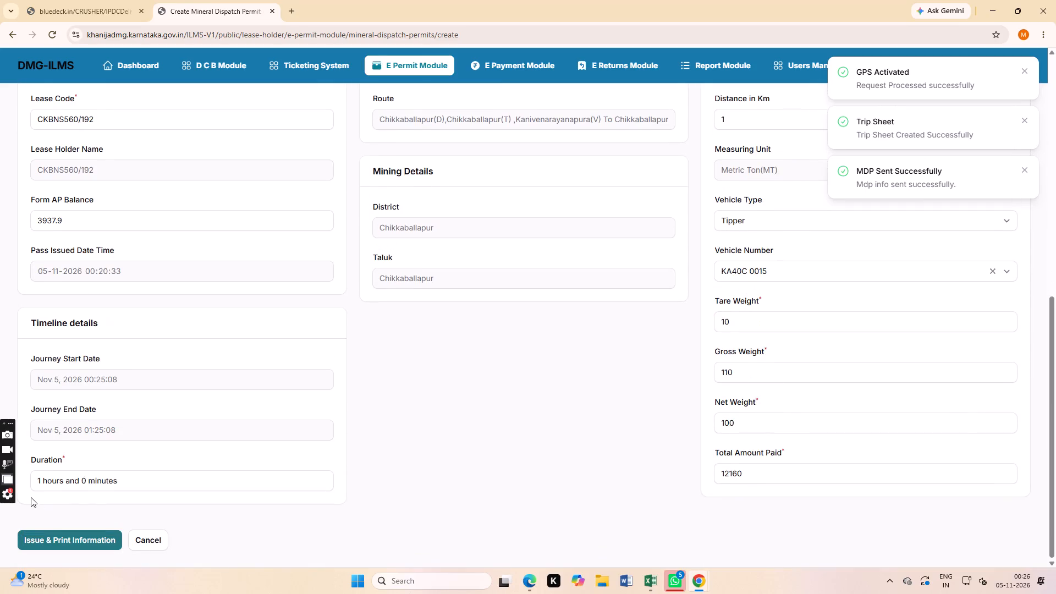
pyautogui.click(75, 532)
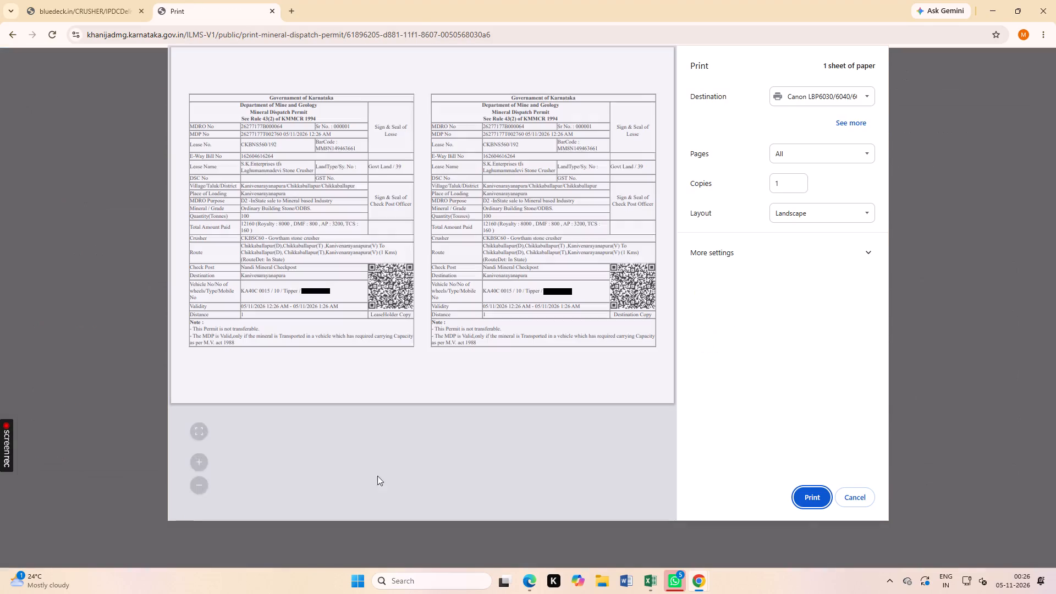
pyautogui.click(819, 500)
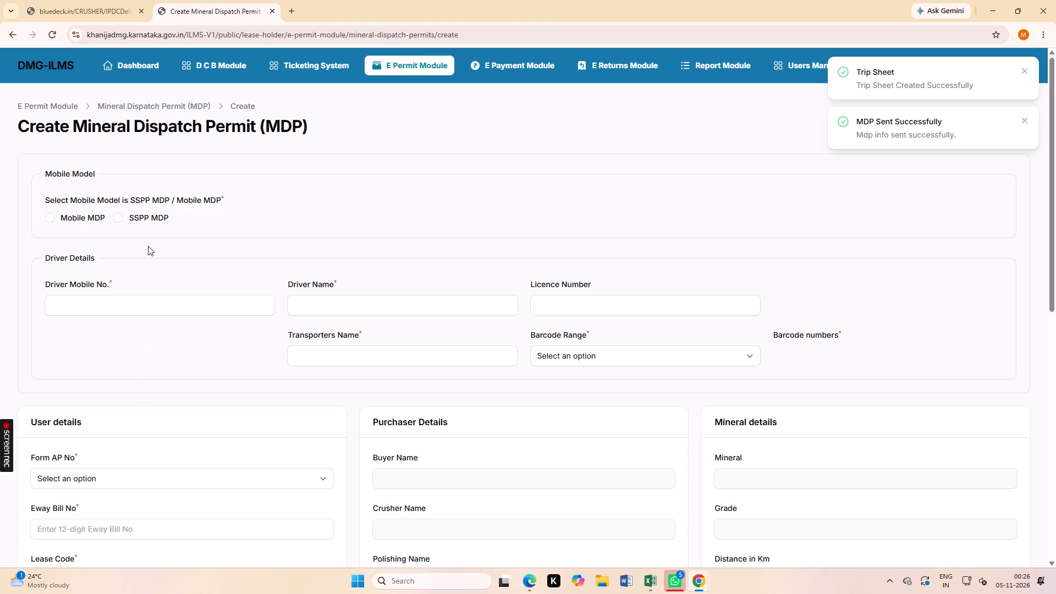
# Choose SSPP MDP for the new permit, enter the driver's mobile number and set the driver name to DRIVER.
pyautogui.click(143, 215)
pyautogui.click(131, 302)
pyautogui.click(142, 338)
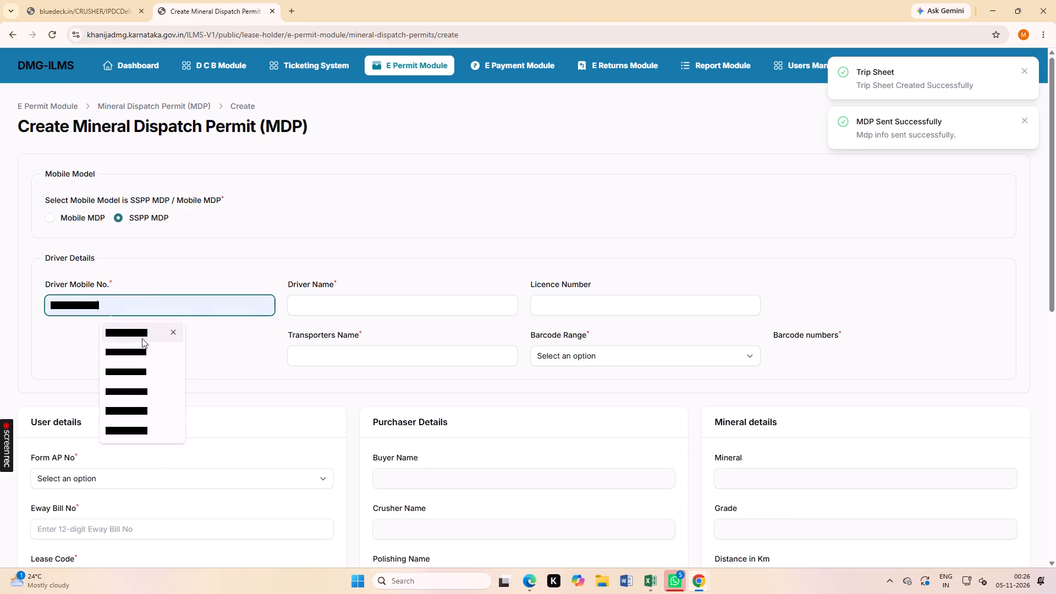
pyautogui.press('BackSpace')
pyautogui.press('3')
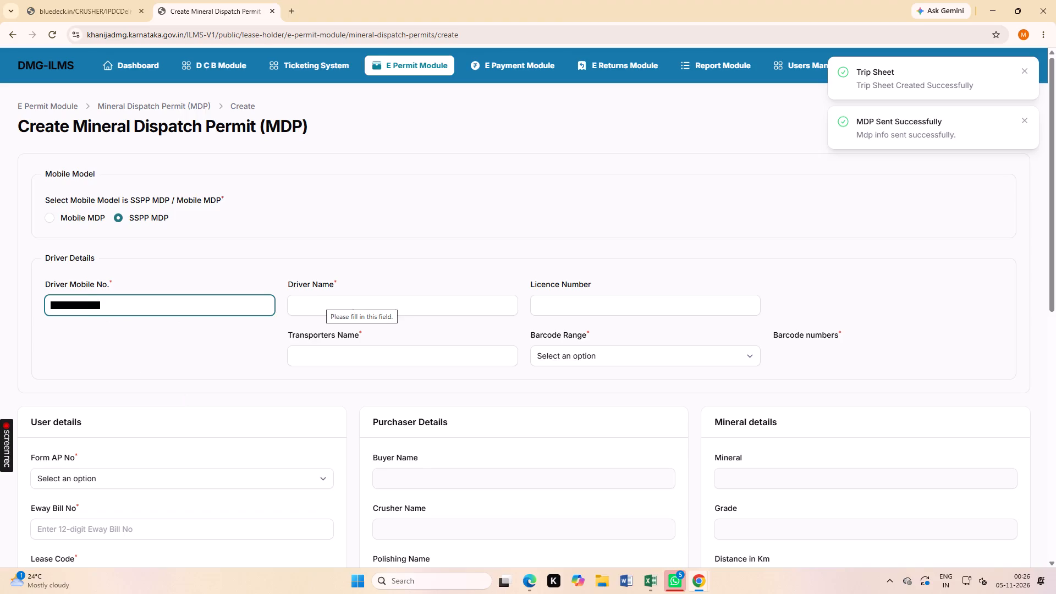
pyautogui.press('BackSpace')
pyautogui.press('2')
pyautogui.click(350, 312)
pyautogui.click(369, 329)
pyautogui.click(336, 226)
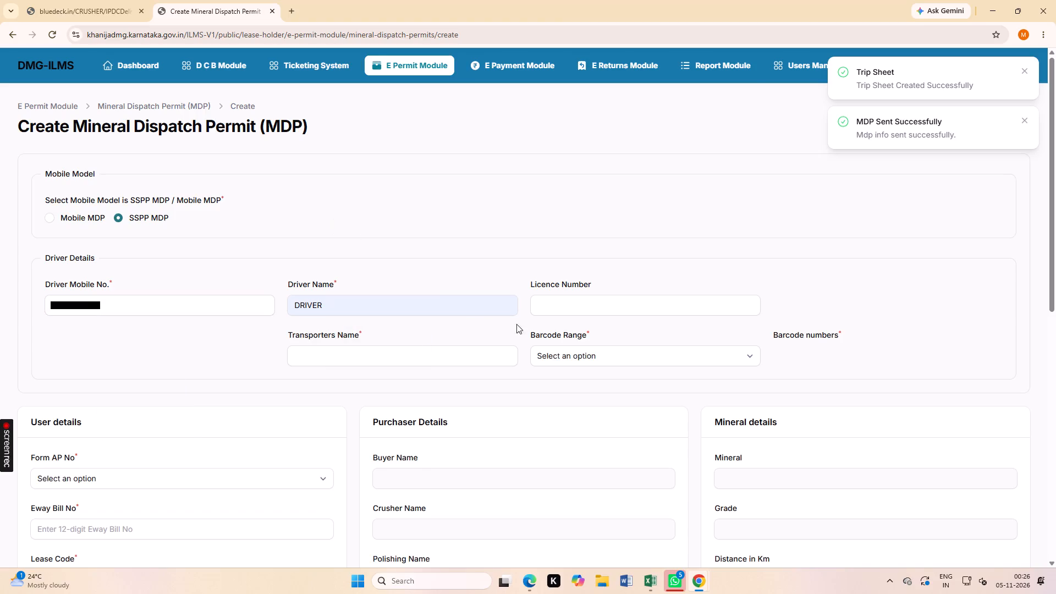
pyautogui.click(568, 356)
pyautogui.scroll(-6, 590, 268)
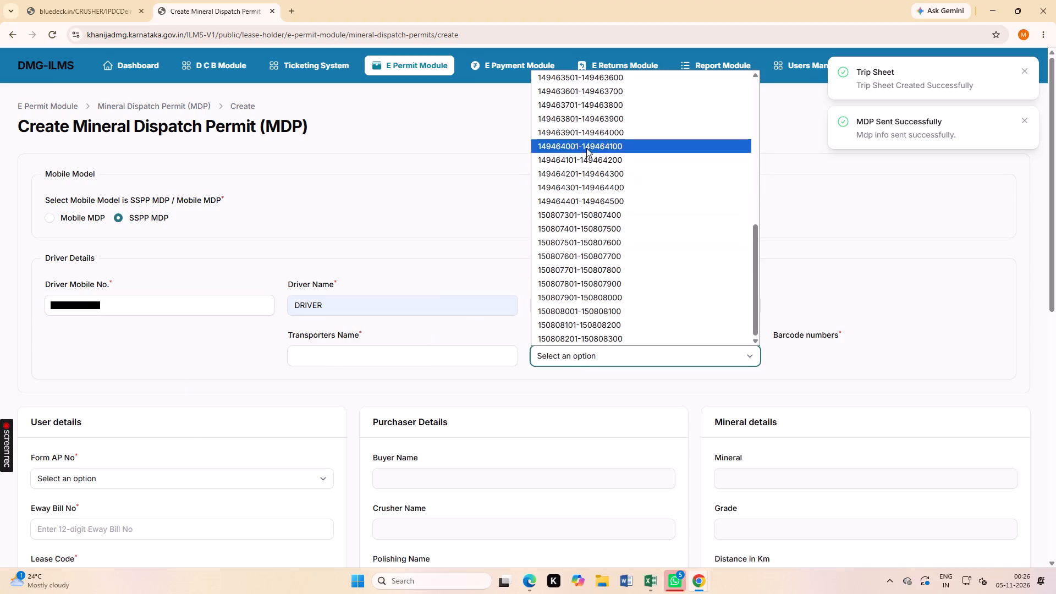
pyautogui.click(588, 97)
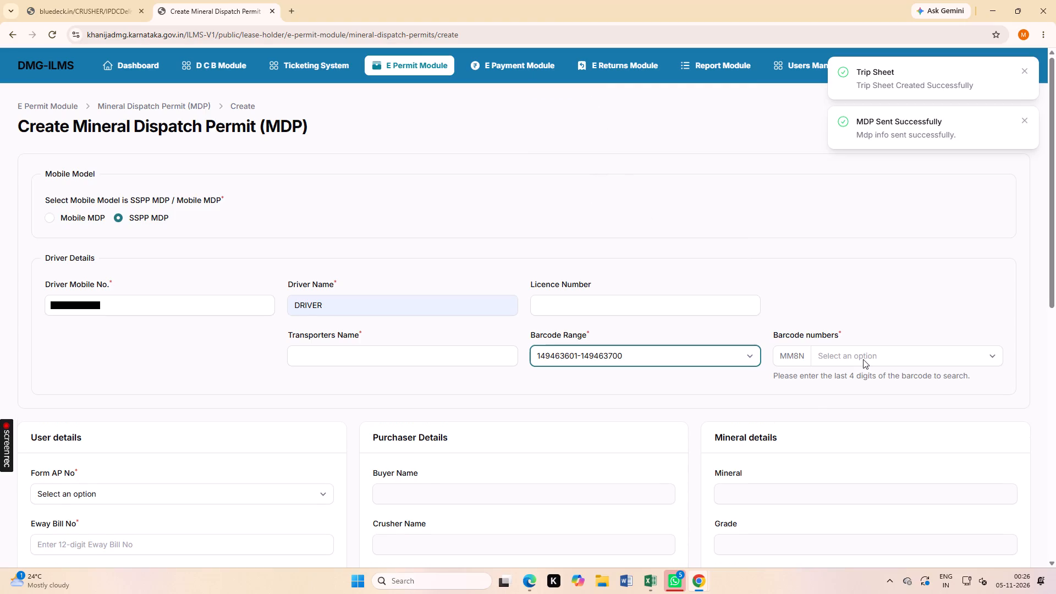
pyautogui.click(863, 359)
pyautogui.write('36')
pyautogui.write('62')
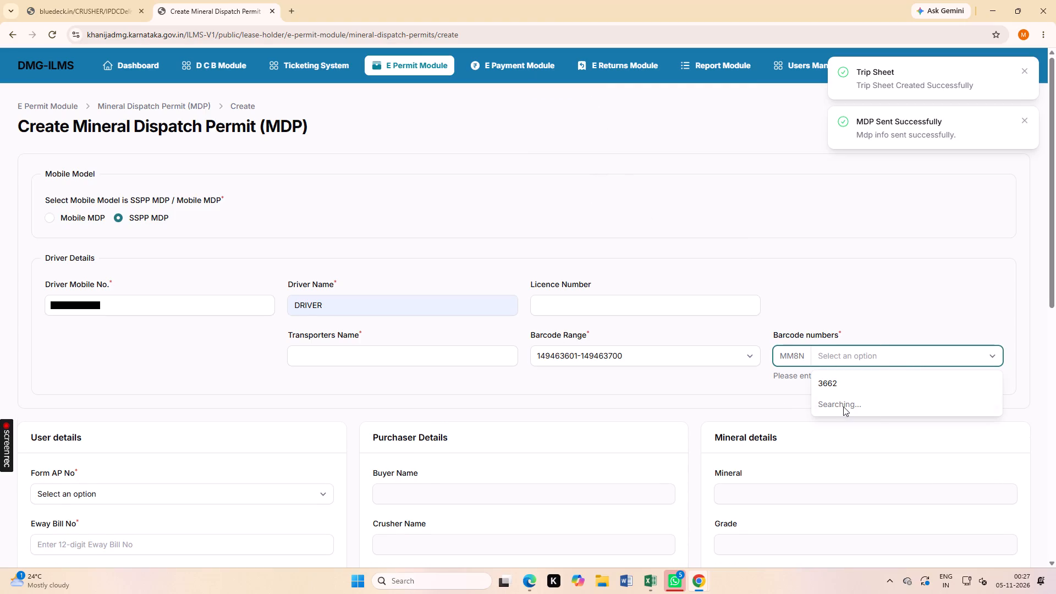
pyautogui.click(844, 399)
pyautogui.scroll(-2, 216, 442)
pyautogui.click(119, 388)
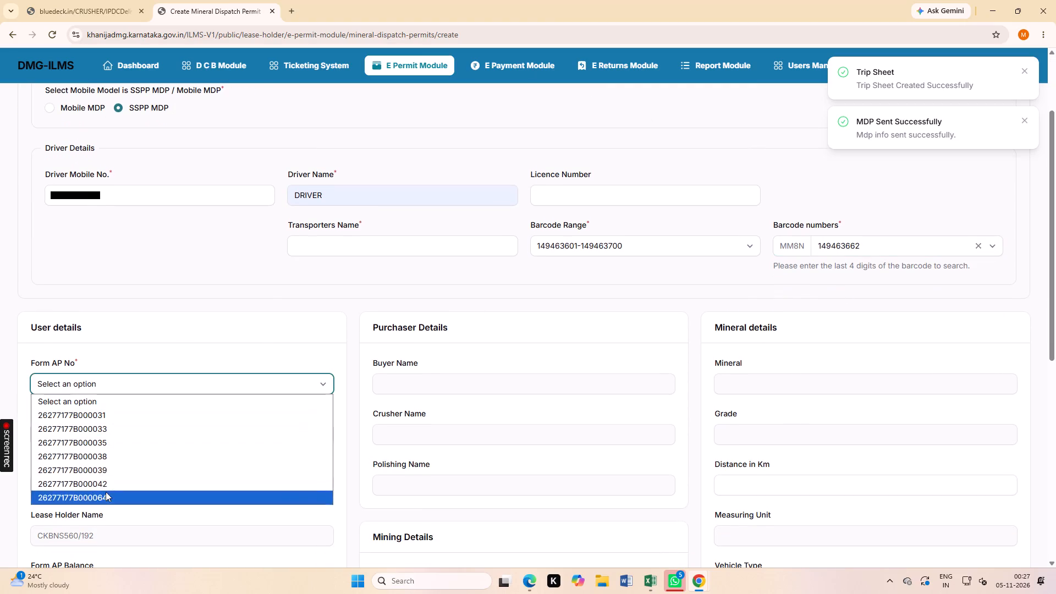
pyautogui.click(106, 492)
pyautogui.scroll(-2, 364, 335)
pyautogui.click(137, 332)
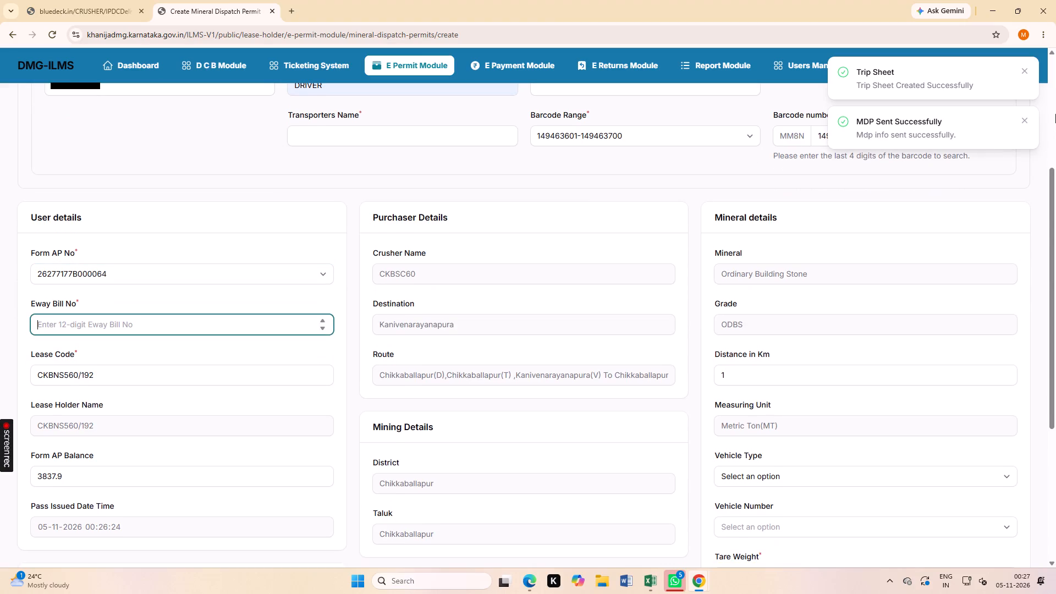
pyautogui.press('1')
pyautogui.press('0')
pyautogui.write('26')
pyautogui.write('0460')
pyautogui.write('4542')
pyautogui.click(262, 298)
# Set the vehicle type to Tipper in the mineral details and search the vehicle numbers for 001.
pyautogui.scroll(-2, 664, 382)
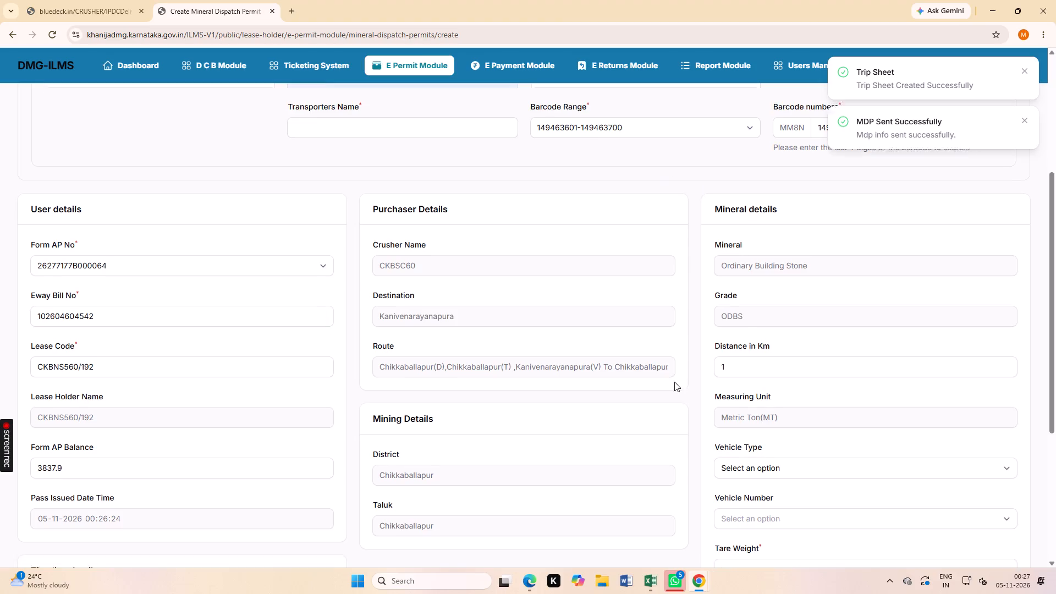
pyautogui.scroll(-1, 674, 382)
pyautogui.click(758, 306)
pyautogui.click(740, 374)
pyautogui.click(749, 360)
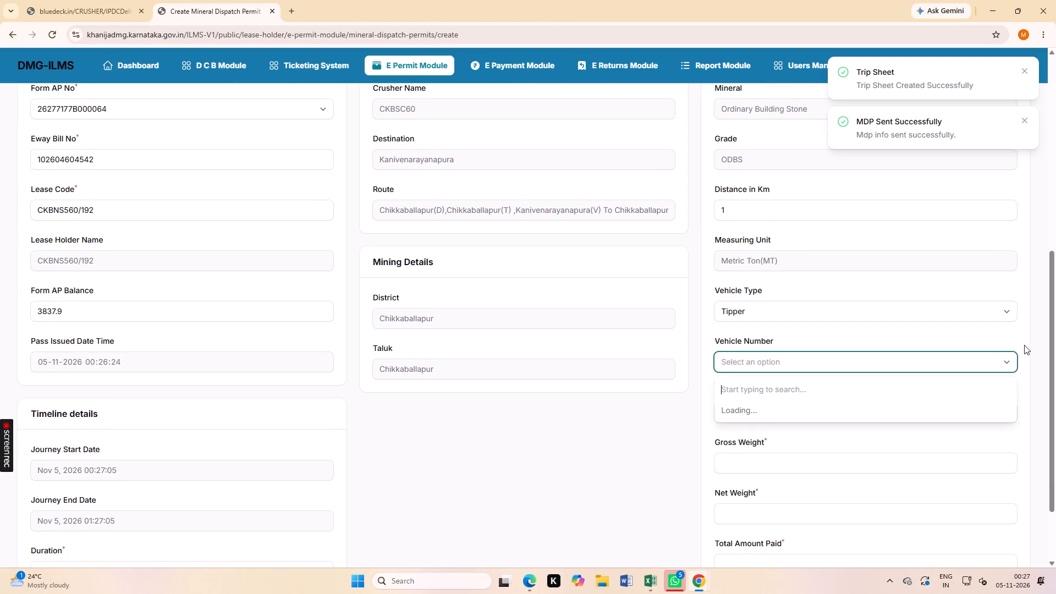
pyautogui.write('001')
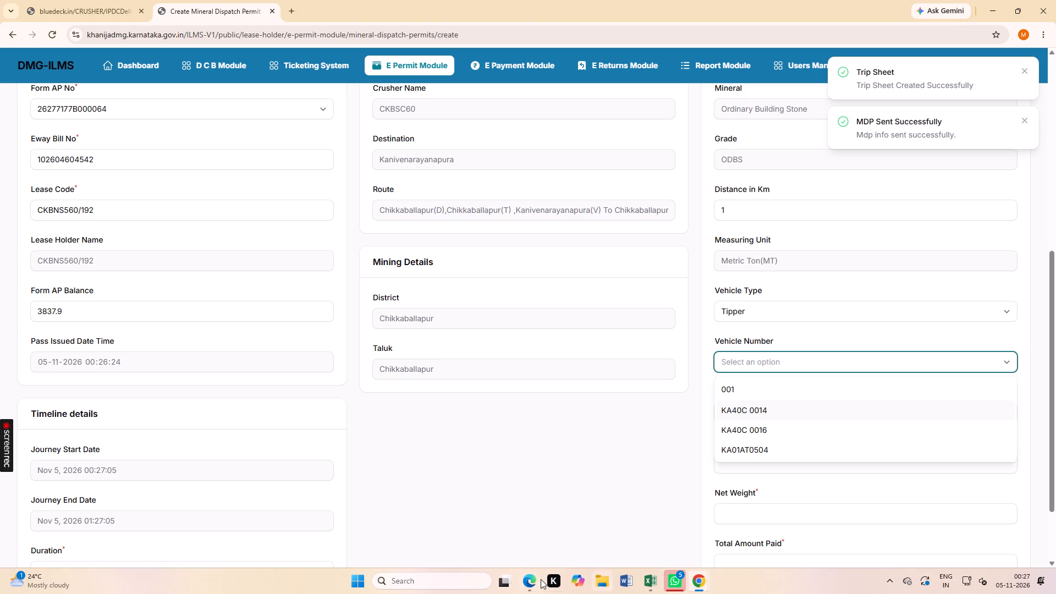
pyautogui.click(520, 522)
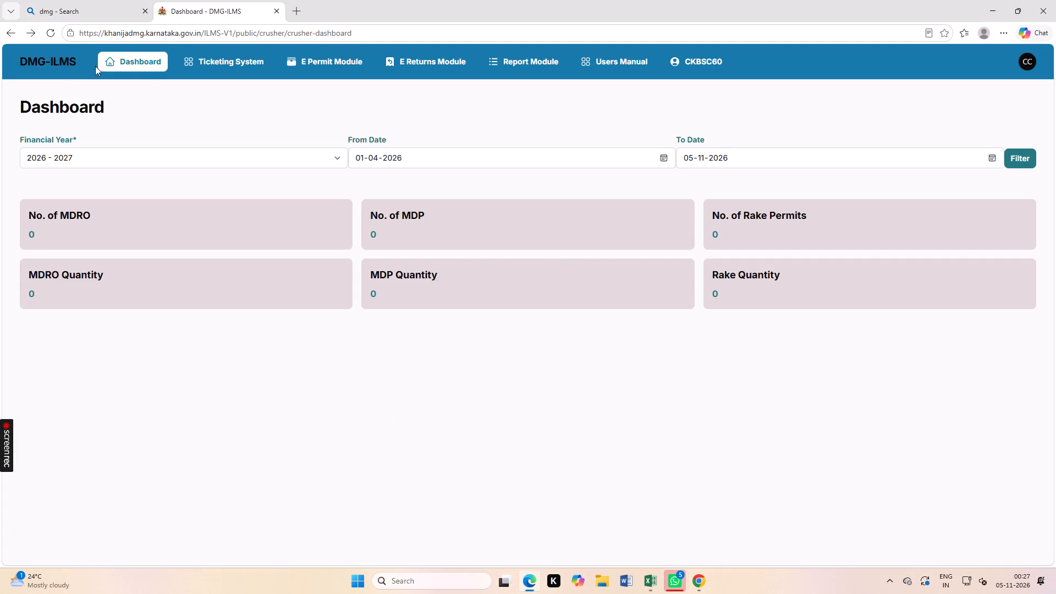
pyautogui.click(329, 64)
pyautogui.scroll(-5, 152, 377)
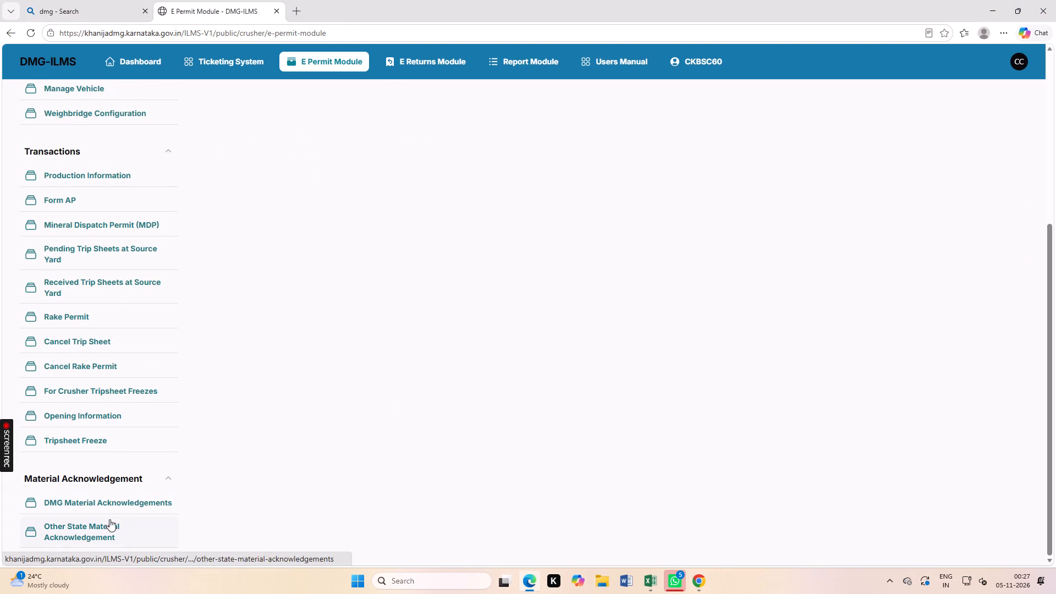
pyautogui.click(108, 505)
pyautogui.click(655, 219)
pyautogui.click(665, 210)
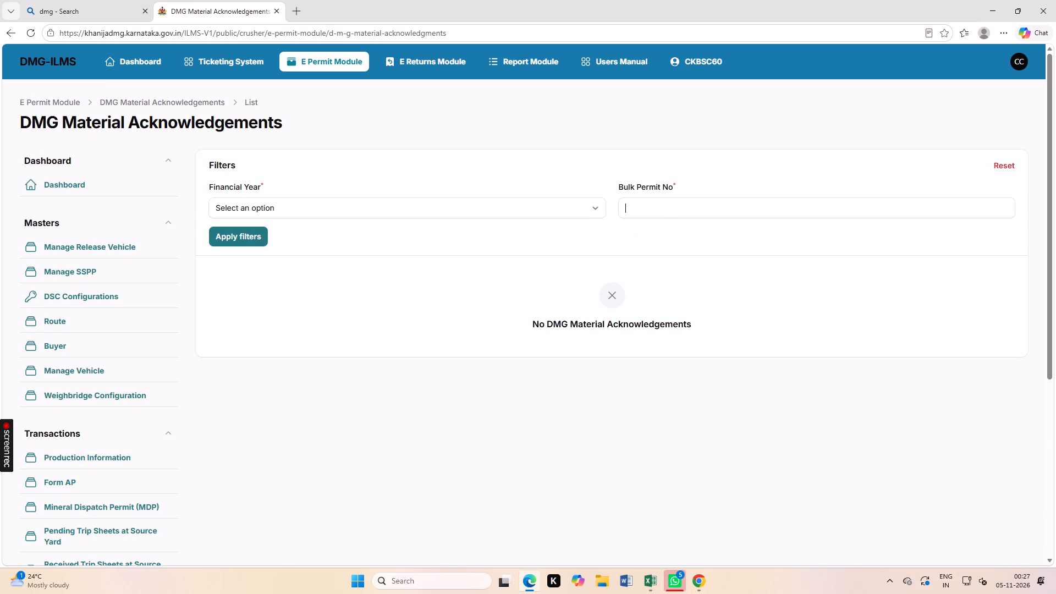
pyautogui.click(698, 251)
pyautogui.click(405, 216)
pyautogui.click(343, 238)
pyautogui.click(241, 229)
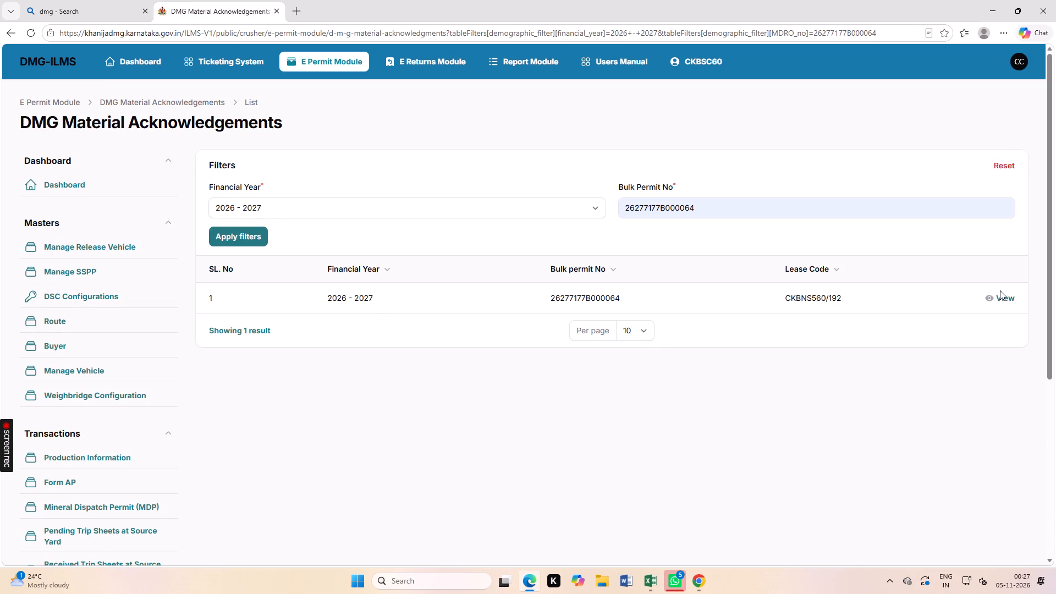
pyautogui.click(1014, 299)
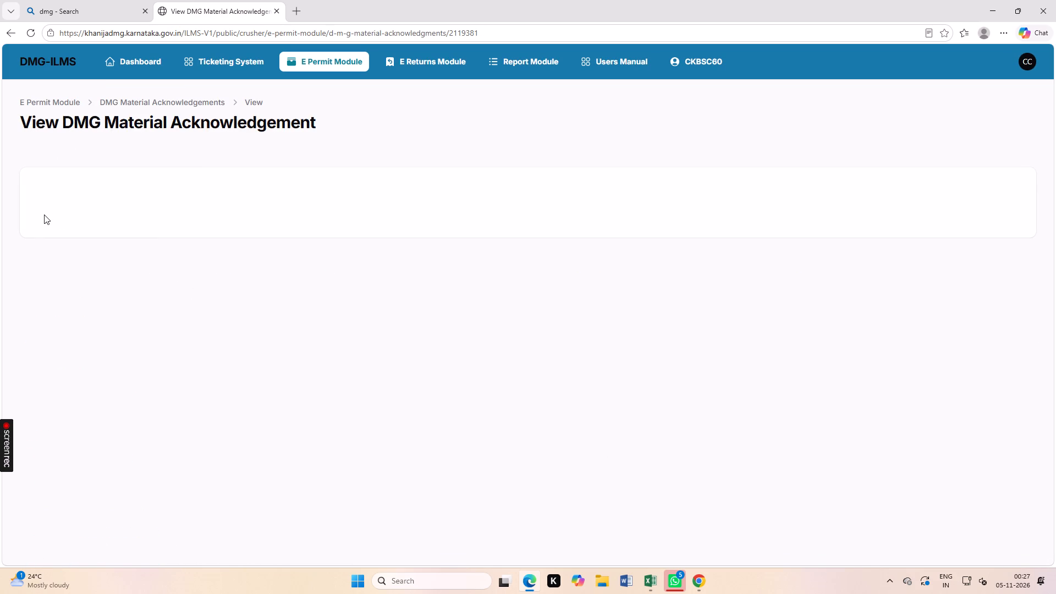
# Bulk acknowledge the pending trip sheet of this bulk permit and return to the permit form in Google Chrome.
pyautogui.click(44, 215)
pyautogui.click(40, 211)
pyautogui.click(63, 213)
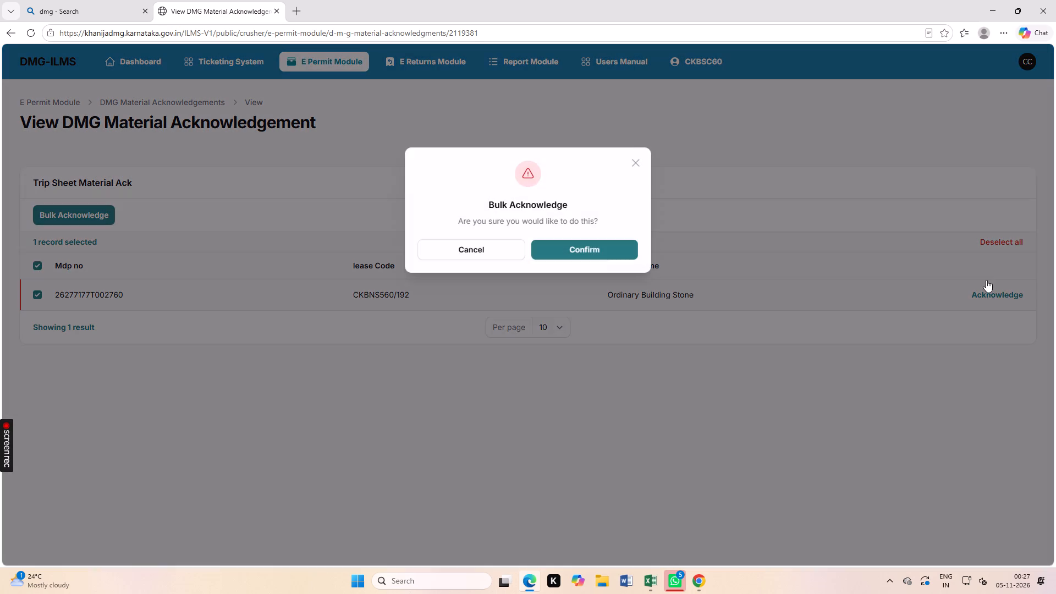
pyautogui.click(594, 243)
pyautogui.click(992, 14)
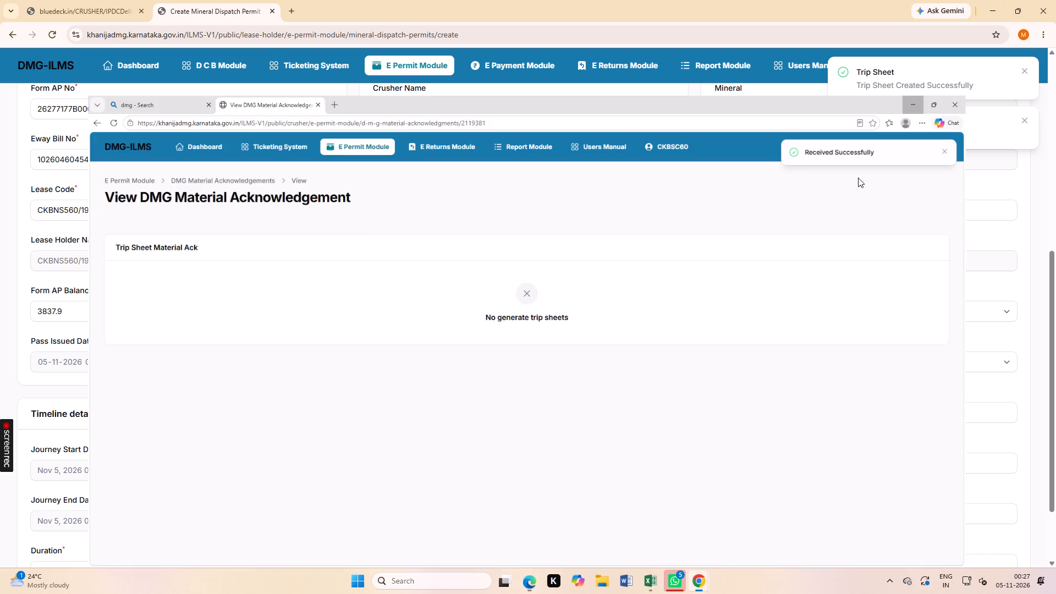
pyautogui.click(792, 349)
pyautogui.click(766, 355)
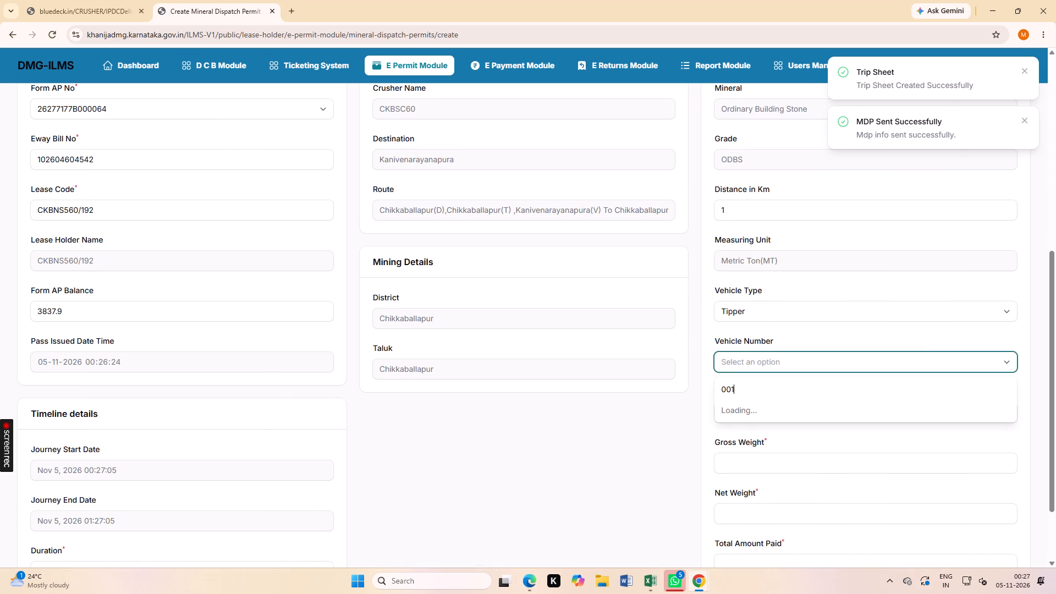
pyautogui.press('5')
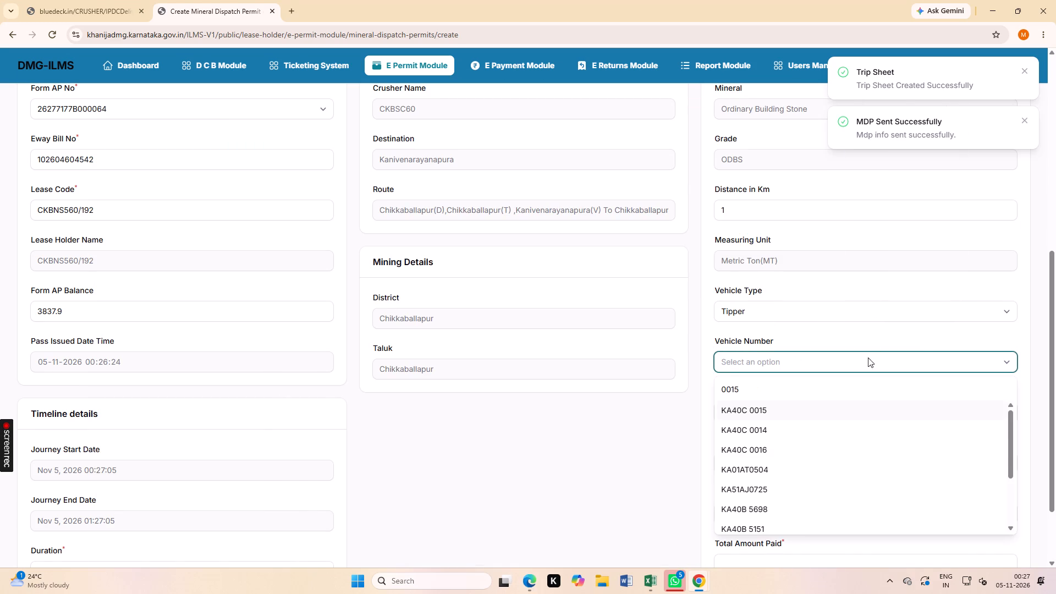
pyautogui.click(733, 407)
# Set the gross weight in the mineral details to 58.16.
pyautogui.scroll(-2, 398, 444)
pyautogui.click(739, 367)
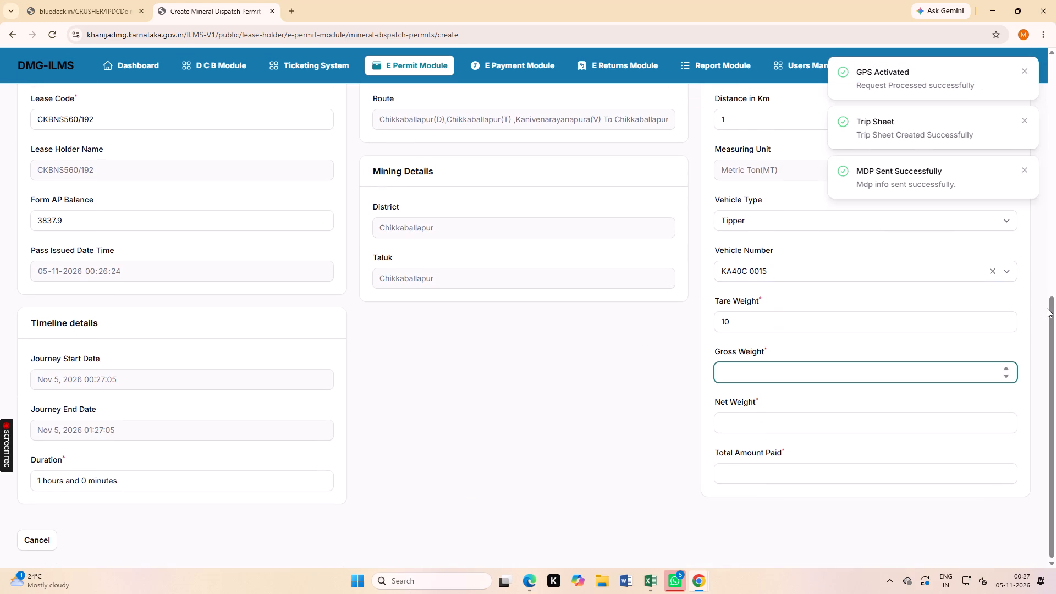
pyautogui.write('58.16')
pyautogui.click(644, 392)
# Check the completed permit details, then issue the Mineral Dispatch Permit and print one landscape copy.
pyautogui.scroll(-1, 673, 386)
pyautogui.scroll(-3, 324, 464)
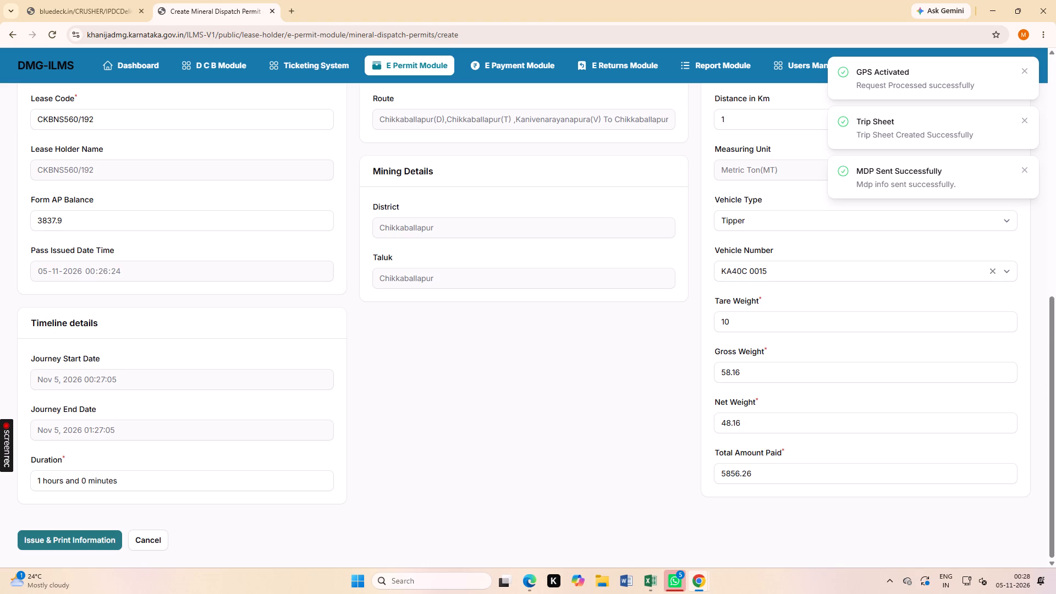
pyautogui.scroll(-2, 197, 480)
pyautogui.scroll(3, 314, 349)
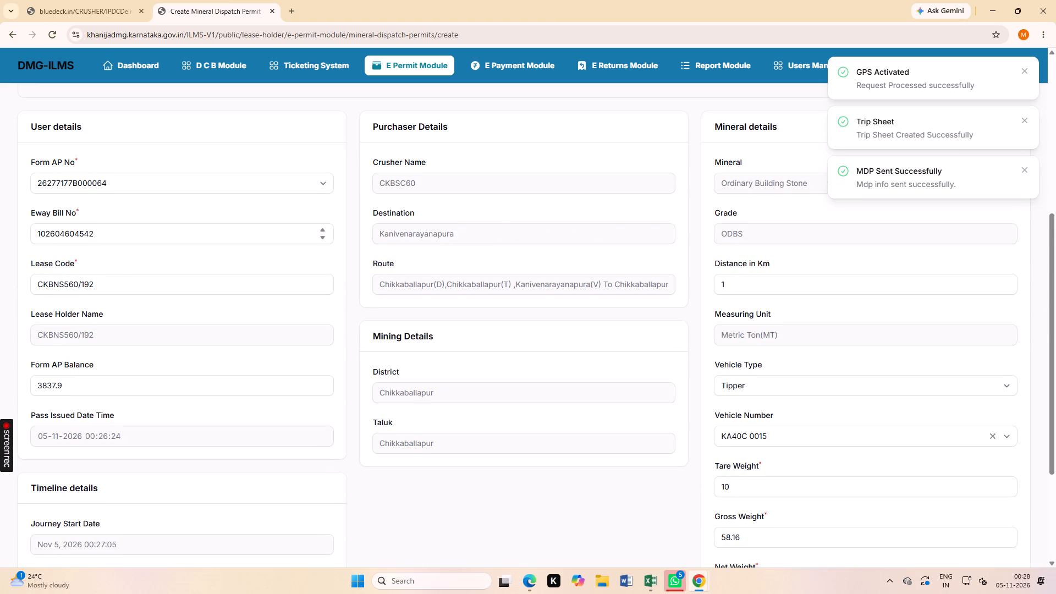
pyautogui.scroll(-8, 85, 337)
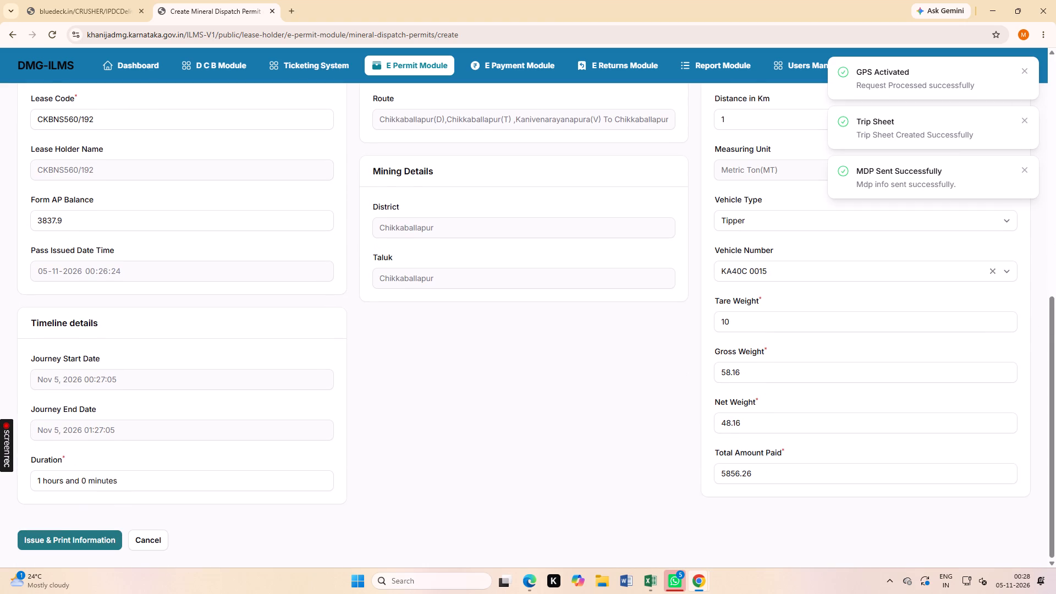
pyautogui.click(77, 533)
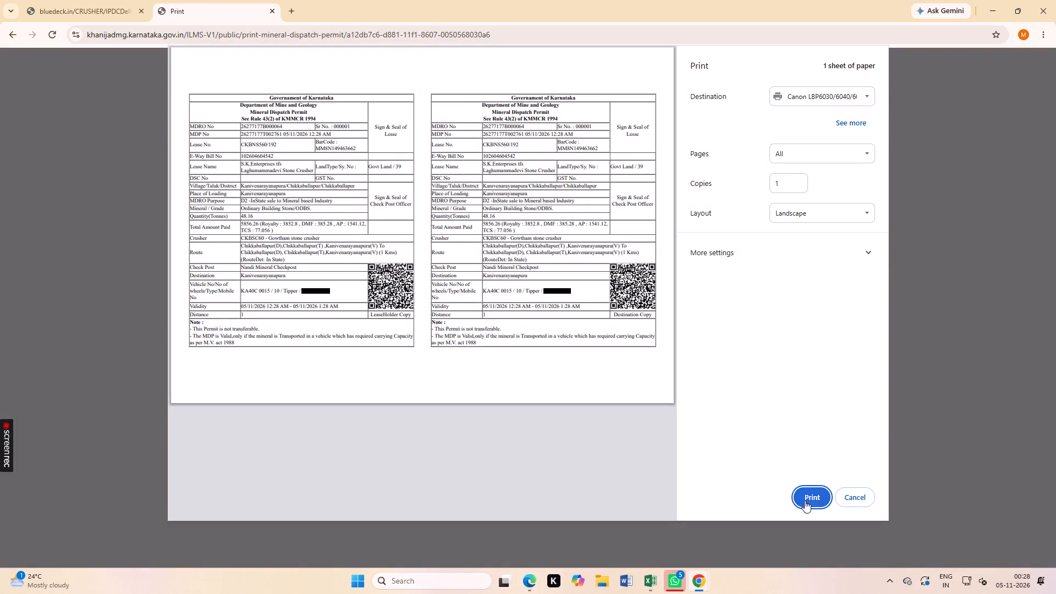
pyautogui.click(800, 497)
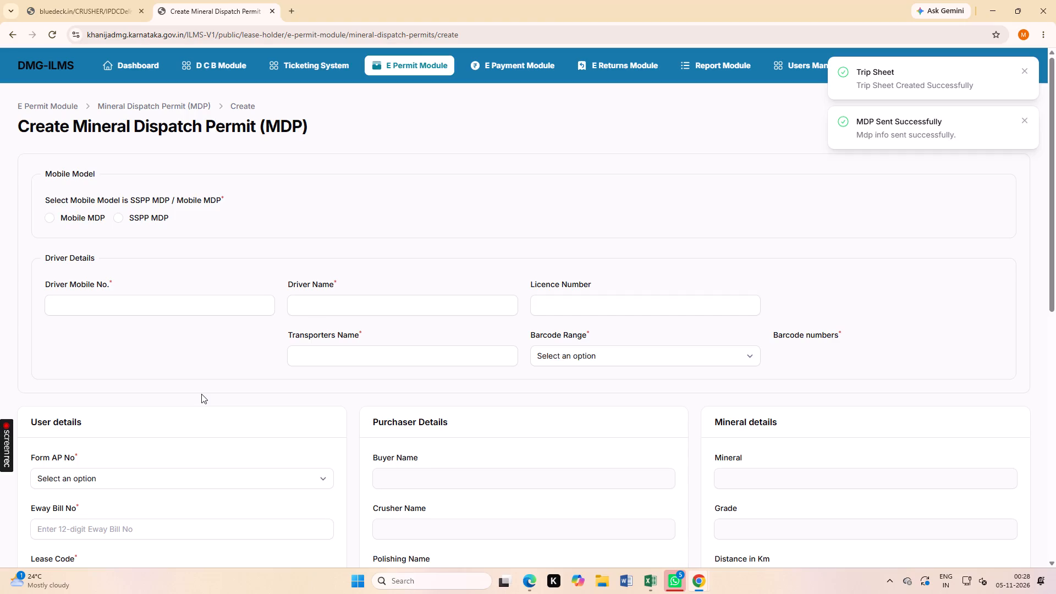
# Start the dispatch permit as SSPP MDP, entering the driver's mobile number and DRIVER as the driver name.
pyautogui.click(127, 224)
pyautogui.click(100, 311)
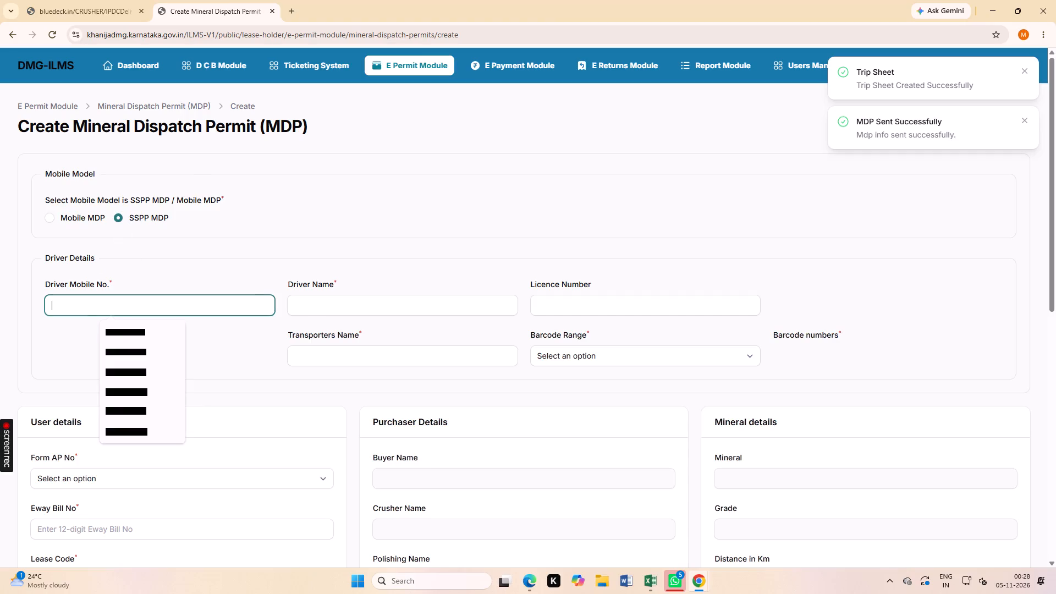
pyautogui.click(136, 334)
pyautogui.press('BackSpace')
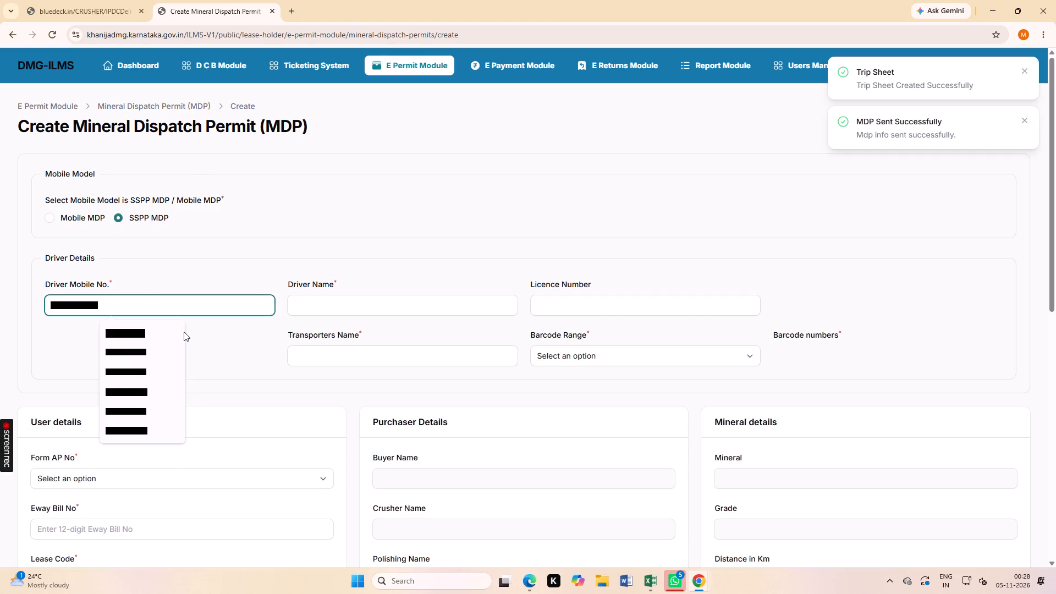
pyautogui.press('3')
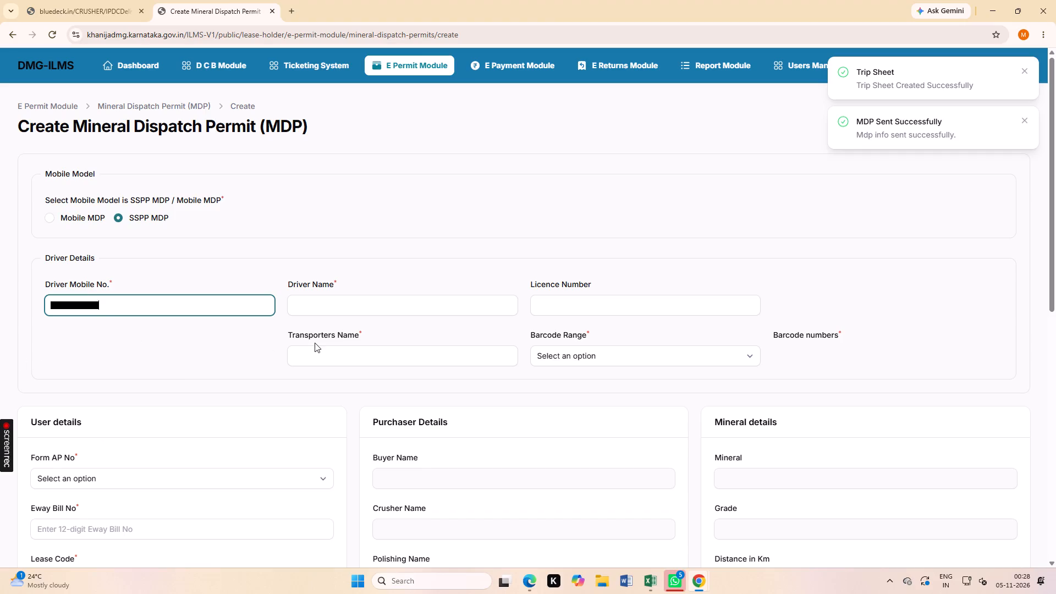
pyautogui.click(380, 322)
pyautogui.click(366, 301)
pyautogui.click(367, 332)
pyautogui.click(370, 263)
pyautogui.scroll(-3, 535, 294)
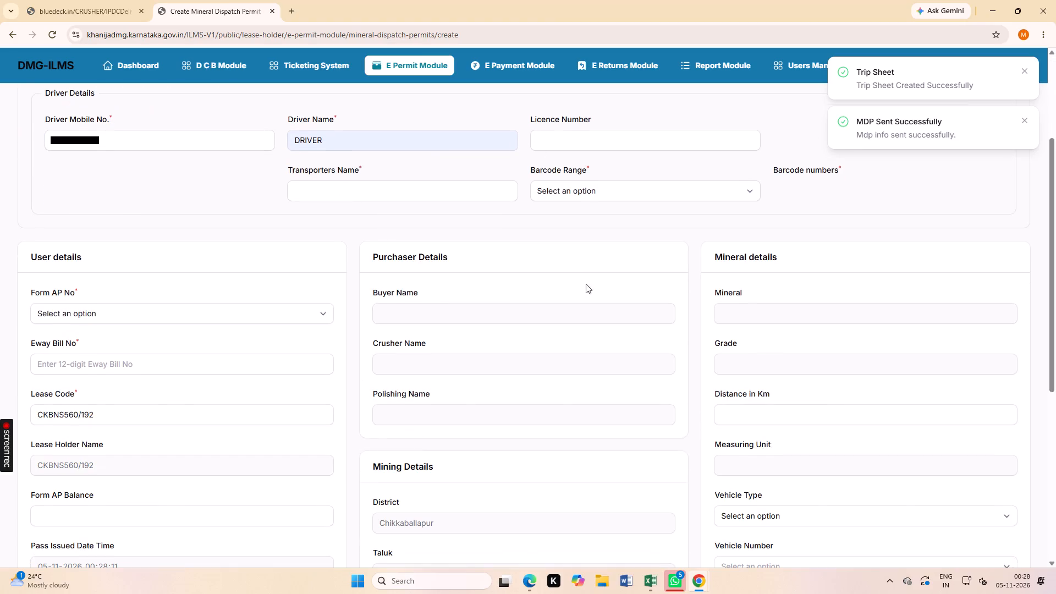
pyautogui.click(579, 201)
pyautogui.click(585, 190)
pyautogui.scroll(-8, 603, 367)
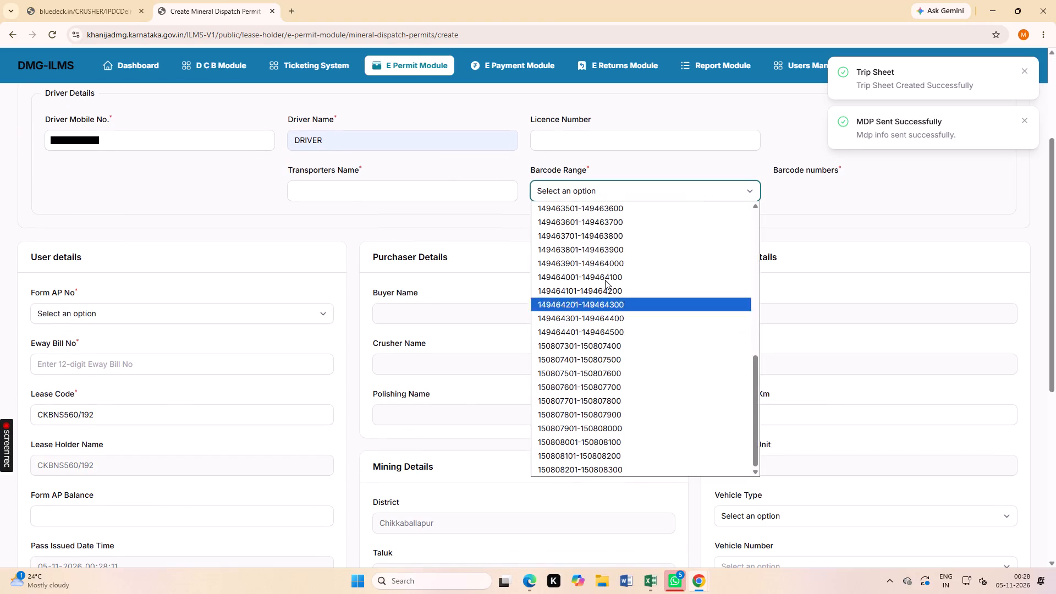
pyautogui.click(599, 226)
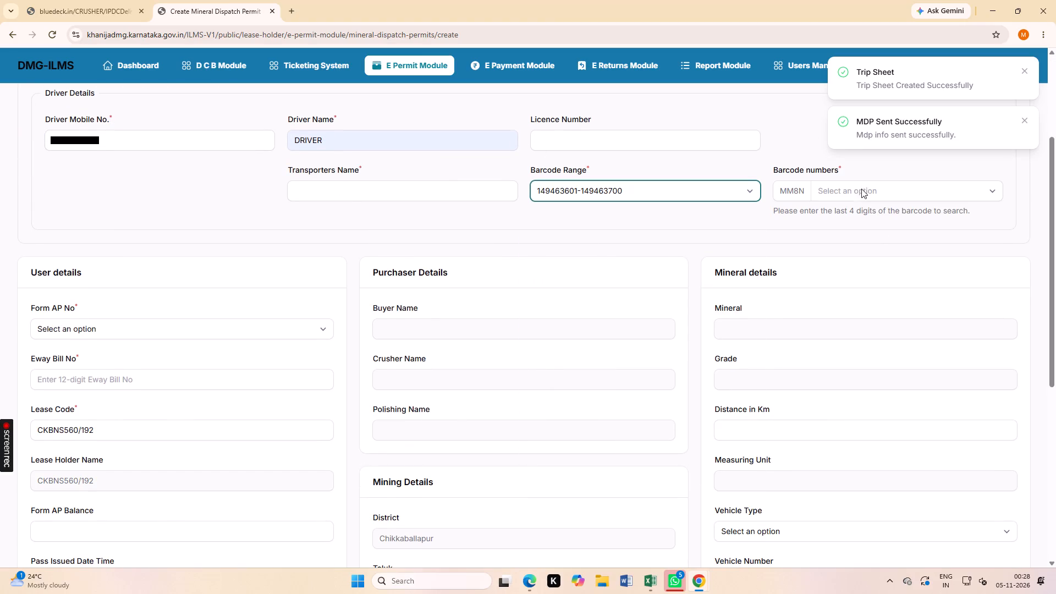
pyautogui.click(861, 189)
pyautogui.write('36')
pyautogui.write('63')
pyautogui.click(856, 239)
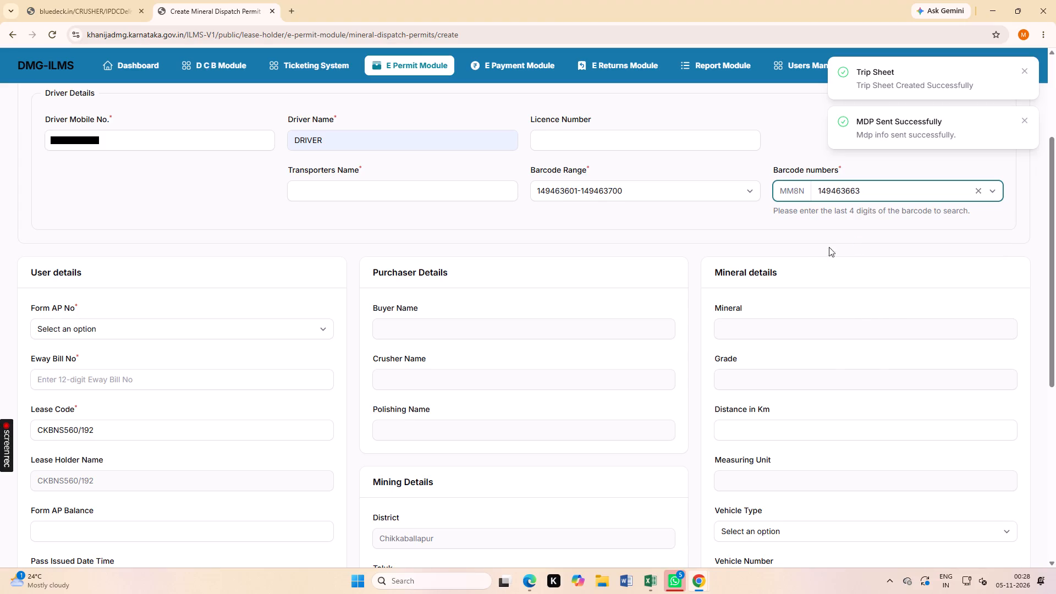
pyautogui.scroll(-1, 167, 287)
pyautogui.click(129, 273)
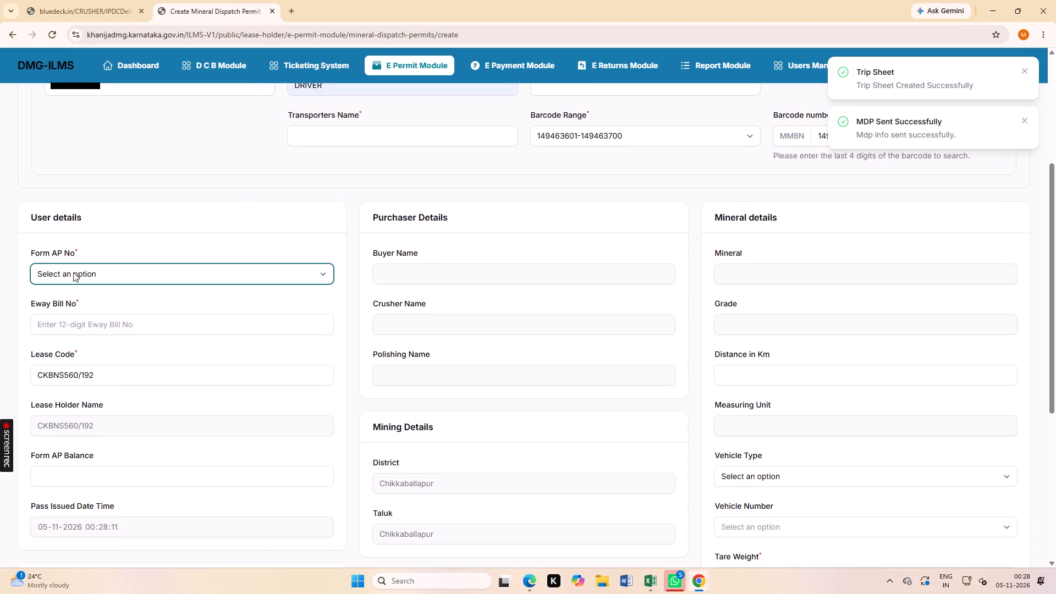
pyautogui.click(73, 272)
pyautogui.click(111, 382)
pyautogui.click(201, 206)
pyautogui.scroll(-1, 509, 304)
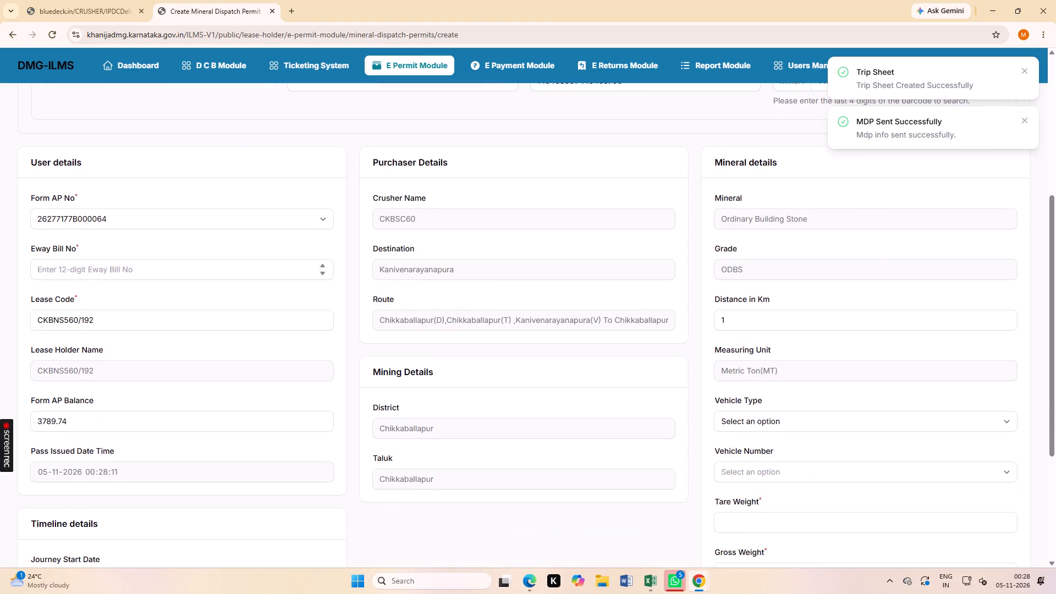
pyautogui.click(99, 257)
pyautogui.moveTo(230, 289); pyautogui.dragTo(224, 288)
pyautogui.click(194, 271)
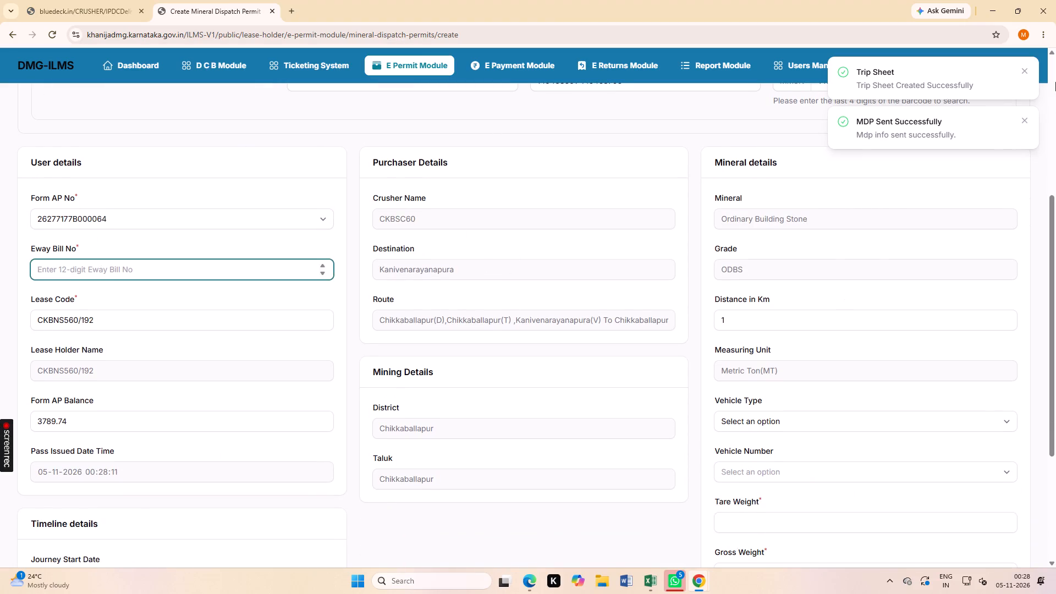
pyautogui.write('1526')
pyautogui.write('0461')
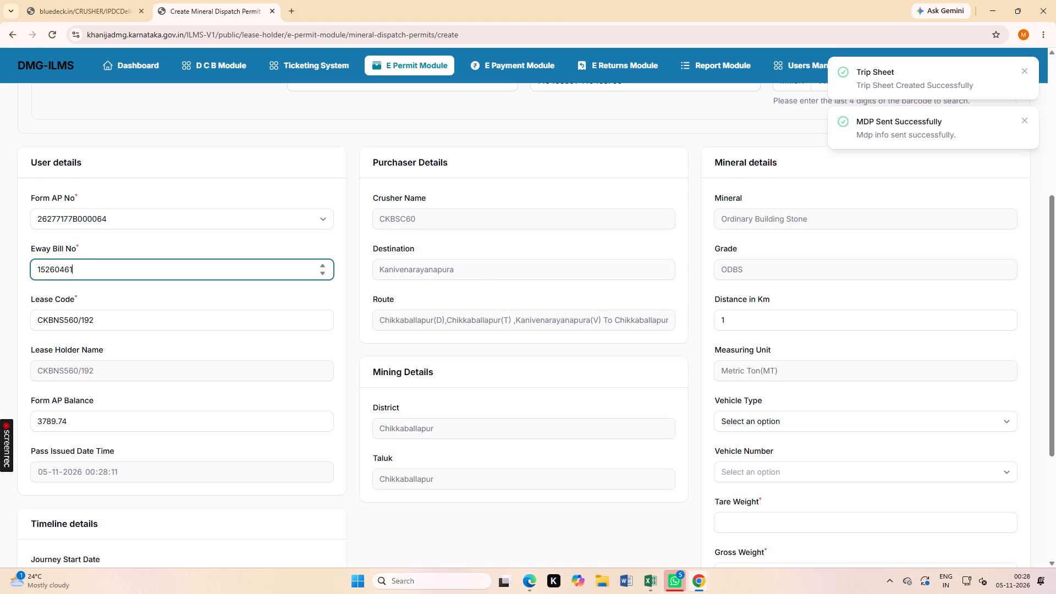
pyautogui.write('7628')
pyautogui.click(196, 239)
pyautogui.scroll(-2, 665, 389)
pyautogui.click(755, 302)
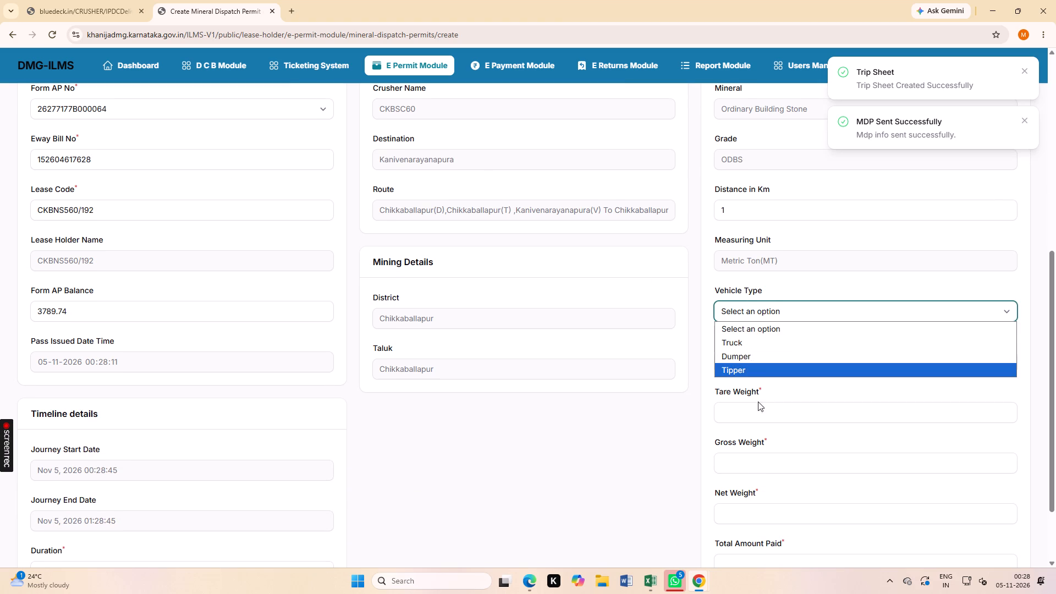
pyautogui.click(757, 371)
pyautogui.click(756, 364)
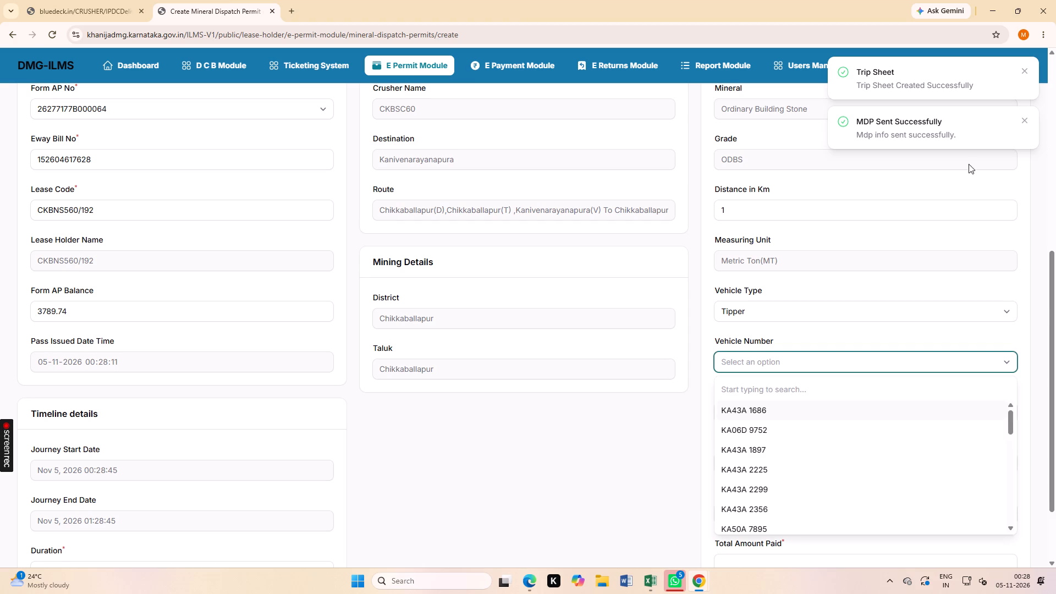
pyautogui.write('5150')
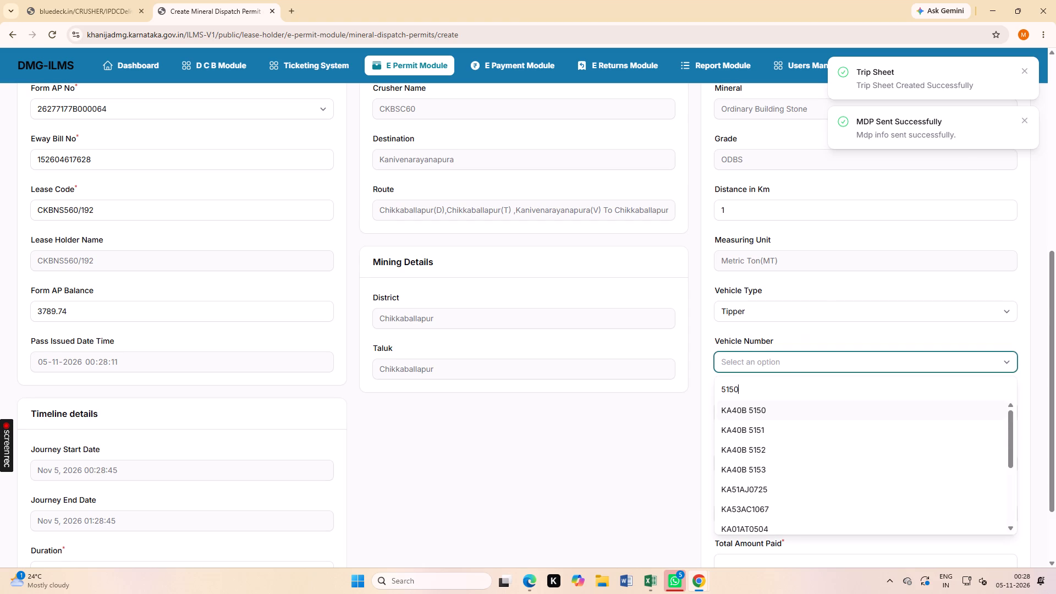
pyautogui.click(756, 416)
pyautogui.scroll(-2, 797, 362)
pyautogui.click(752, 373)
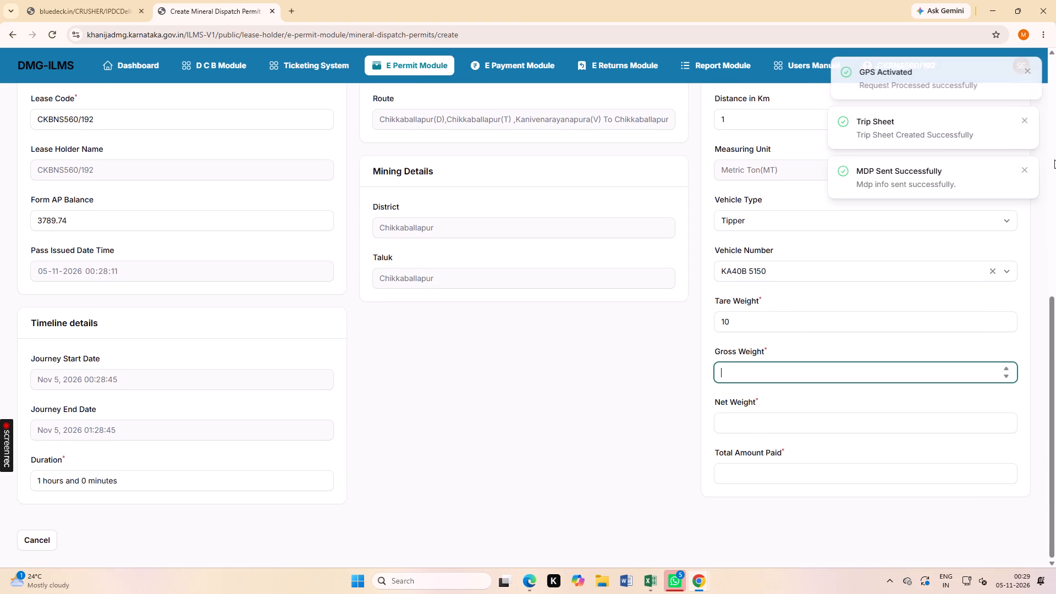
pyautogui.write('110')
pyautogui.click(562, 389)
# Issue the Mineral Dispatch Permit and print one landscape copy.
pyautogui.scroll(-4, 560, 452)
pyautogui.click(57, 539)
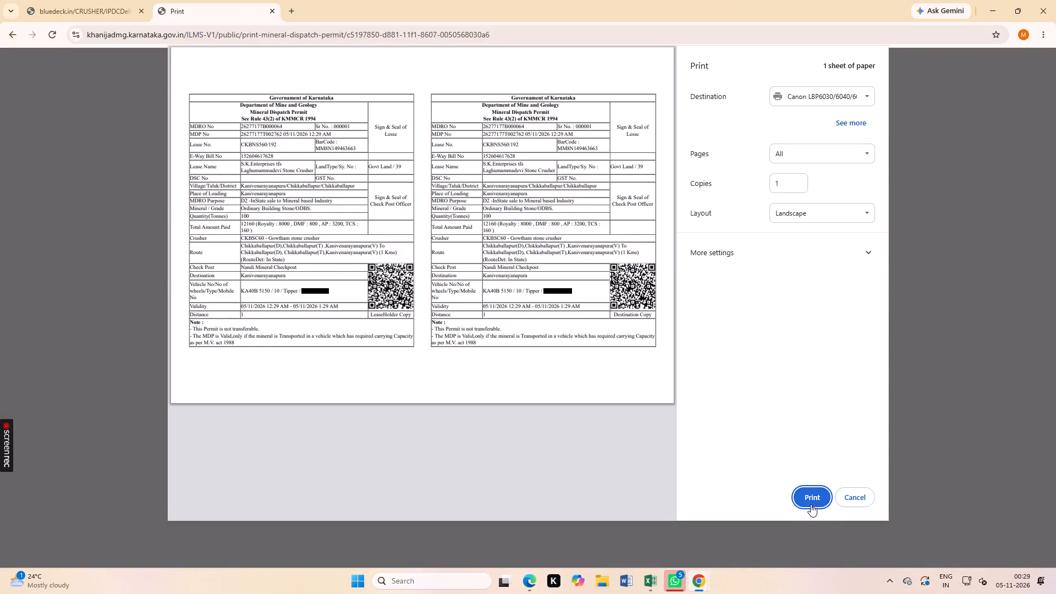
pyautogui.click(811, 504)
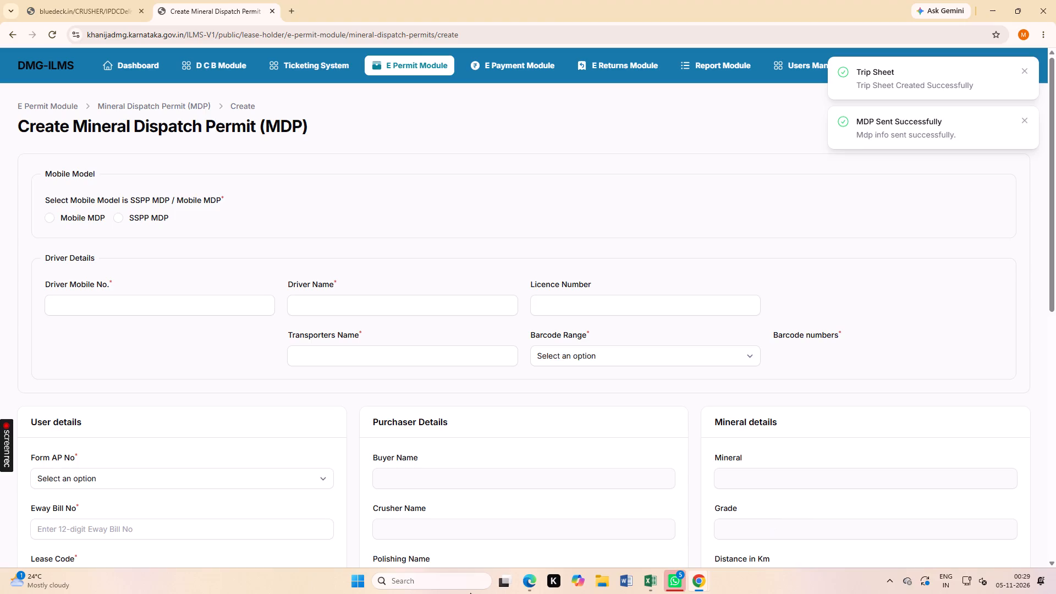
# Start another dispatch permit as SSPP MDP, entering the driver's mobile number and DRIVER as the driver name.
pyautogui.click(162, 222)
pyautogui.click(138, 309)
pyautogui.click(159, 337)
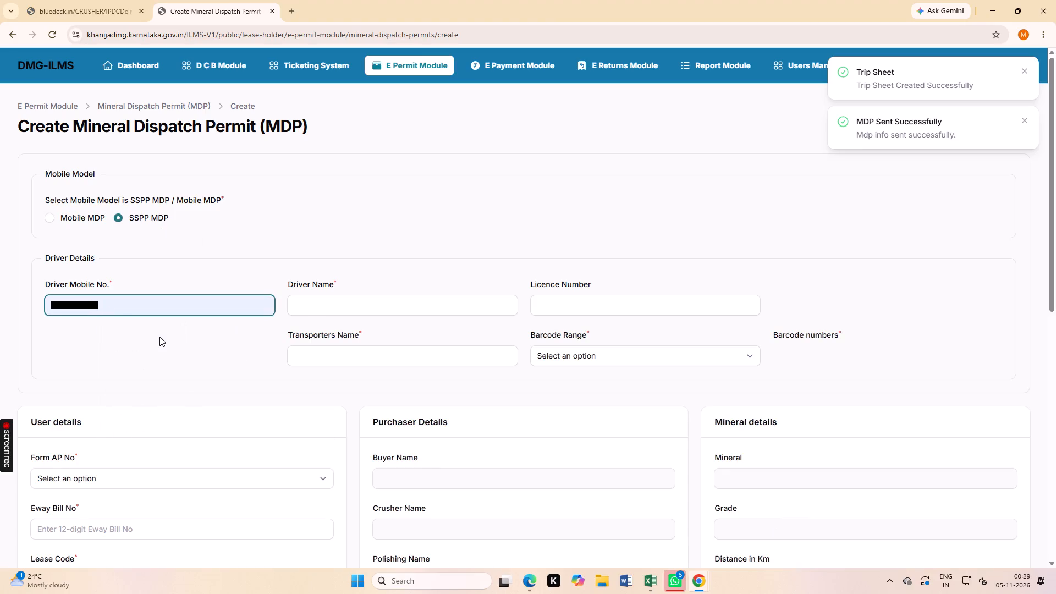
pyautogui.press('BackSpace')
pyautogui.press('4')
pyautogui.click(311, 303)
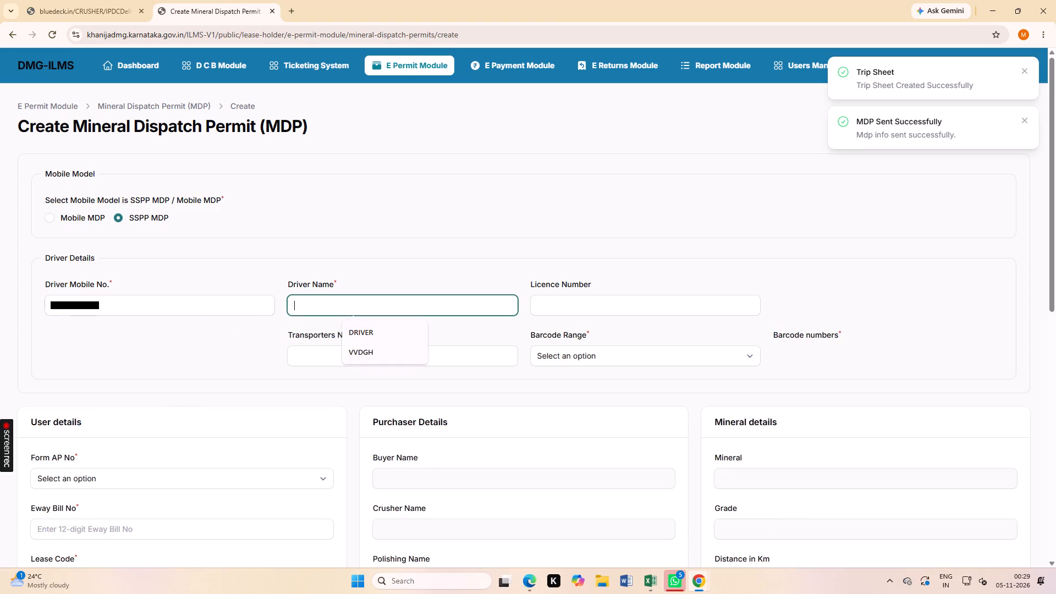
pyautogui.click(380, 326)
pyautogui.click(377, 233)
pyautogui.scroll(-2, 642, 303)
pyautogui.click(596, 251)
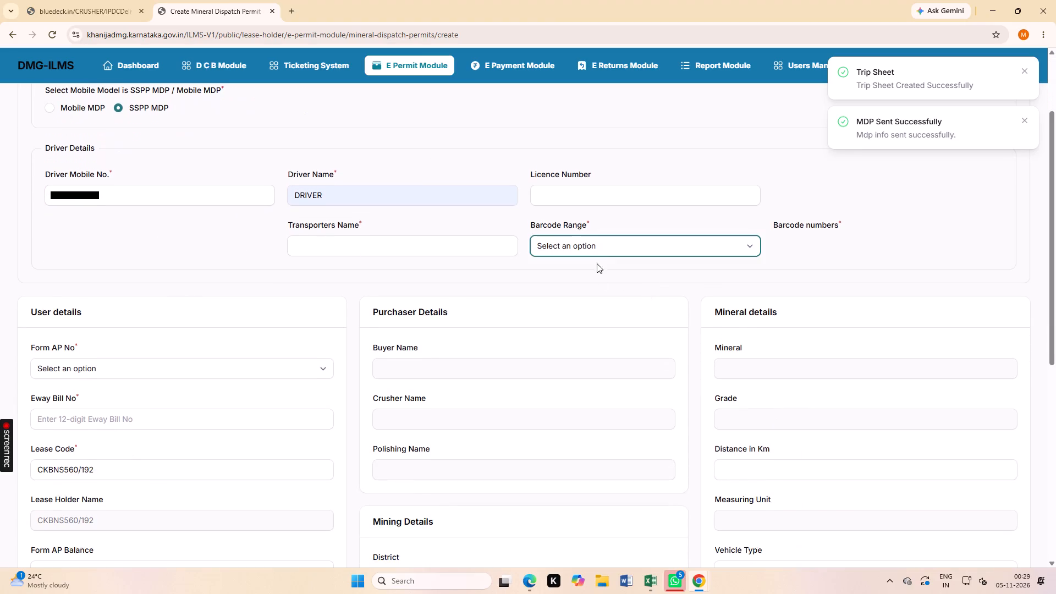
pyautogui.click(595, 251)
pyautogui.scroll(-4, 614, 367)
pyautogui.scroll(-4, 614, 459)
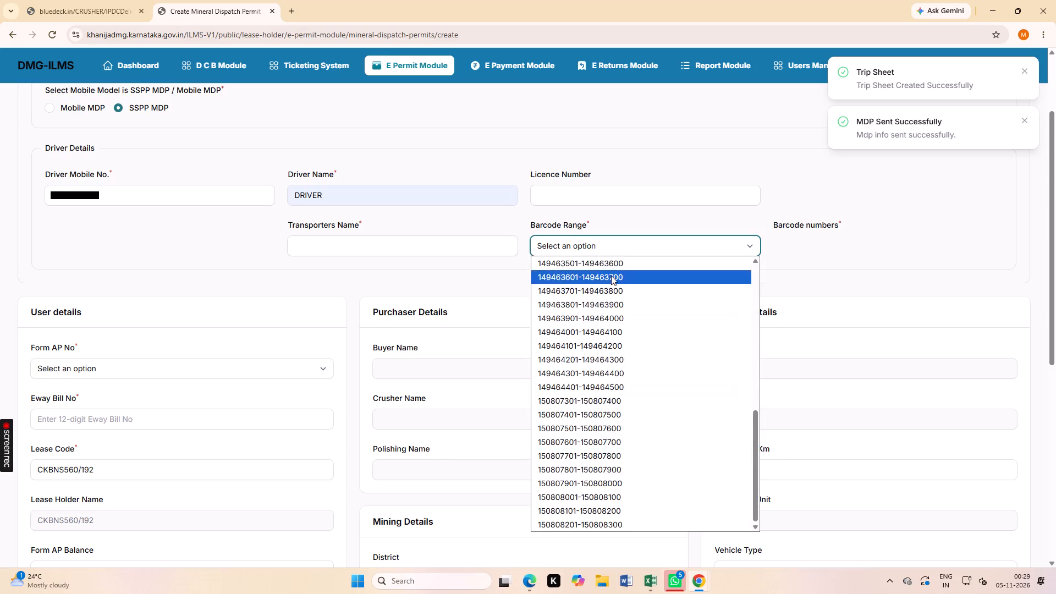
pyautogui.click(611, 276)
pyautogui.click(865, 248)
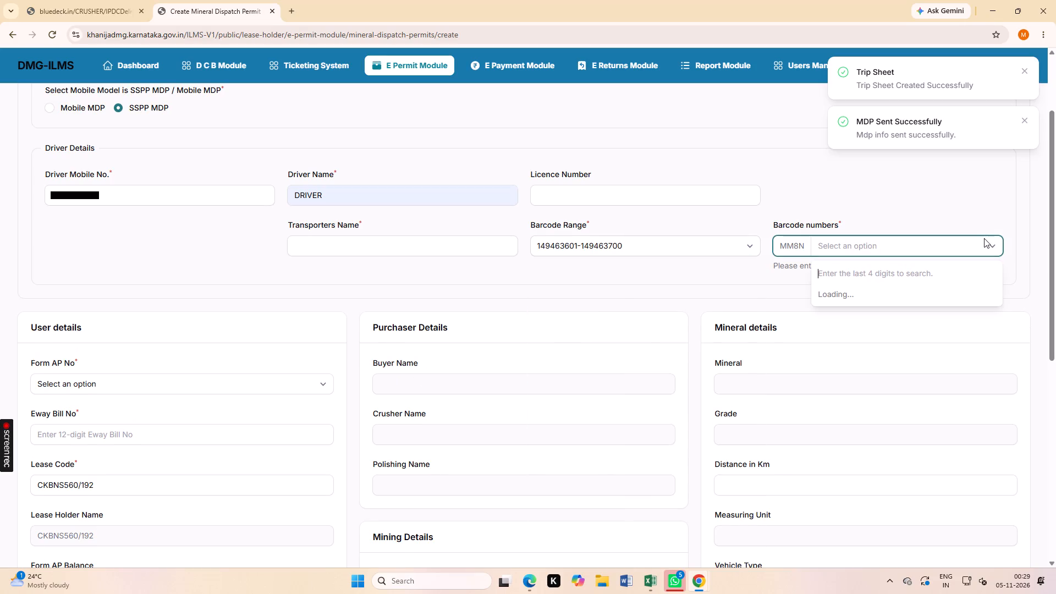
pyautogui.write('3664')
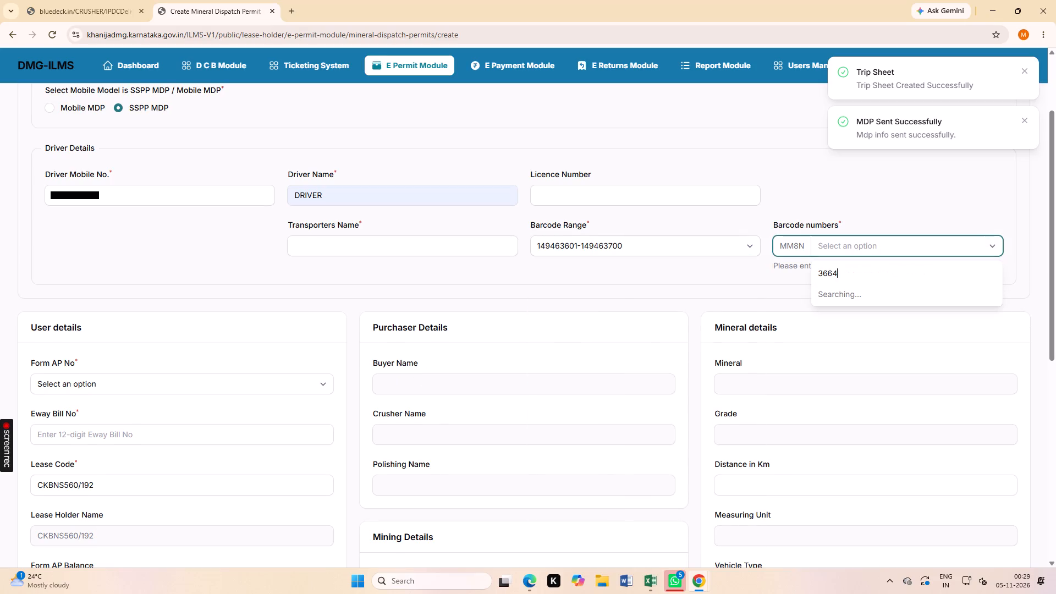
pyautogui.click(855, 290)
pyautogui.scroll(-3, 359, 323)
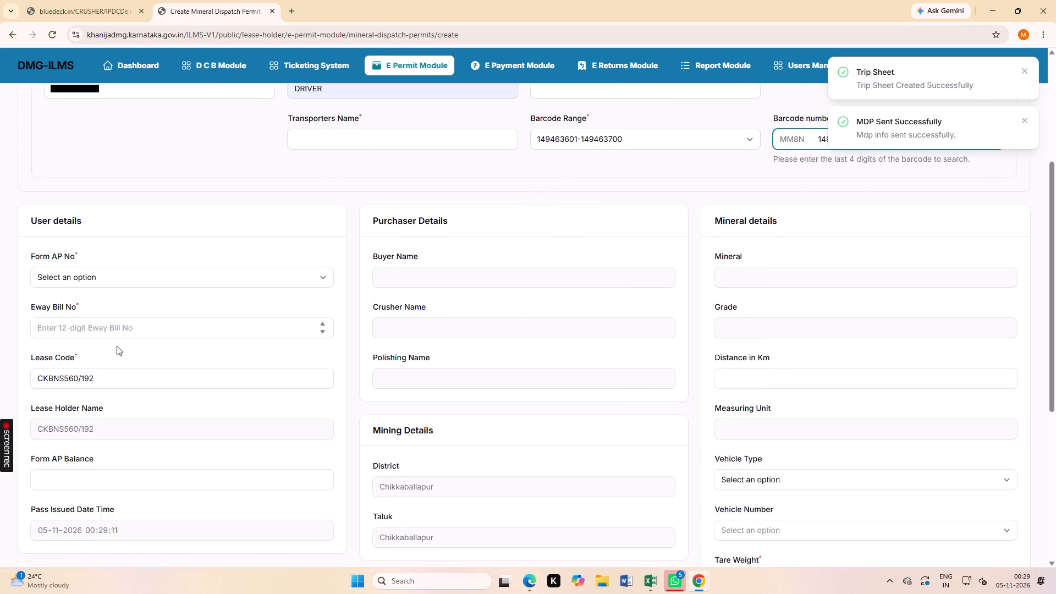
pyautogui.click(97, 217)
pyautogui.click(118, 327)
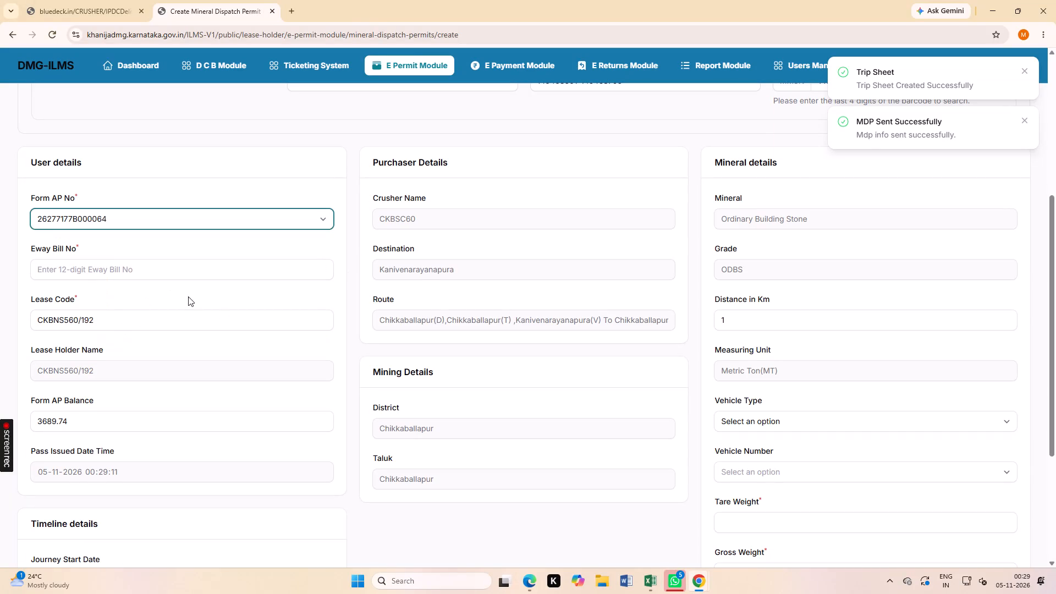
pyautogui.click(157, 282)
pyautogui.click(184, 268)
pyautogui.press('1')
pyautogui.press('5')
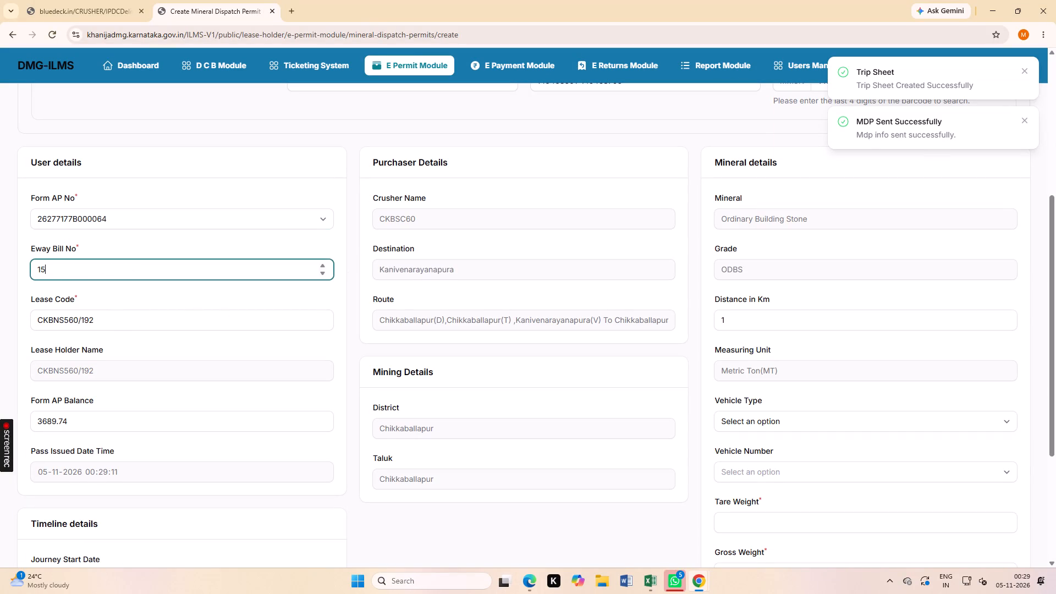
pyautogui.press('BackSpace')
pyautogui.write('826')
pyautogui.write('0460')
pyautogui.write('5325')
pyautogui.click(213, 241)
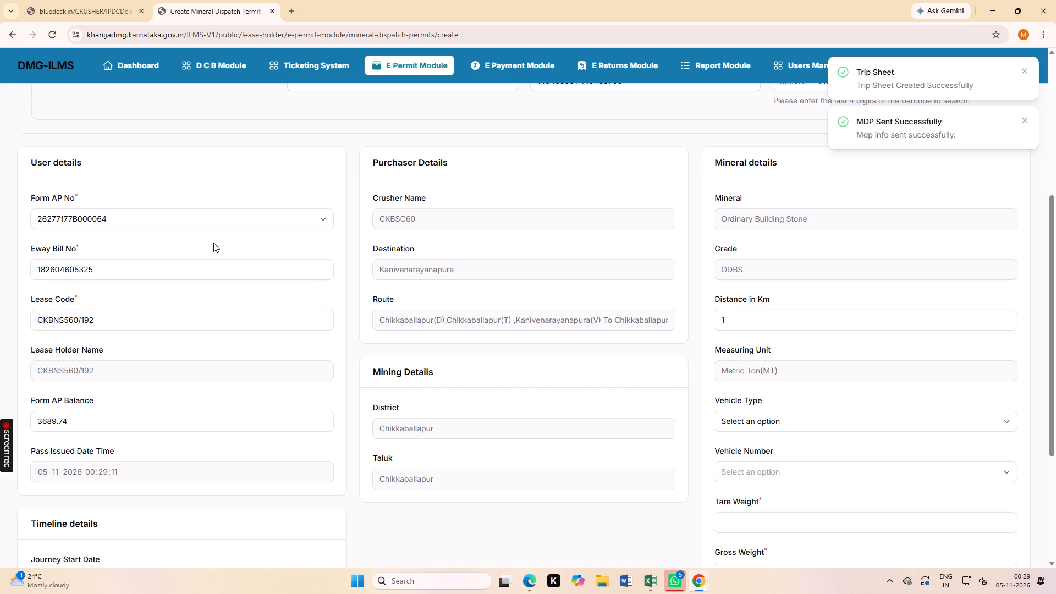
# Select Tipper as the vehicle type in the mineral details and search the vehicle numbers for 0015.
pyautogui.scroll(-3, 449, 296)
pyautogui.click(752, 248)
pyautogui.click(744, 311)
pyautogui.click(750, 305)
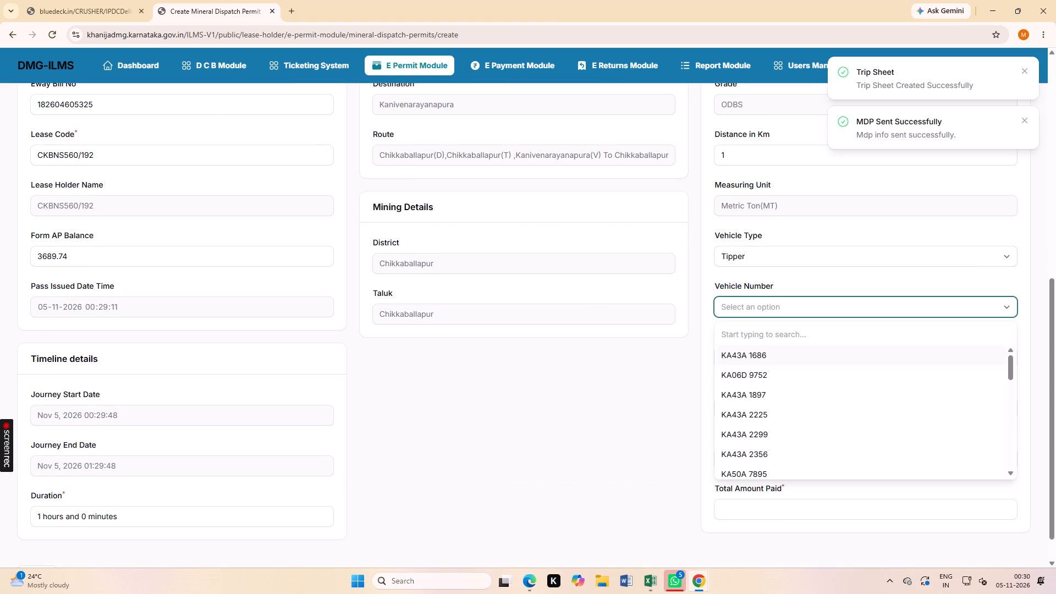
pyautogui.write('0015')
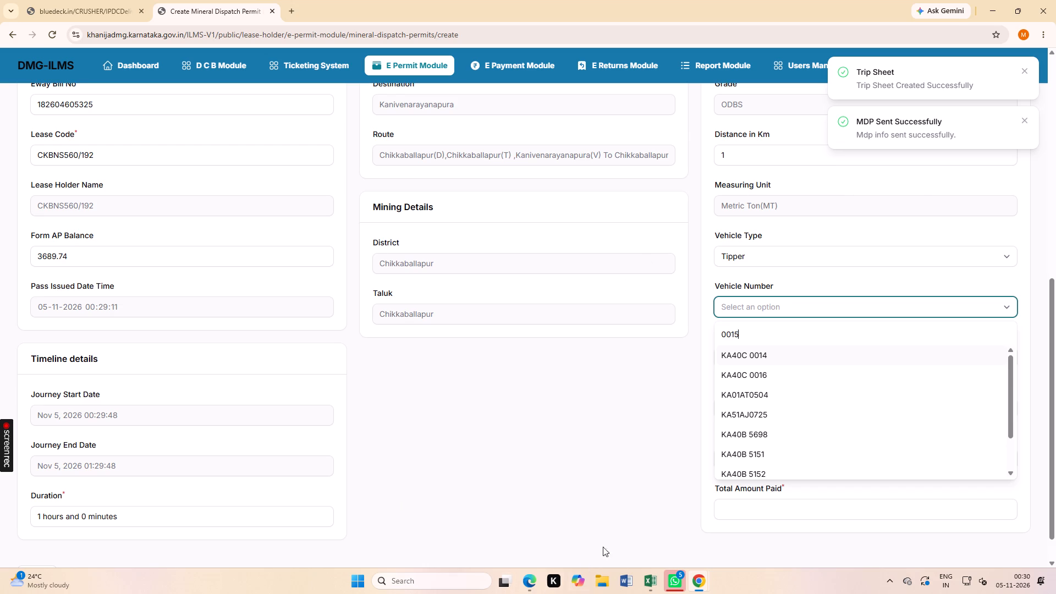
# Switch to the crusher account in Microsoft Edge and open the DMG Material Acknowledgements list of the E Permit Module.
pyautogui.click(520, 534)
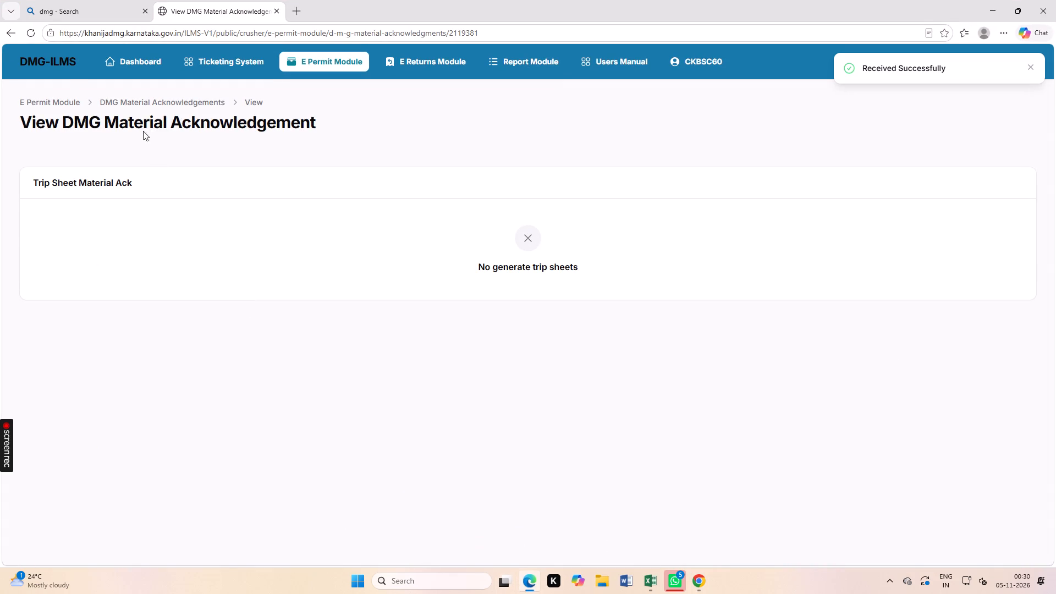
pyautogui.click(9, 35)
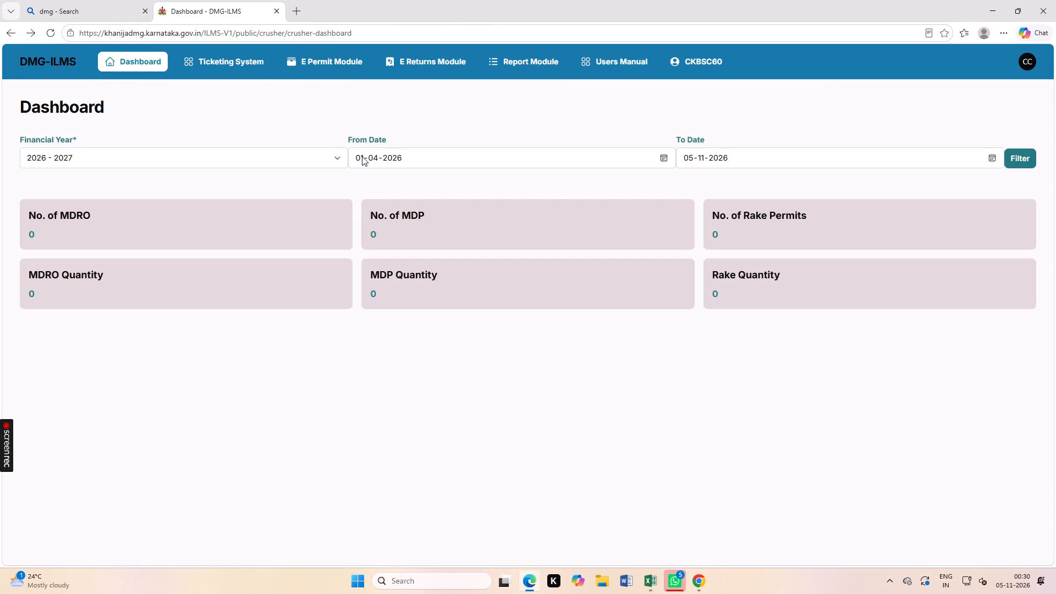
pyautogui.click(309, 69)
pyautogui.scroll(-4, 79, 450)
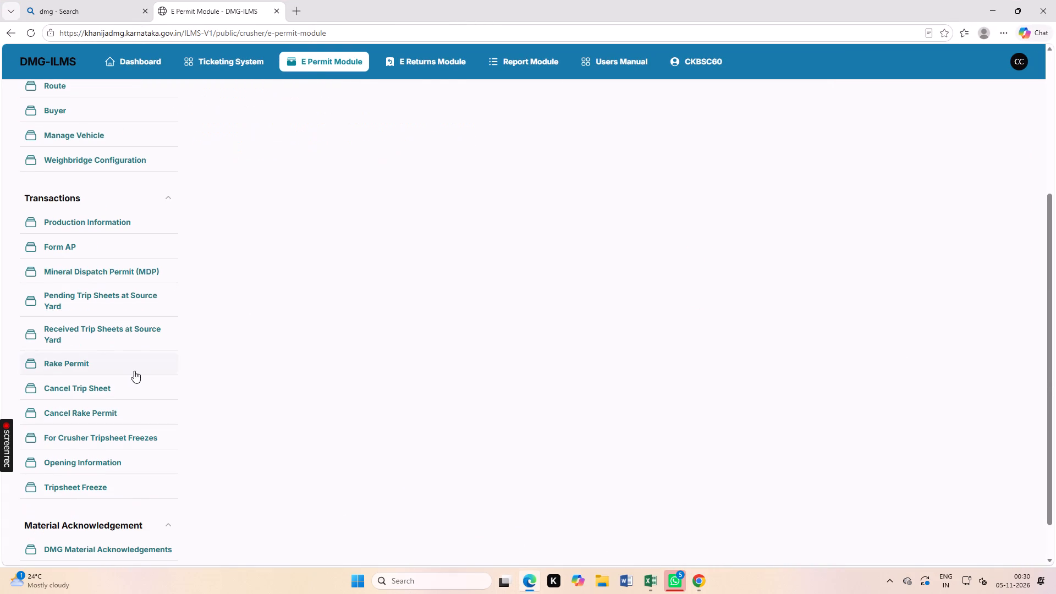
pyautogui.click(105, 542)
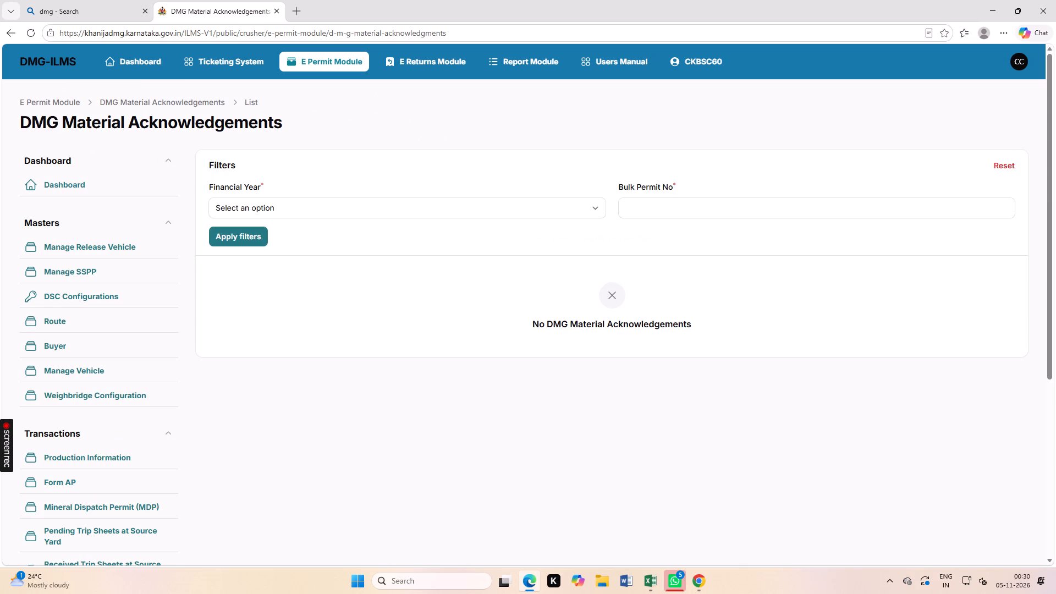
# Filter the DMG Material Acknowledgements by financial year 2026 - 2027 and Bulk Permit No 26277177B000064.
pyautogui.click(726, 212)
pyautogui.click(690, 241)
pyautogui.click(690, 249)
pyautogui.click(393, 210)
pyautogui.click(327, 250)
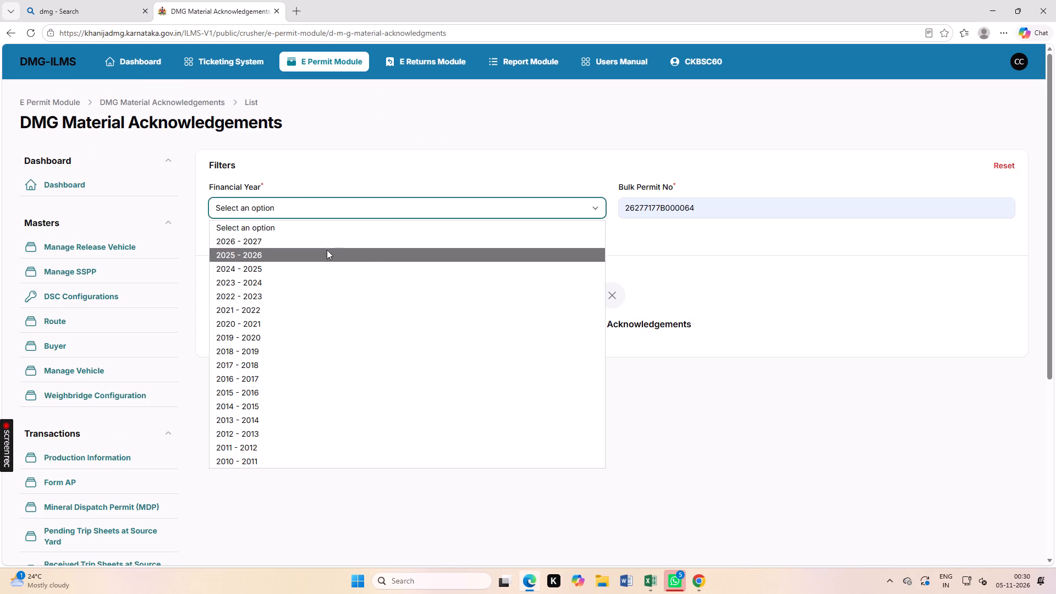
pyautogui.click(306, 197)
pyautogui.click(293, 201)
pyautogui.click(293, 243)
pyautogui.click(266, 233)
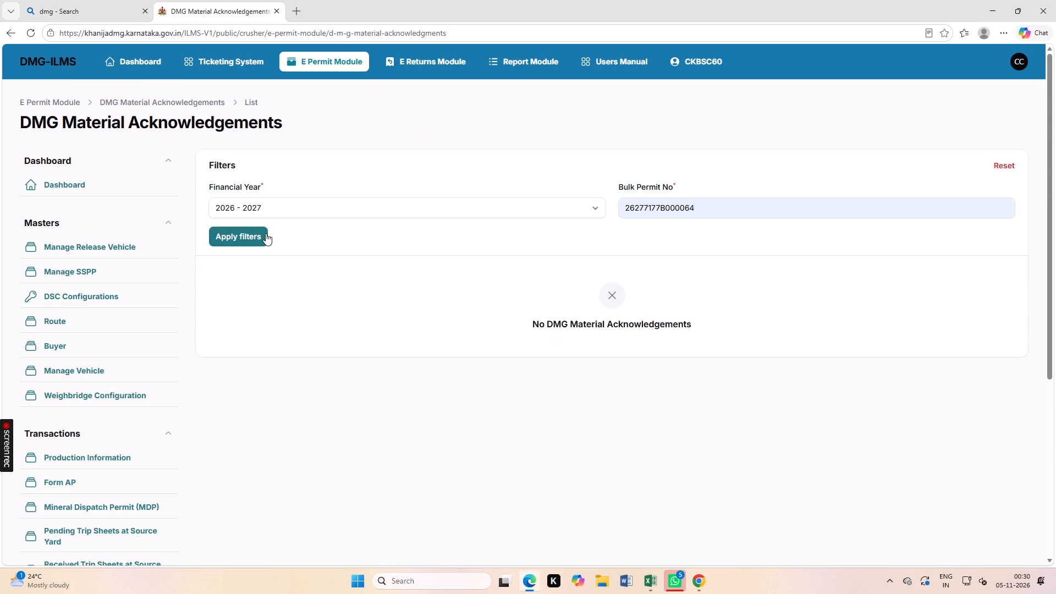
# Open the bulk permit's acknowledgement record and bulk acknowledge all of its trip sheets.
pyautogui.click(1025, 293)
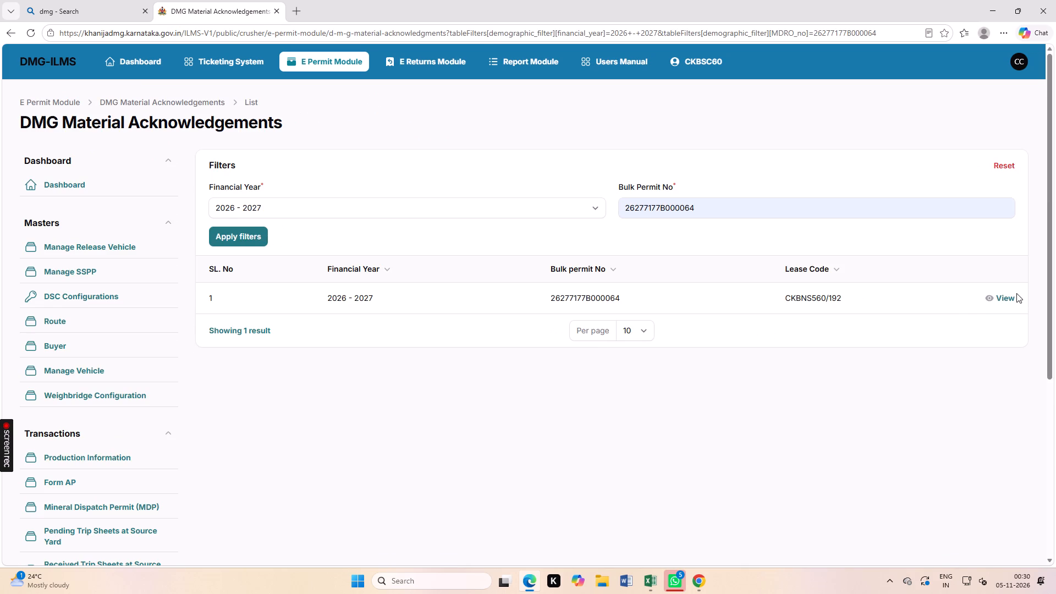
pyautogui.click(1016, 293)
pyautogui.click(1012, 294)
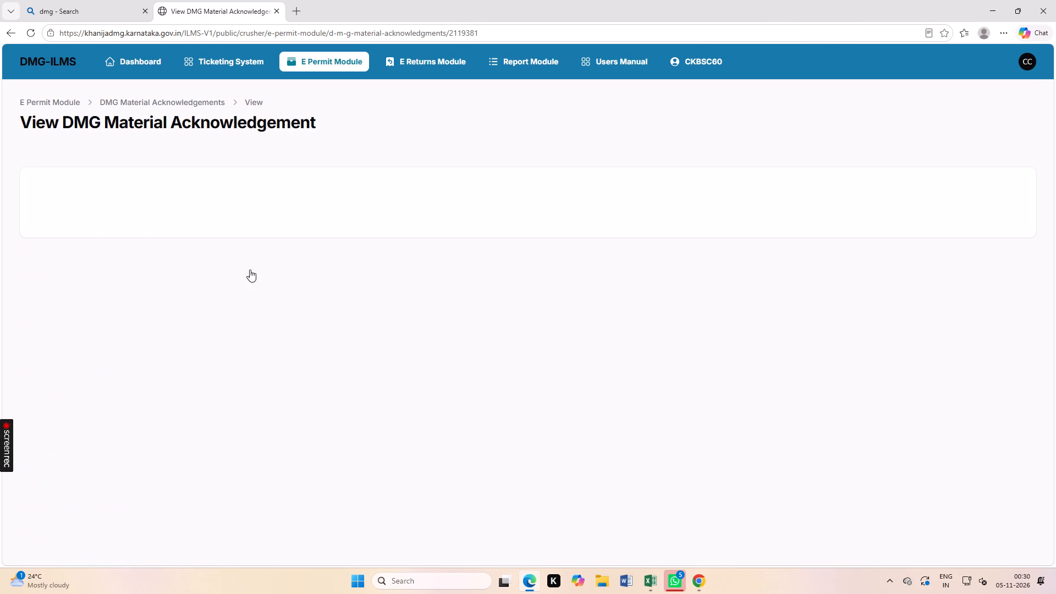
pyautogui.click(37, 211)
pyautogui.click(73, 216)
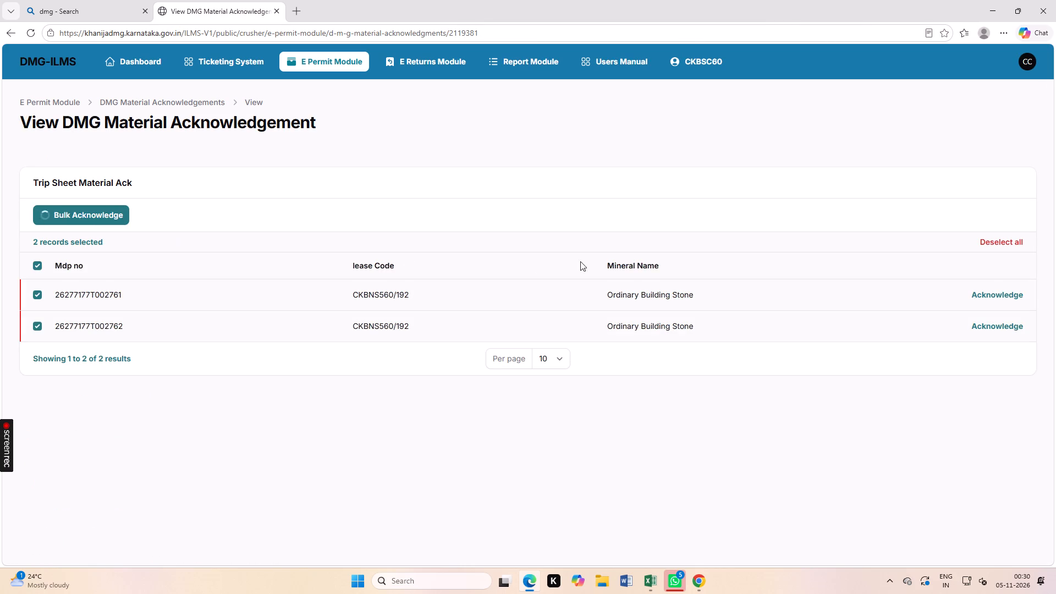
pyautogui.click(625, 258)
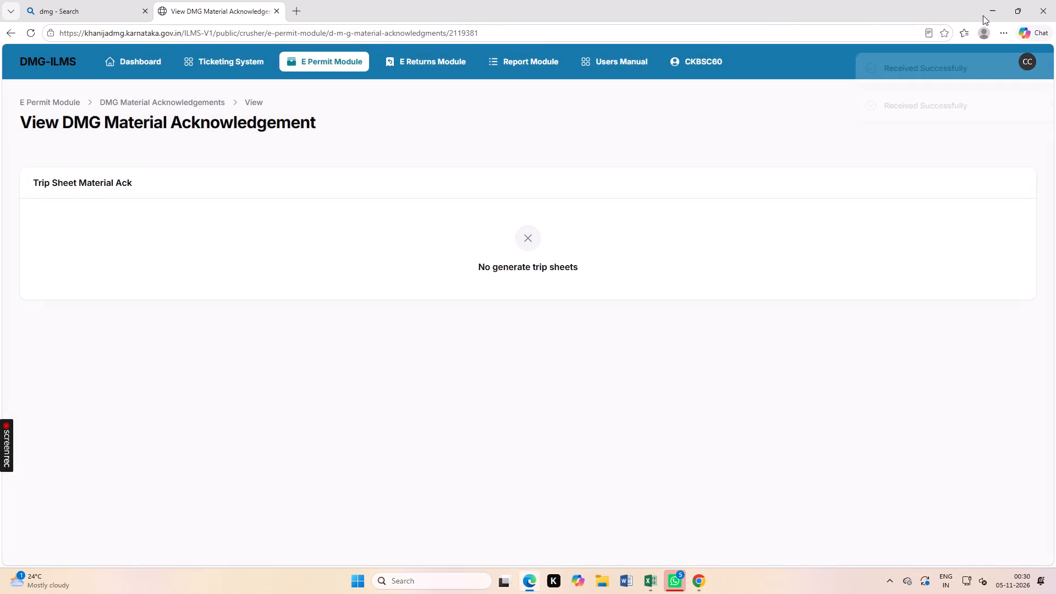
pyautogui.click(989, 15)
pyautogui.click(777, 306)
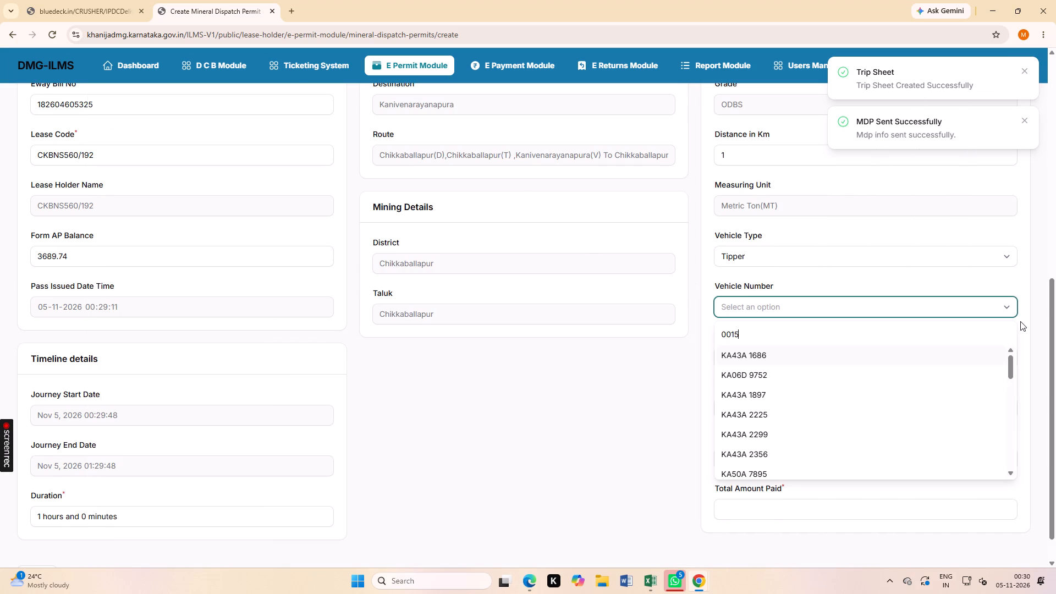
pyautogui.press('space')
pyautogui.click(792, 362)
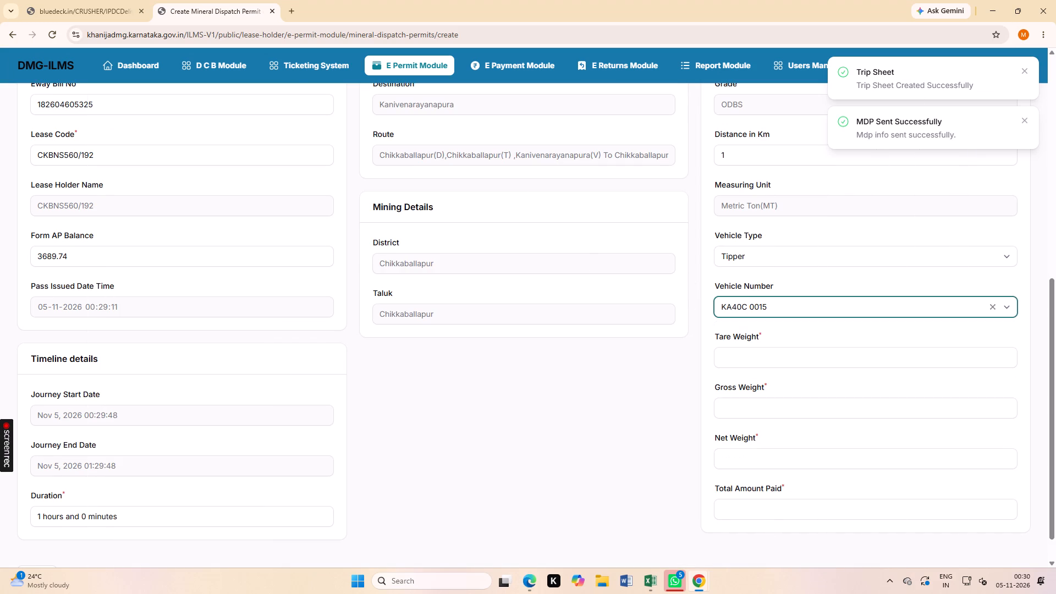
pyautogui.click(746, 401)
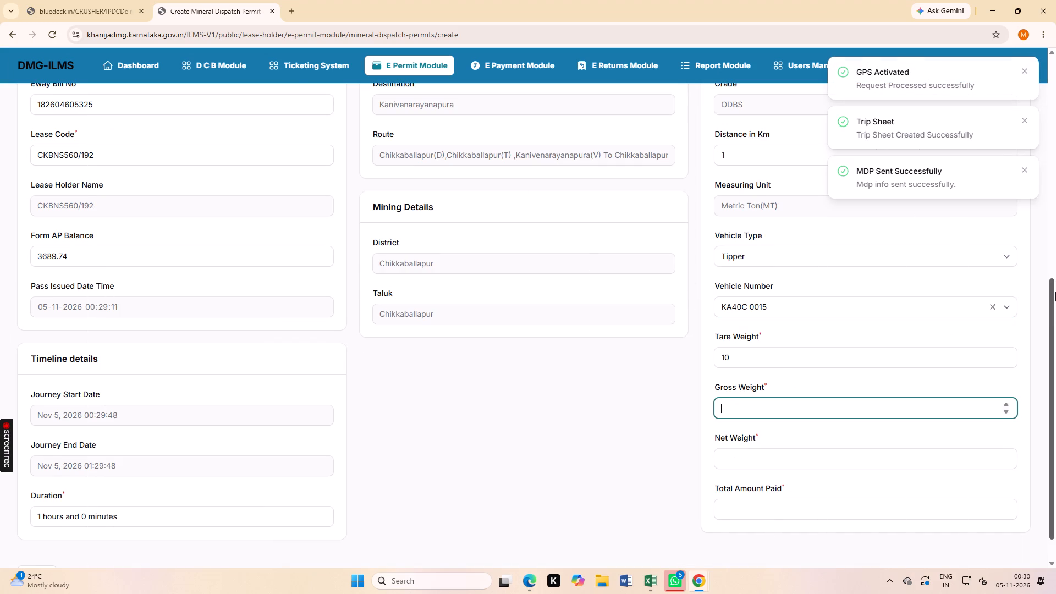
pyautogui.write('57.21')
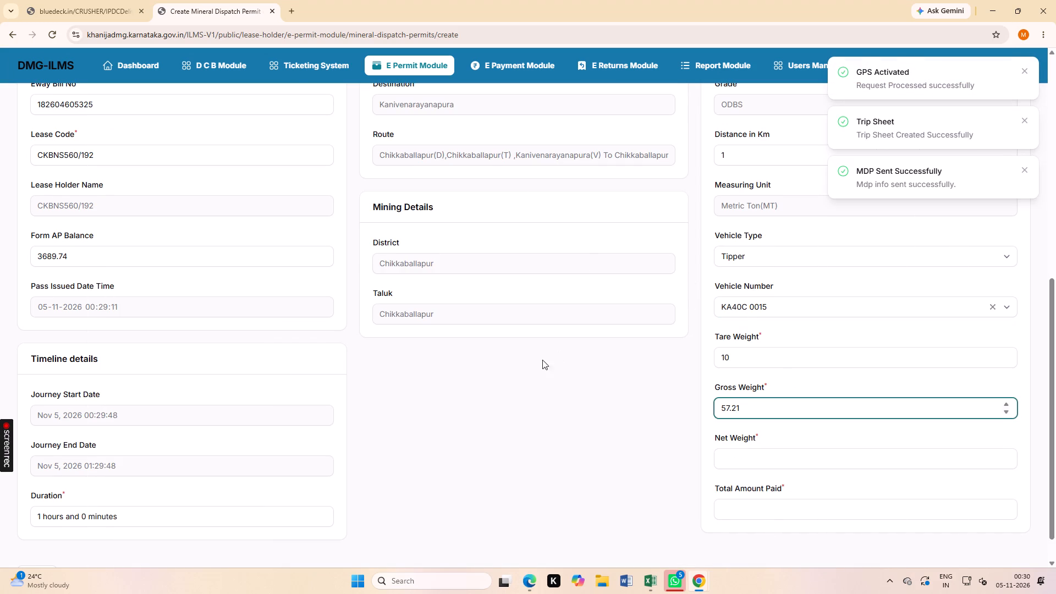
pyautogui.click(480, 403)
pyautogui.scroll(-2, 566, 430)
pyautogui.scroll(-3, 636, 487)
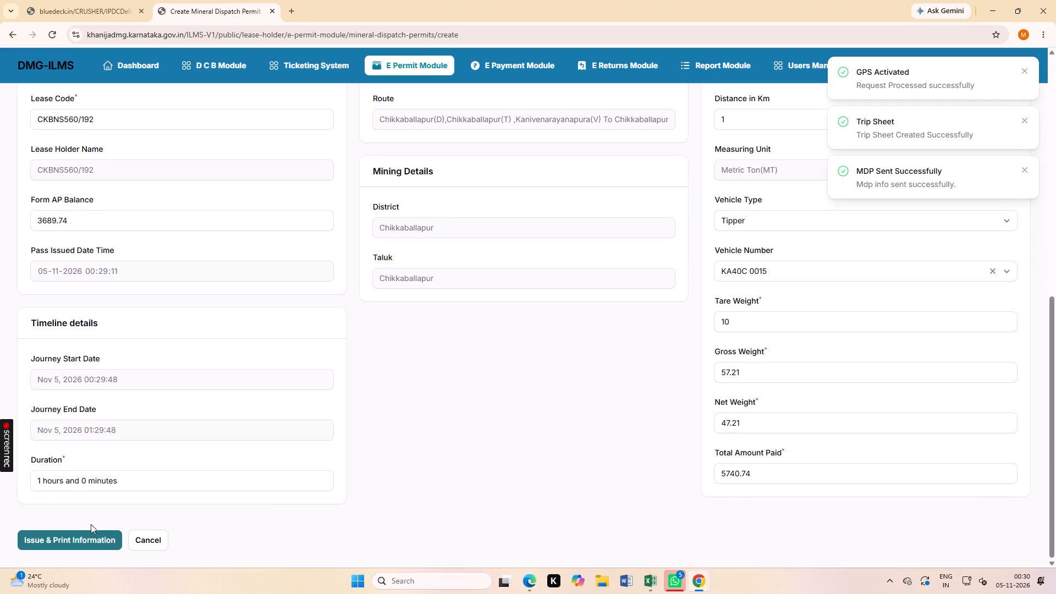
pyautogui.click(84, 540)
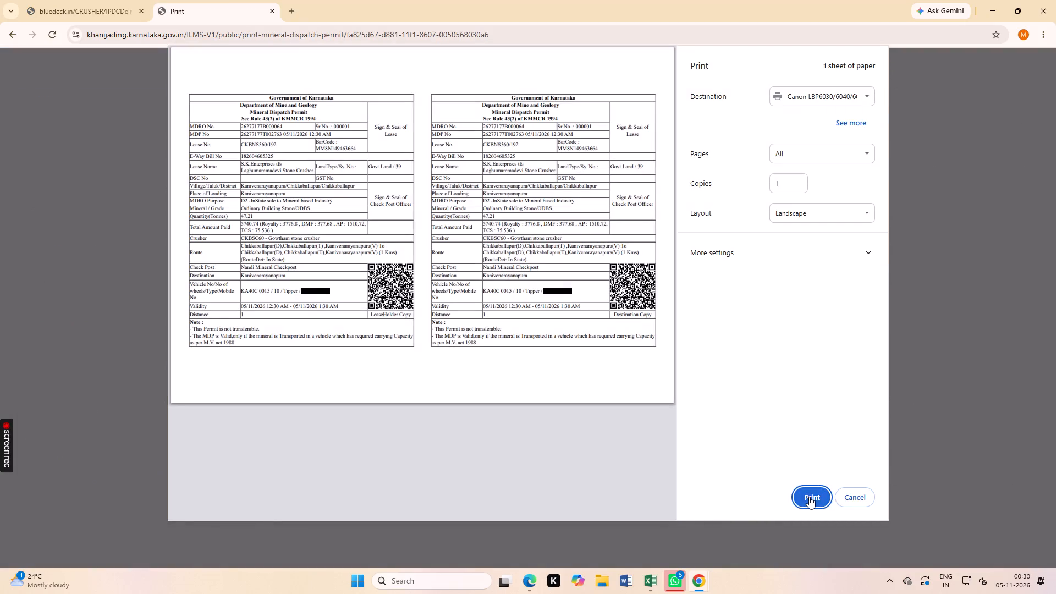
pyautogui.click(810, 497)
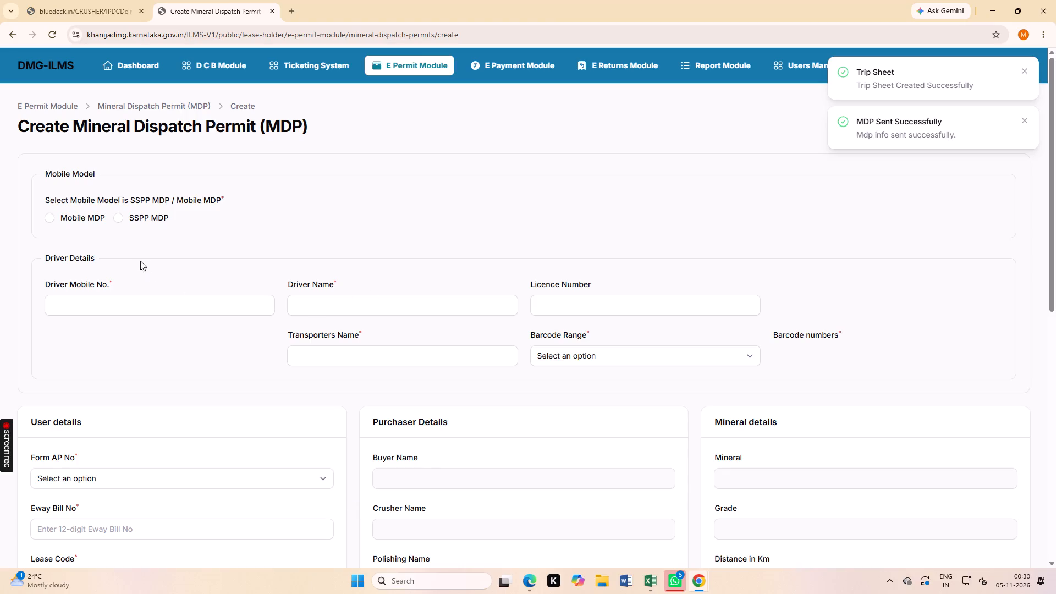
# Start the next dispatch permit as an SSPP MDP, entering the driver's mobile number and the driver name DRIVER.
pyautogui.click(145, 221)
pyautogui.click(80, 301)
pyautogui.click(140, 329)
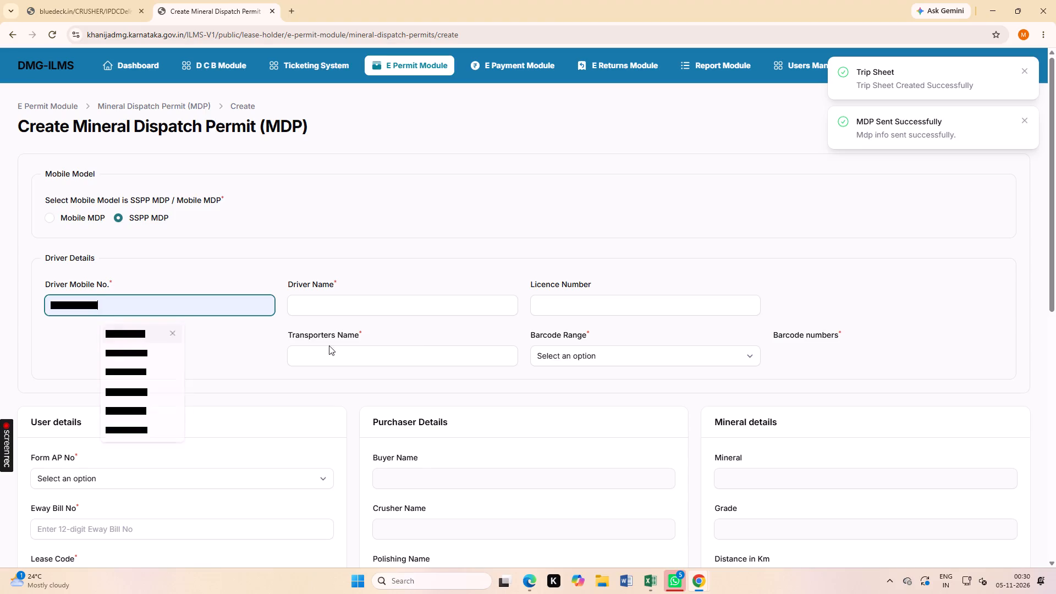
pyautogui.press('BackSpace')
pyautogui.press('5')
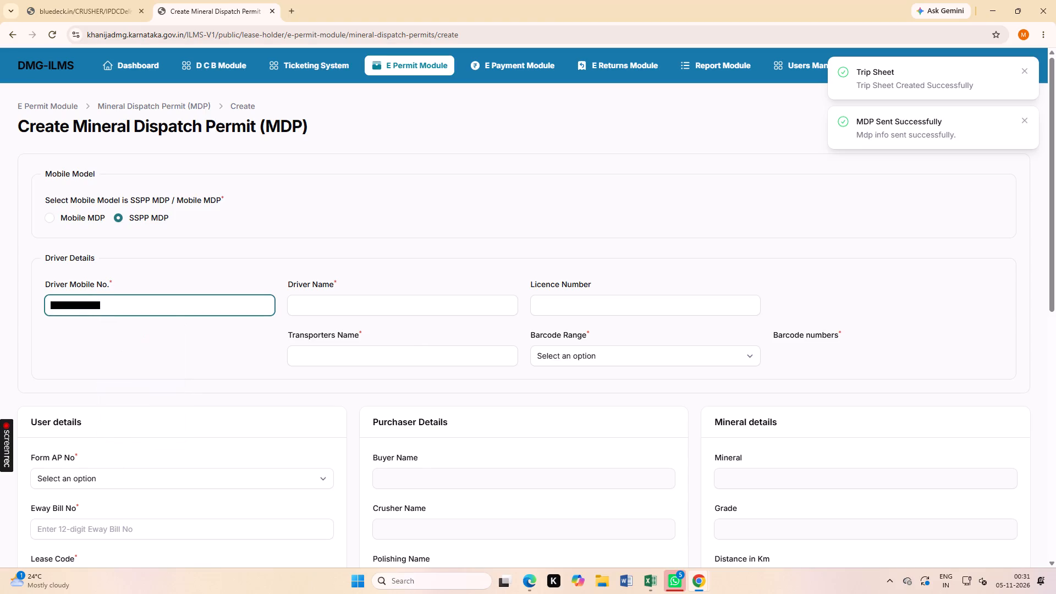
pyautogui.click(375, 306)
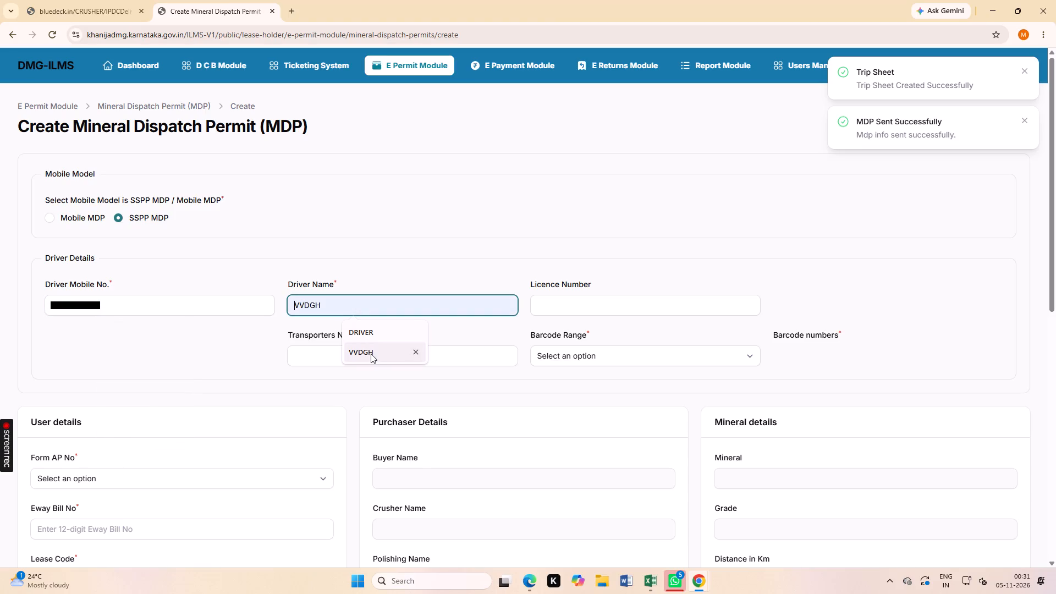
pyautogui.click(377, 332)
pyautogui.click(614, 352)
pyautogui.scroll(-2, 605, 280)
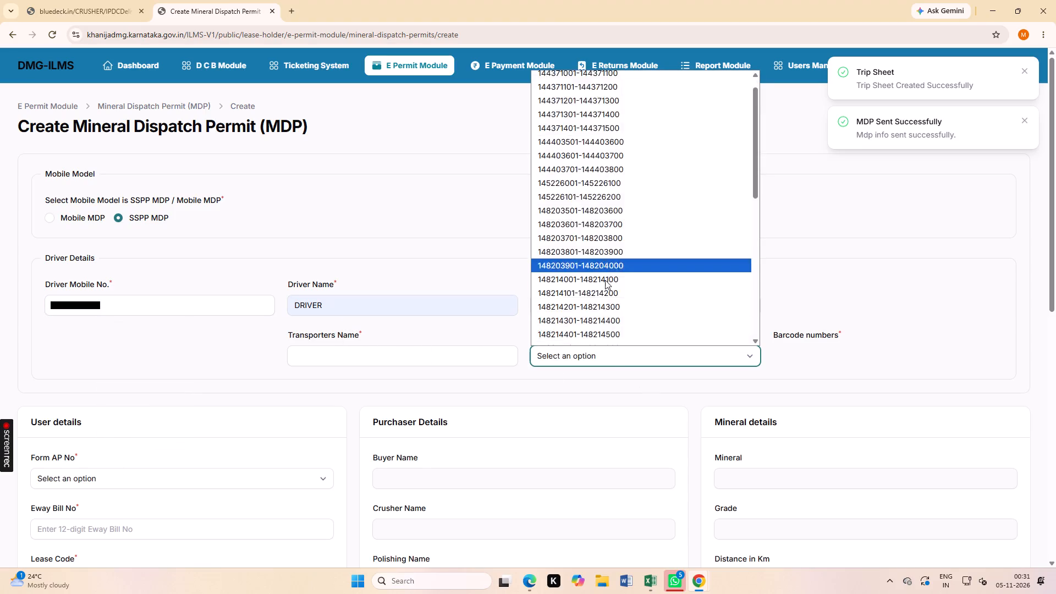
pyautogui.scroll(-5, 605, 280)
pyautogui.click(604, 98)
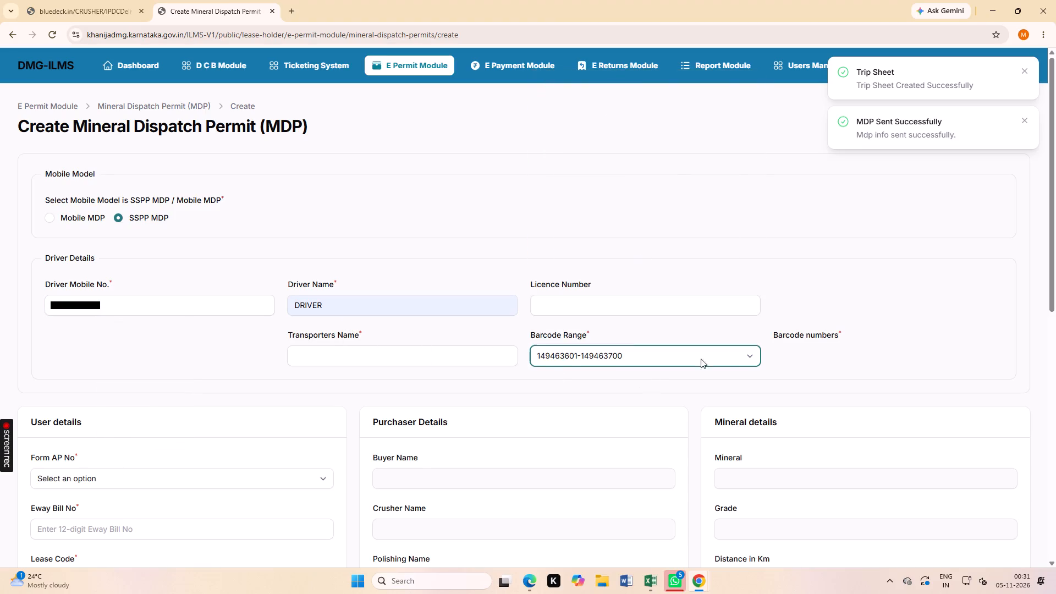
pyautogui.click(843, 356)
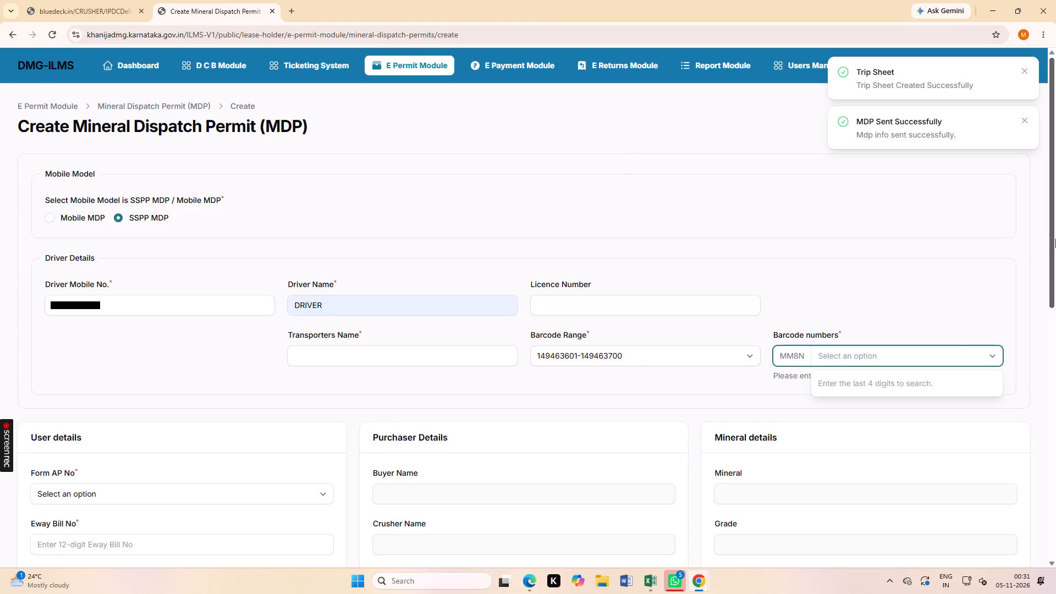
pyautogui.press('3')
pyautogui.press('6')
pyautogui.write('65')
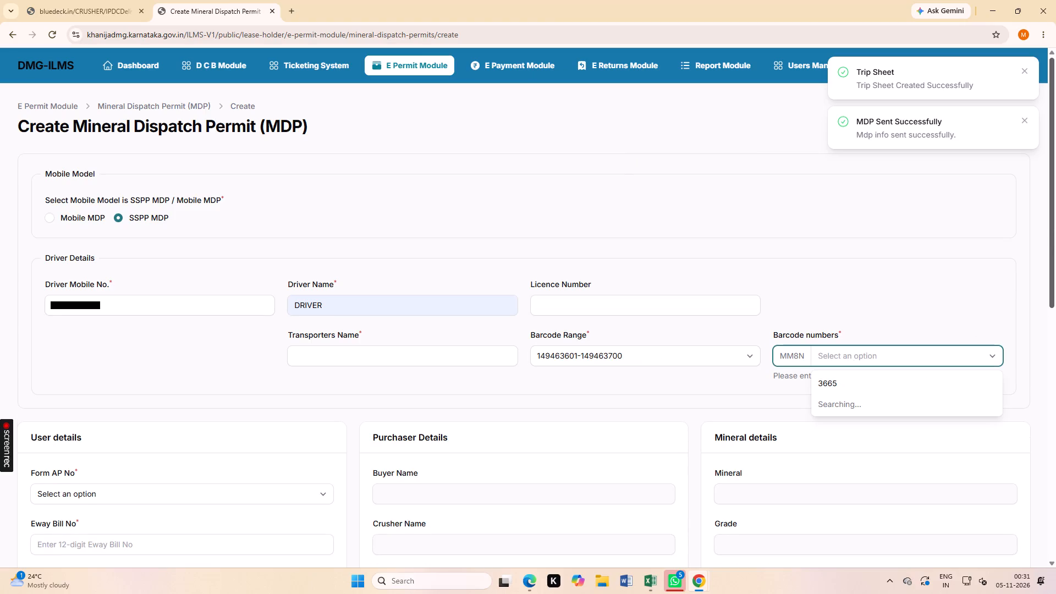
pyautogui.click(849, 404)
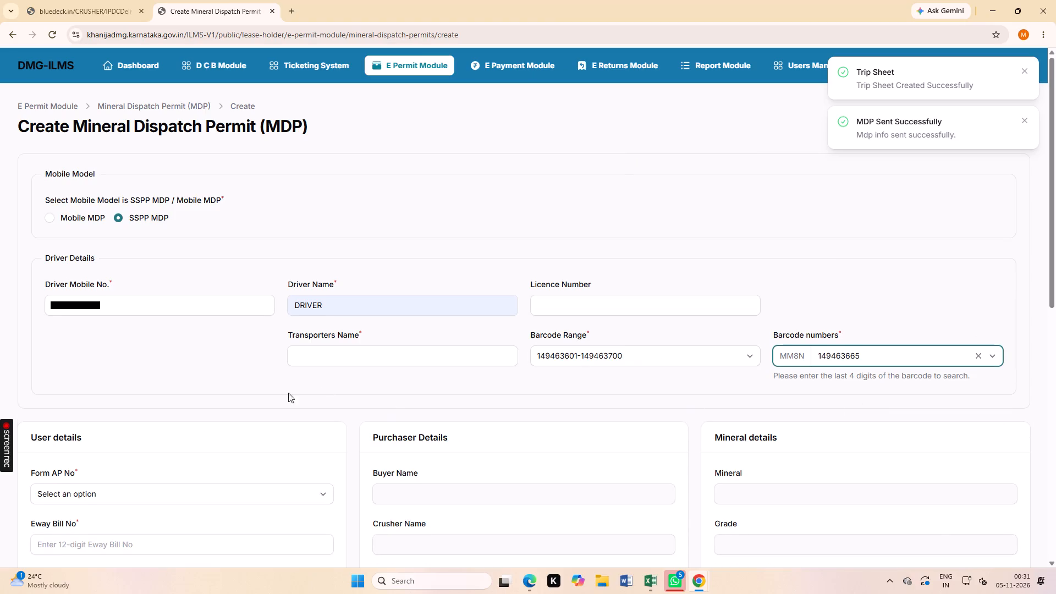
pyautogui.scroll(-3, 130, 433)
pyautogui.click(127, 326)
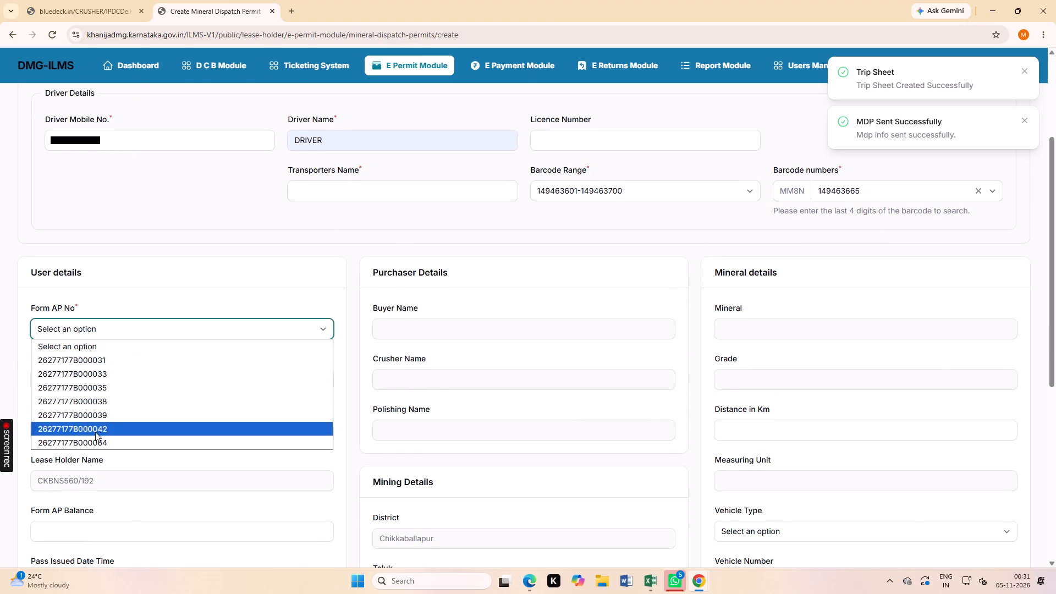
pyautogui.click(91, 441)
pyautogui.click(116, 377)
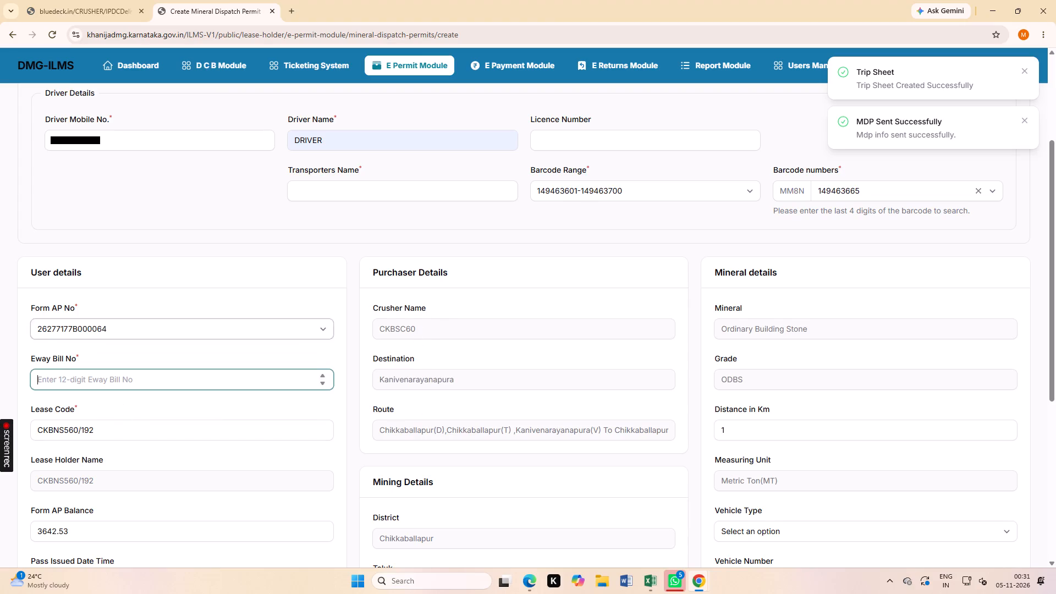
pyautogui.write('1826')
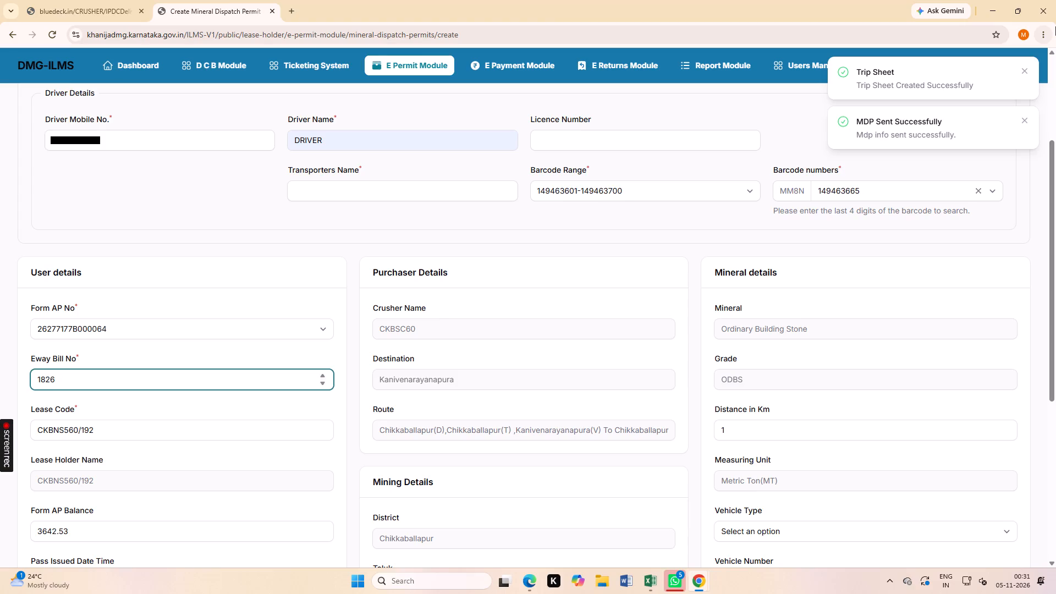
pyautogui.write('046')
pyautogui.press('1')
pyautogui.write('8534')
pyautogui.click(216, 293)
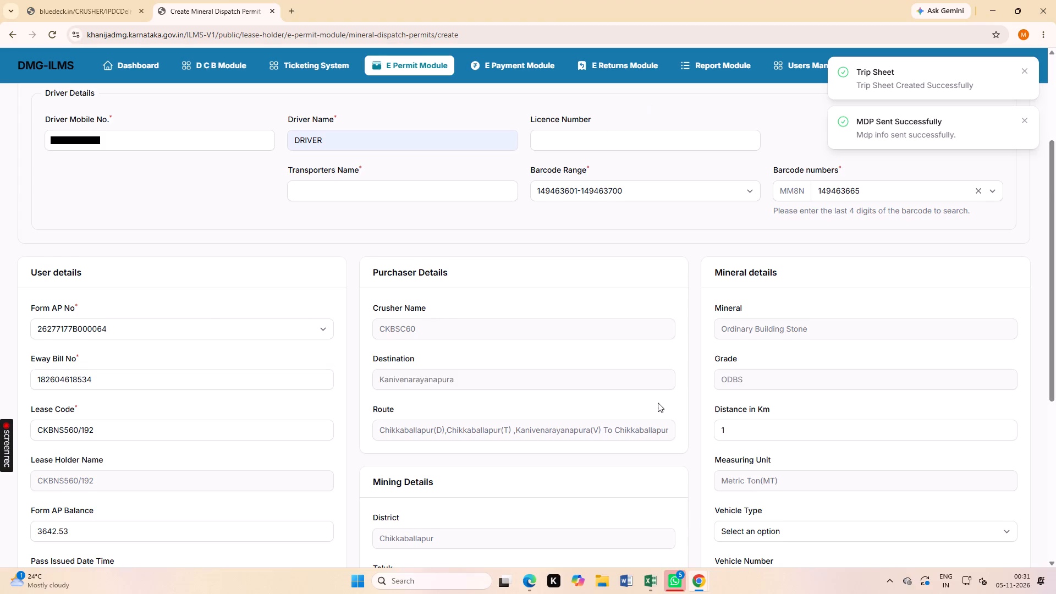
pyautogui.scroll(-2, 658, 403)
pyautogui.click(743, 419)
pyautogui.click(743, 474)
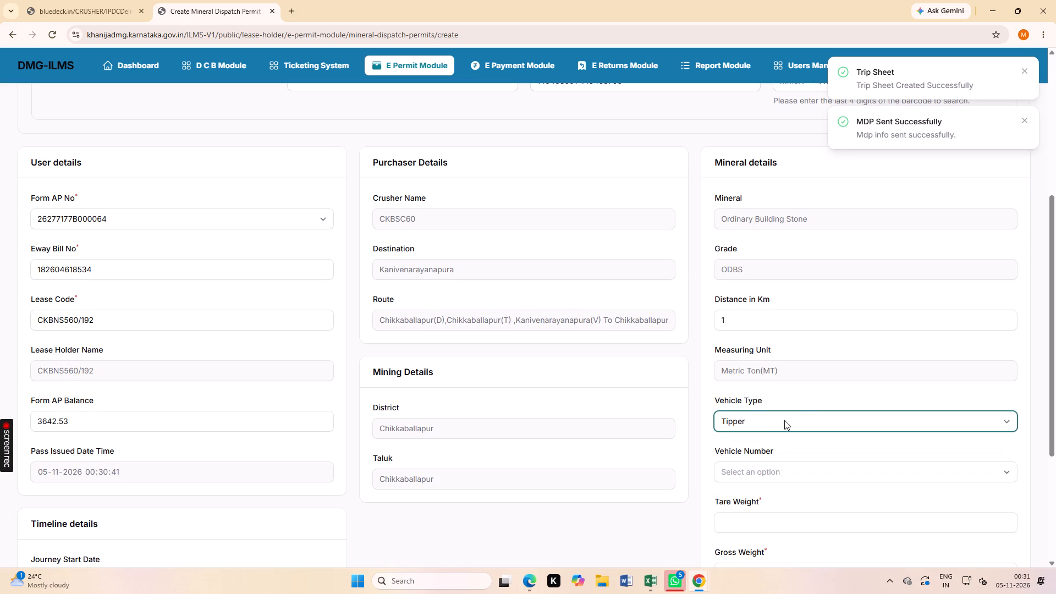
pyautogui.scroll(-3, 803, 398)
pyautogui.click(762, 312)
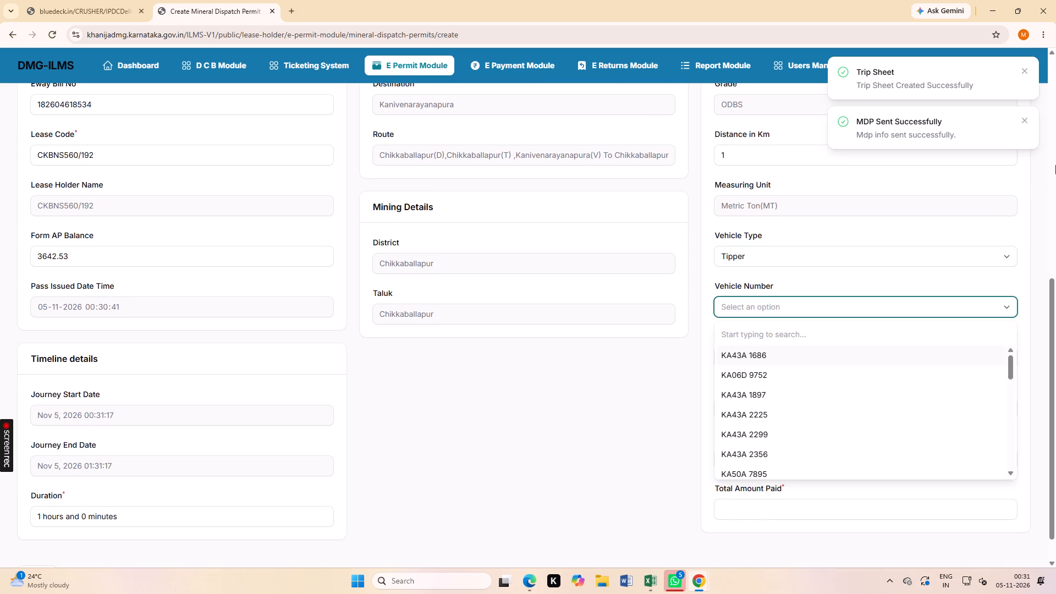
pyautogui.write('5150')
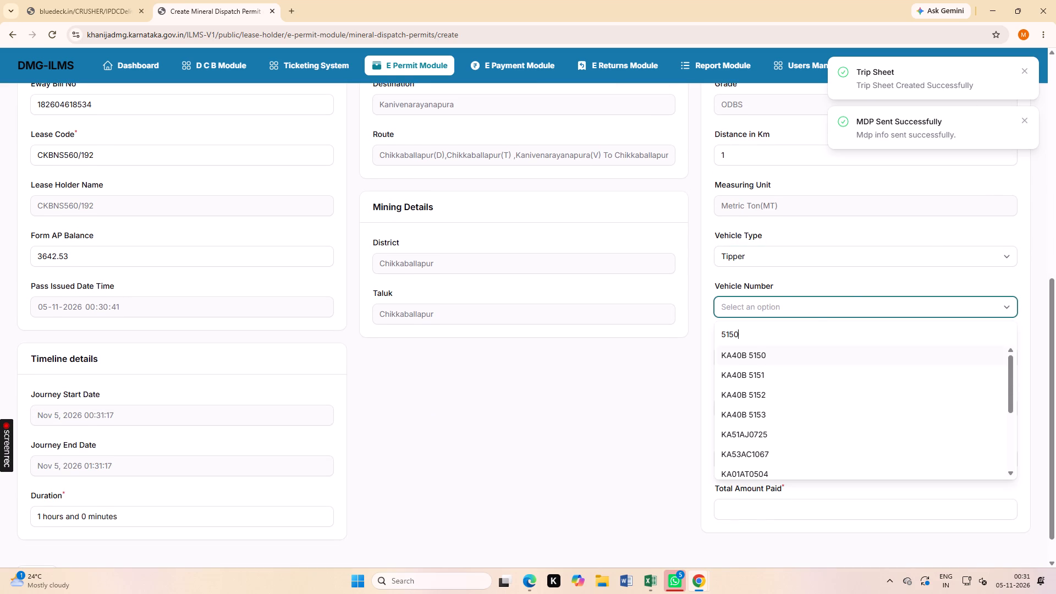
pyautogui.click(757, 360)
pyautogui.scroll(-2, 782, 290)
pyautogui.click(744, 367)
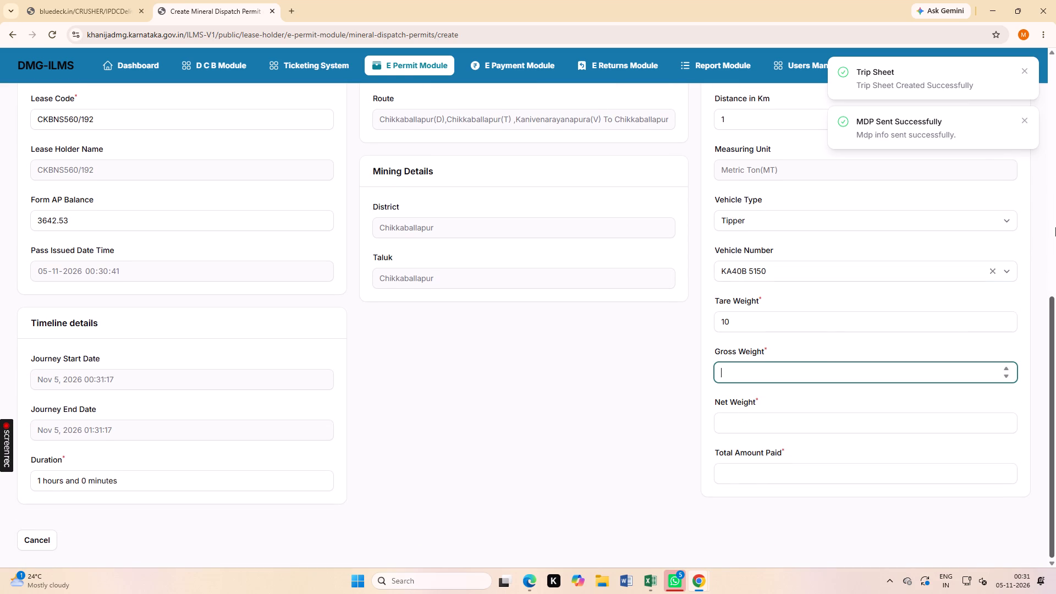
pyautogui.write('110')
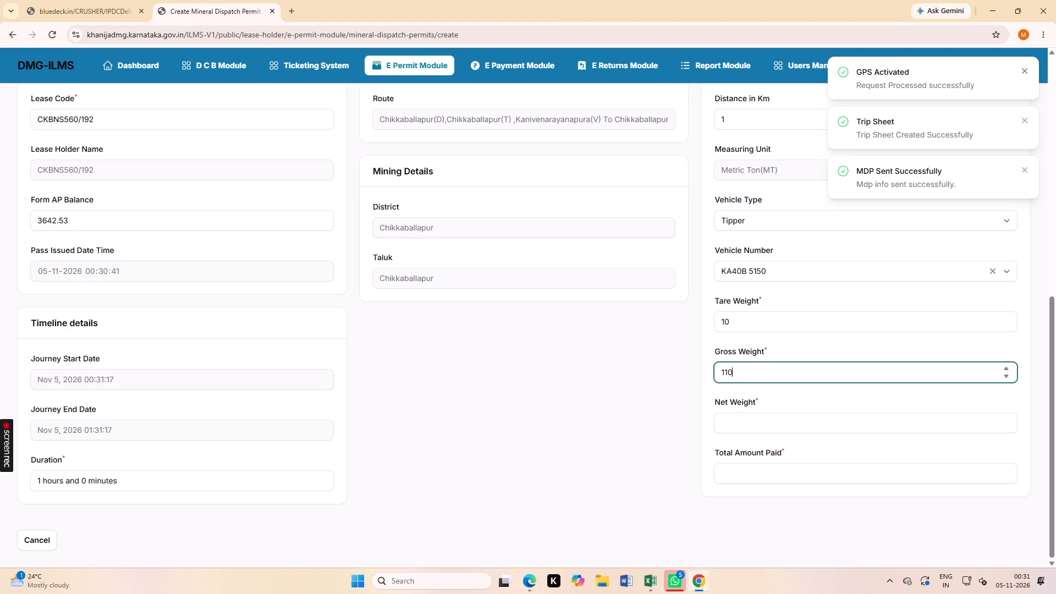
pyautogui.click(592, 395)
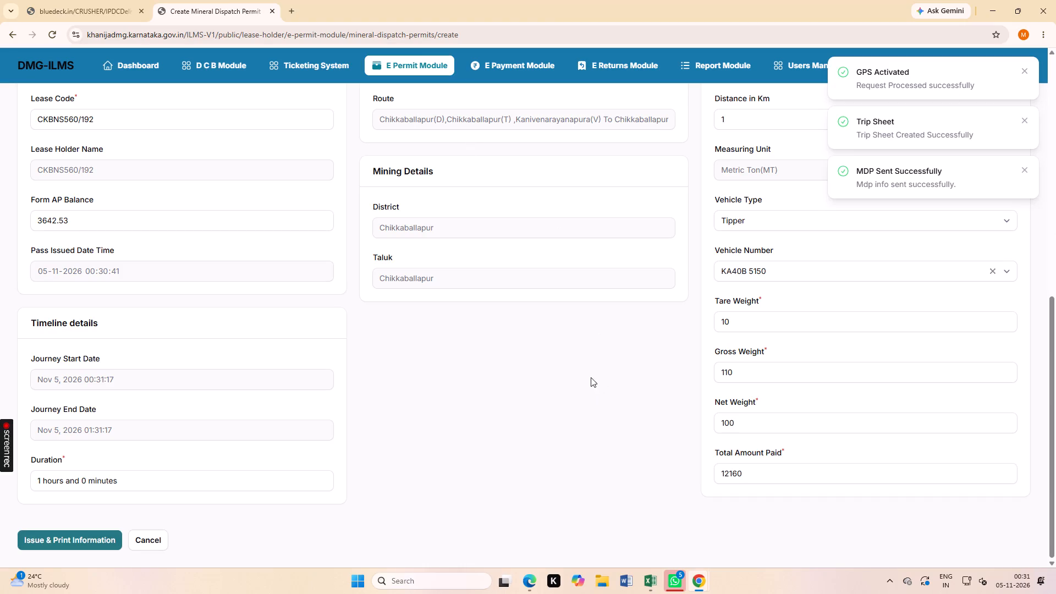
pyautogui.scroll(-3, 632, 451)
pyautogui.click(55, 539)
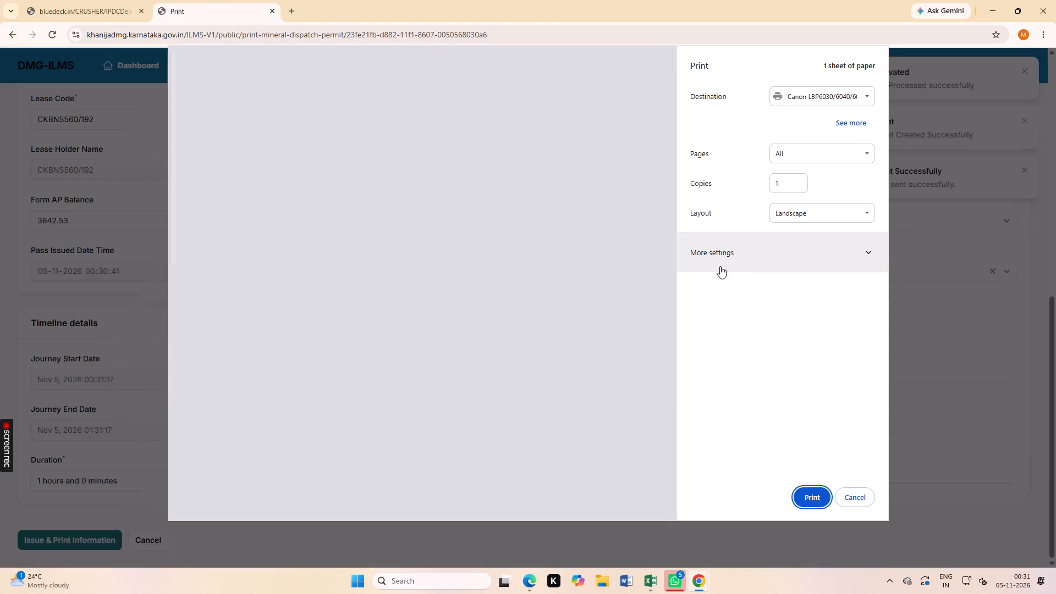
pyautogui.click(807, 496)
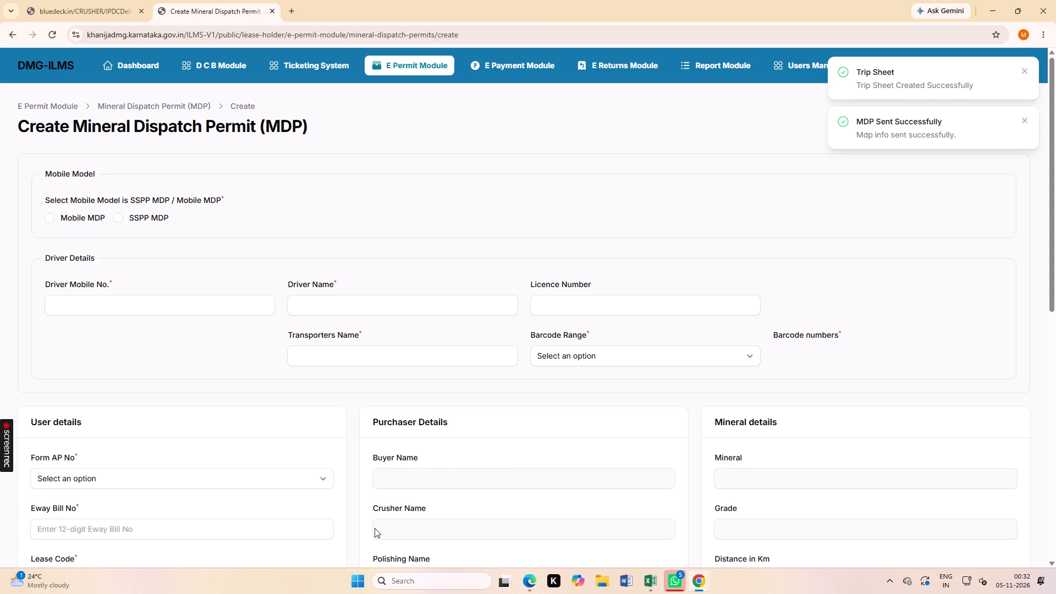
# Choose SSPP MDP as the mobile model, then enter the driver's mobile number and DRIVER as the driver name.
pyautogui.click(157, 215)
pyautogui.click(136, 305)
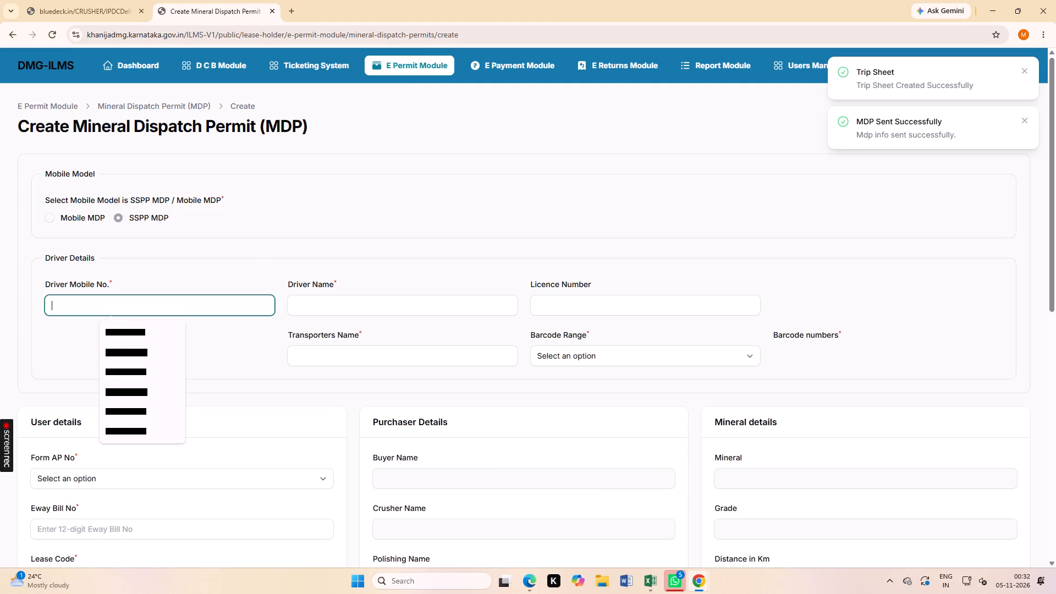
pyautogui.click(151, 333)
pyautogui.press('BackSpace')
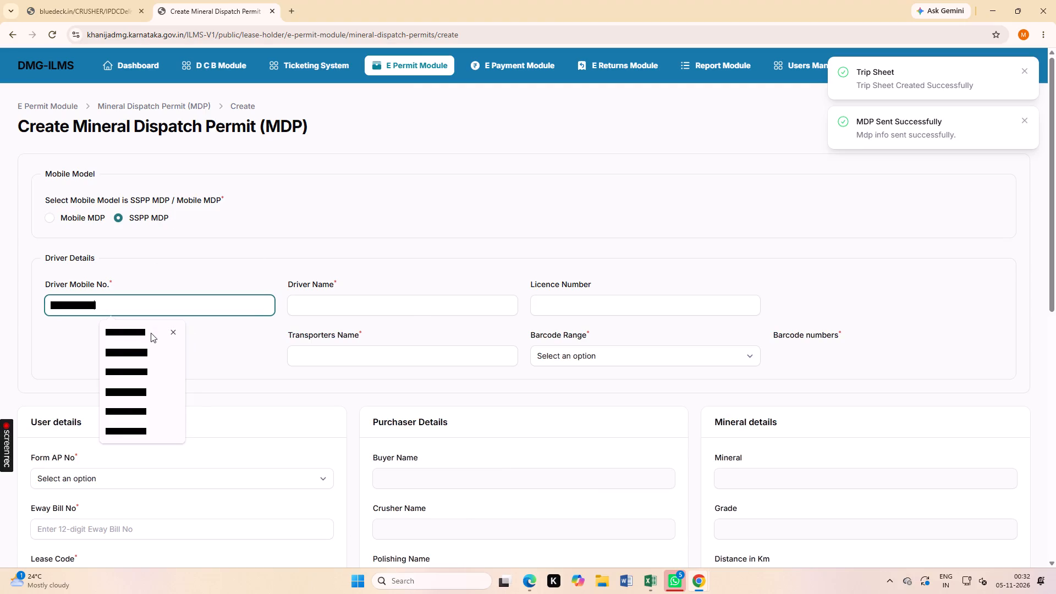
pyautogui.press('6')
pyautogui.click(356, 310)
pyautogui.click(377, 335)
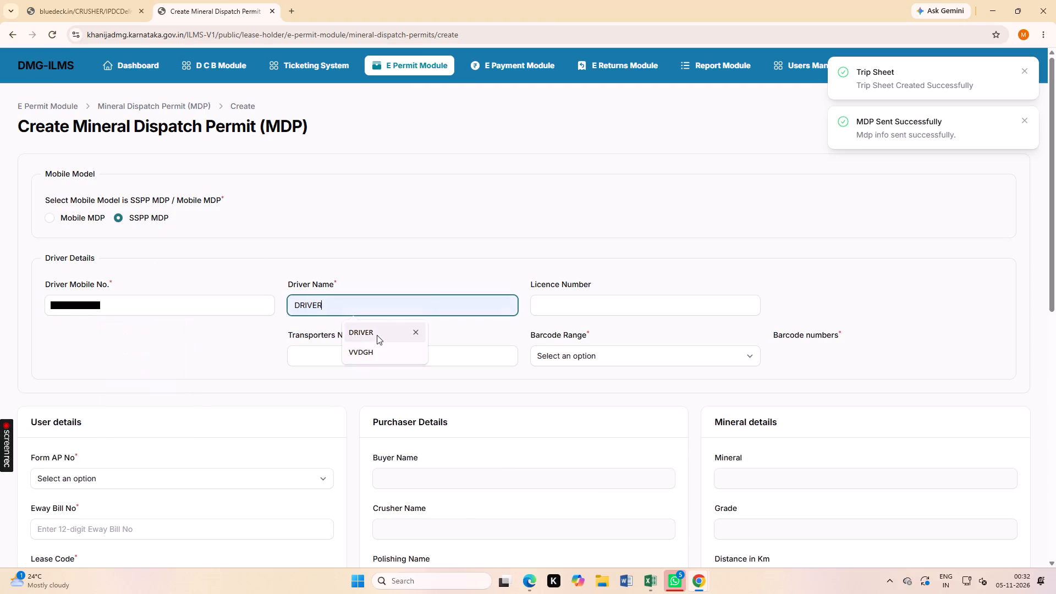
pyautogui.click(378, 219)
pyautogui.scroll(-2, 601, 311)
pyautogui.click(610, 250)
pyautogui.scroll(-8, 610, 389)
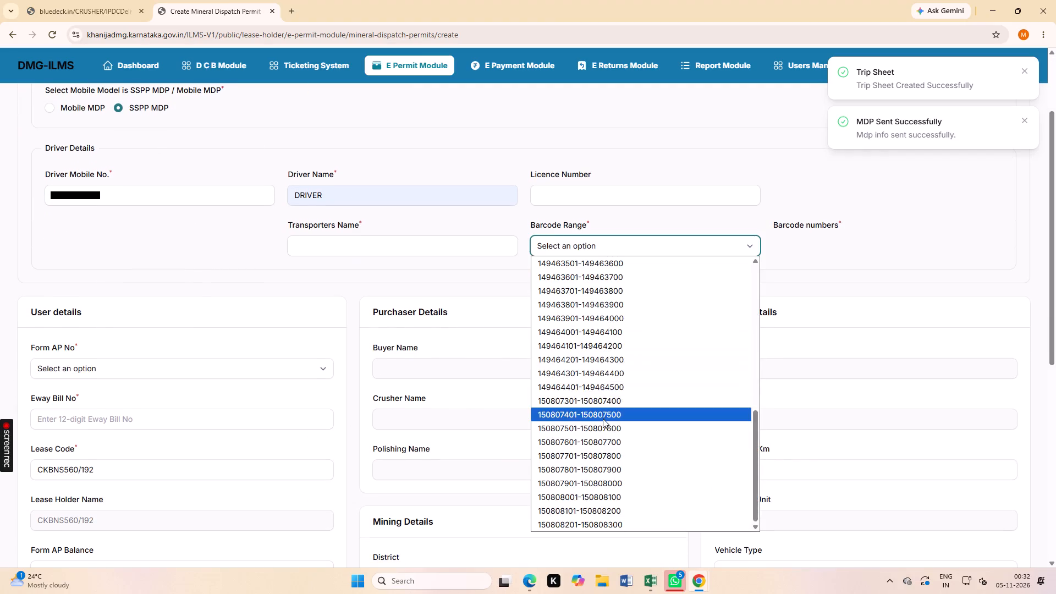
pyautogui.click(581, 279)
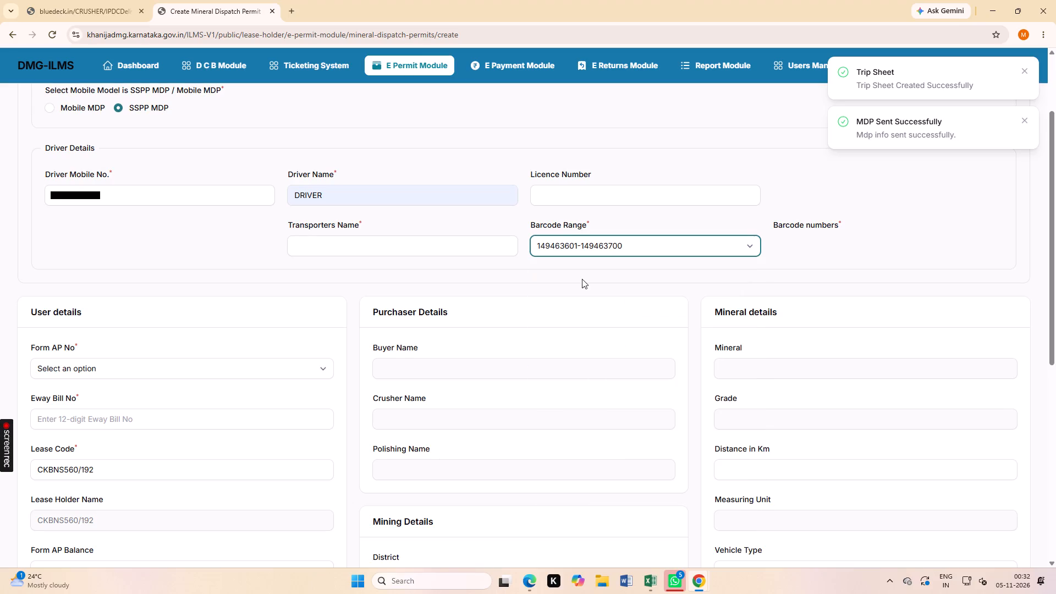
pyautogui.click(840, 250)
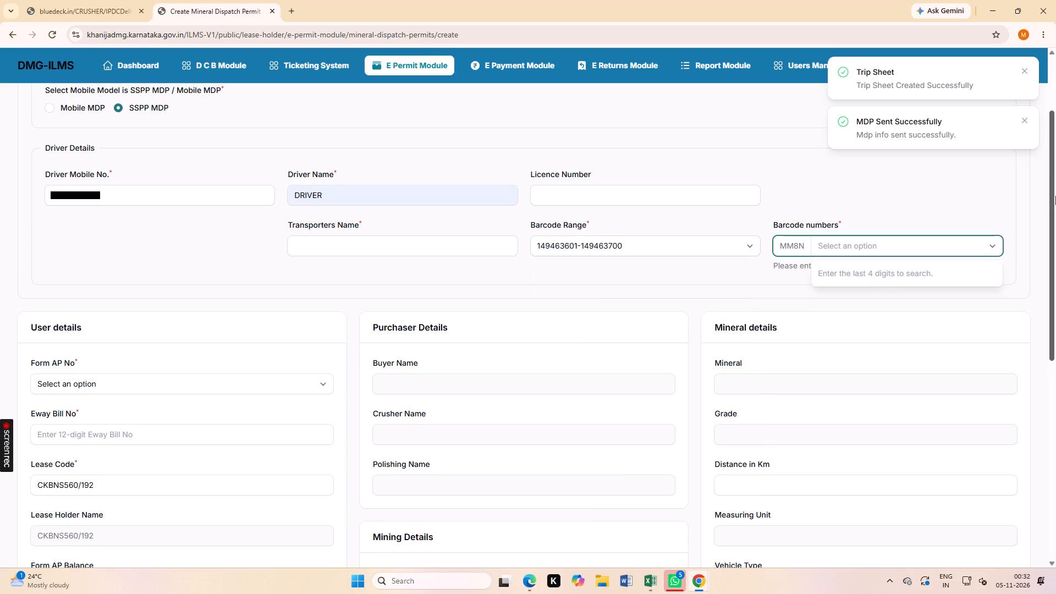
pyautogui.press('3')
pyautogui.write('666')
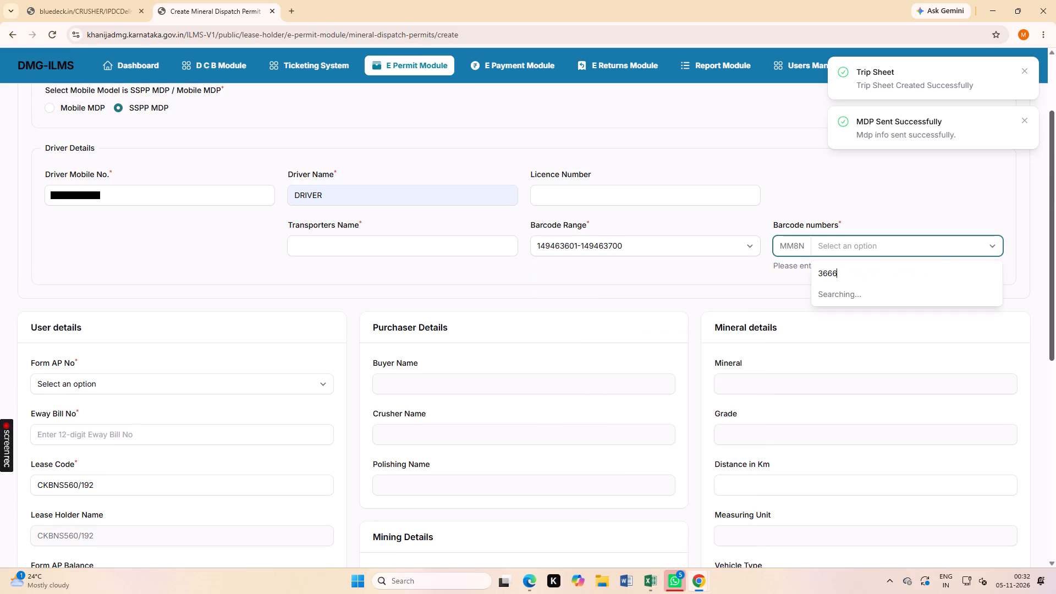
pyautogui.click(857, 295)
pyautogui.scroll(-3, 231, 326)
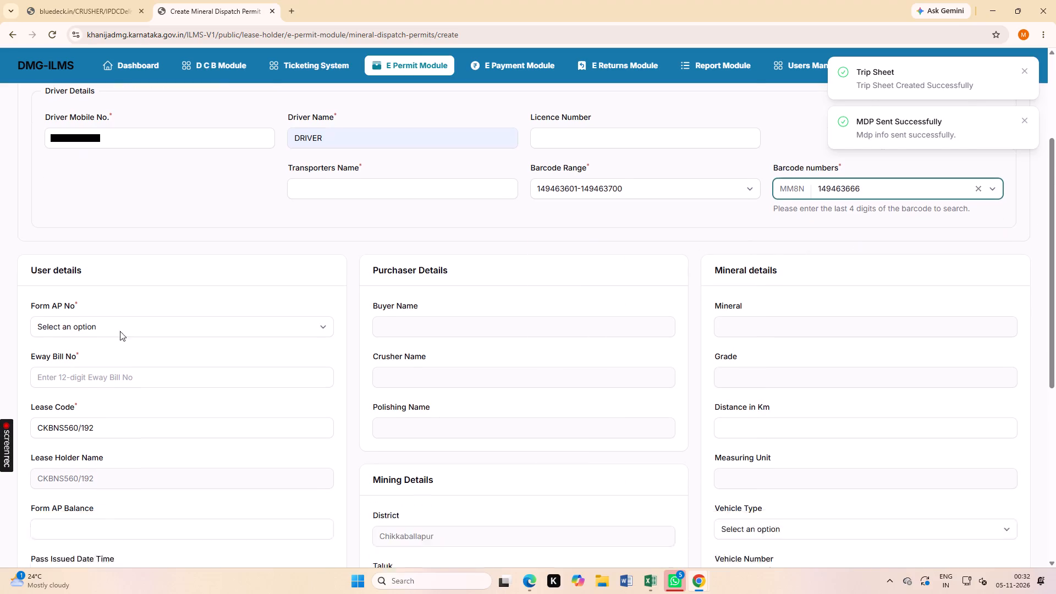
pyautogui.click(109, 212)
pyautogui.click(115, 330)
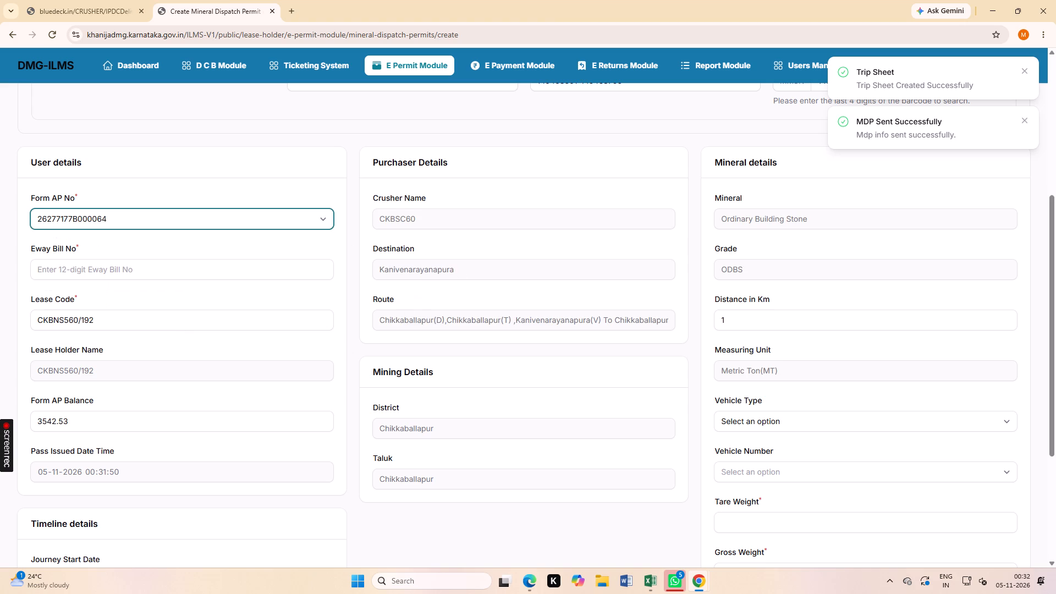
pyautogui.click(167, 272)
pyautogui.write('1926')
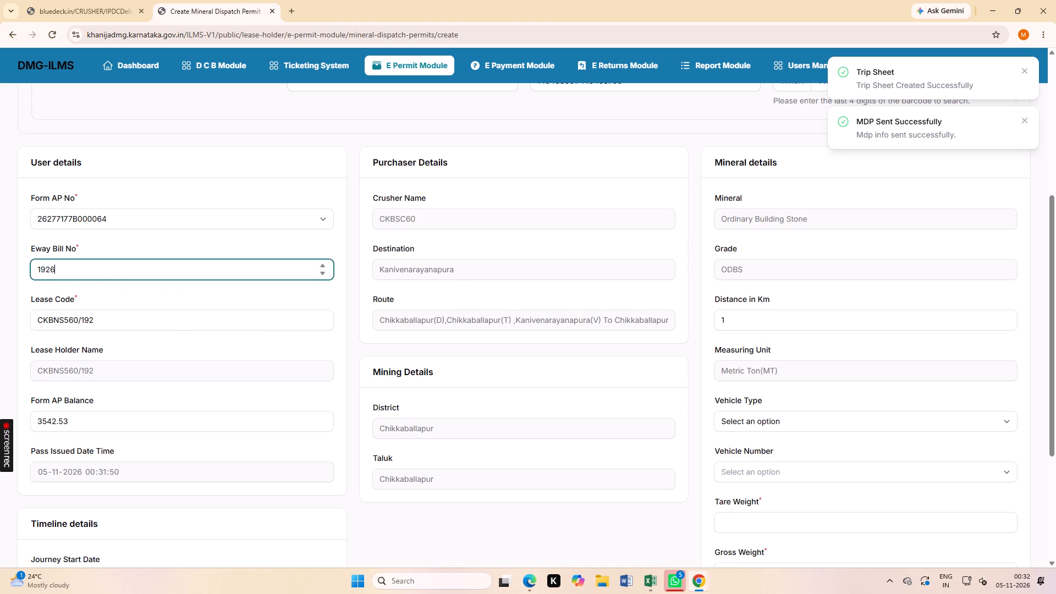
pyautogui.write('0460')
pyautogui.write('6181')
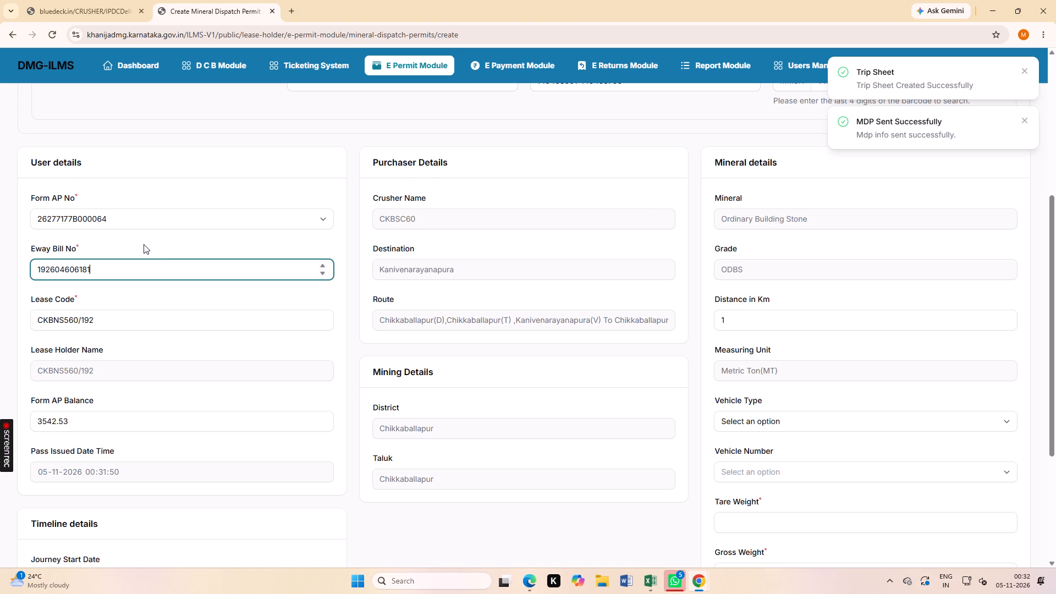
pyautogui.click(144, 243)
# In the mineral details, set the vehicle type to Tipper and search the vehicle numbers for 5150.
pyautogui.scroll(-3, 597, 368)
pyautogui.click(746, 261)
pyautogui.click(748, 320)
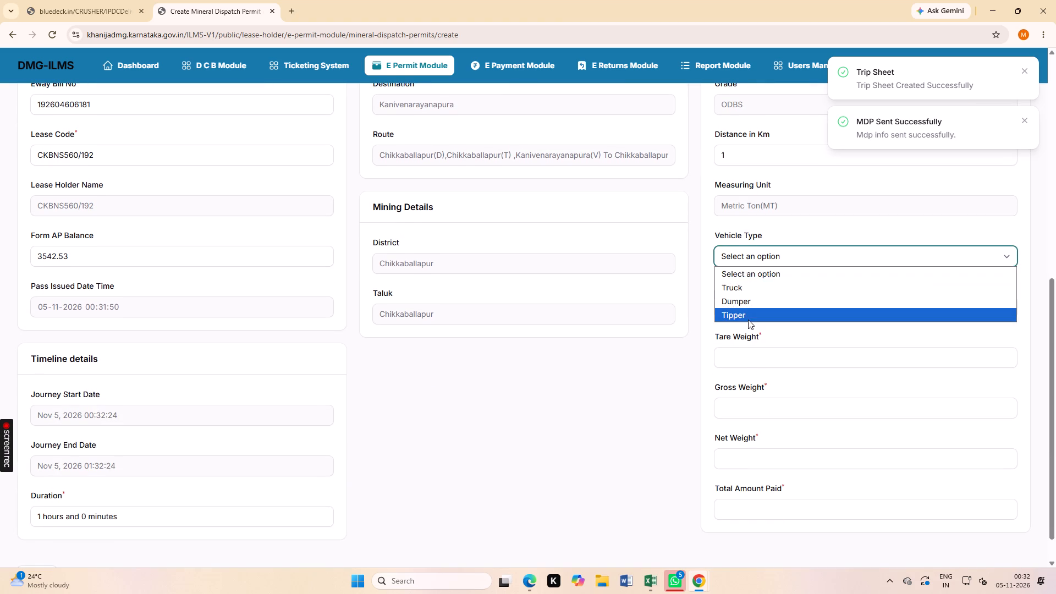
pyautogui.click(756, 313)
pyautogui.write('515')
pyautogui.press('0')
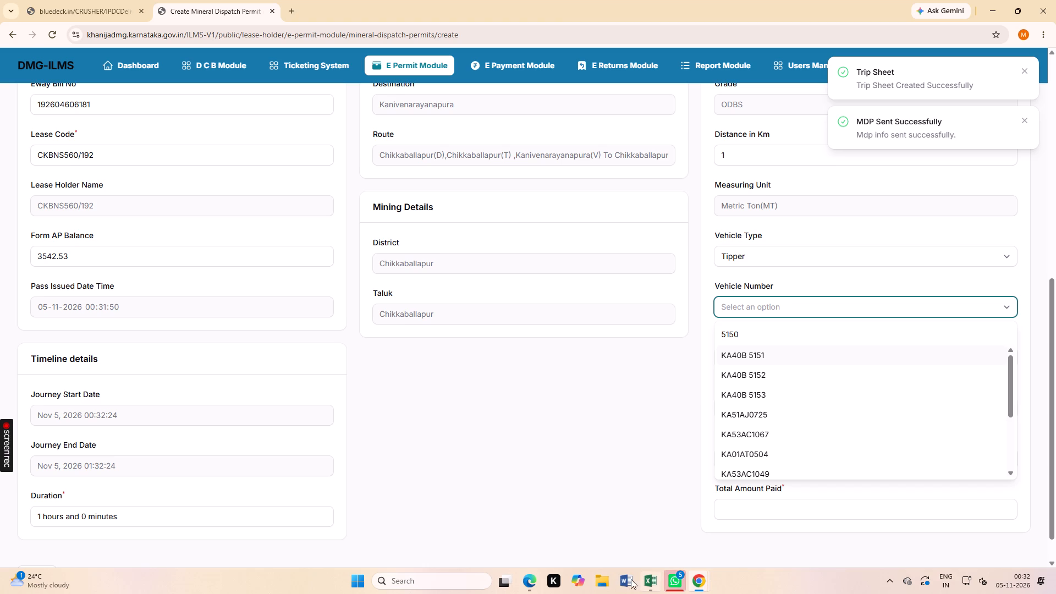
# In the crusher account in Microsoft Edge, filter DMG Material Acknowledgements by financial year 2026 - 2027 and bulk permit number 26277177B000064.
pyautogui.click(536, 544)
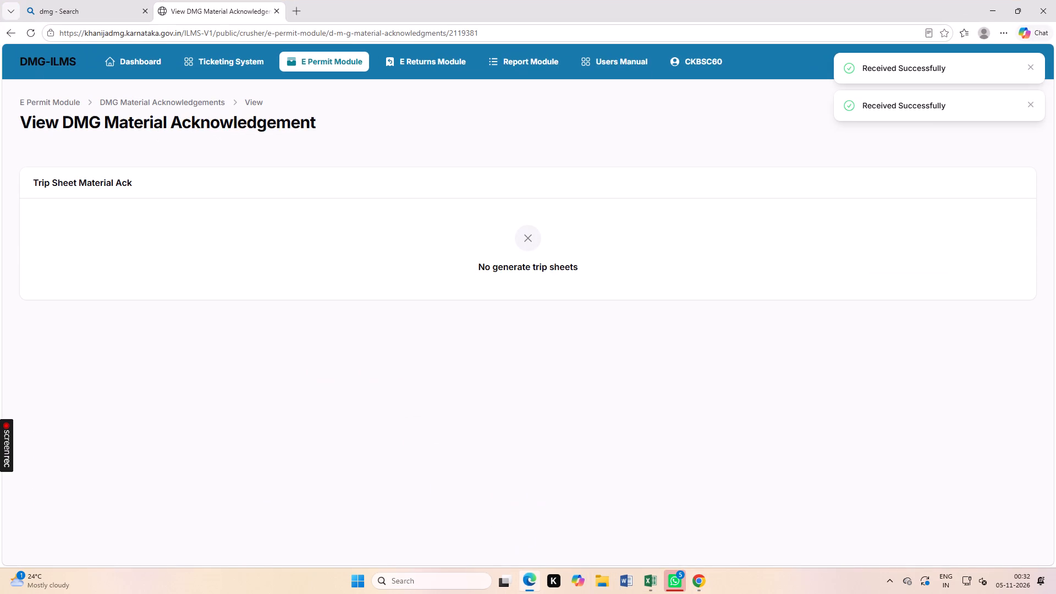
pyautogui.click(320, 72)
pyautogui.click(320, 69)
pyautogui.scroll(-4, 114, 460)
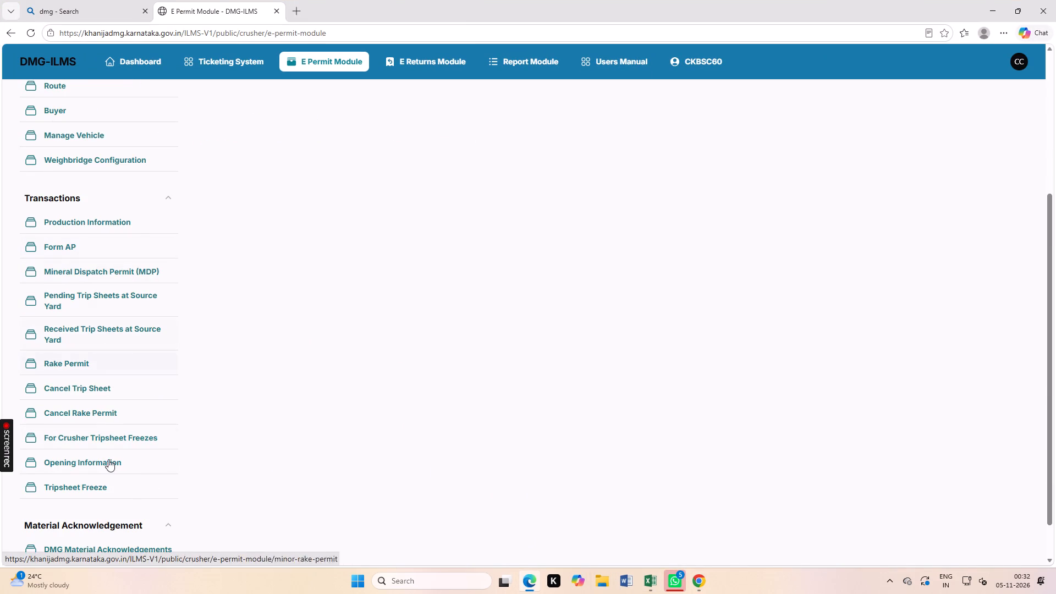
pyautogui.click(97, 544)
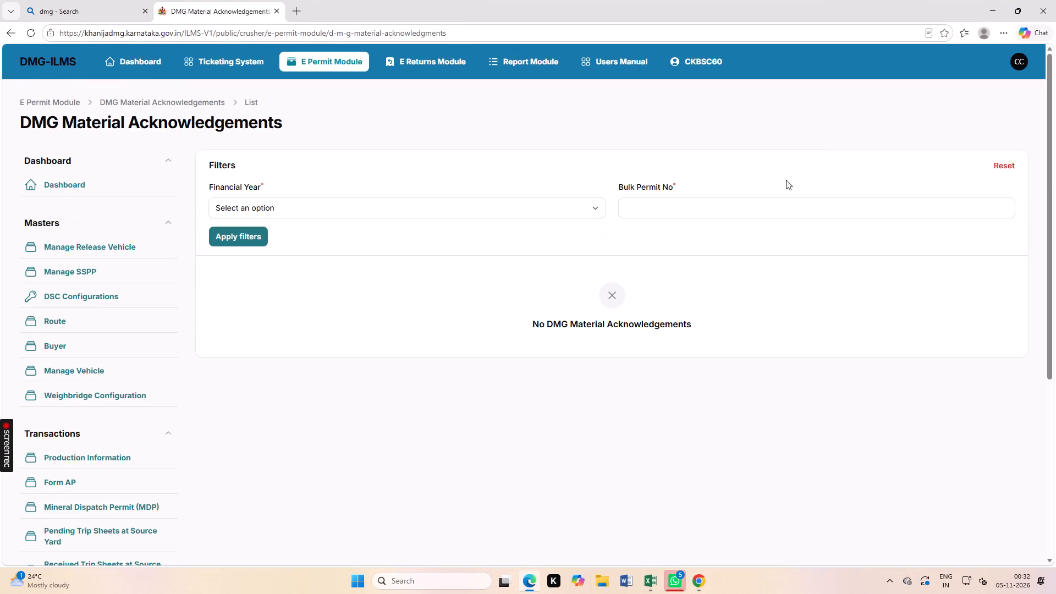
pyautogui.click(687, 206)
pyautogui.click(681, 254)
pyautogui.click(307, 207)
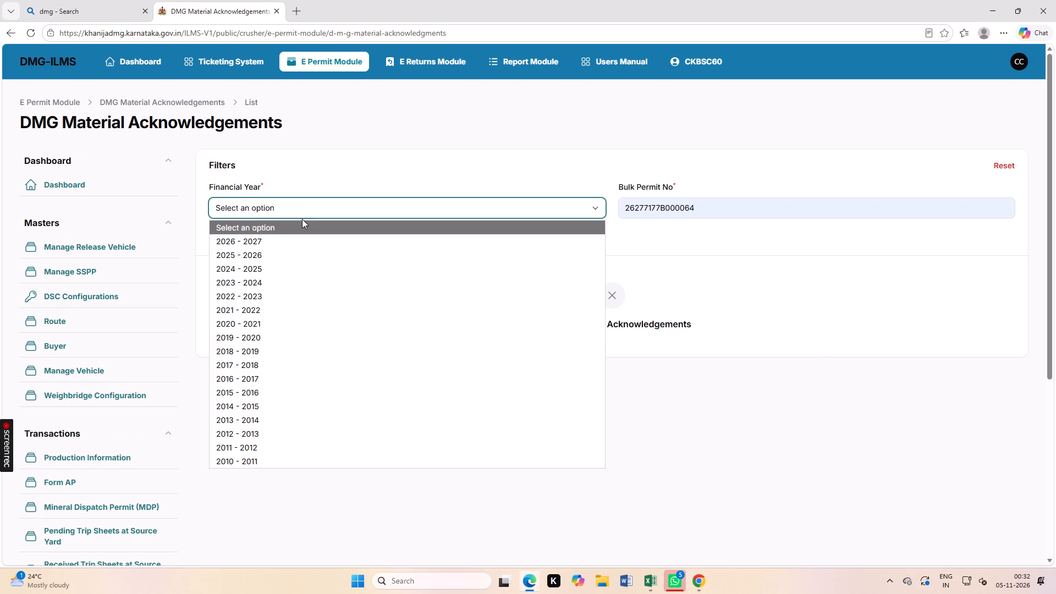
pyautogui.click(287, 245)
pyautogui.click(249, 234)
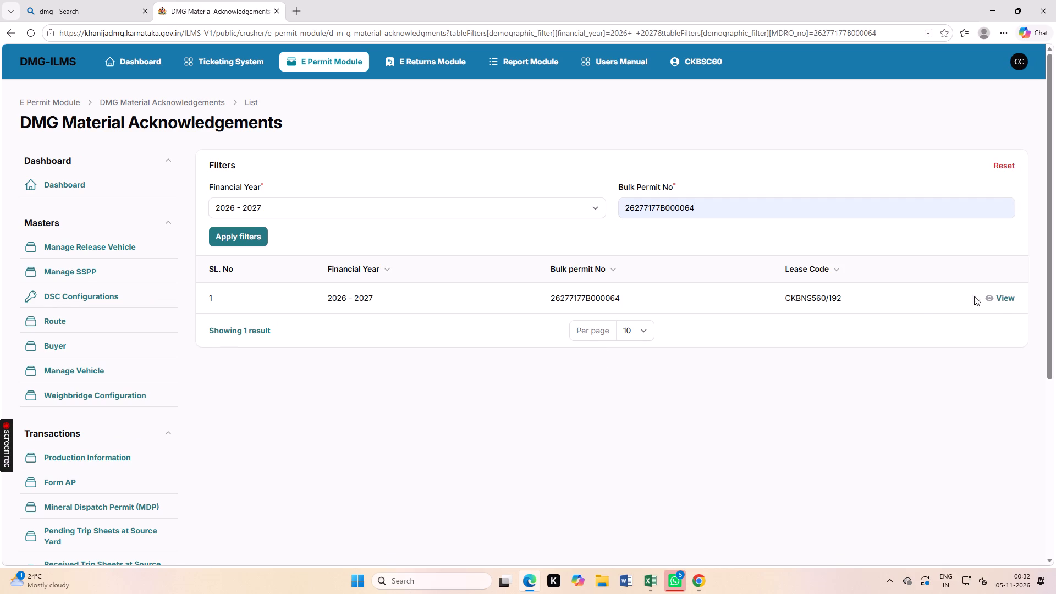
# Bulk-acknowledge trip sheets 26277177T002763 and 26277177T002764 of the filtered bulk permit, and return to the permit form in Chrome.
pyautogui.click(1000, 298)
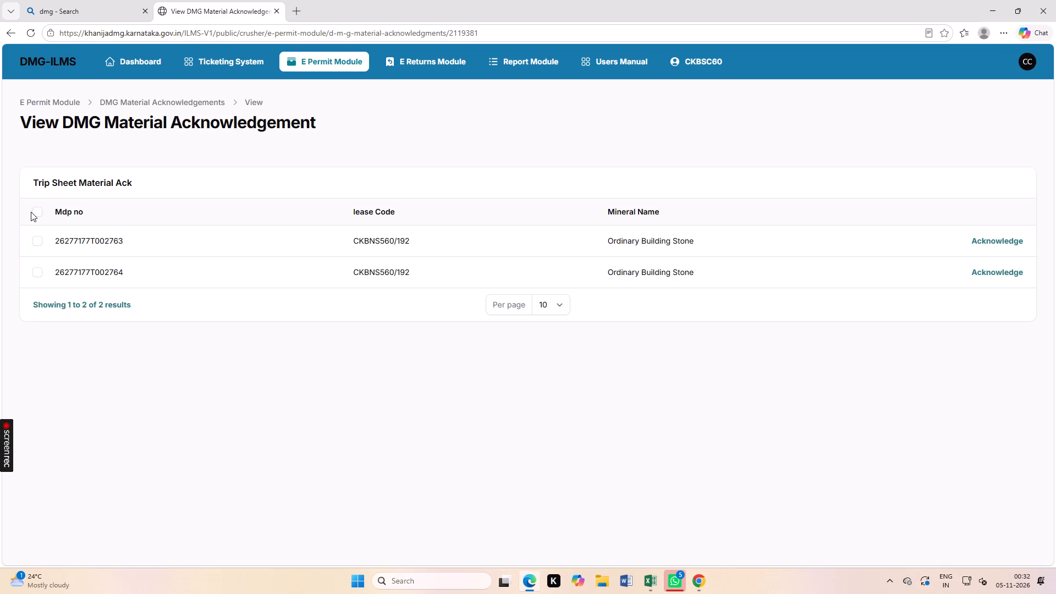
pyautogui.click(31, 212)
pyautogui.click(40, 210)
pyautogui.click(69, 221)
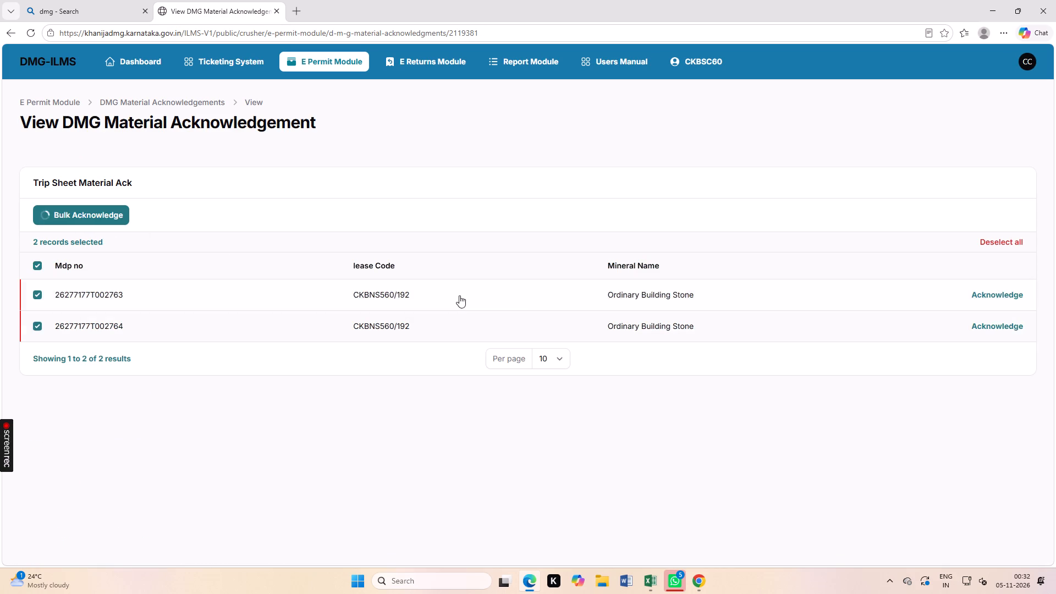
pyautogui.click(598, 252)
pyautogui.click(985, 10)
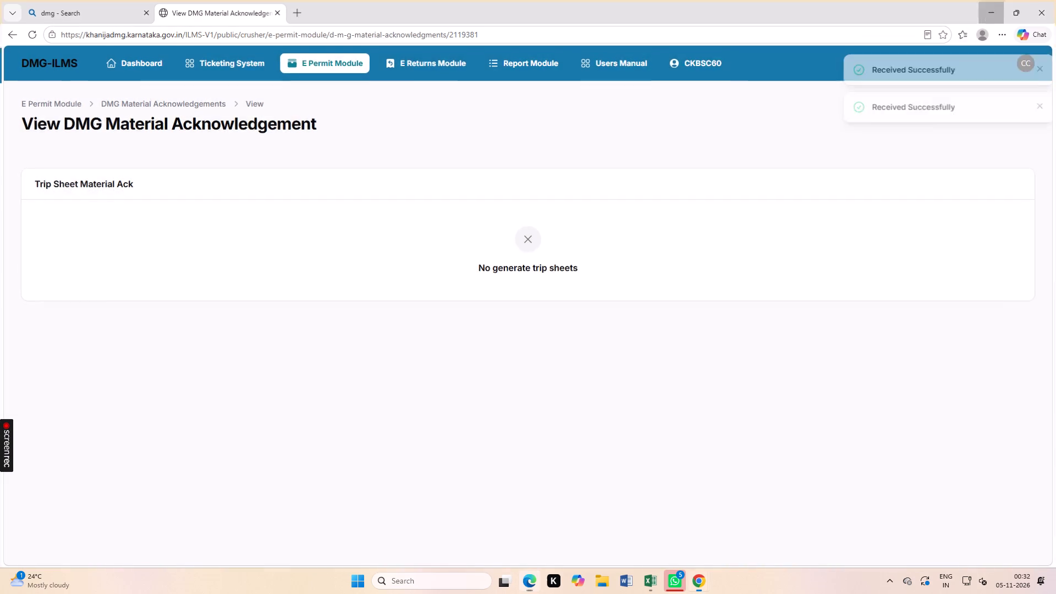
pyautogui.click(768, 304)
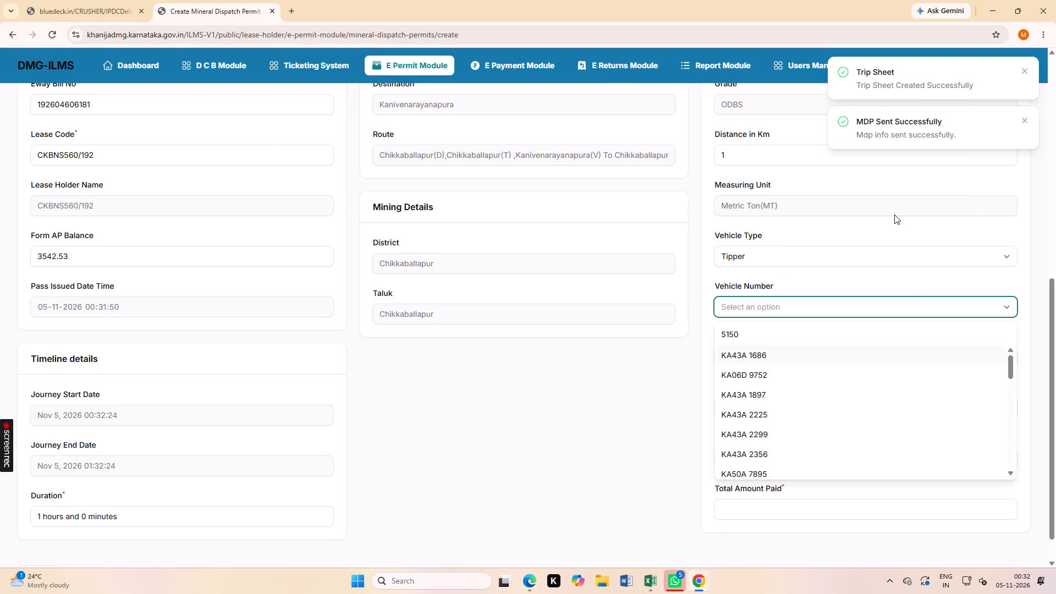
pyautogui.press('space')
pyautogui.click(752, 353)
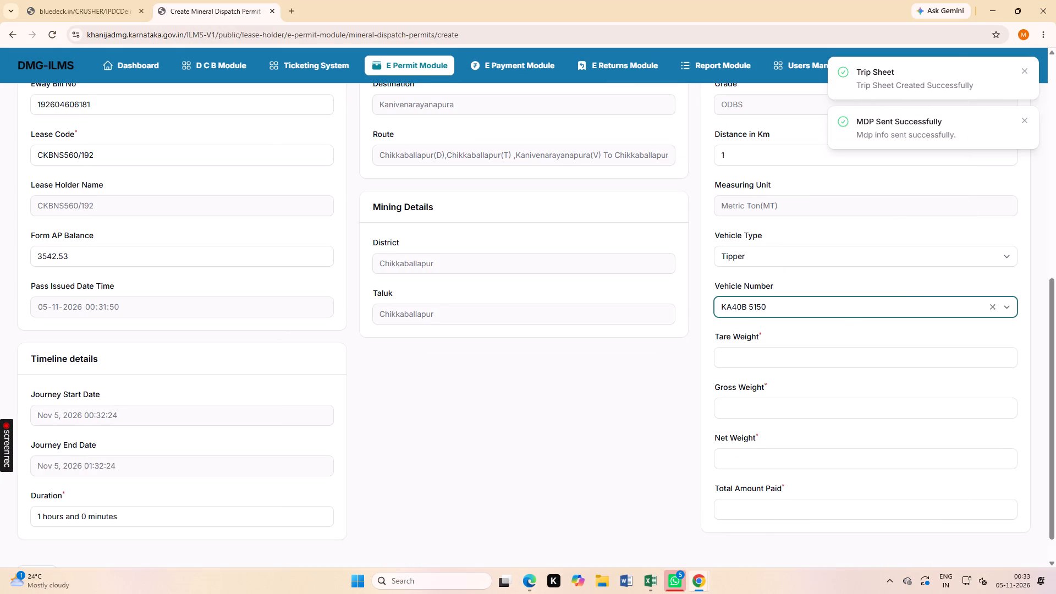
pyautogui.click(754, 403)
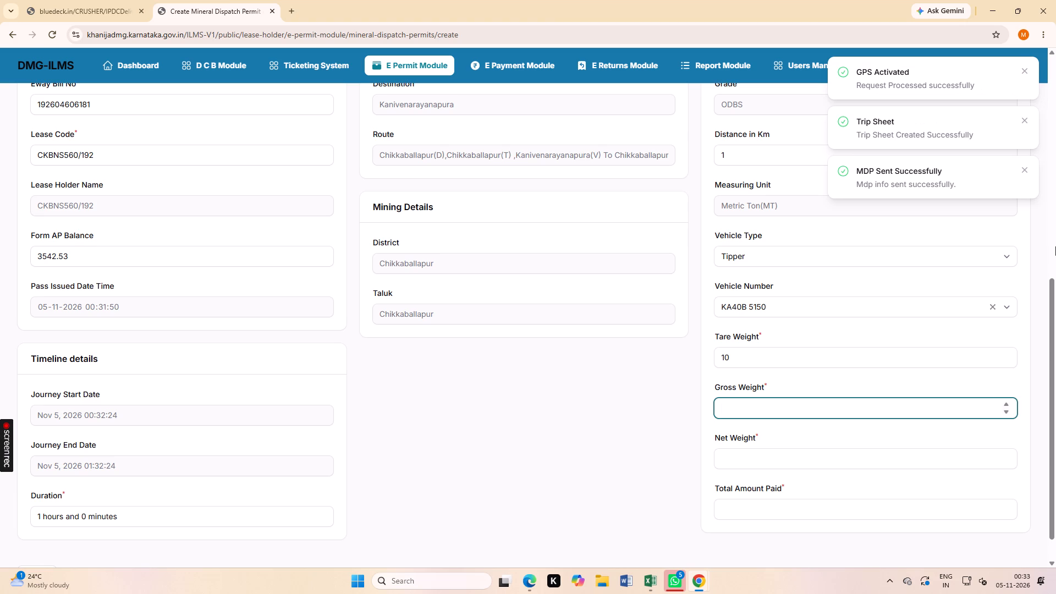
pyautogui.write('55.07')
pyautogui.click(546, 394)
pyautogui.scroll(-3, 213, 534)
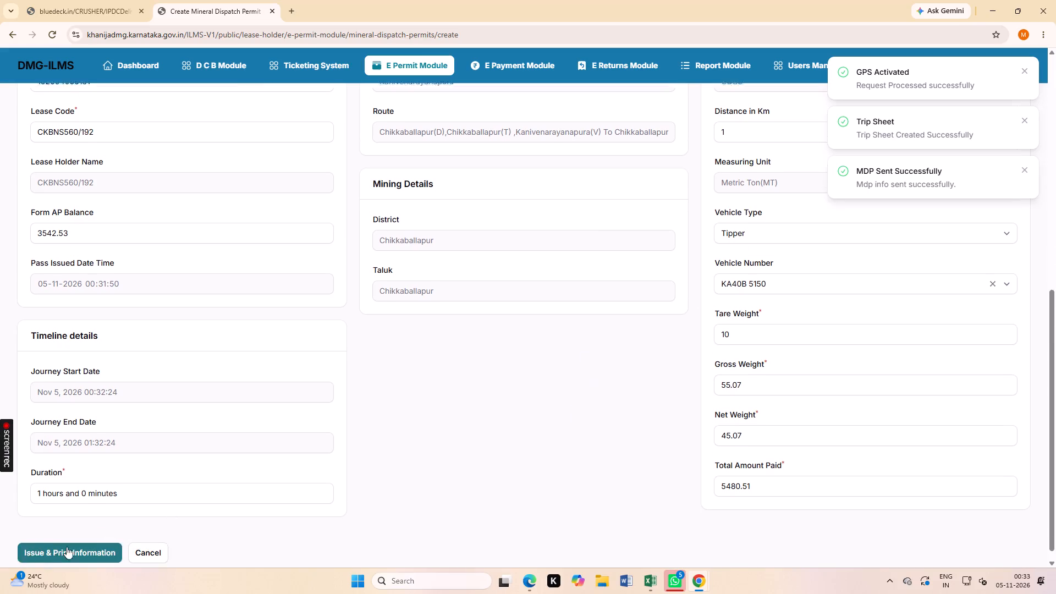
pyautogui.click(61, 537)
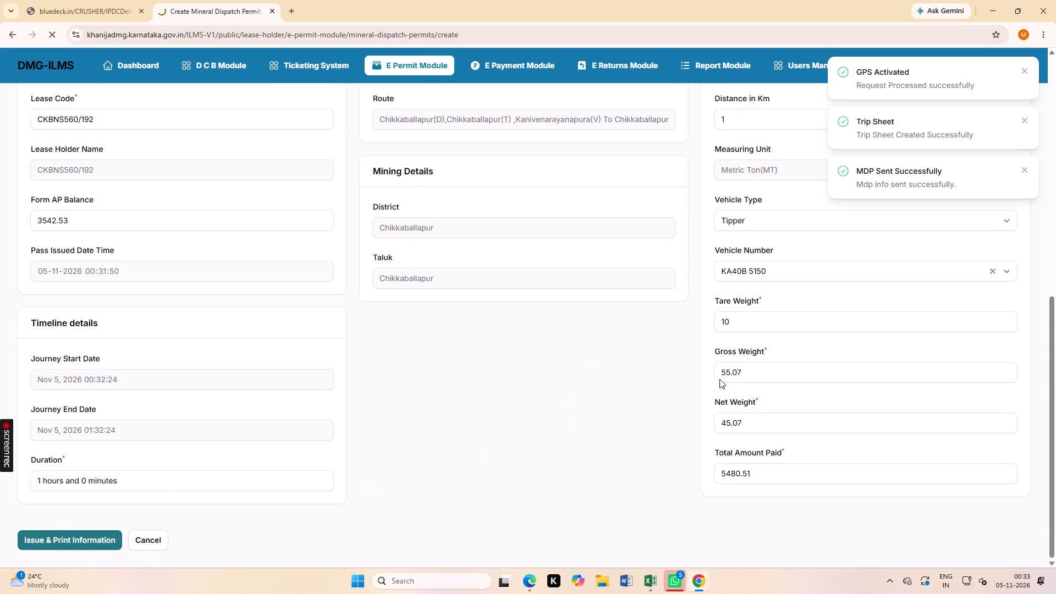
pyautogui.click(802, 491)
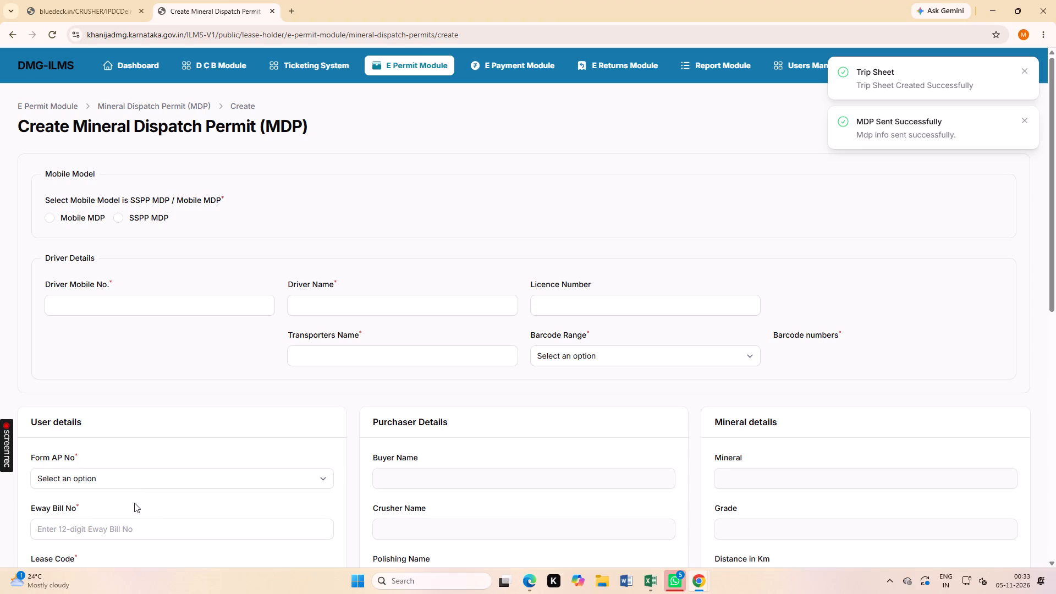
# On the new permit form, choose SSPP MDP and enter the driver's mobile number and DRIVER as the driver name.
pyautogui.click(148, 226)
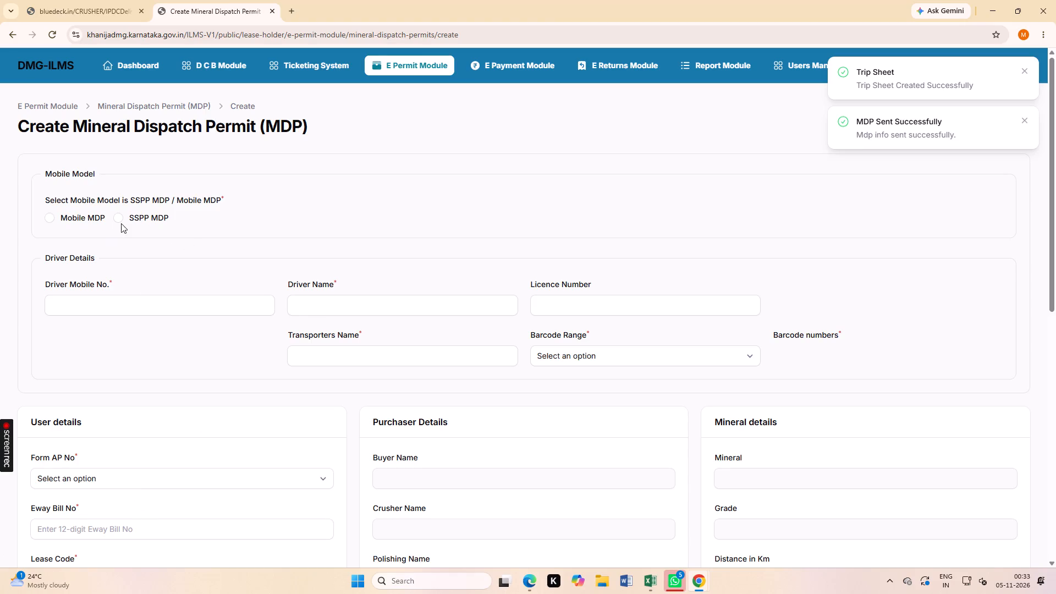
pyautogui.click(121, 223)
pyautogui.click(101, 300)
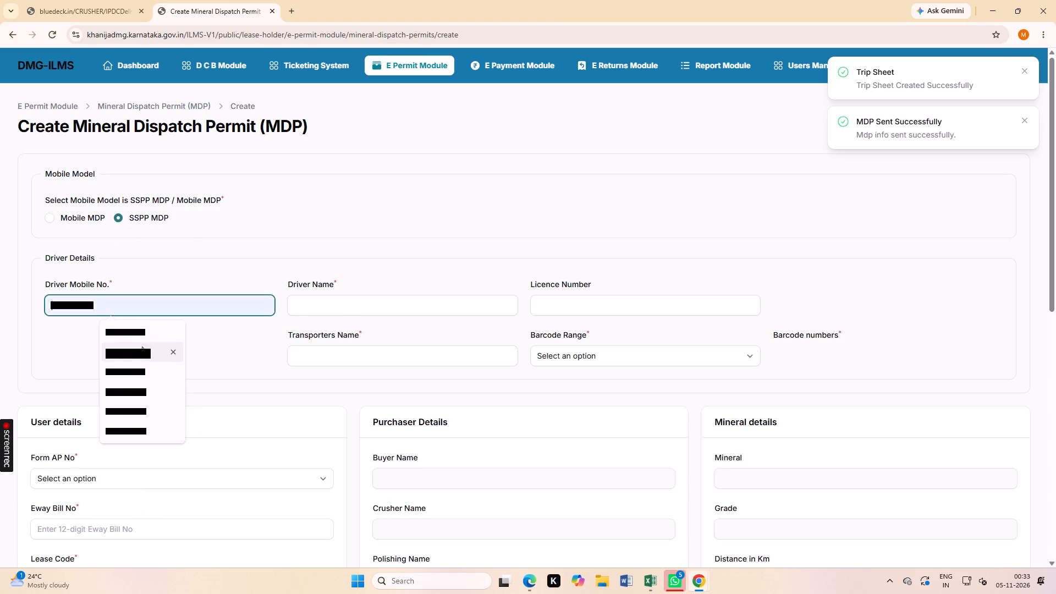
pyautogui.click(142, 353)
pyautogui.press('BackSpace')
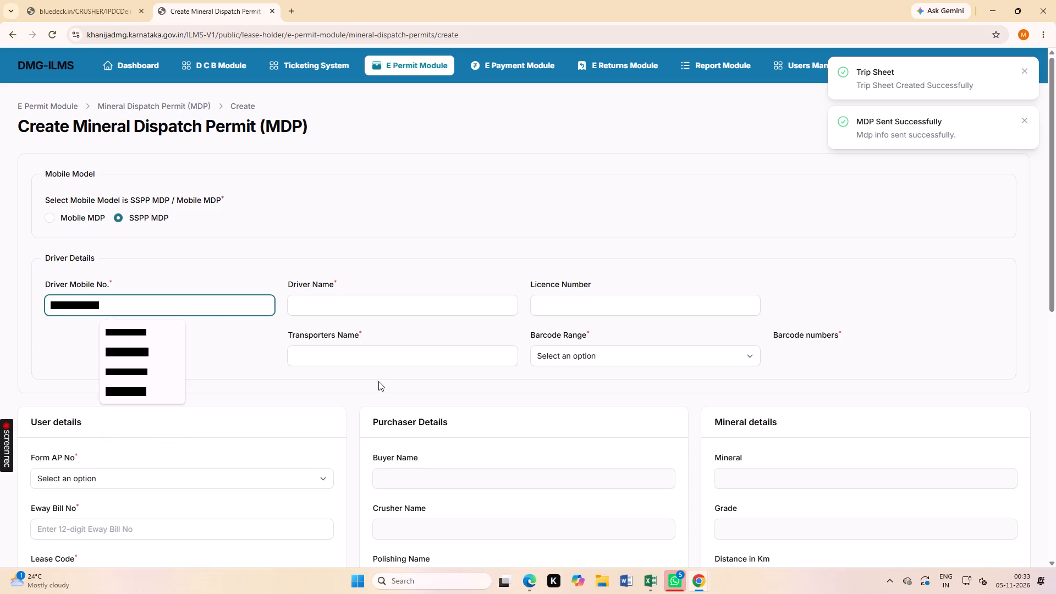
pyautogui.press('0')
pyautogui.click(365, 294)
pyautogui.click(371, 311)
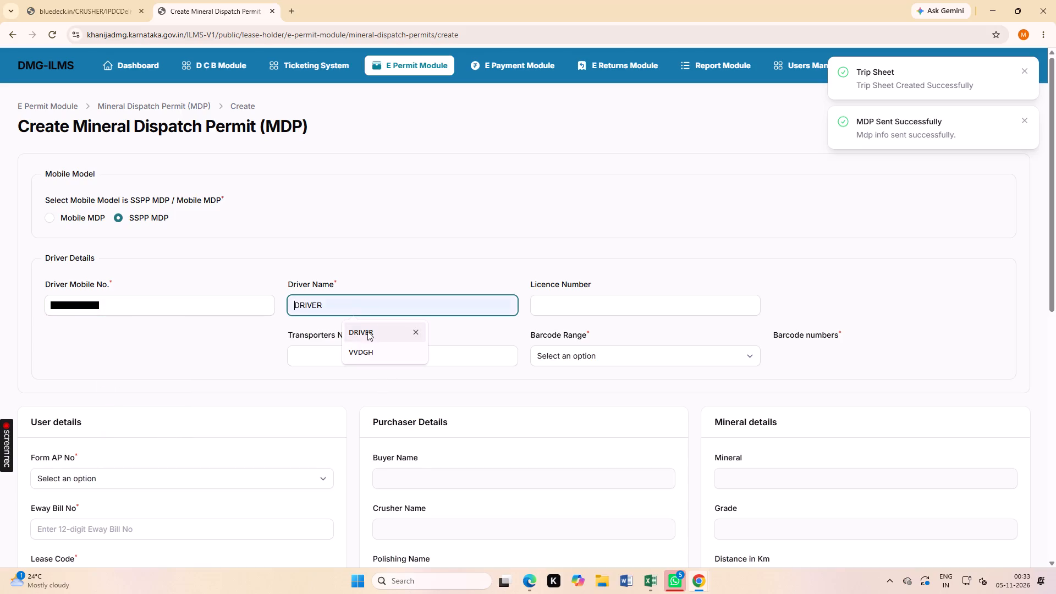
pyautogui.click(367, 331)
pyautogui.click(360, 251)
pyautogui.scroll(-2, 585, 357)
pyautogui.click(625, 249)
pyautogui.scroll(-4, 625, 376)
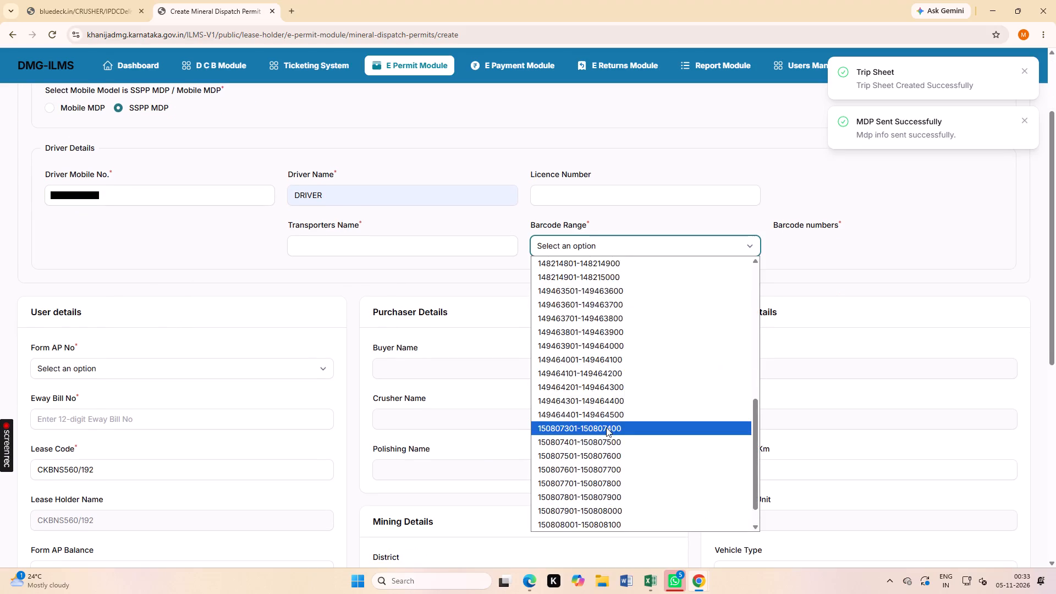
pyautogui.scroll(-5, 606, 427)
pyautogui.click(596, 277)
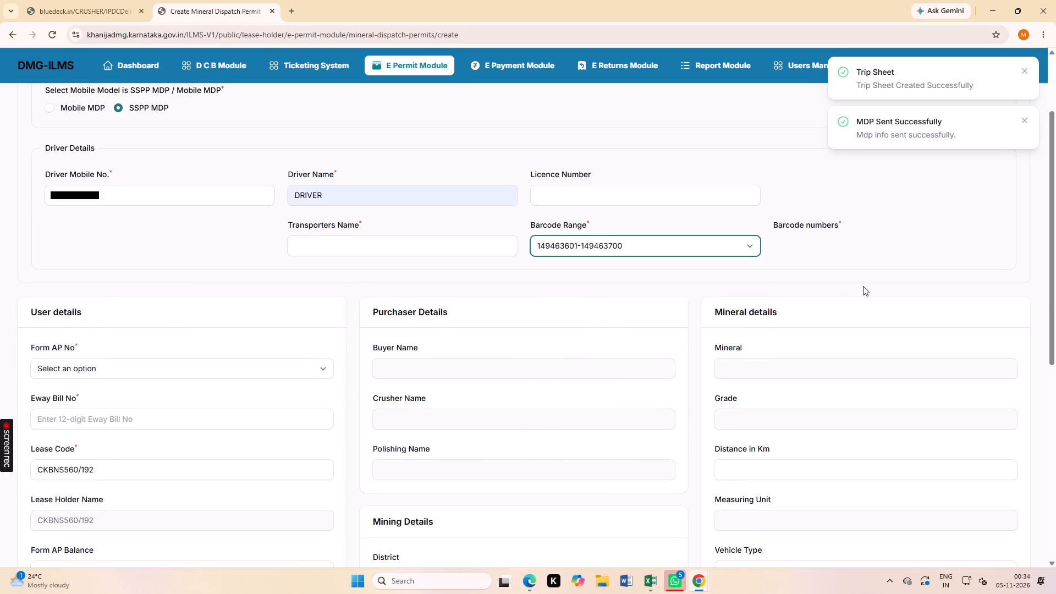
pyautogui.click(848, 253)
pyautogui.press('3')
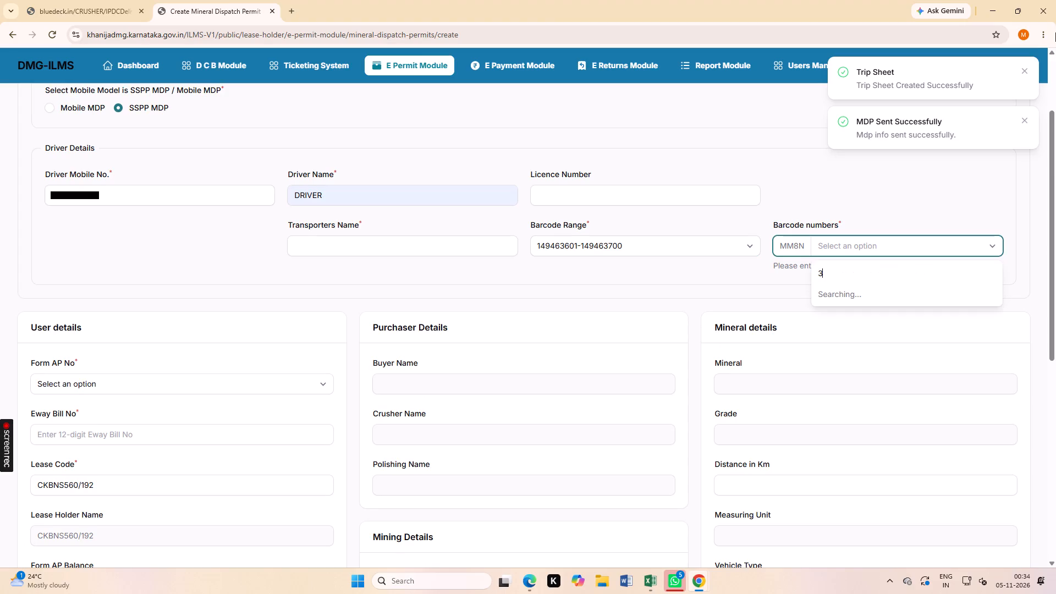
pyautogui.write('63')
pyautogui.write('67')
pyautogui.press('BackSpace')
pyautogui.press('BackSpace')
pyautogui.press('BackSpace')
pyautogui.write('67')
pyautogui.click(857, 290)
pyautogui.scroll(-2, 366, 335)
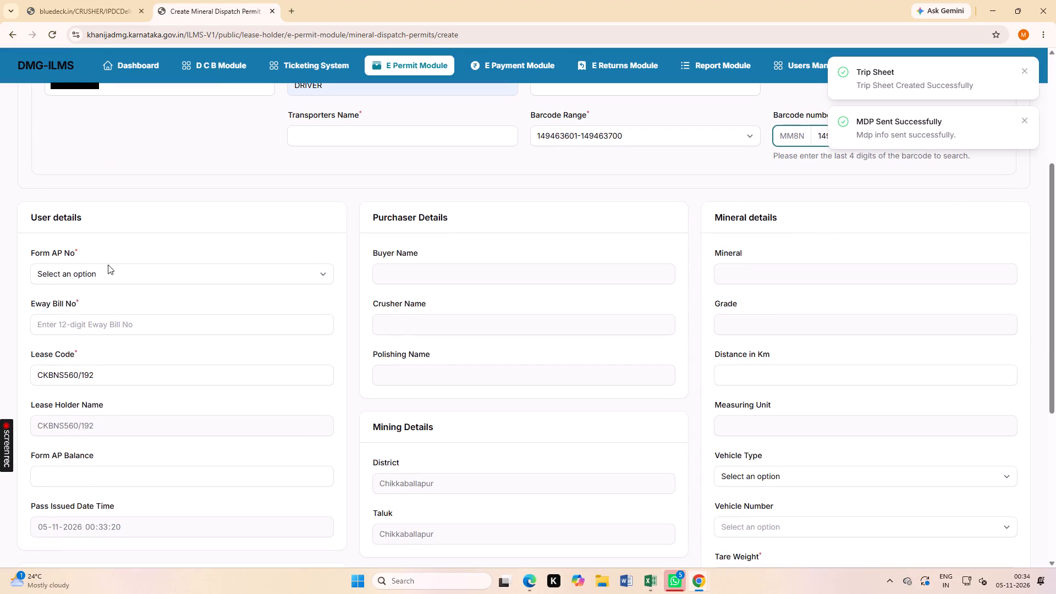
pyautogui.click(108, 265)
pyautogui.click(140, 381)
pyautogui.click(177, 333)
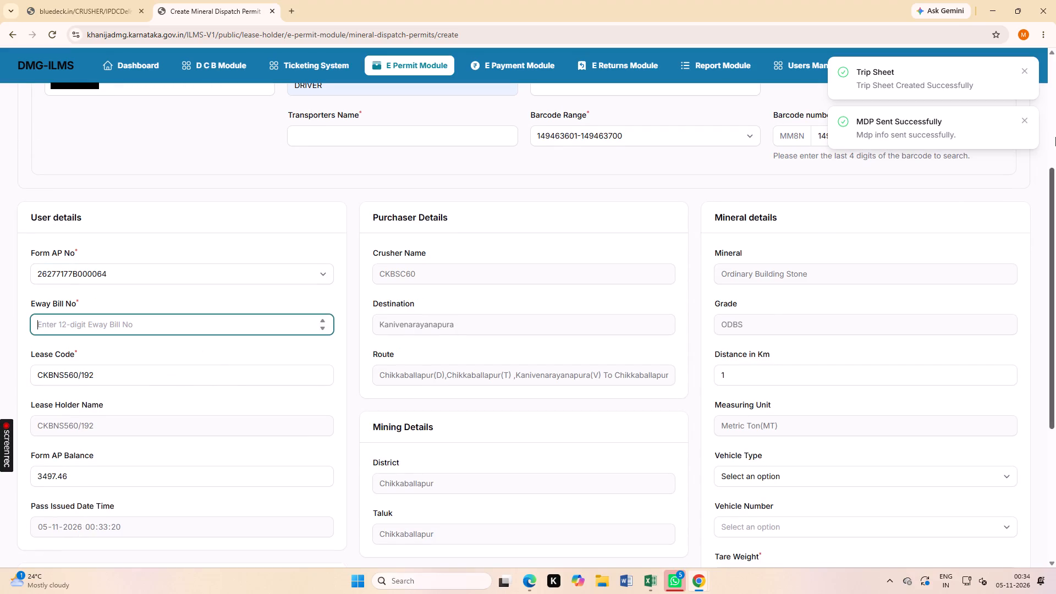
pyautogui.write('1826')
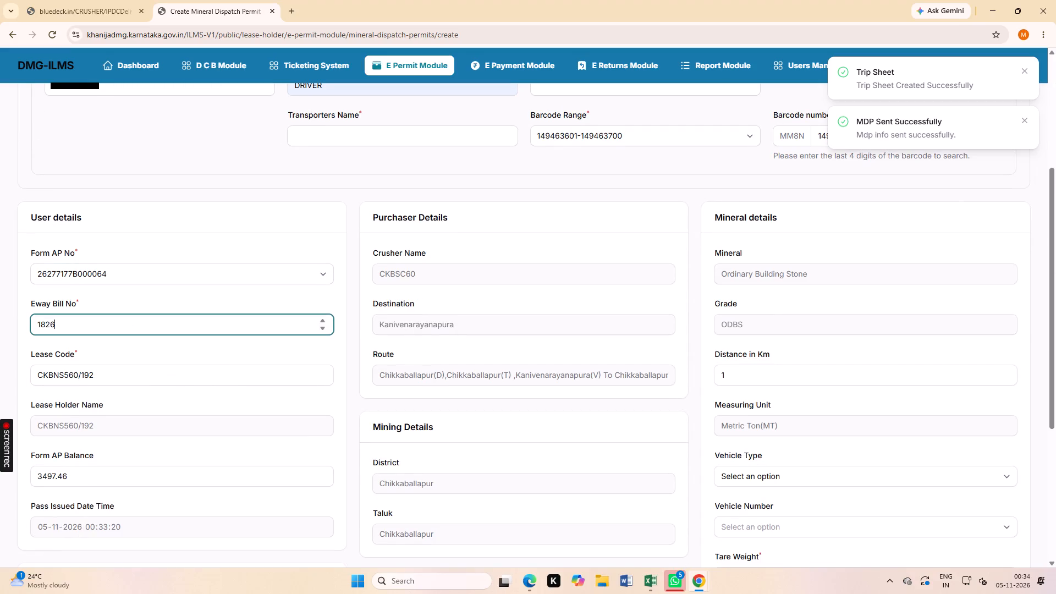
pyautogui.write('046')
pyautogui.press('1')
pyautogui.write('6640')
pyautogui.click(258, 294)
pyautogui.scroll(-3, 659, 336)
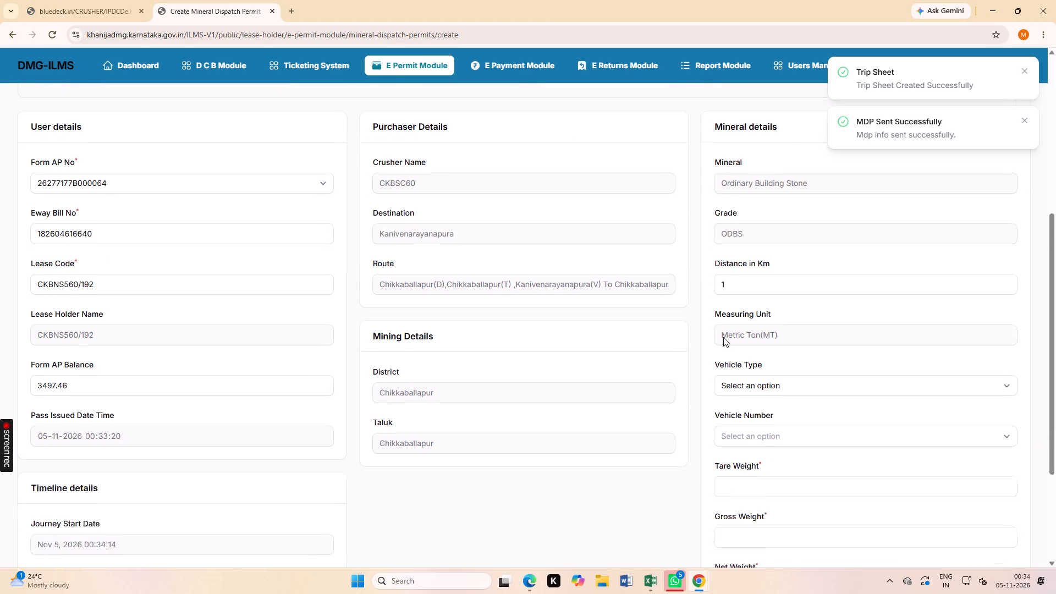
pyautogui.click(767, 306)
pyautogui.click(750, 369)
pyautogui.click(756, 369)
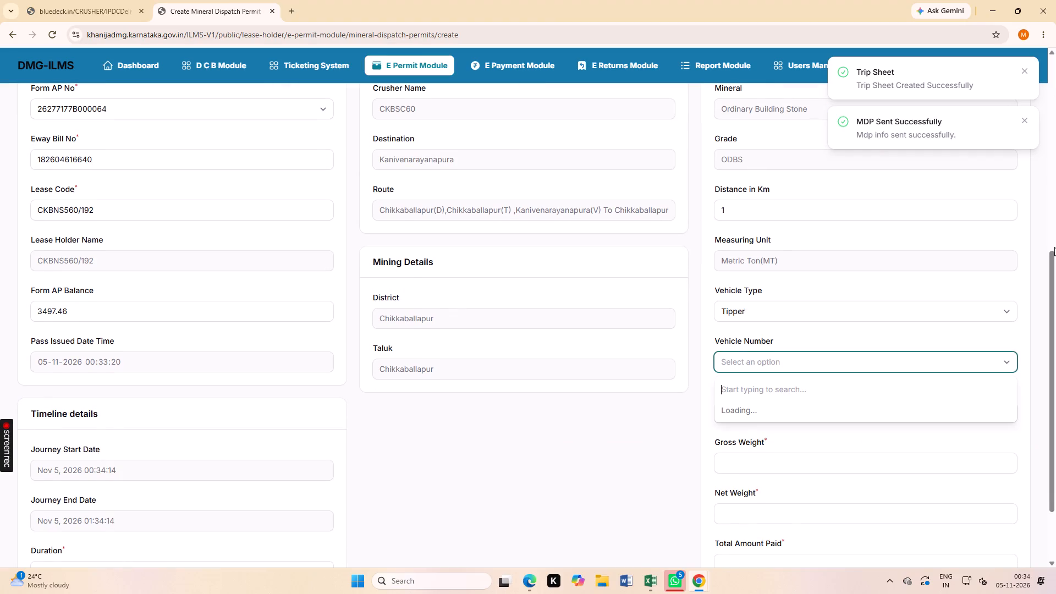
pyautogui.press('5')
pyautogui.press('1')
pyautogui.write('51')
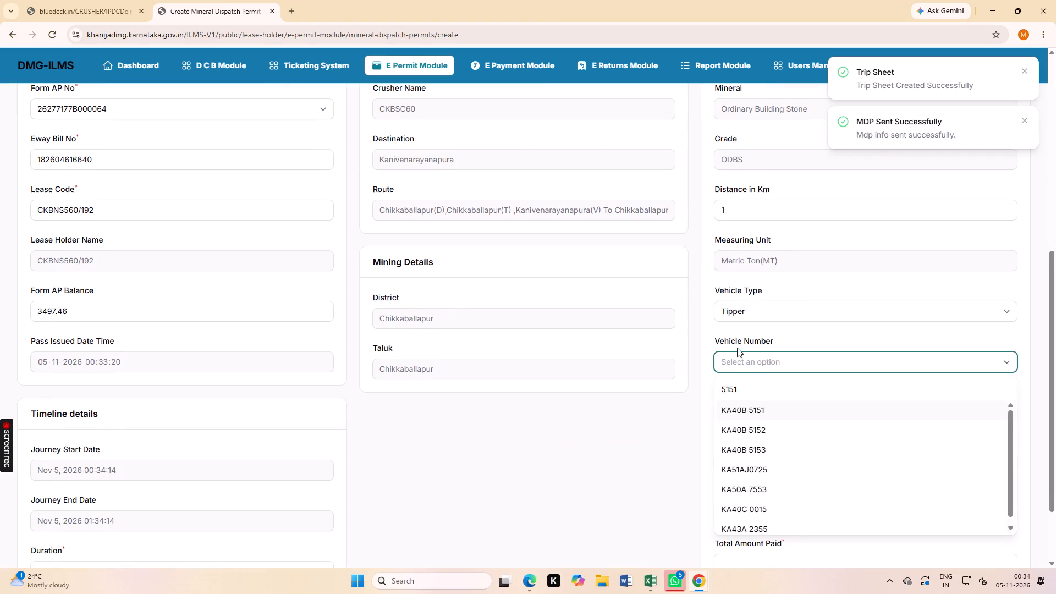
pyautogui.click(760, 411)
pyautogui.scroll(-2, 845, 371)
pyautogui.click(739, 356)
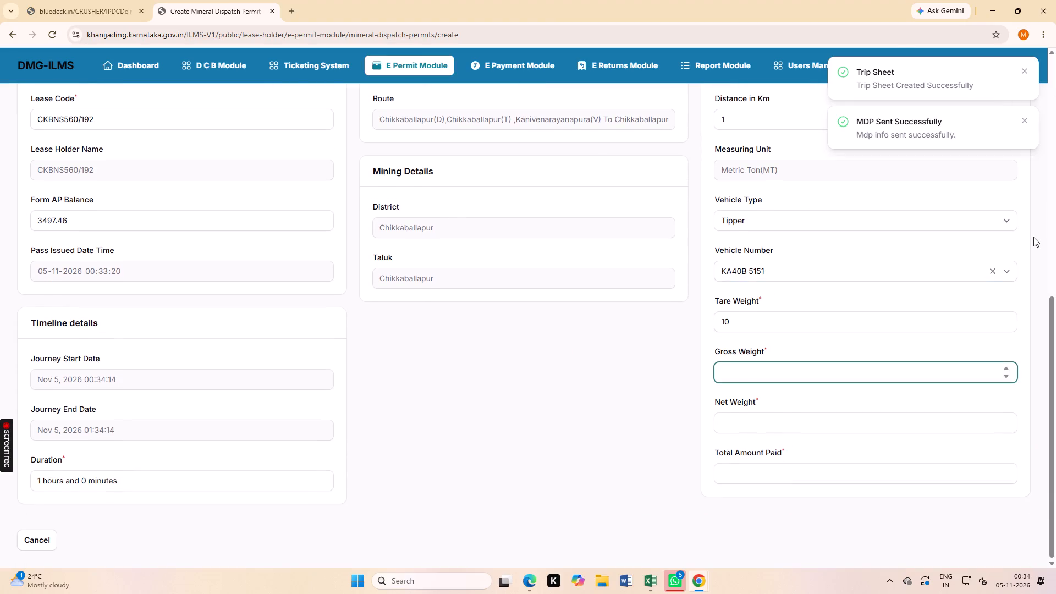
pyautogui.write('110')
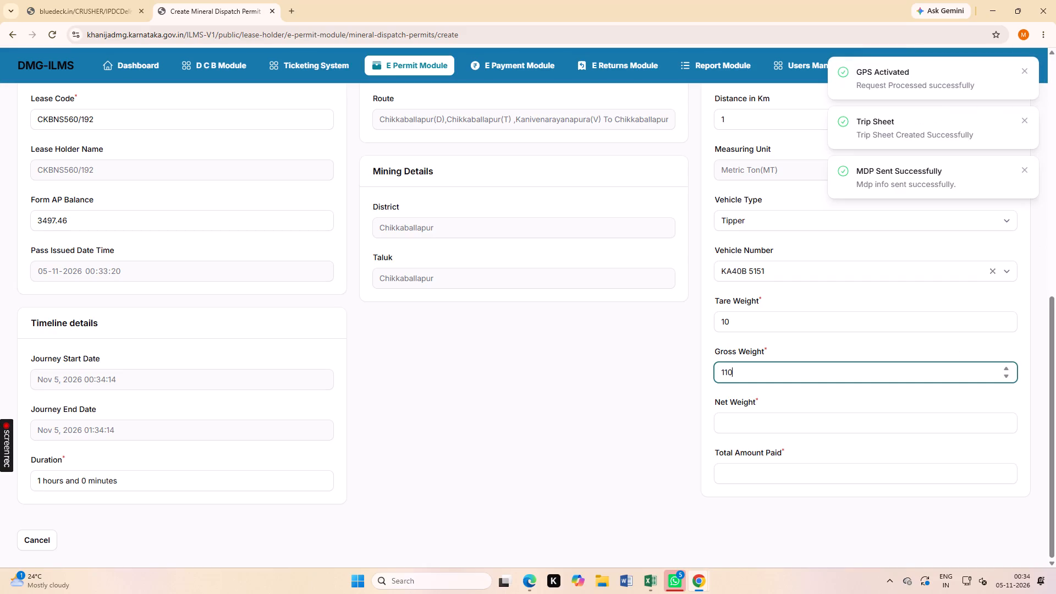
pyautogui.click(475, 385)
pyautogui.scroll(-1, 621, 411)
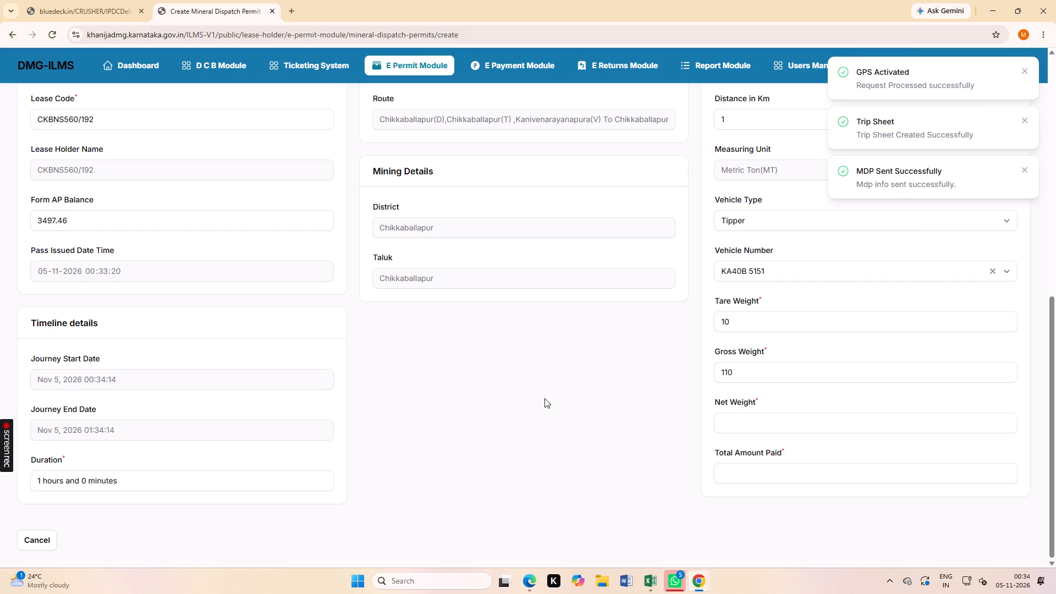
pyautogui.scroll(-2, 512, 407)
pyautogui.scroll(-1, 120, 514)
pyautogui.click(59, 542)
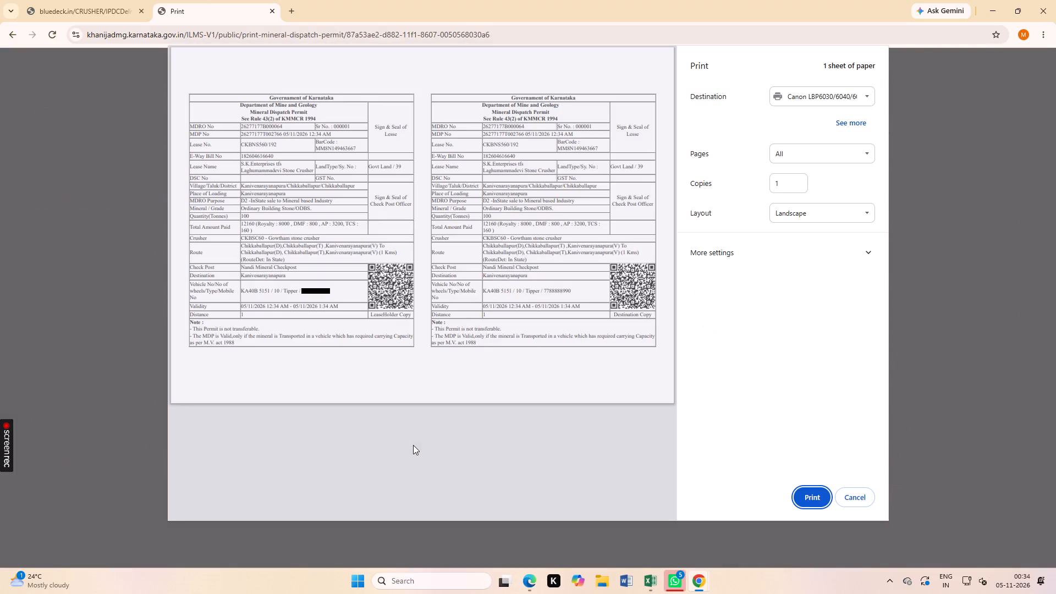
pyautogui.click(798, 496)
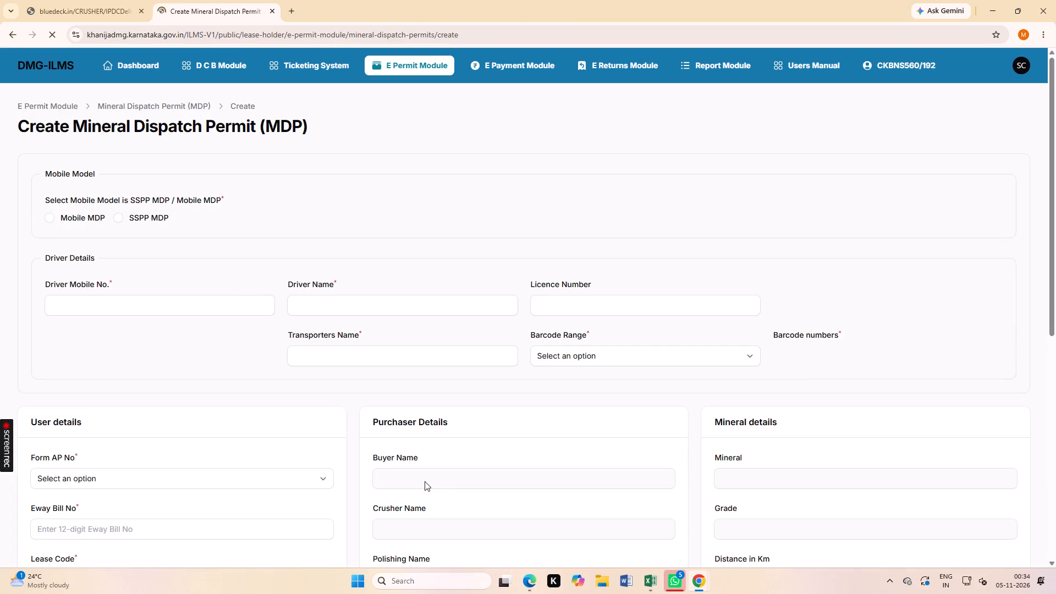
# On the new permit form, choose SSPP MDP and enter the driver's mobile number and DRIVER as the driver name.
pyautogui.click(160, 219)
pyautogui.click(112, 308)
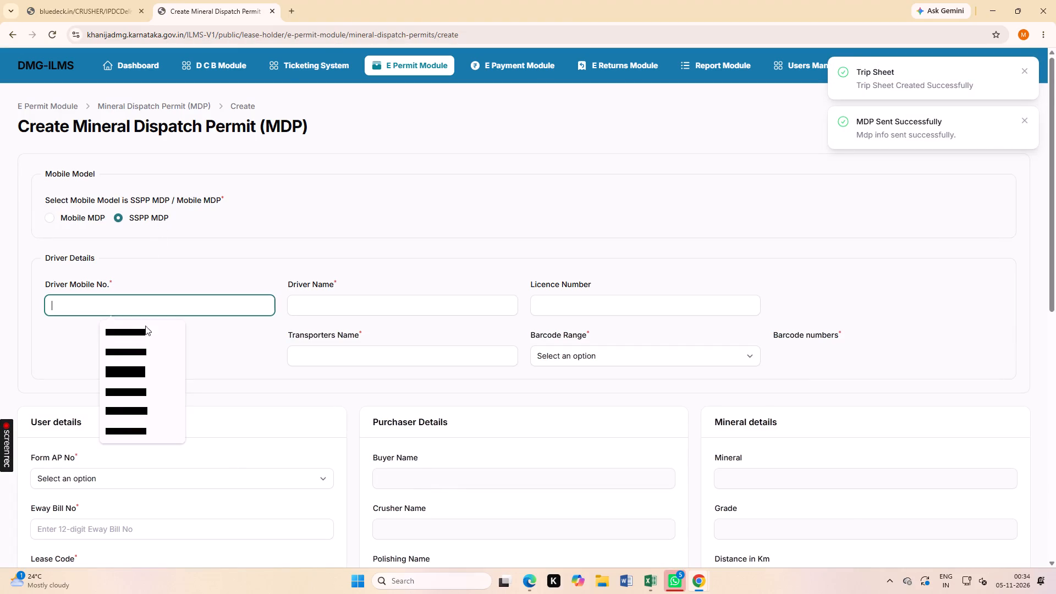
pyautogui.click(157, 348)
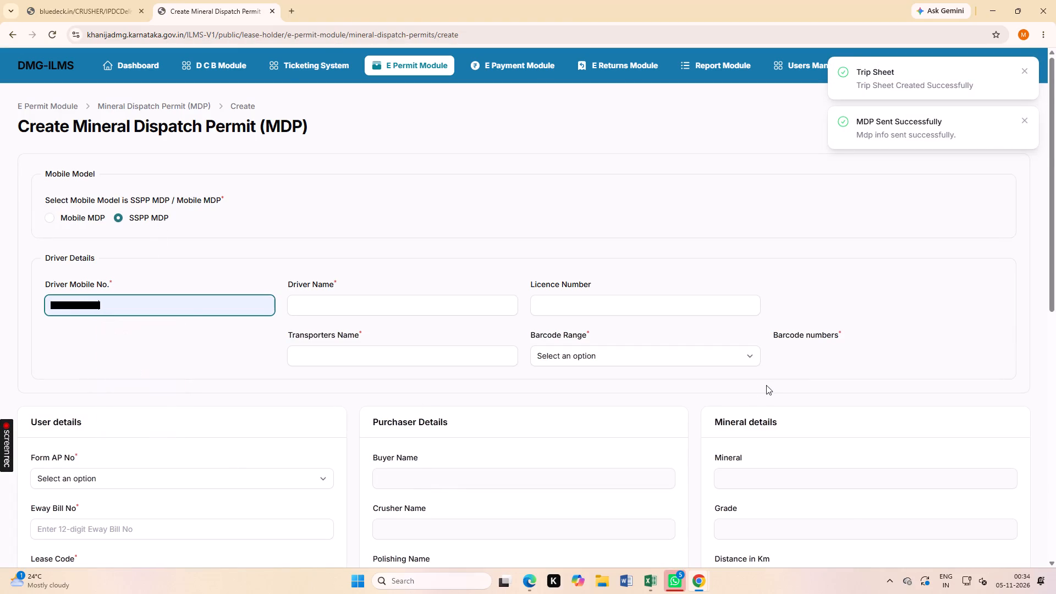
pyautogui.press('BackSpace')
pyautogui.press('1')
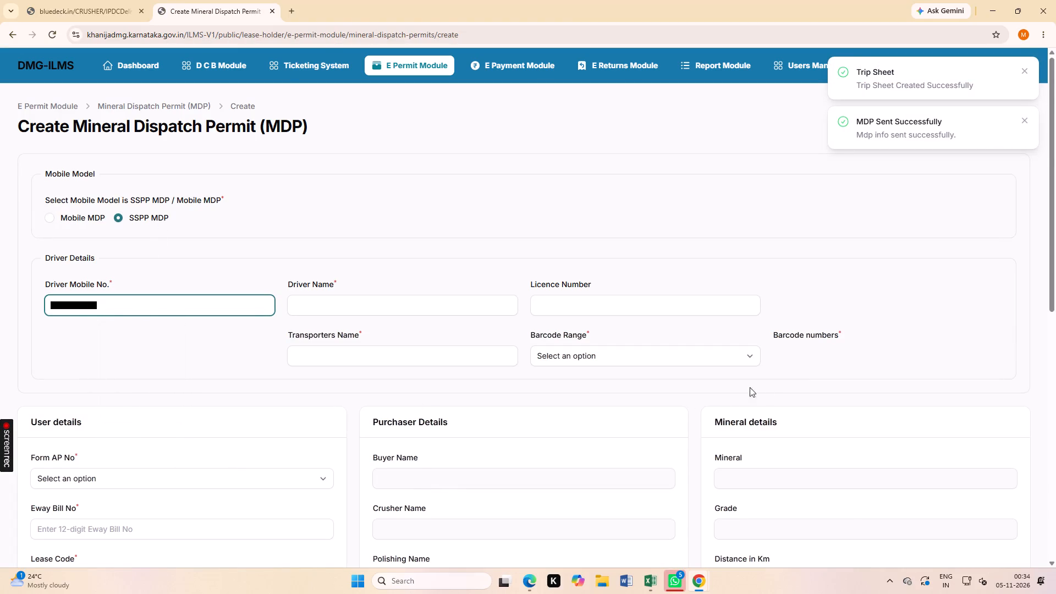
pyautogui.click(380, 308)
pyautogui.click(378, 329)
pyautogui.click(342, 248)
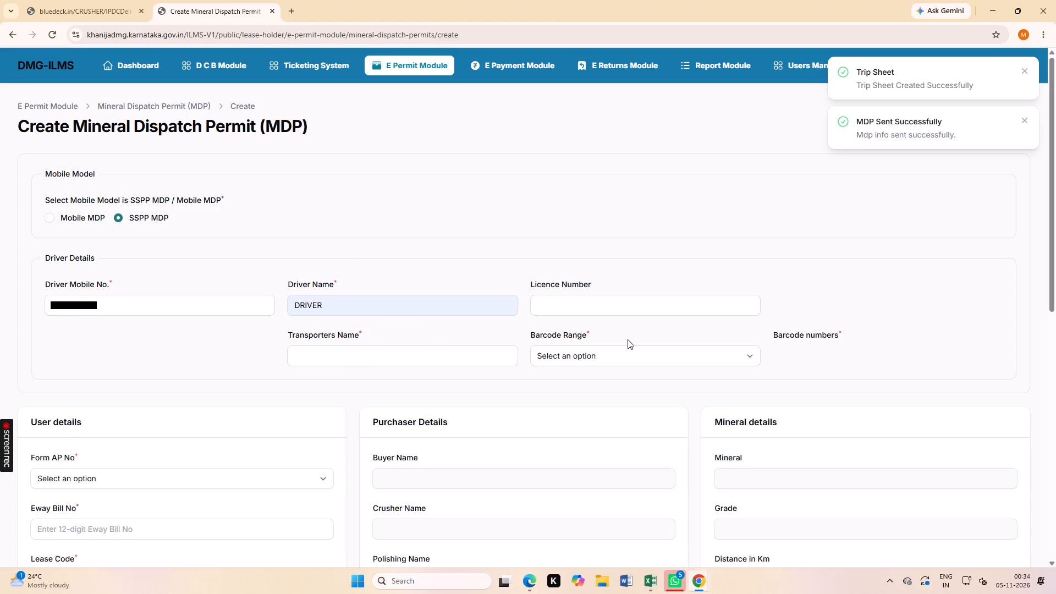
pyautogui.scroll(-1, 654, 343)
pyautogui.click(610, 304)
pyautogui.click(599, 309)
pyautogui.scroll(-5, 636, 237)
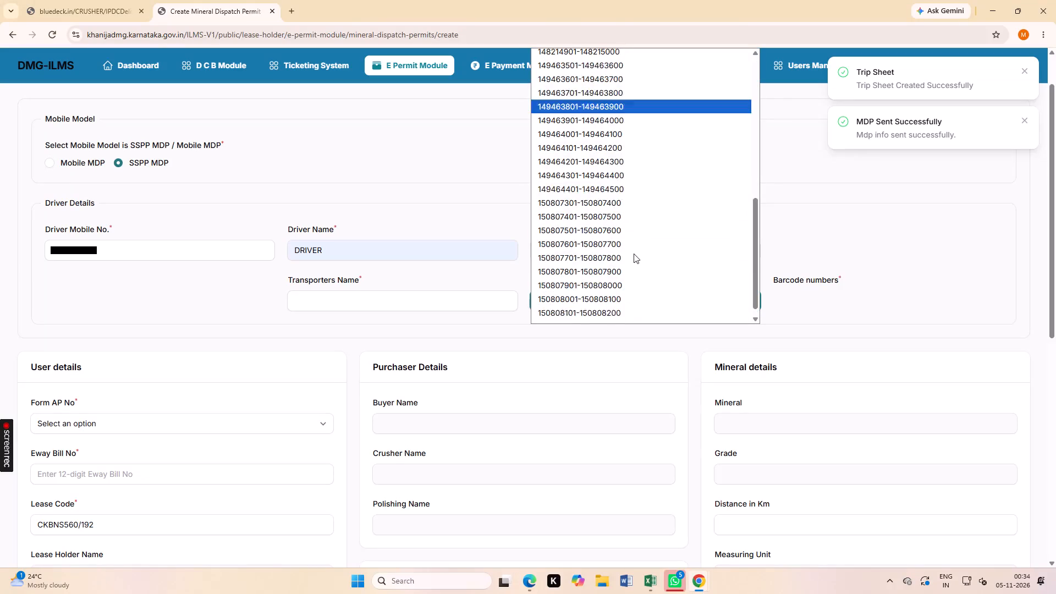
pyautogui.scroll(-2, 634, 254)
pyautogui.click(621, 71)
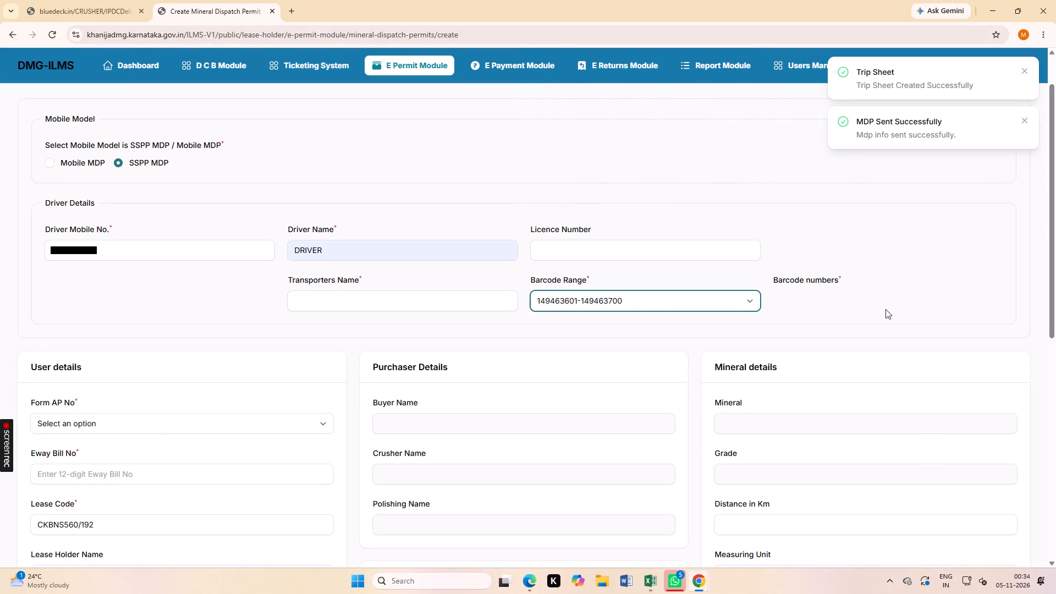
pyautogui.click(855, 301)
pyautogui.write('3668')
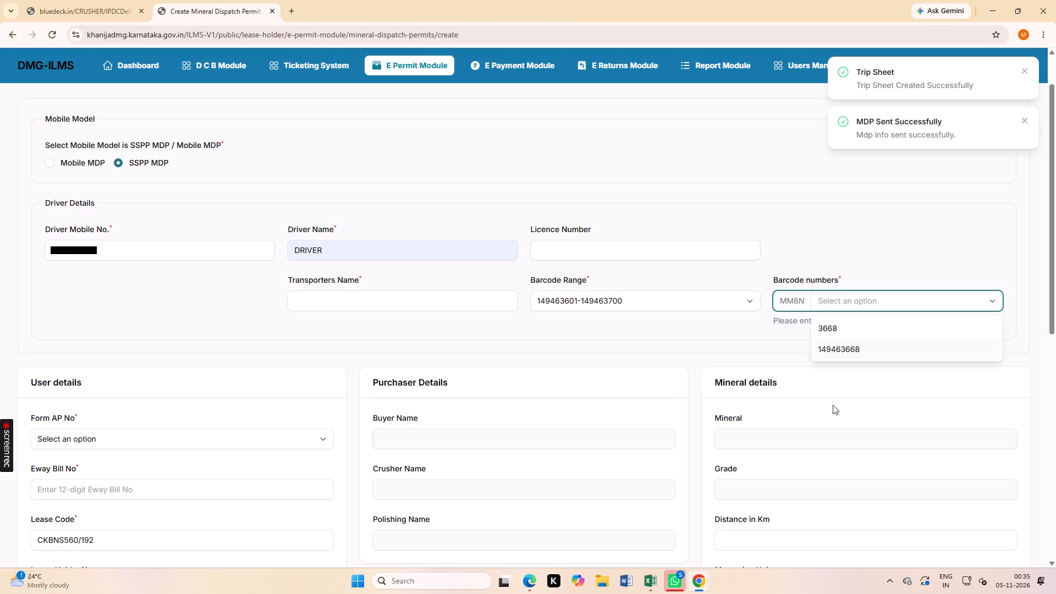
pyautogui.click(843, 350)
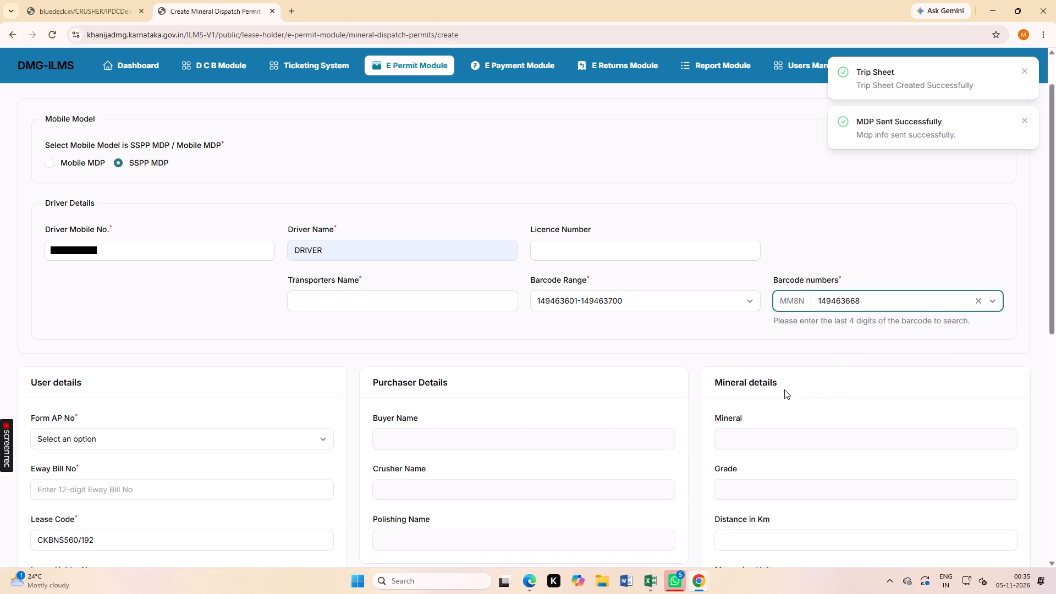
pyautogui.scroll(-2, 372, 387)
pyautogui.click(105, 330)
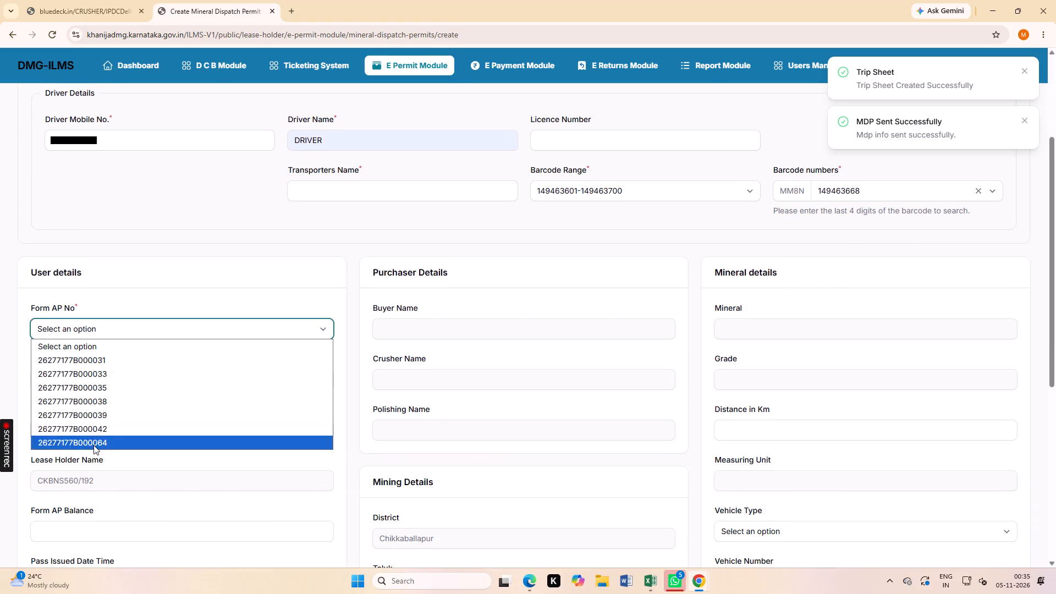
pyautogui.click(93, 446)
pyautogui.click(102, 380)
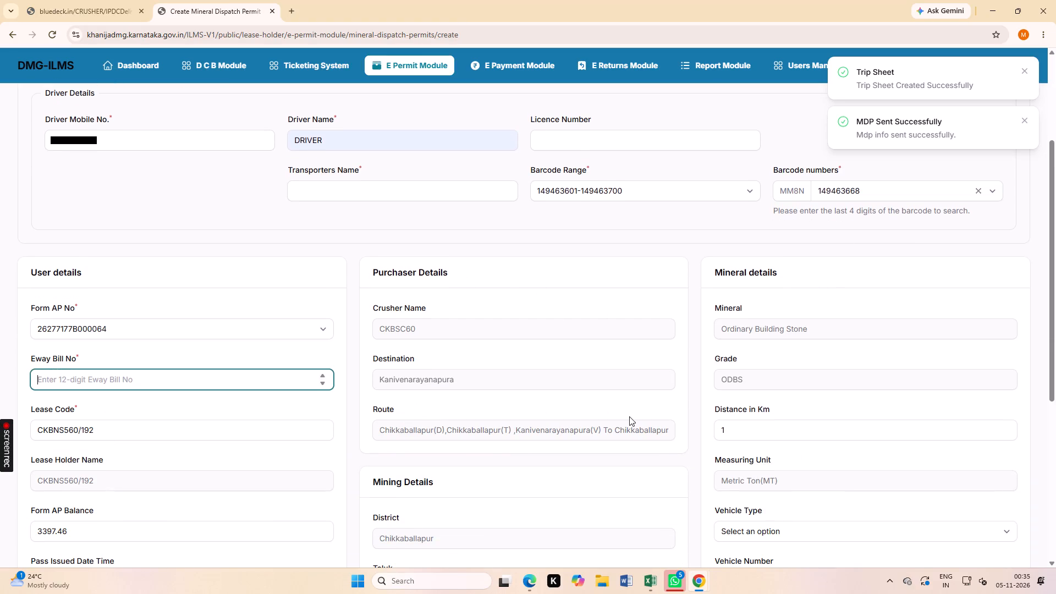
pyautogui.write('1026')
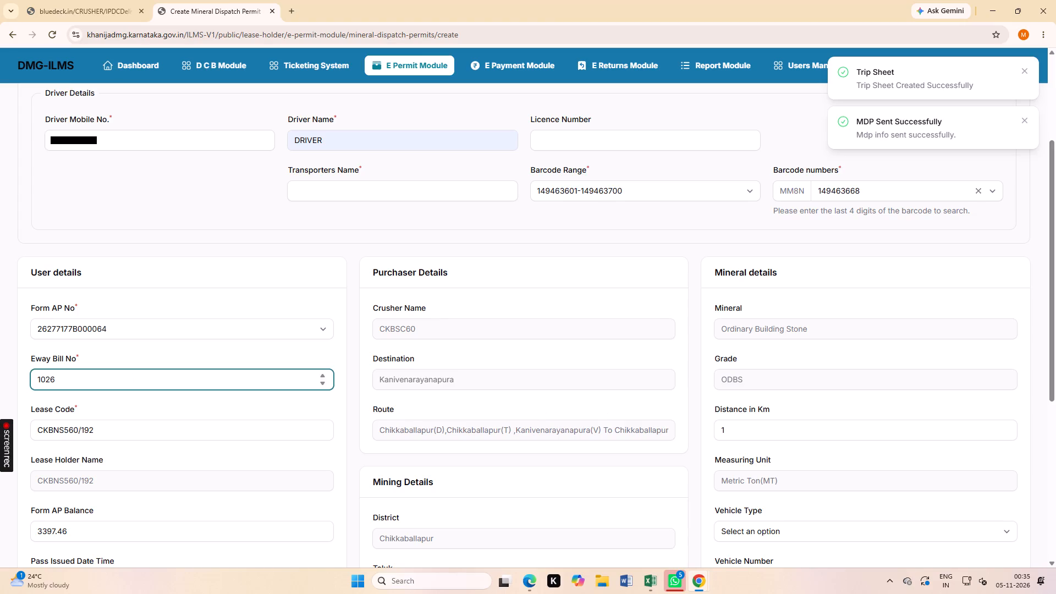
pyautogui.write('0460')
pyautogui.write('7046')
pyautogui.click(215, 348)
pyautogui.scroll(-2, 889, 480)
pyautogui.click(754, 416)
pyautogui.click(771, 477)
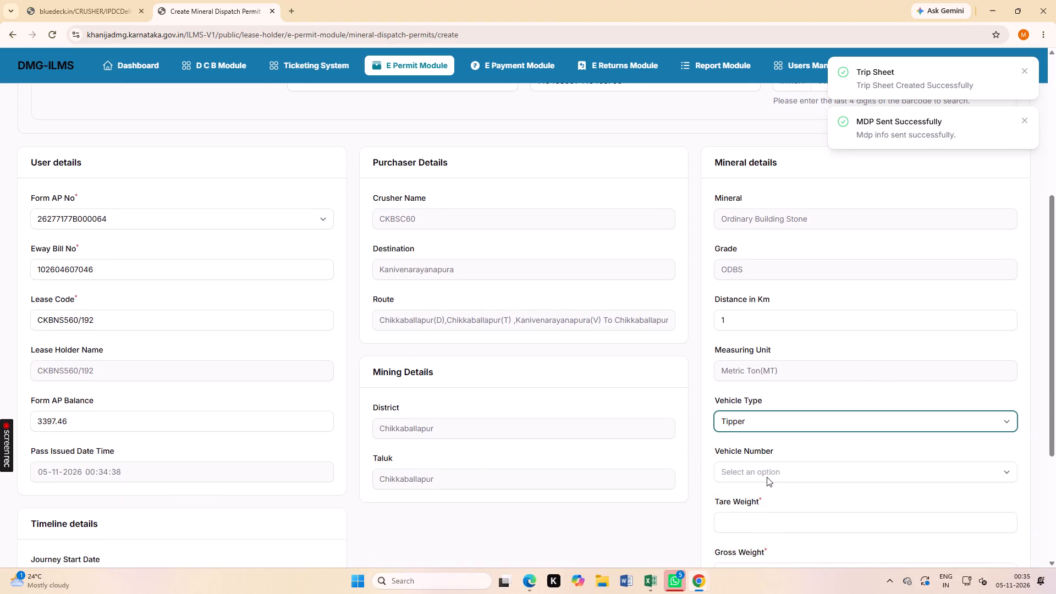
pyautogui.click(767, 477)
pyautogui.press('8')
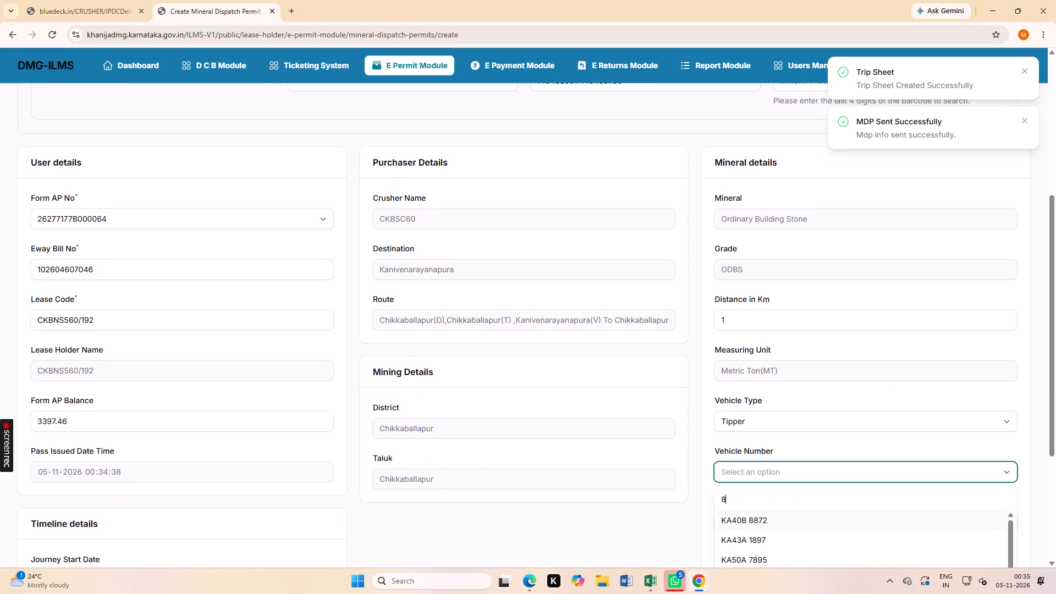
pyautogui.press('BackSpace')
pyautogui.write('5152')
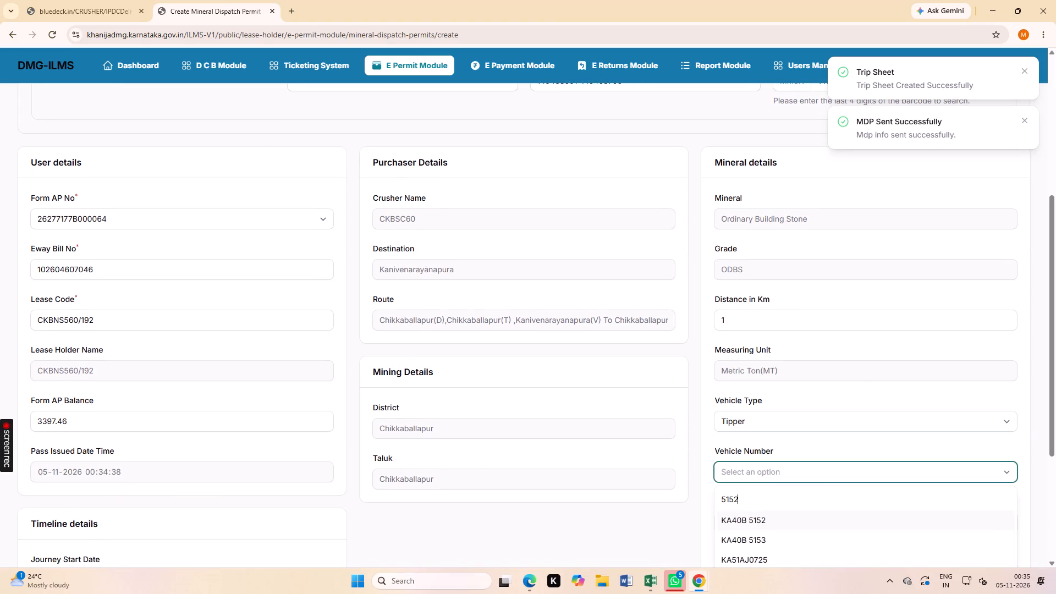
pyautogui.click(767, 520)
pyautogui.scroll(-2, 843, 538)
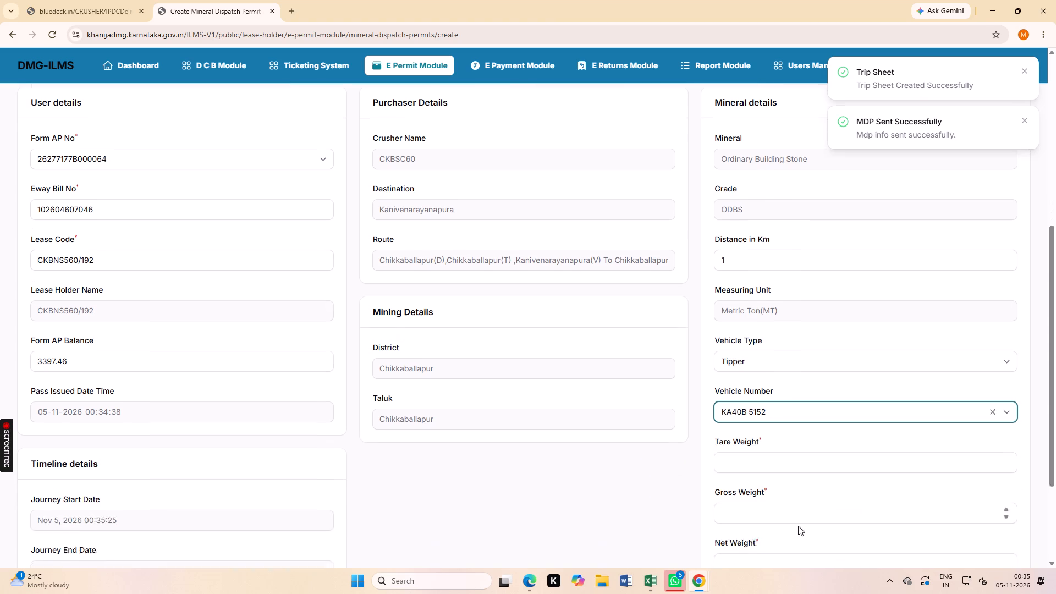
pyautogui.click(745, 470)
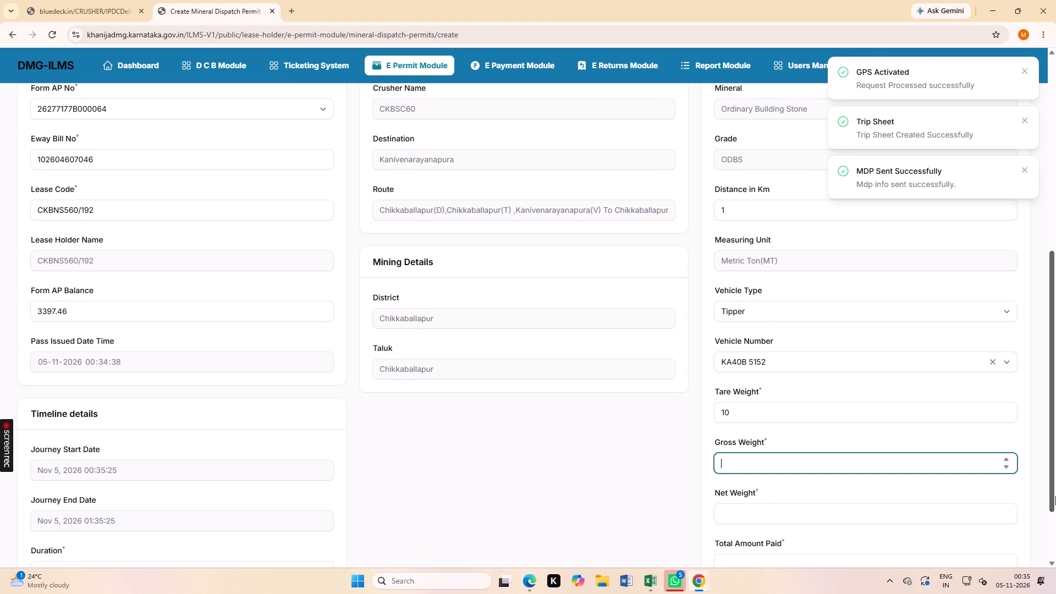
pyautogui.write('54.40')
pyautogui.click(583, 475)
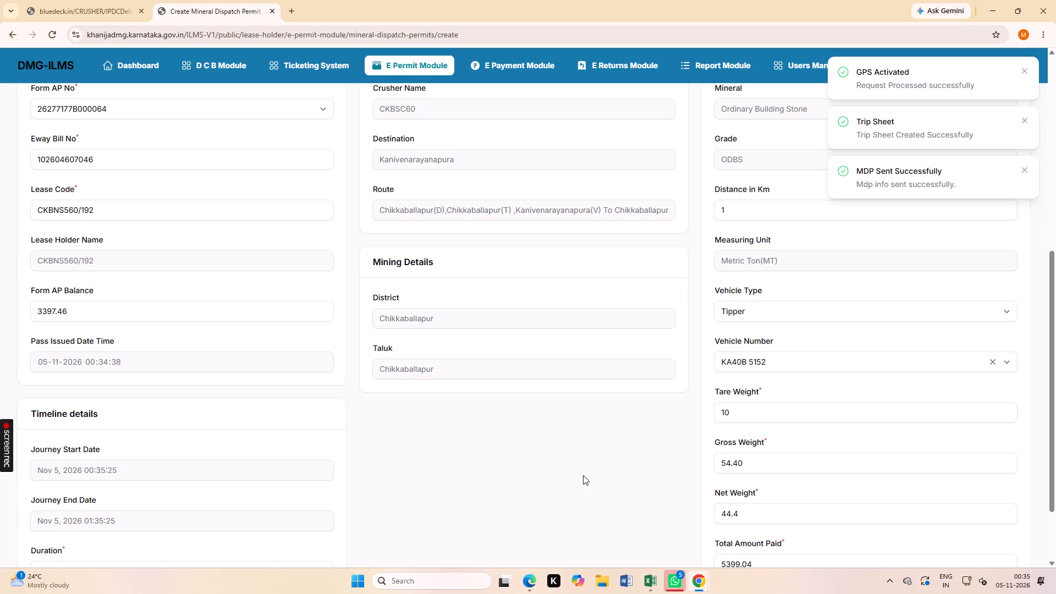
pyautogui.scroll(-3, 627, 509)
pyautogui.click(76, 540)
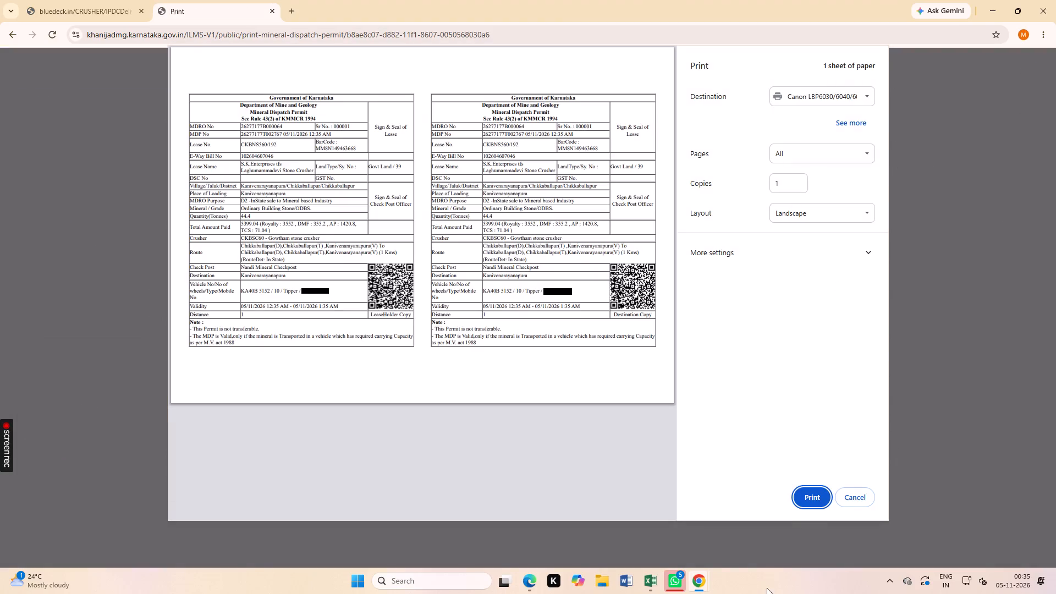
pyautogui.click(805, 503)
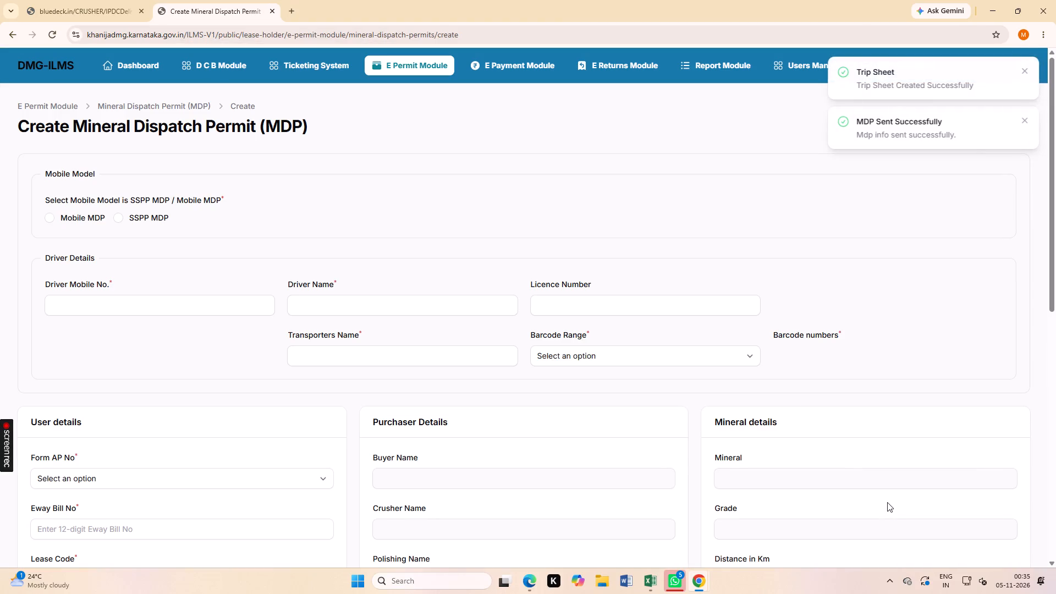
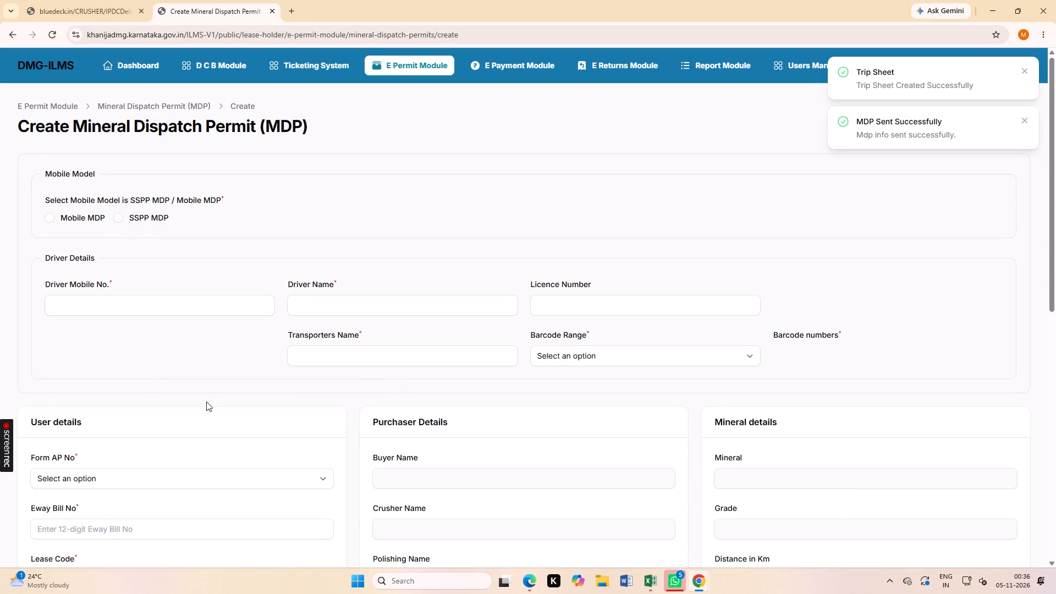
# Choose SSPP MDP as the mobile model, enter the driver's mobile number and set the driver name to VVDGH.
pyautogui.click(111, 221)
pyautogui.click(117, 218)
pyautogui.click(133, 310)
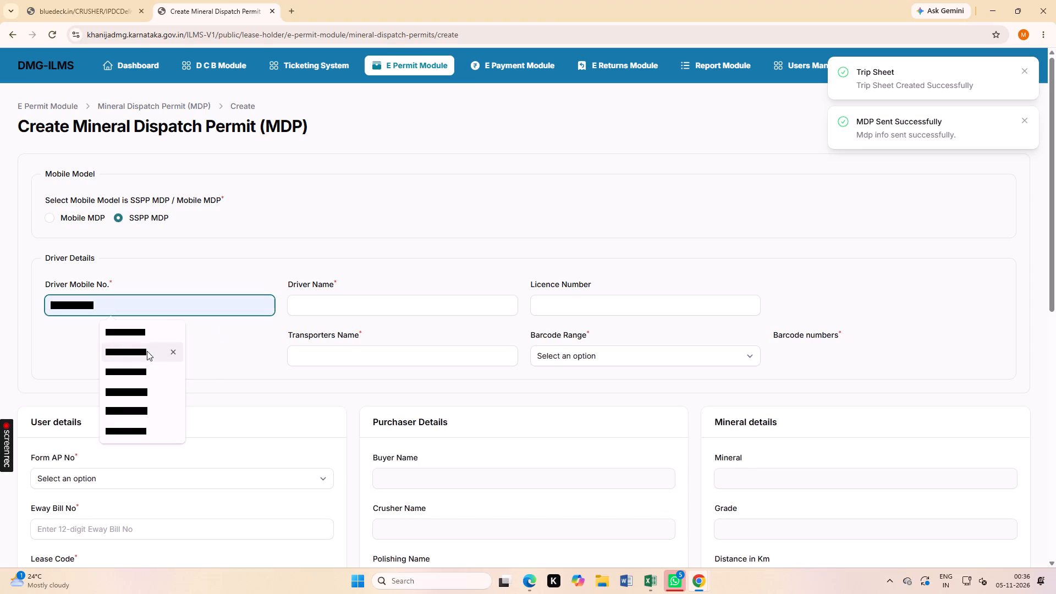
pyautogui.click(147, 351)
pyautogui.press('BackSpace')
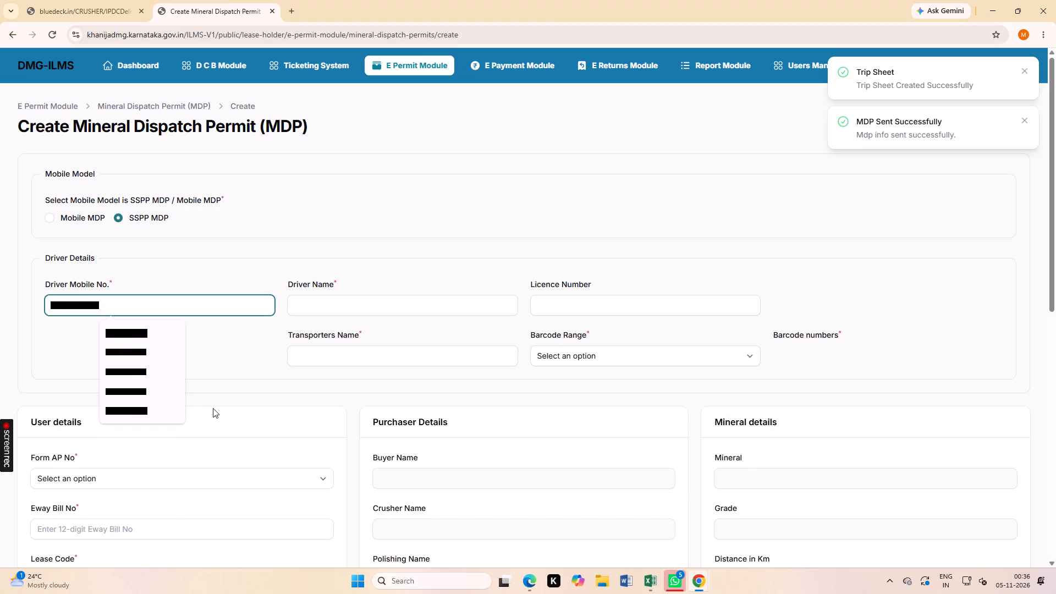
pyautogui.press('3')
pyautogui.click(335, 307)
pyautogui.click(417, 333)
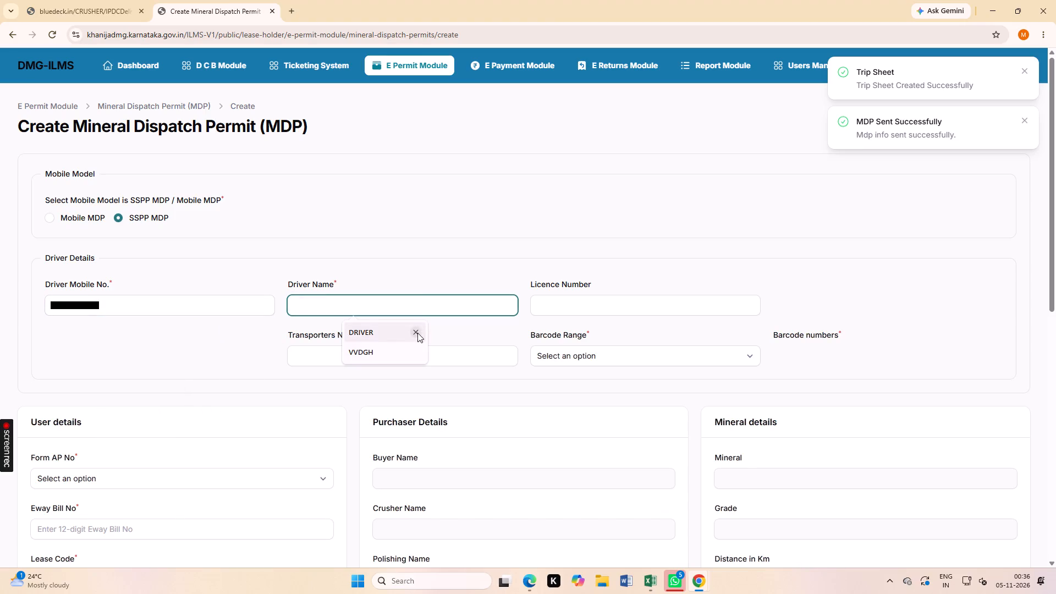
pyautogui.click(360, 333)
pyautogui.click(387, 255)
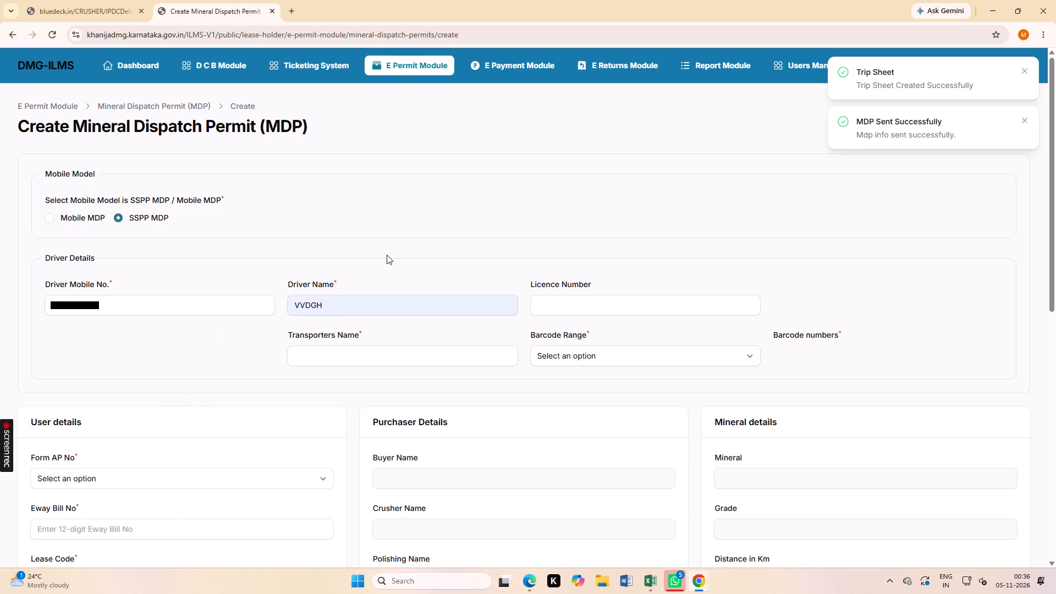
pyautogui.click(599, 355)
pyautogui.scroll(-12, 602, 267)
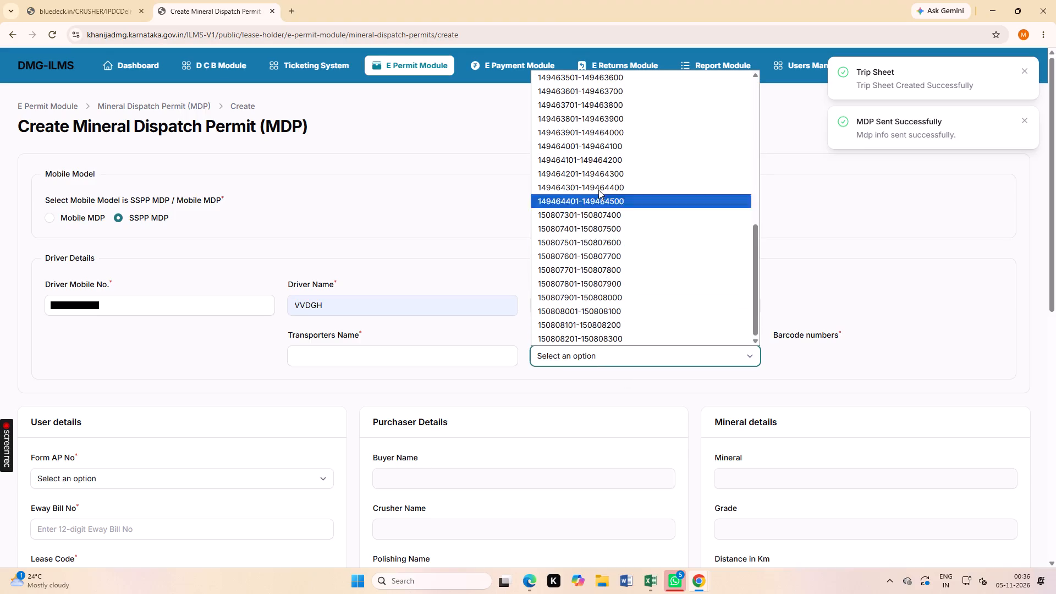
pyautogui.click(596, 87)
pyautogui.click(820, 354)
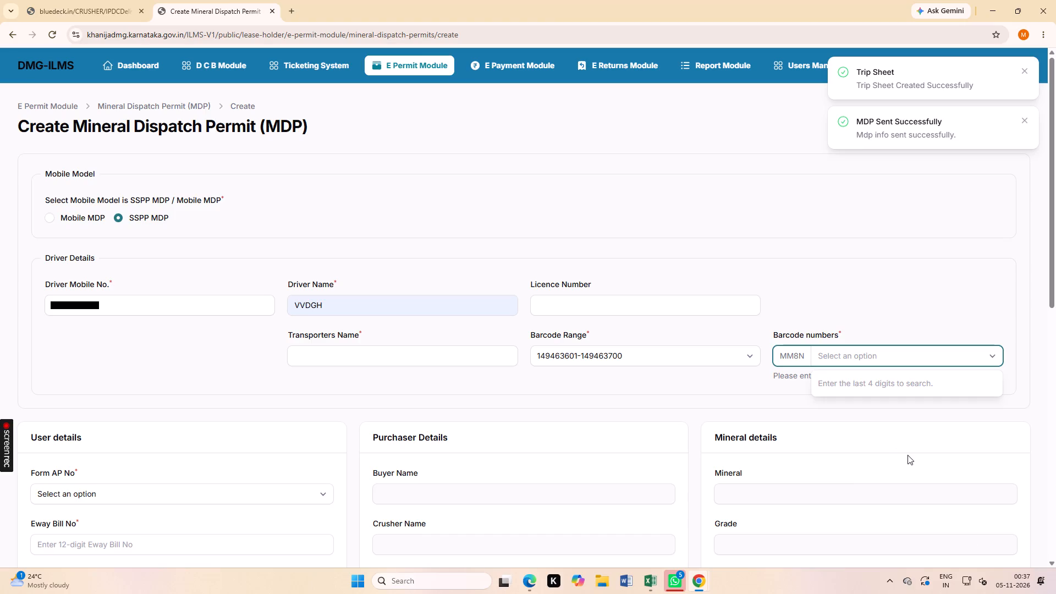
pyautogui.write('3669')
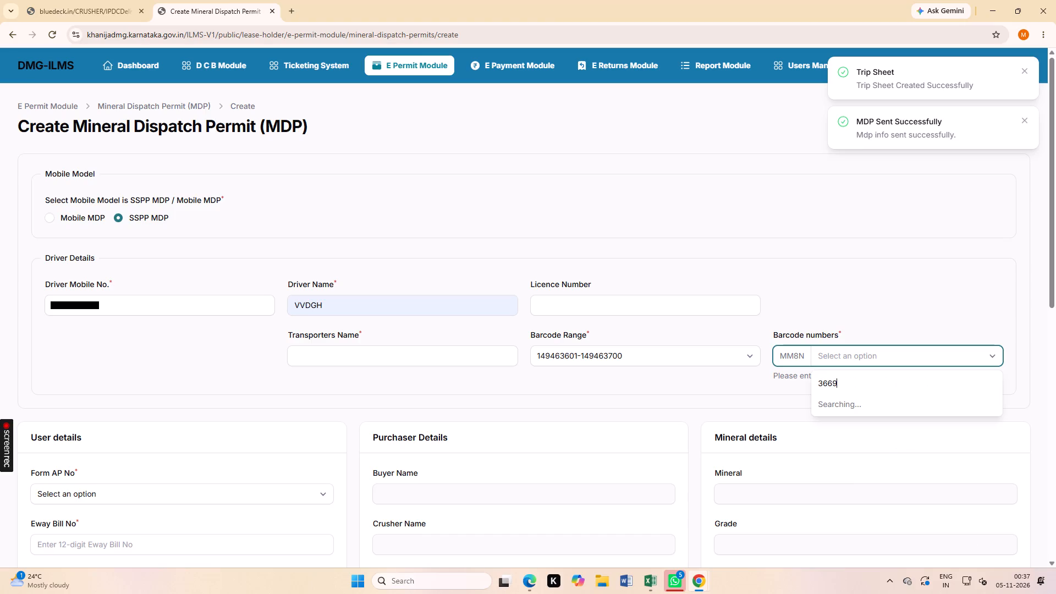
pyautogui.click(847, 411)
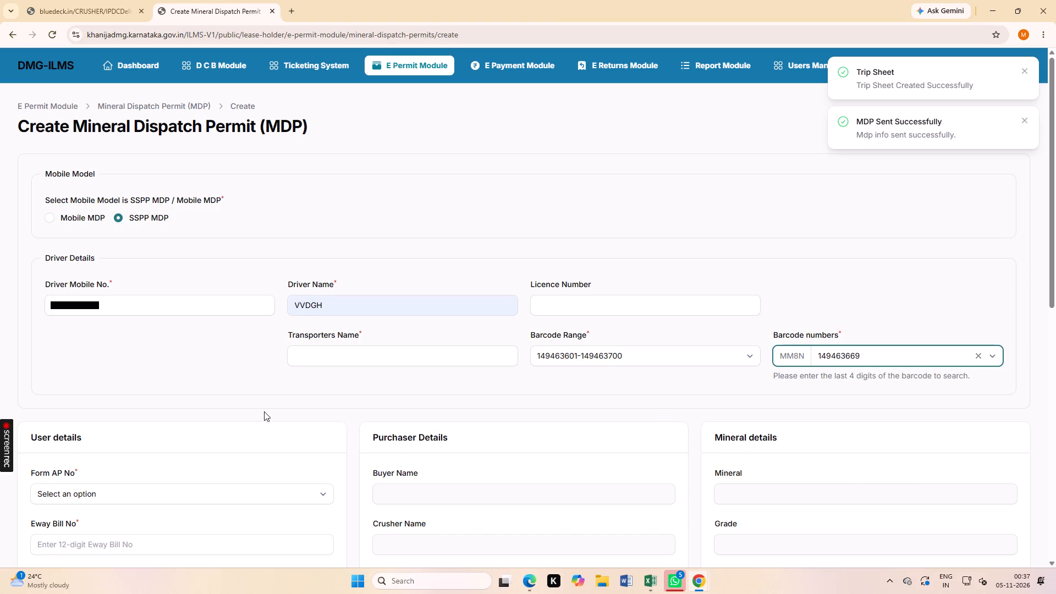
pyautogui.scroll(-1, 32, 459)
pyautogui.click(97, 437)
pyautogui.click(92, 548)
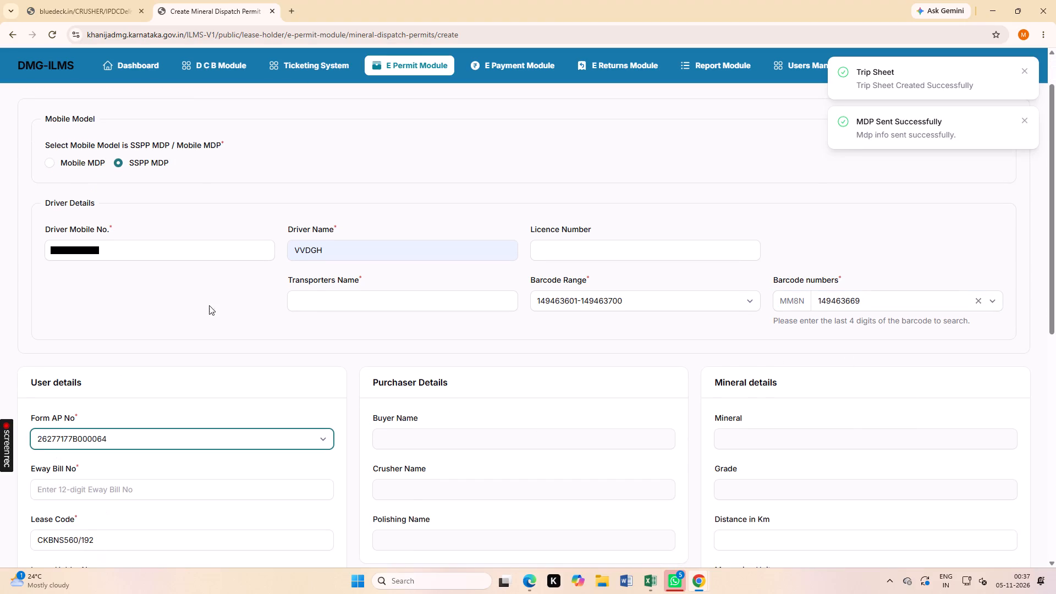
pyautogui.scroll(-2, 211, 309)
pyautogui.click(95, 388)
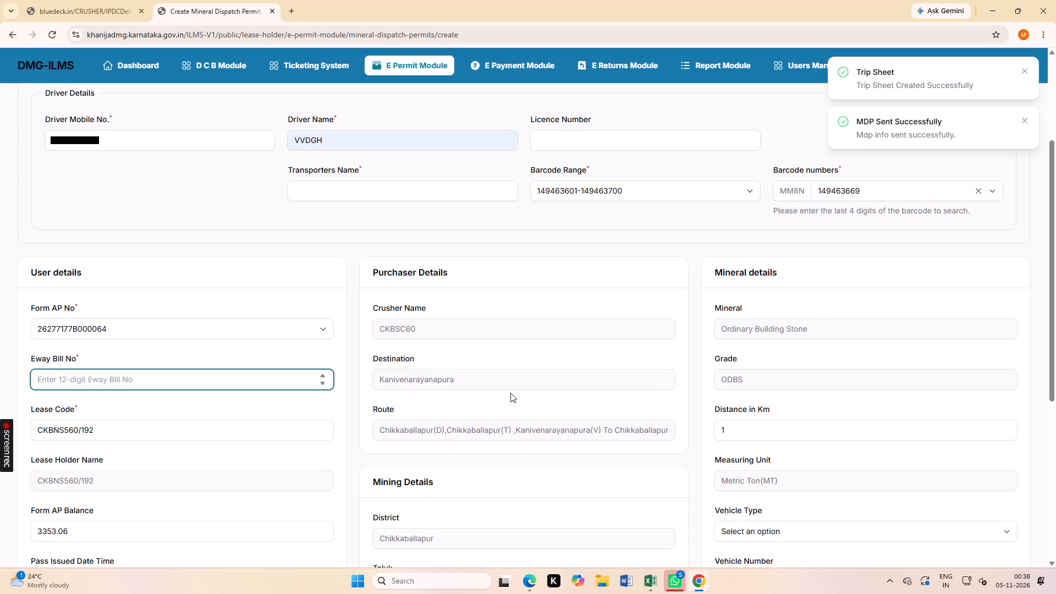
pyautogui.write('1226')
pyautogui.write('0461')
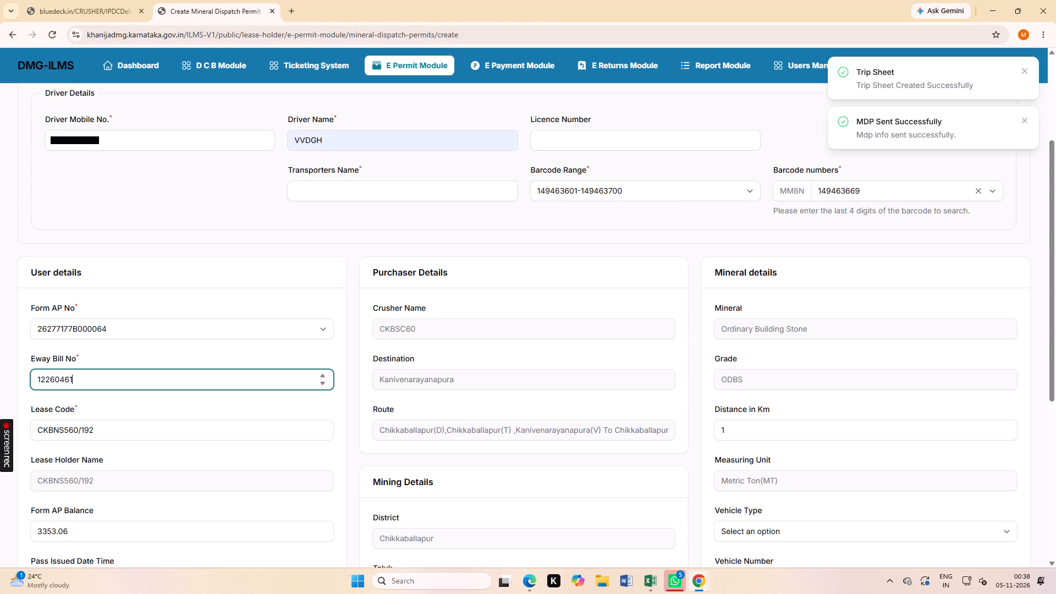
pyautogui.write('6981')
pyautogui.click(217, 345)
# Set the vehicle type to Tipper and search the vehicle numbers for 5152.
pyautogui.scroll(-3, 420, 409)
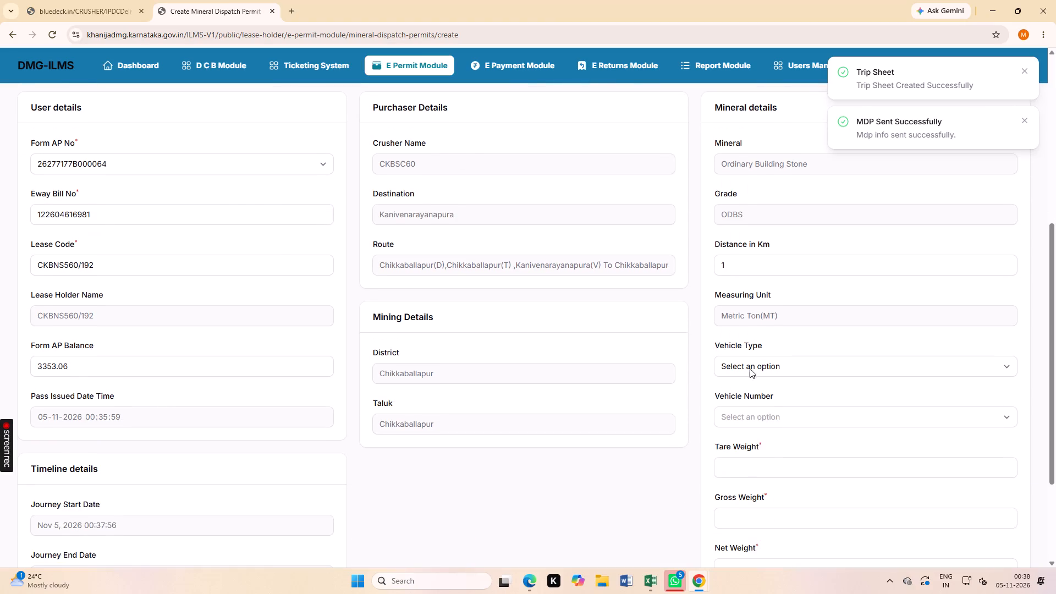
pyautogui.click(741, 364)
pyautogui.click(738, 426)
pyautogui.click(747, 426)
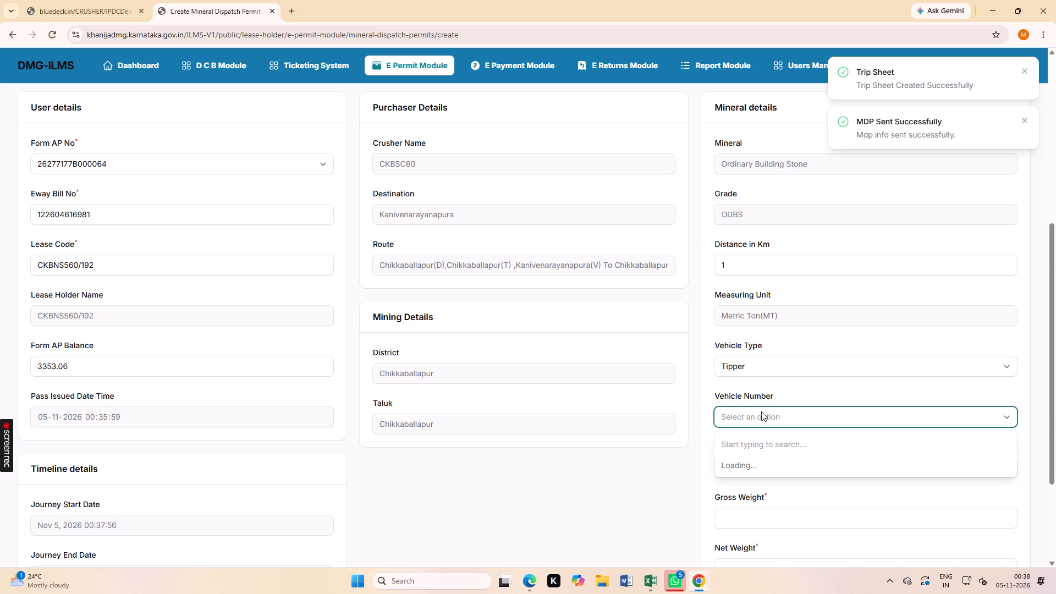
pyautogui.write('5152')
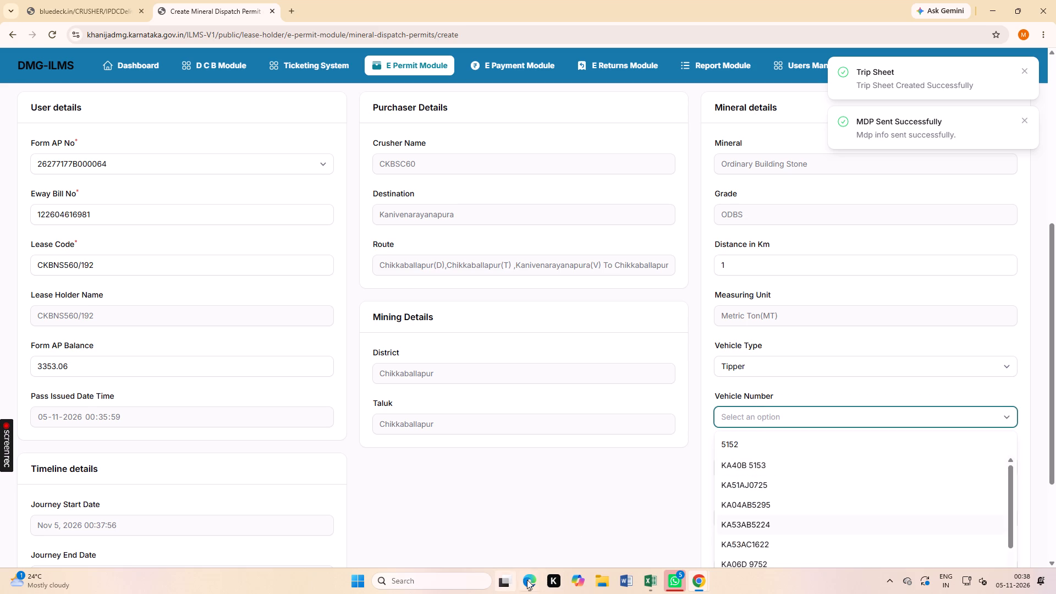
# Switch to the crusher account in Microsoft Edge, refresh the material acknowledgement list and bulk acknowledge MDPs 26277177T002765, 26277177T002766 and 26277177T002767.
pyautogui.click(518, 536)
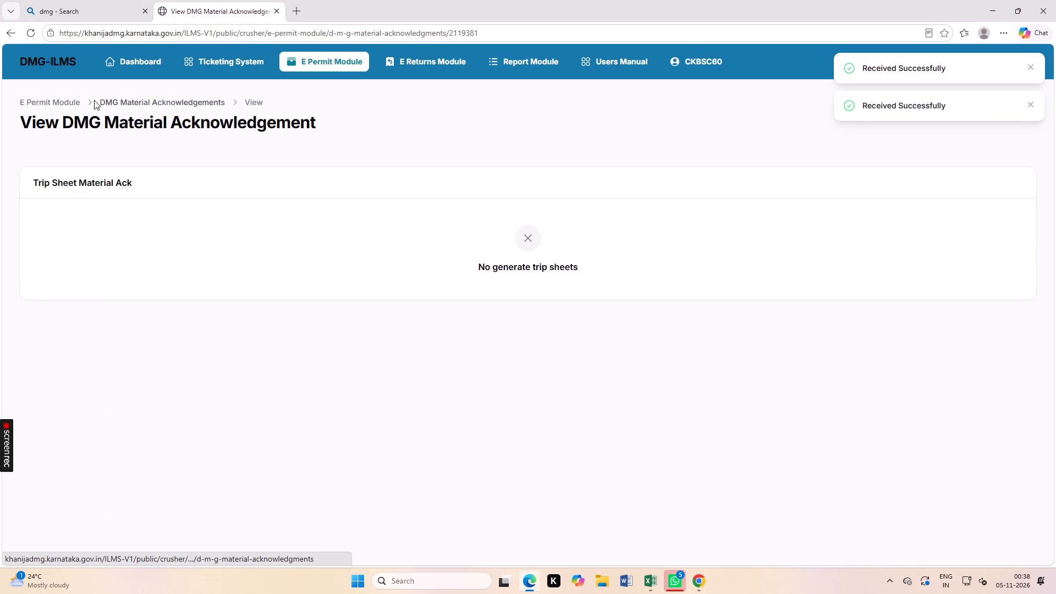
pyautogui.click(28, 34)
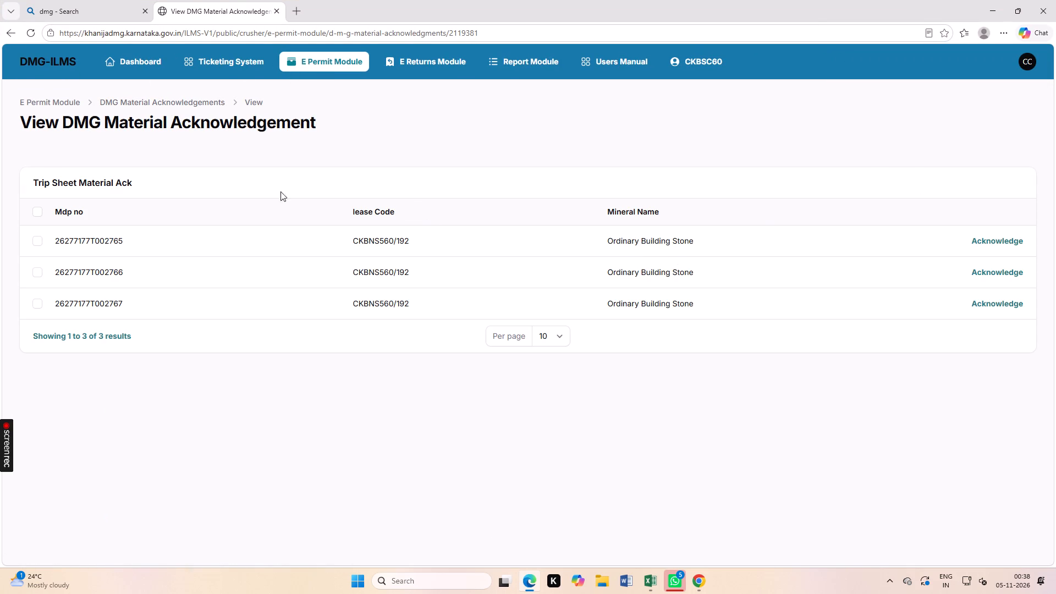
pyautogui.click(41, 213)
pyautogui.click(59, 216)
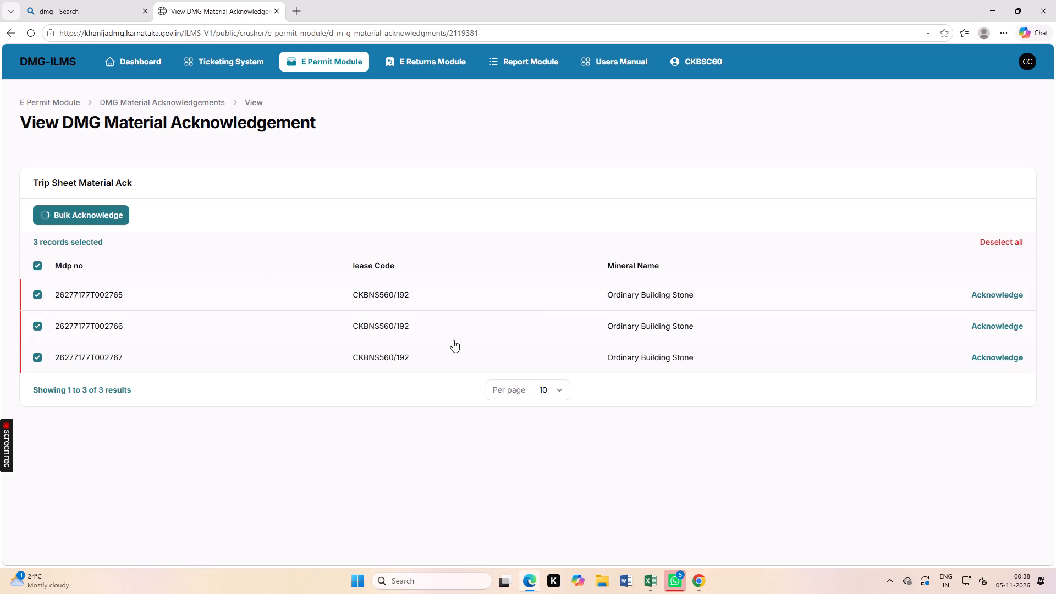
pyautogui.click(585, 252)
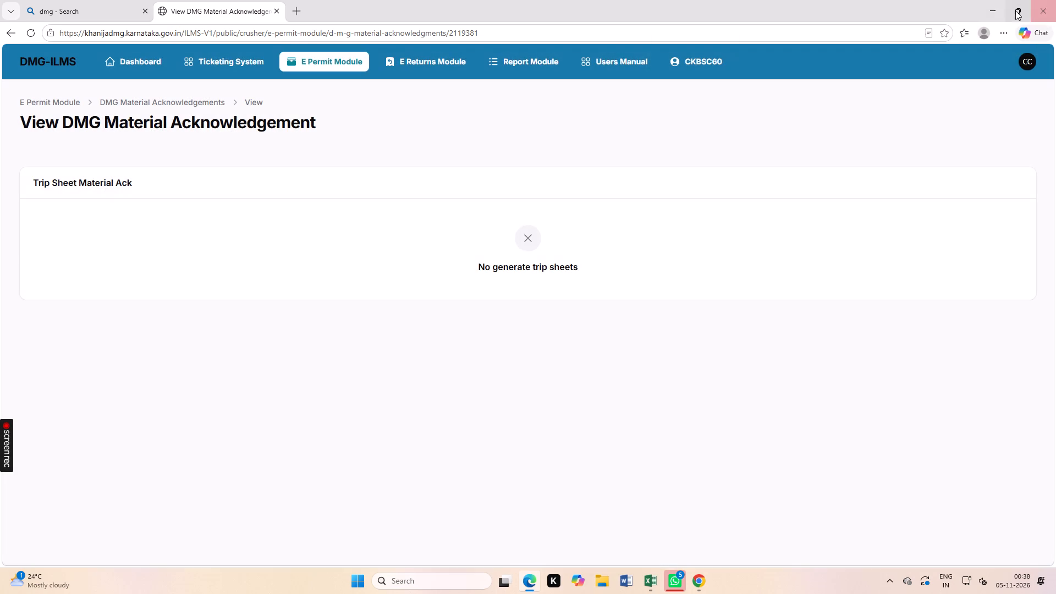
pyautogui.click(991, 9)
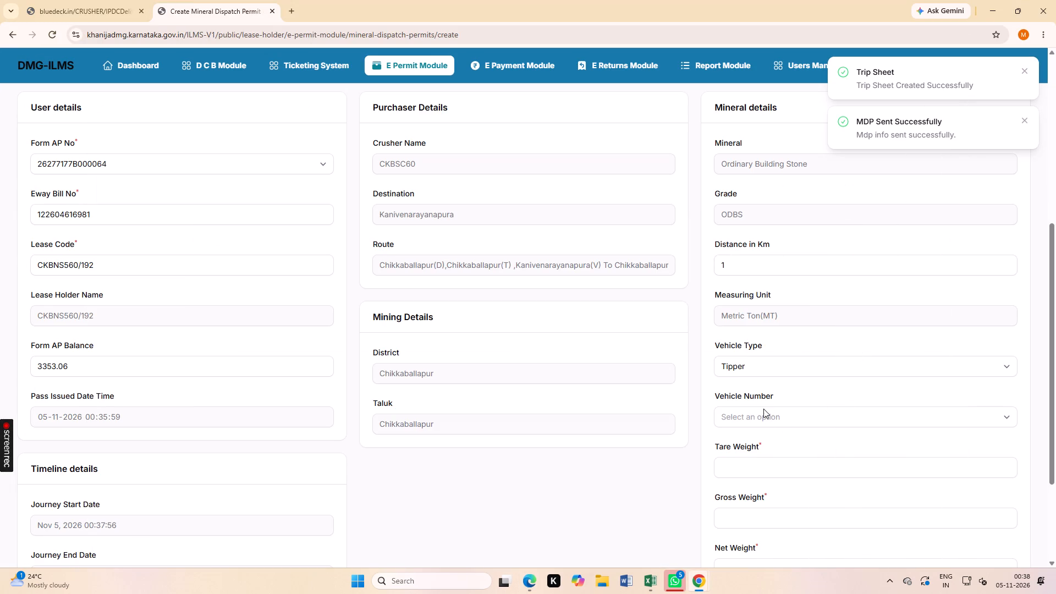
pyautogui.click(763, 409)
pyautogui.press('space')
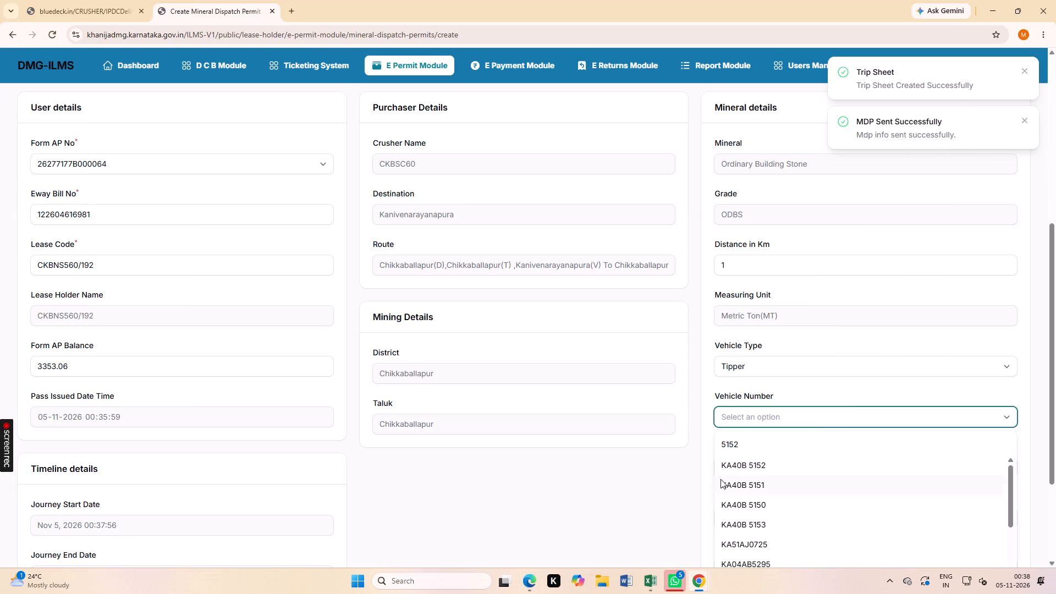
pyautogui.click(741, 469)
pyautogui.click(752, 509)
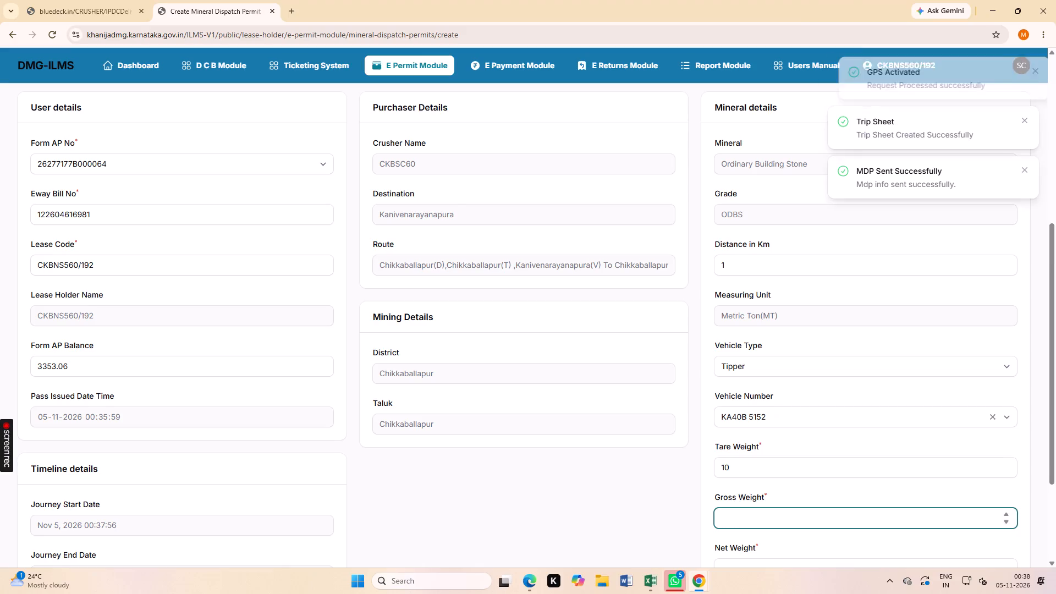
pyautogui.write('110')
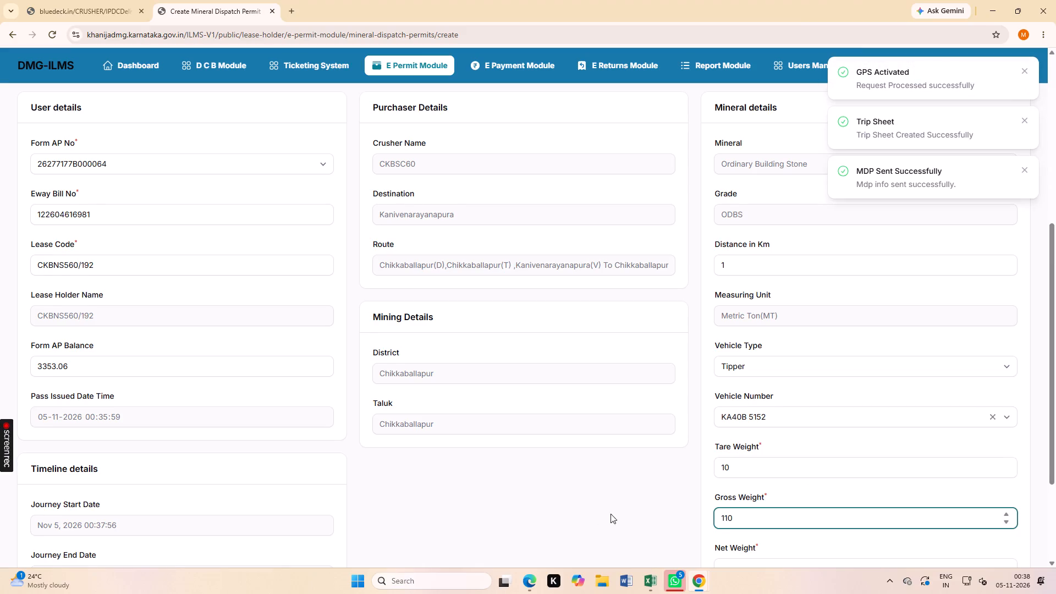
pyautogui.scroll(-3, 561, 490)
pyautogui.scroll(-3, 272, 477)
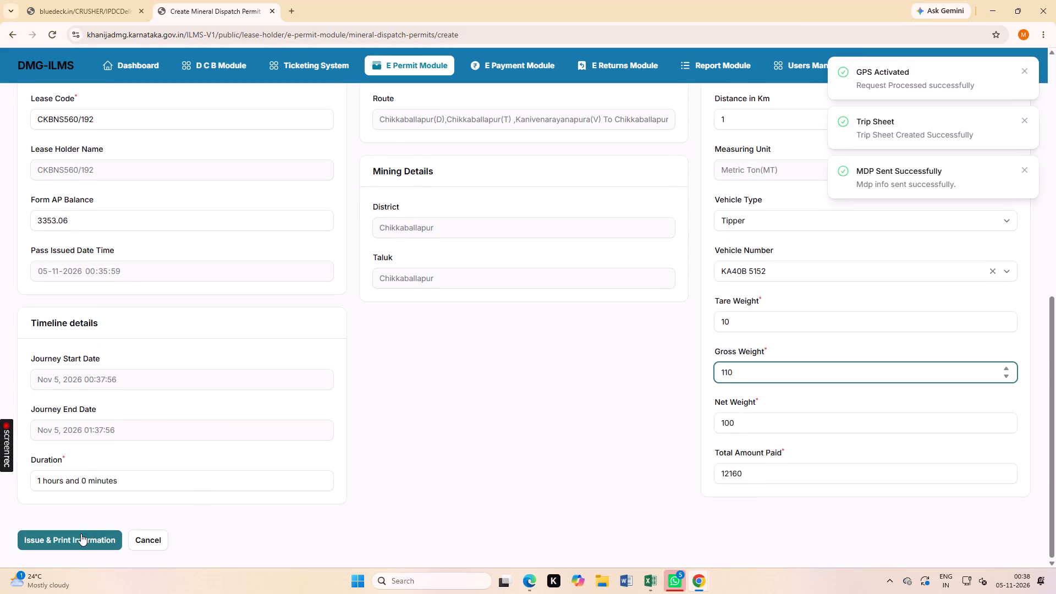
pyautogui.click(81, 533)
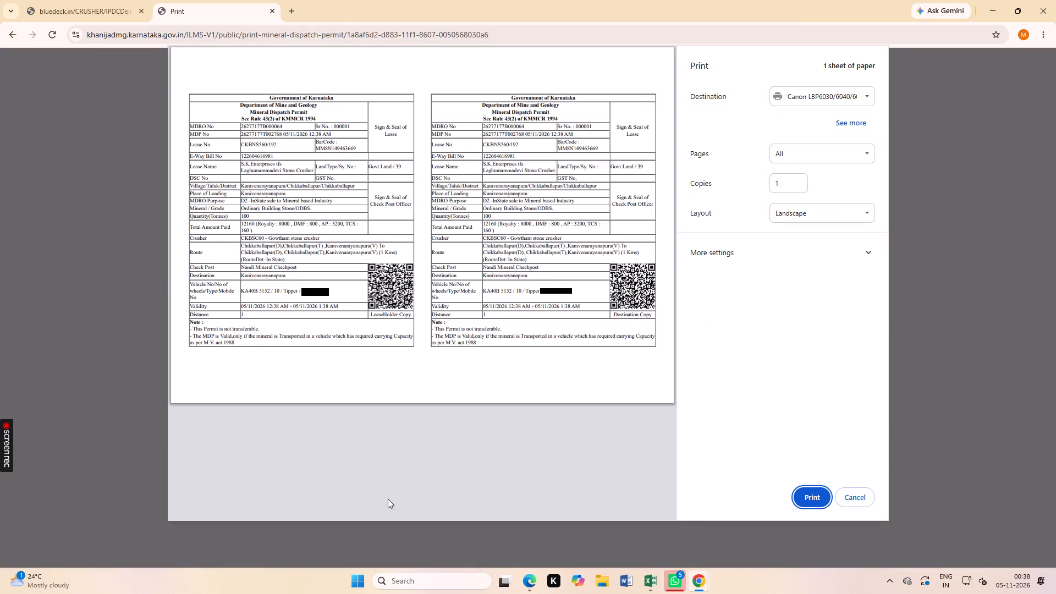
pyautogui.click(815, 496)
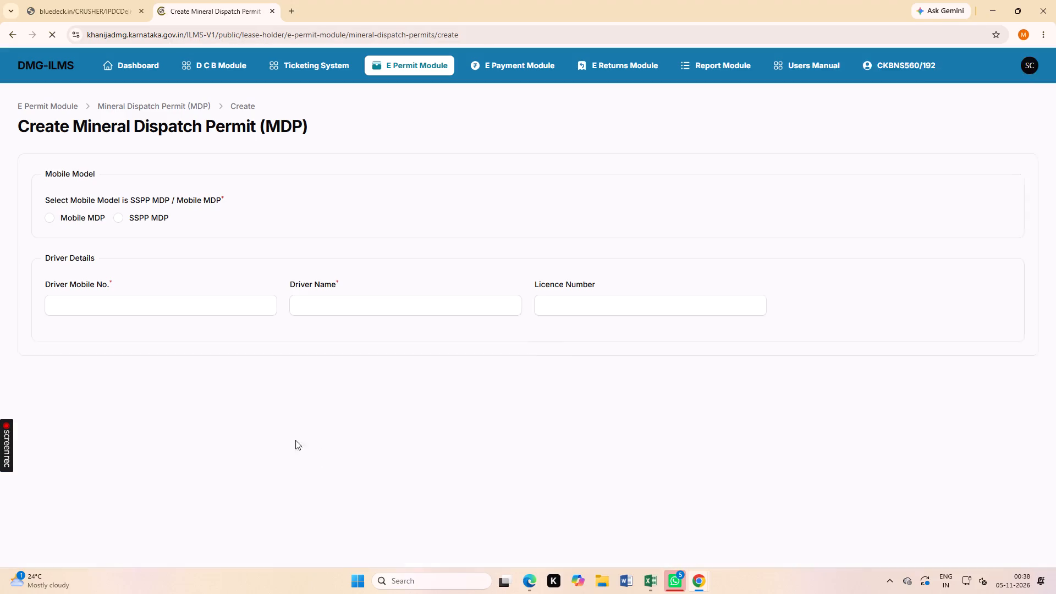
# On the new permit form, choose SSPP MDP, enter the driver's mobile number and set the driver name to VVDGH.
pyautogui.click(136, 216)
pyautogui.click(134, 301)
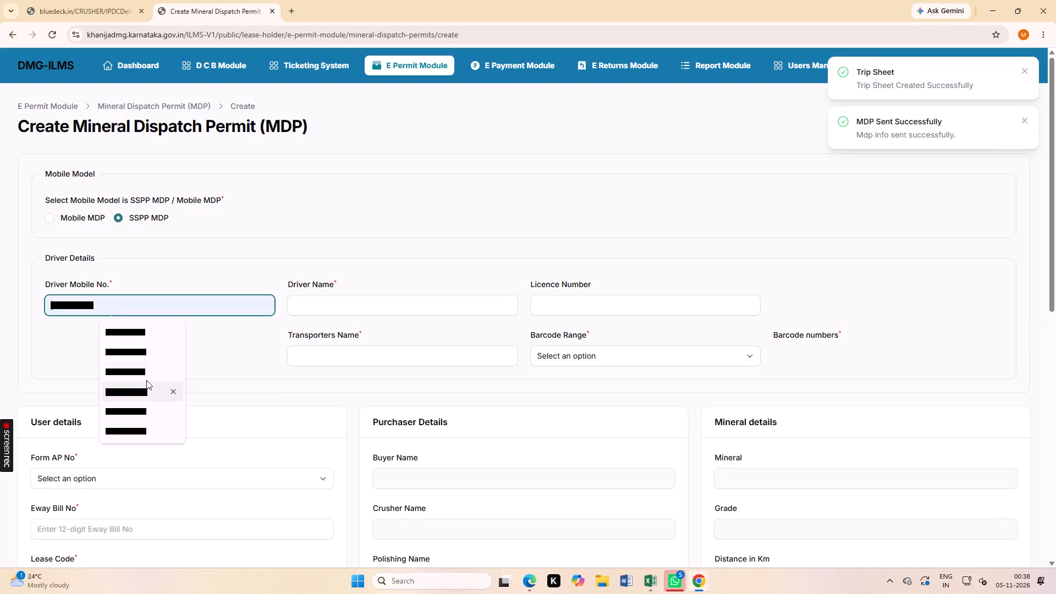
pyautogui.click(144, 358)
pyautogui.press('BackSpace')
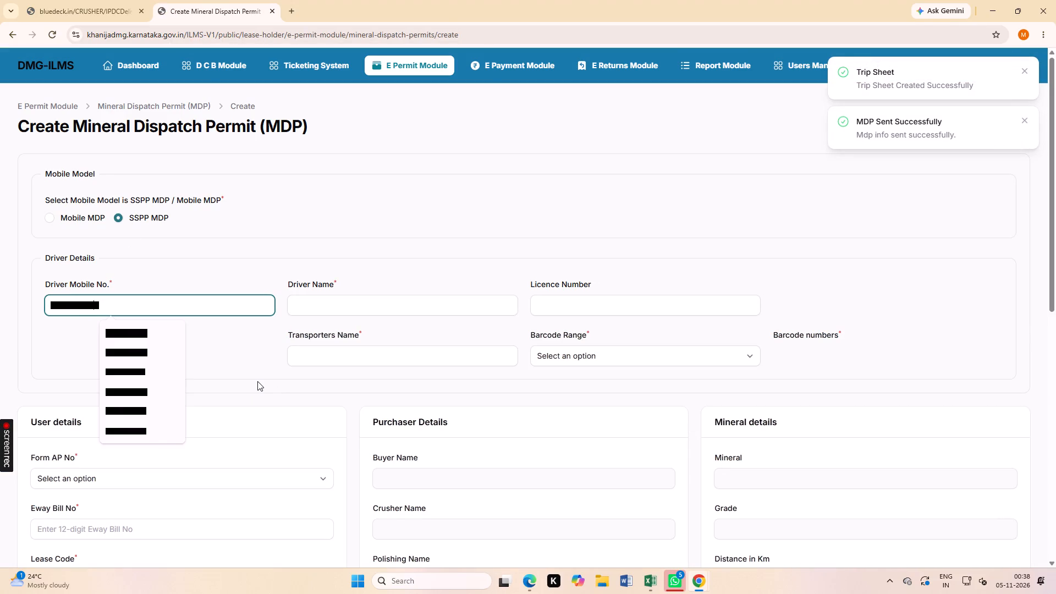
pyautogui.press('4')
pyautogui.click(157, 356)
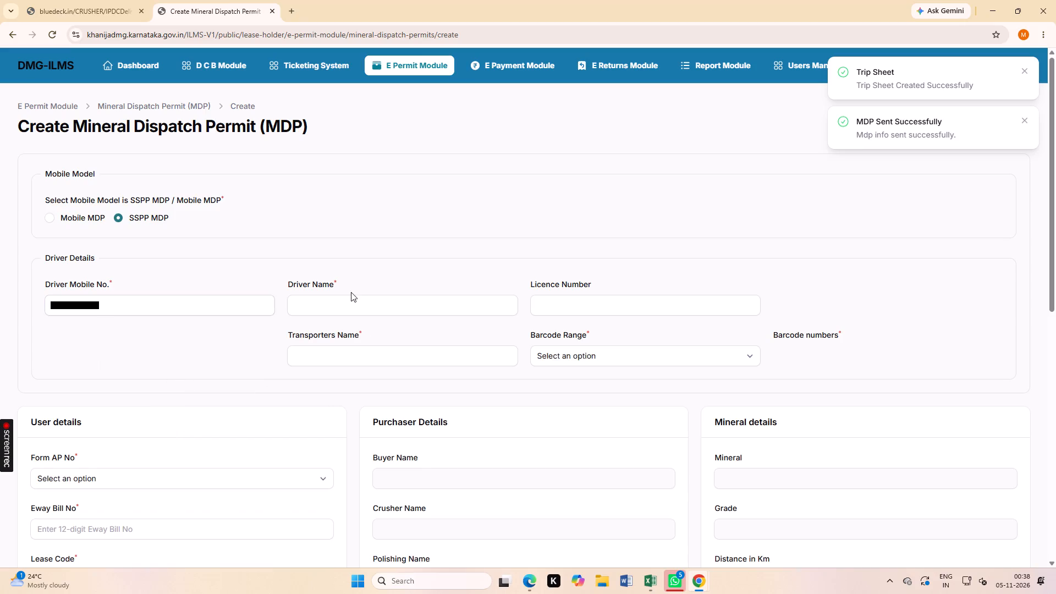
pyautogui.click(351, 292)
pyautogui.click(358, 309)
pyautogui.click(365, 328)
pyautogui.click(200, 347)
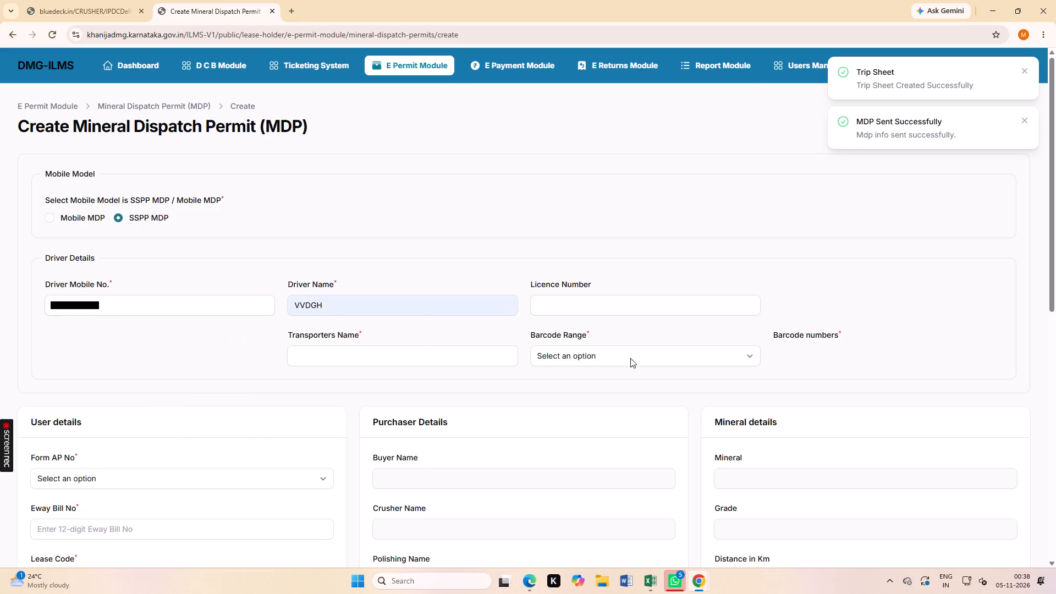
pyautogui.click(623, 352)
pyautogui.scroll(-12, 632, 265)
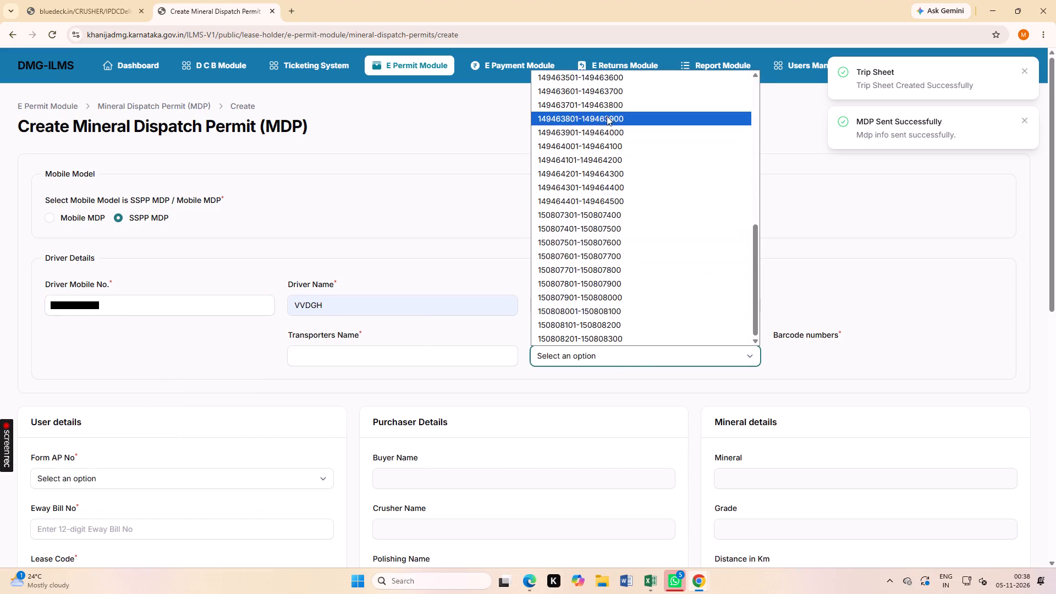
pyautogui.click(598, 97)
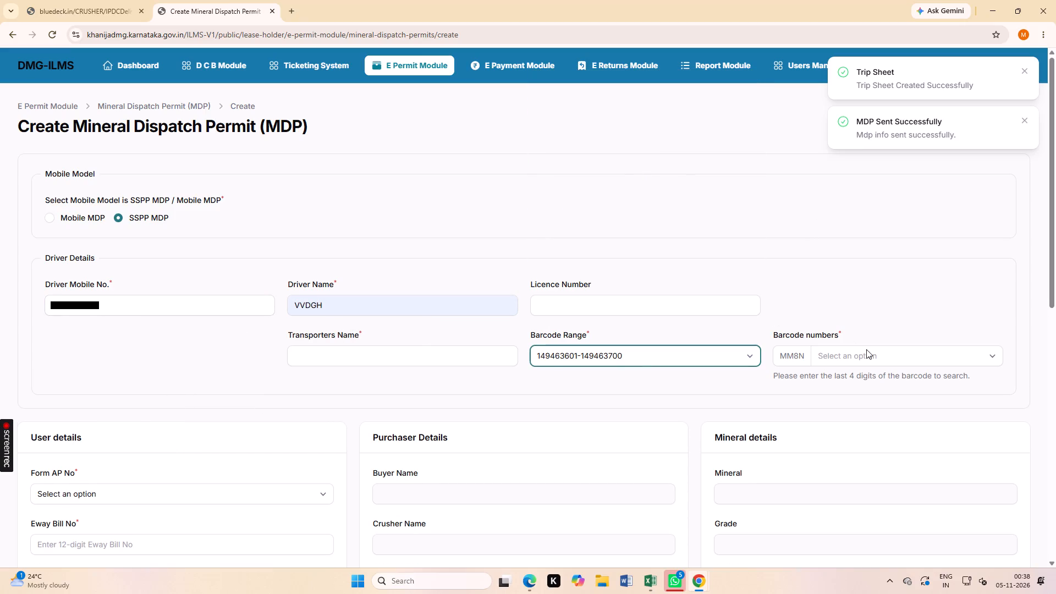
pyautogui.click(866, 349)
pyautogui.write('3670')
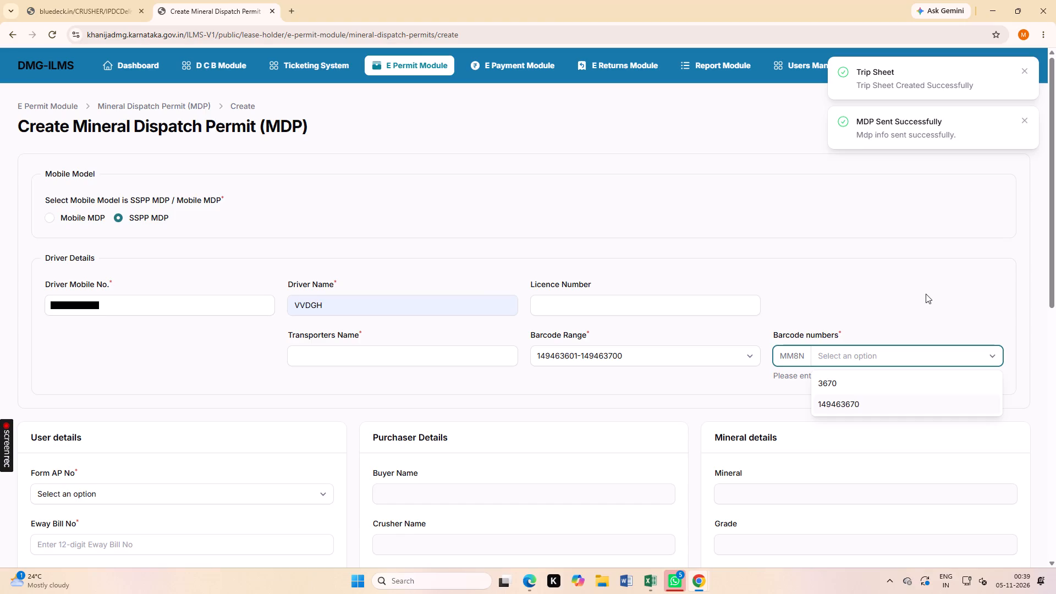
pyautogui.click(878, 397)
pyautogui.scroll(-3, 230, 352)
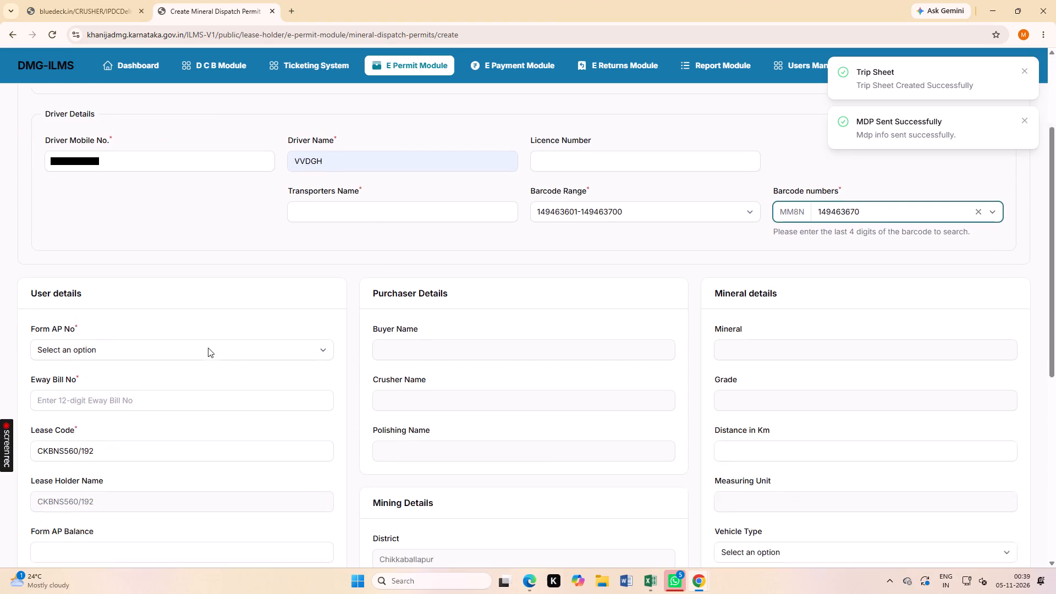
pyautogui.click(79, 323)
pyautogui.click(117, 436)
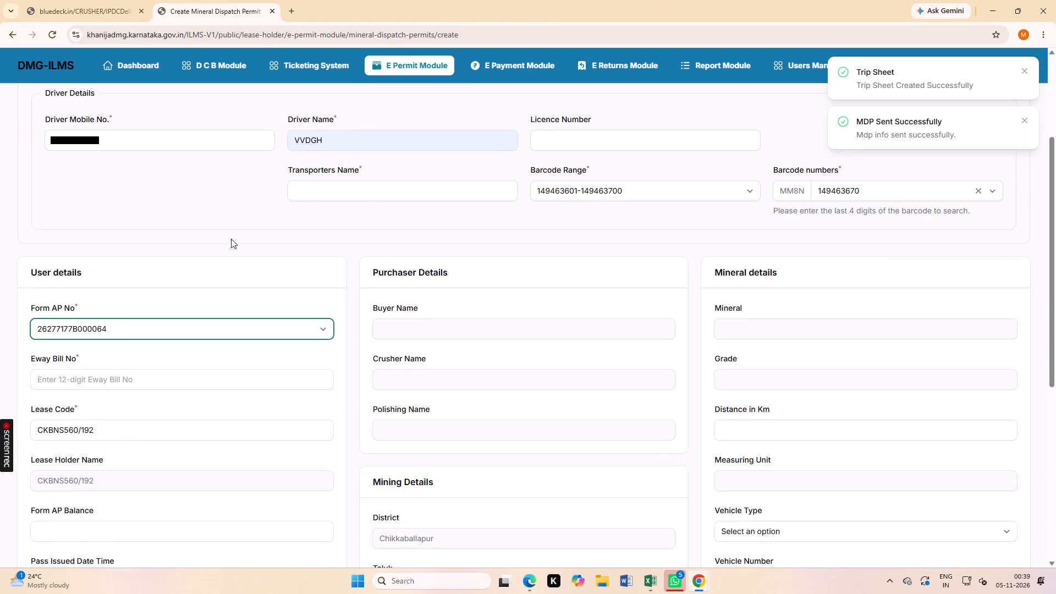
pyautogui.scroll(-3, 231, 239)
pyautogui.click(107, 225)
pyautogui.click(147, 217)
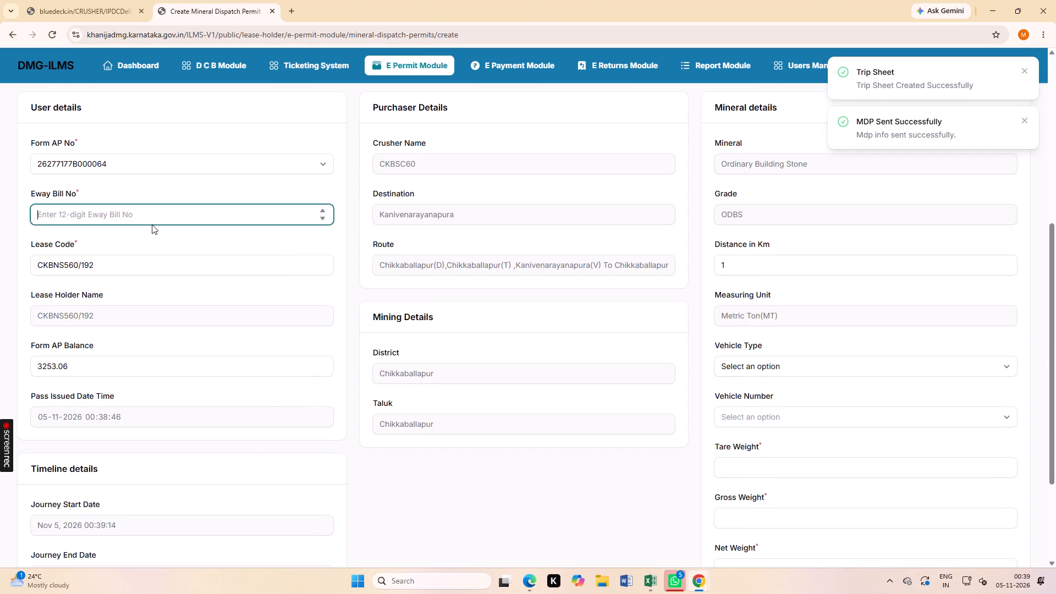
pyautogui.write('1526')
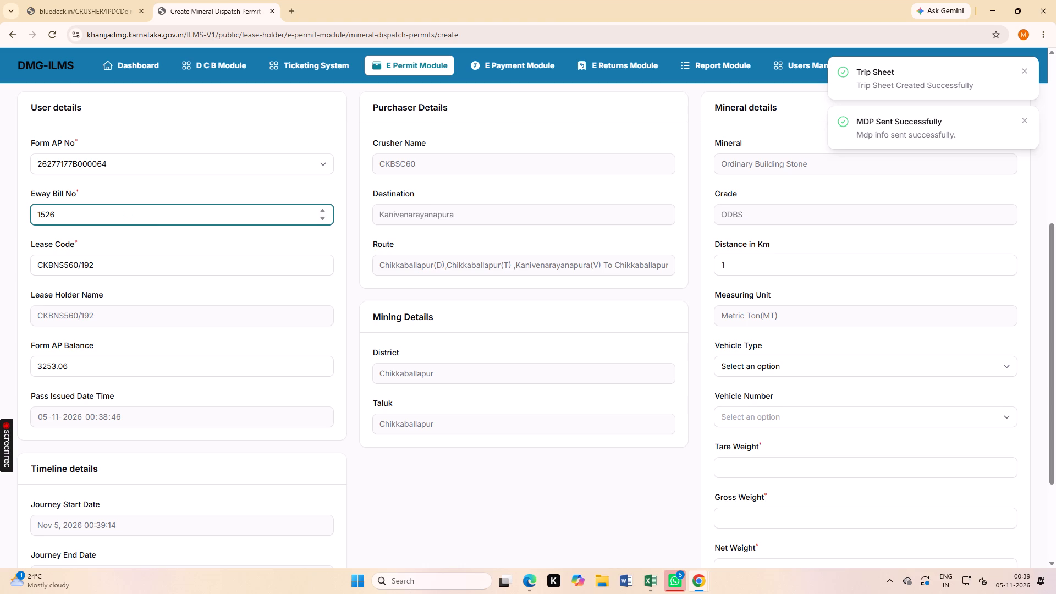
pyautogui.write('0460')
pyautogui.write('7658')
pyautogui.click(102, 206)
pyautogui.click(111, 202)
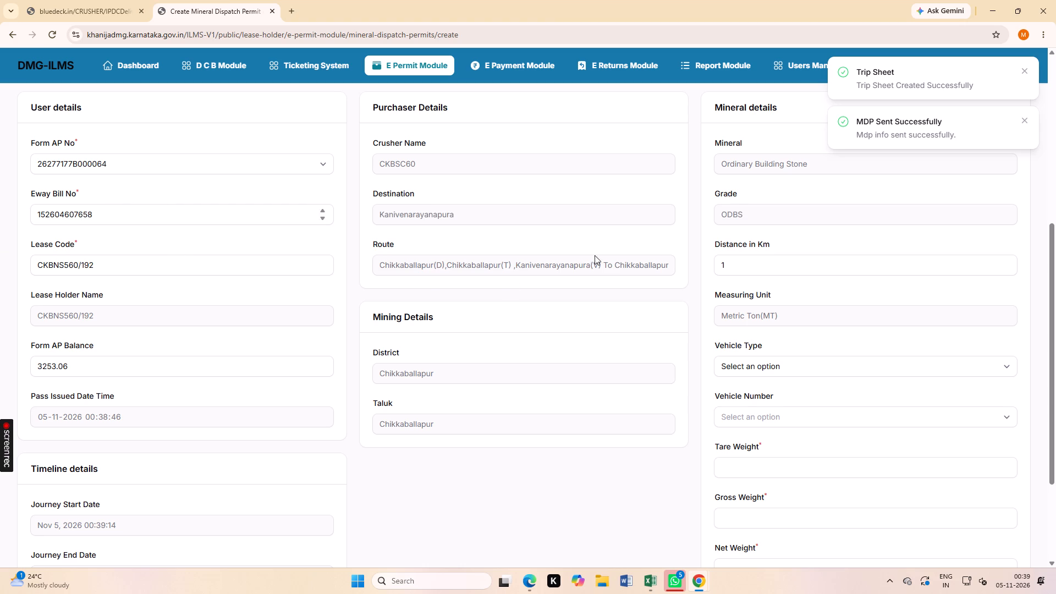
pyautogui.click(754, 370)
pyautogui.click(742, 422)
pyautogui.click(749, 424)
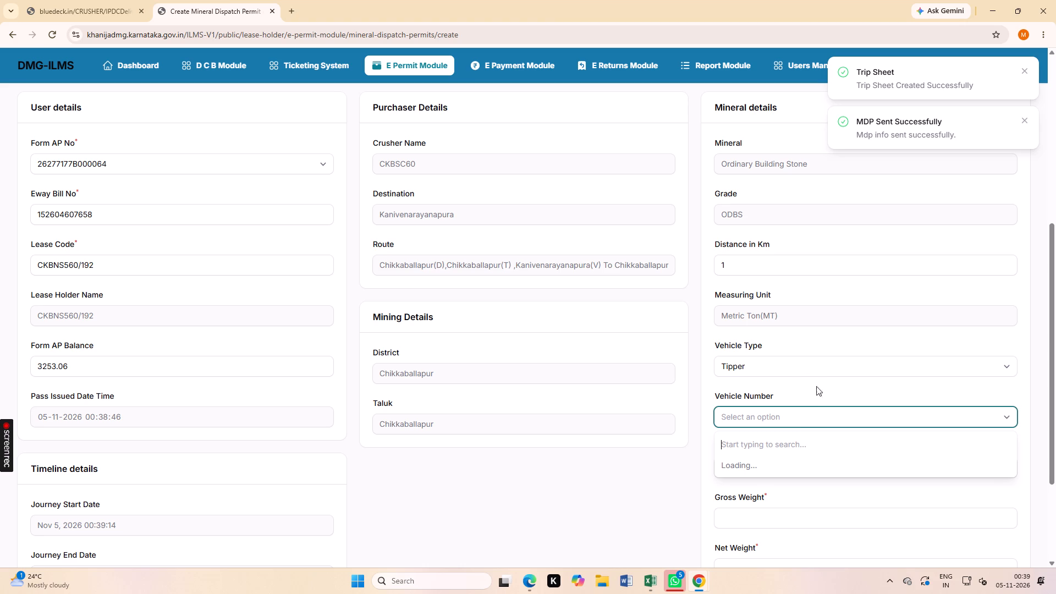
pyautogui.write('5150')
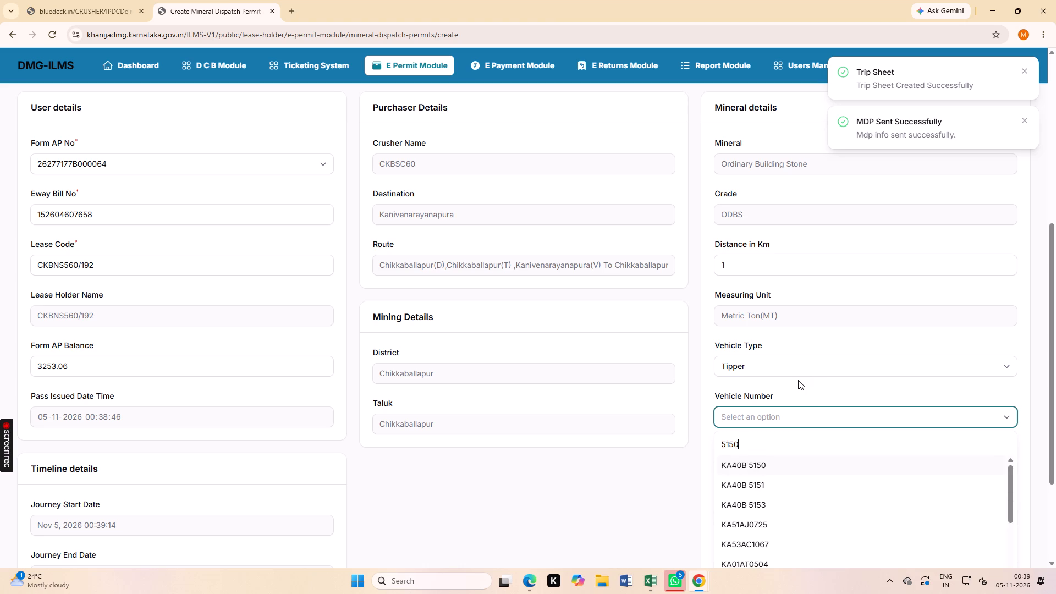
pyautogui.click(739, 458)
pyautogui.scroll(-2, 698, 444)
pyautogui.click(750, 403)
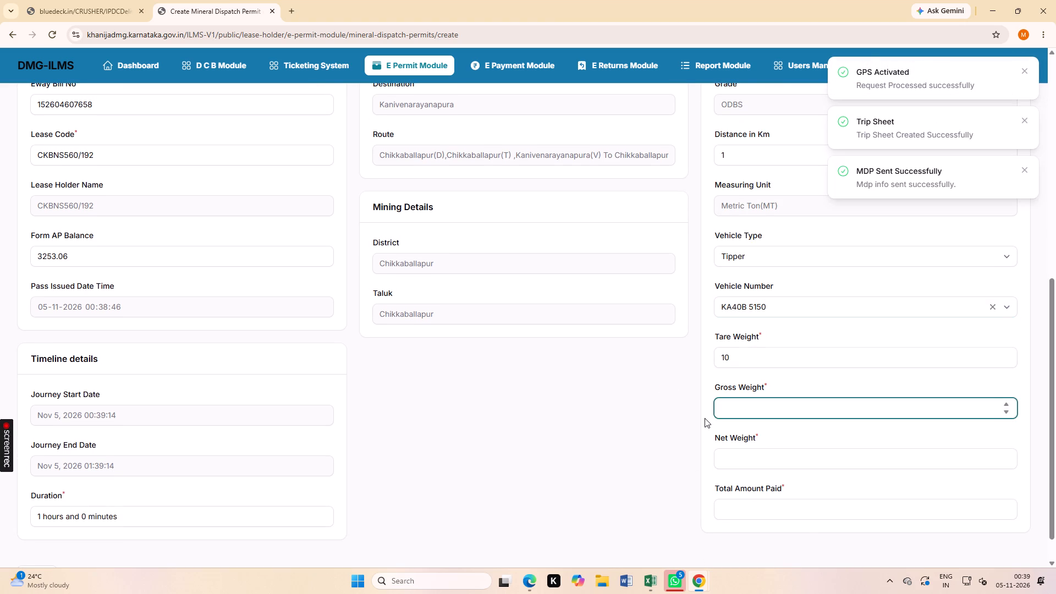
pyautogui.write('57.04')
pyautogui.click(472, 432)
pyautogui.scroll(-3, 565, 464)
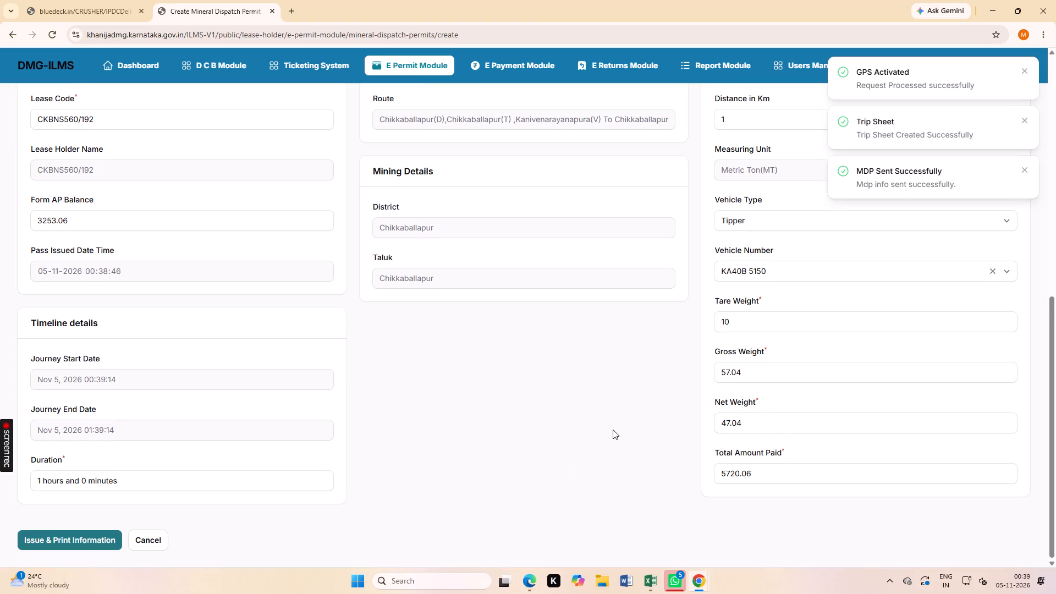
pyautogui.click(63, 538)
pyautogui.click(807, 495)
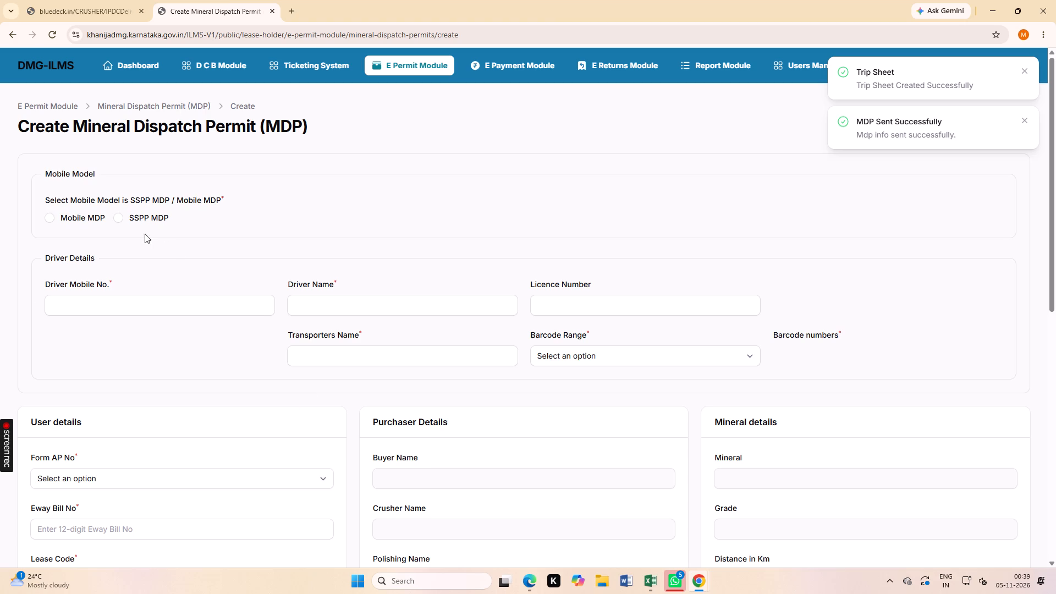
# On the new permit form, choose SSPP MDP, enter the driver's mobile number and set the driver name to VVDGH.
pyautogui.click(131, 218)
pyautogui.click(115, 290)
pyautogui.click(127, 313)
pyautogui.click(144, 354)
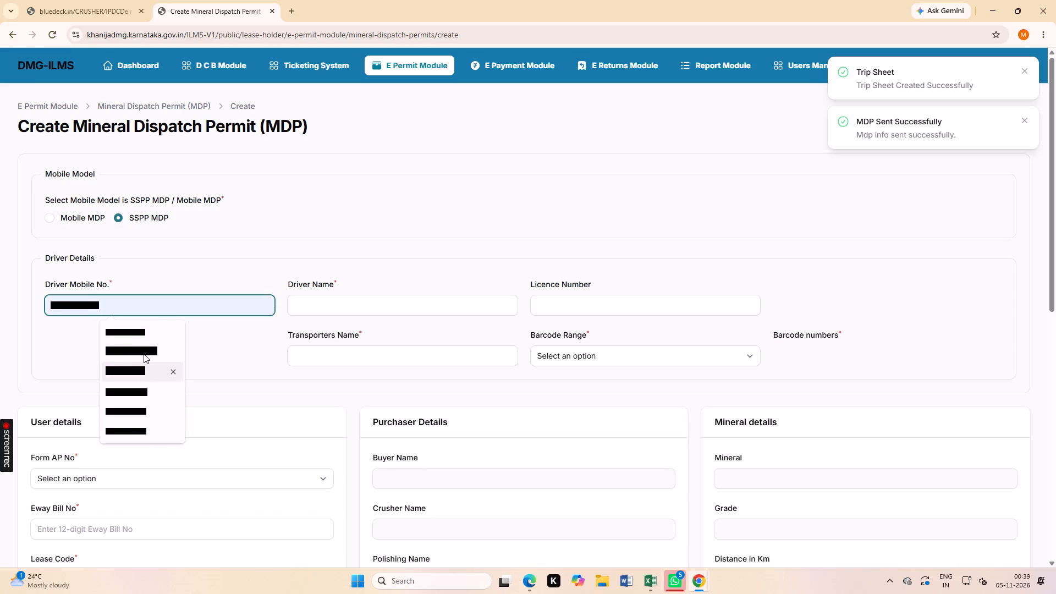
pyautogui.press('BackSpace')
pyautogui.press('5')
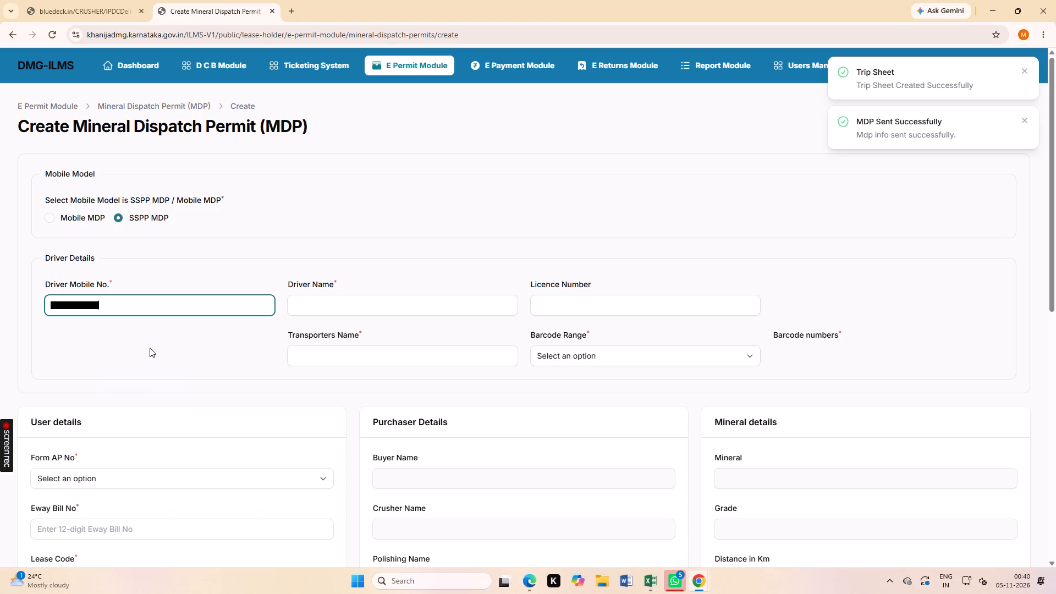
pyautogui.click(327, 299)
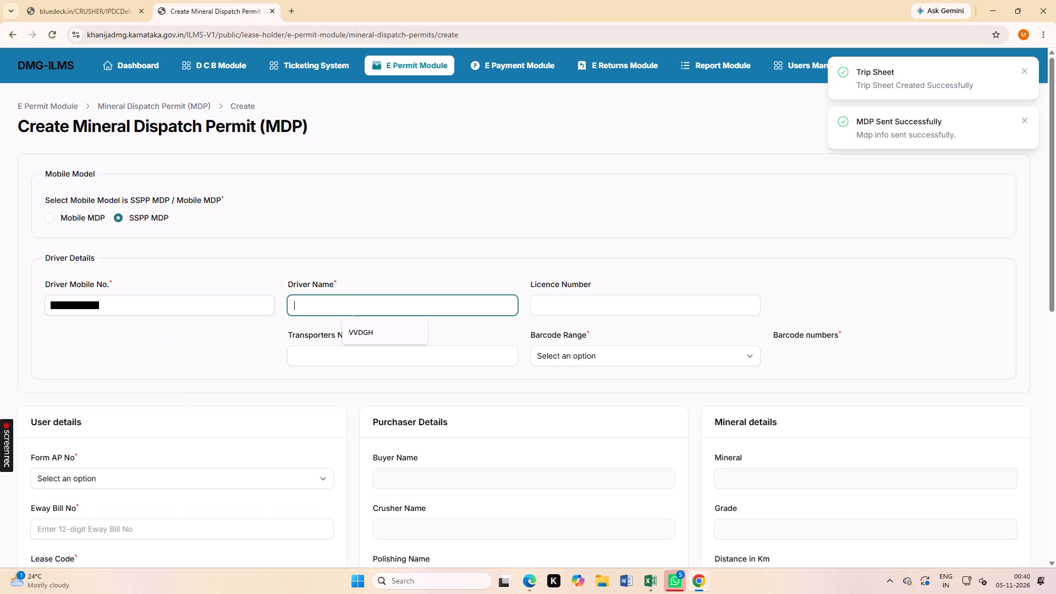
pyautogui.click(355, 332)
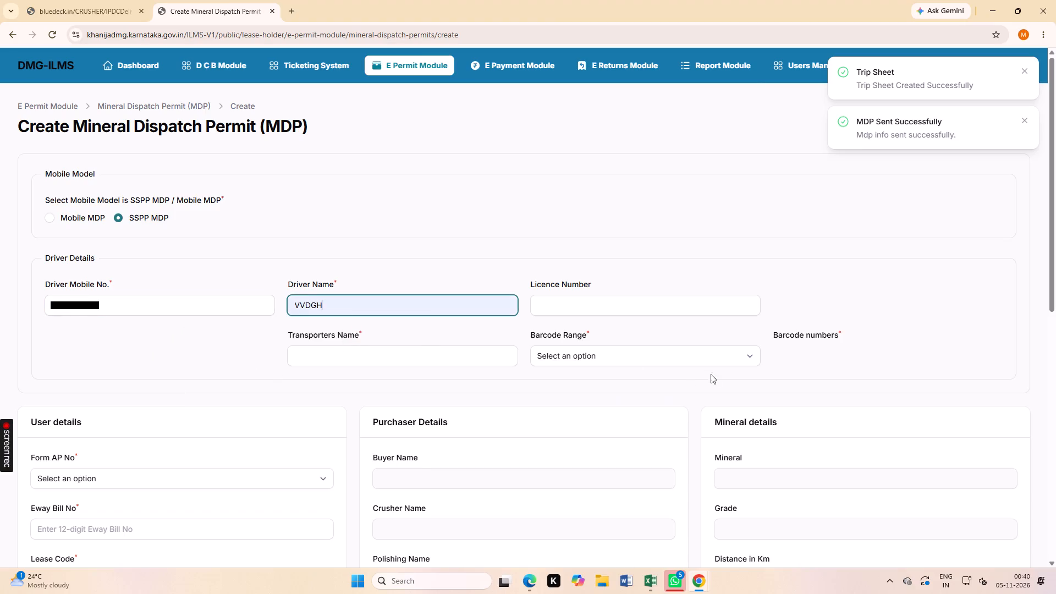
pyautogui.click(610, 358)
pyautogui.scroll(-12, 620, 250)
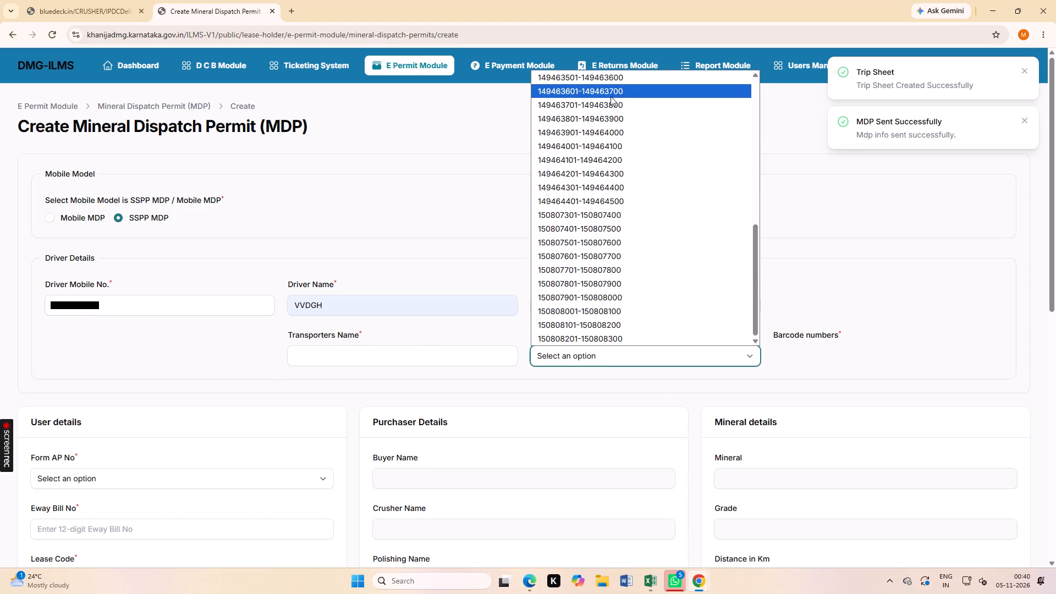
pyautogui.click(612, 91)
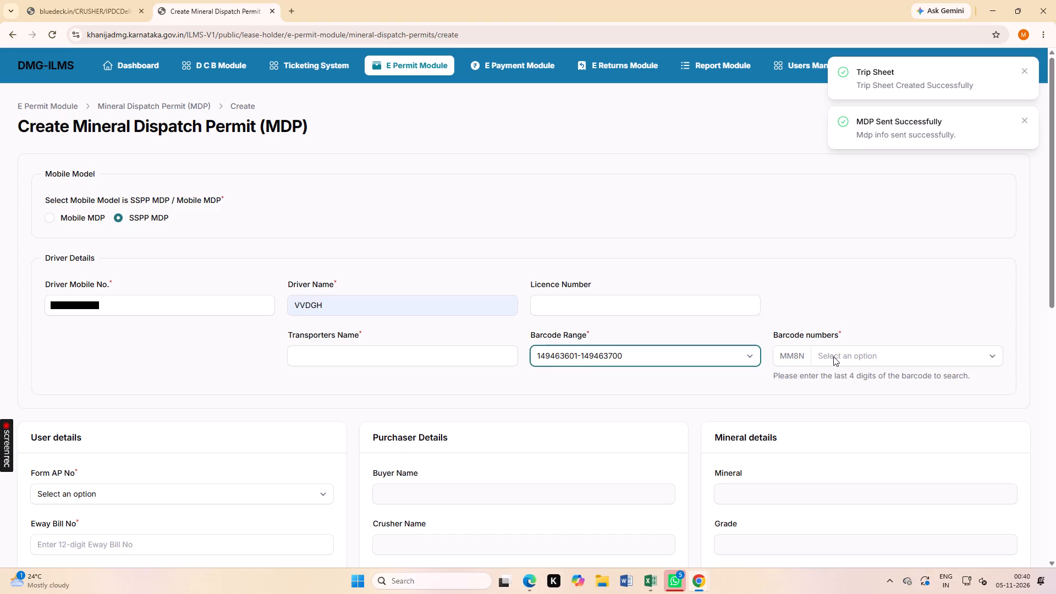
pyautogui.click(833, 356)
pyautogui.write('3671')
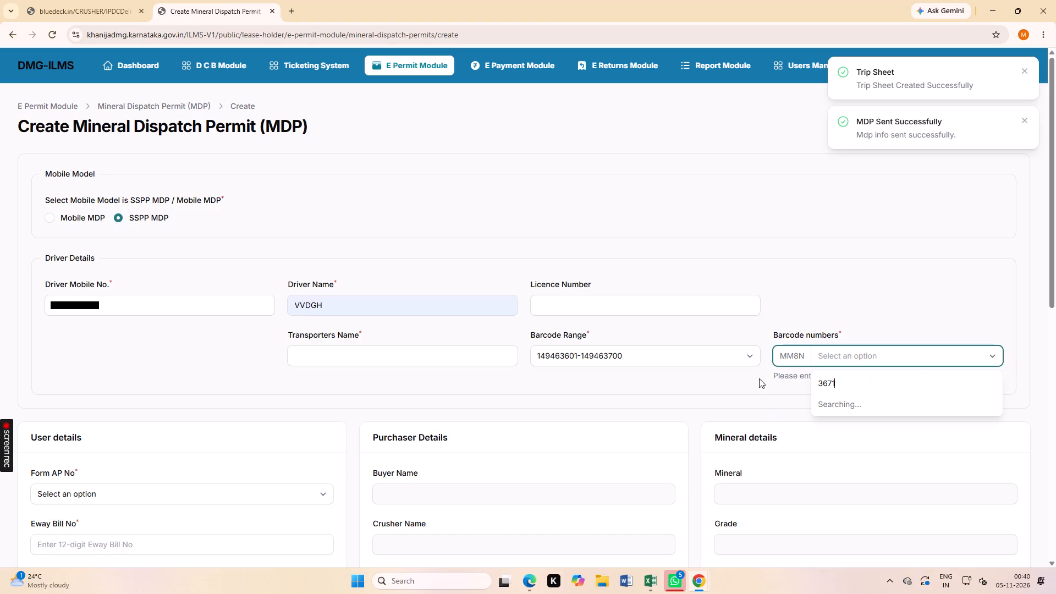
pyautogui.click(843, 407)
pyautogui.scroll(-3, 256, 422)
pyautogui.click(53, 326)
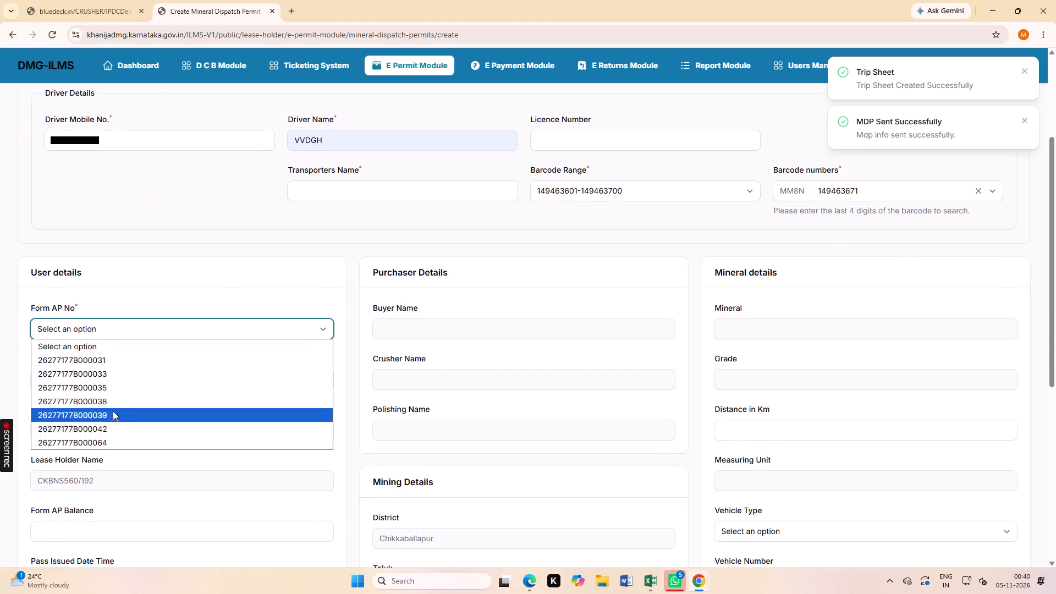
pyautogui.click(106, 436)
pyautogui.click(148, 380)
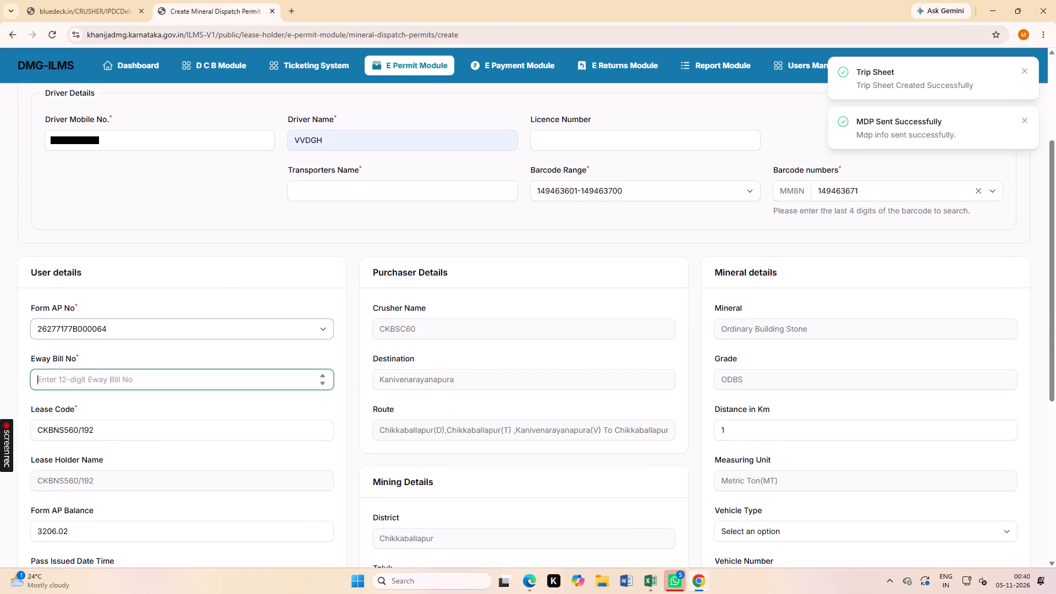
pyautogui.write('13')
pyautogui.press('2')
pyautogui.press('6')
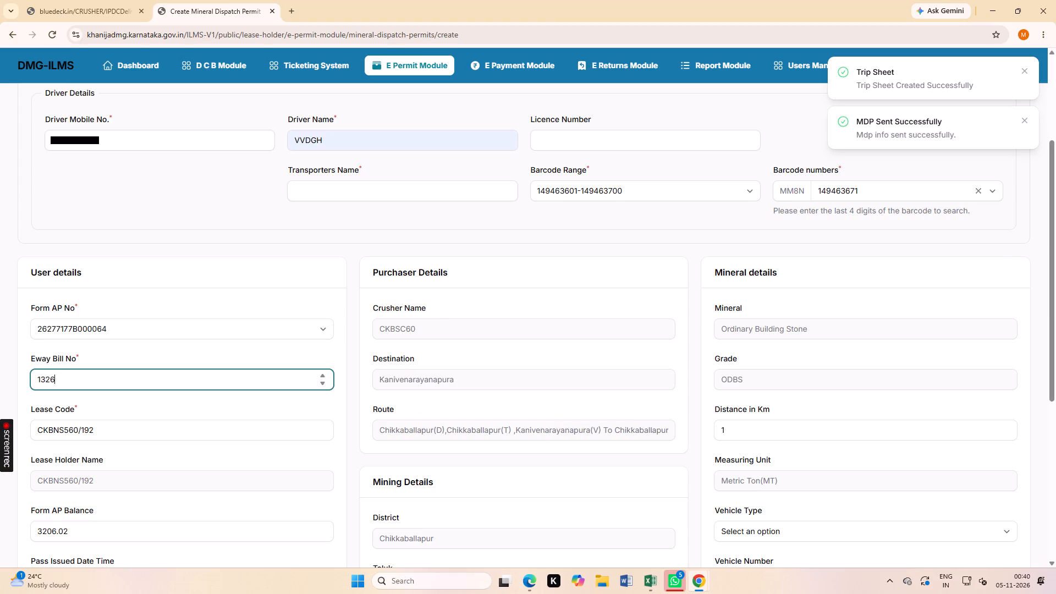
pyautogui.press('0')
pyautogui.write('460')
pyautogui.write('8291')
pyautogui.click(234, 347)
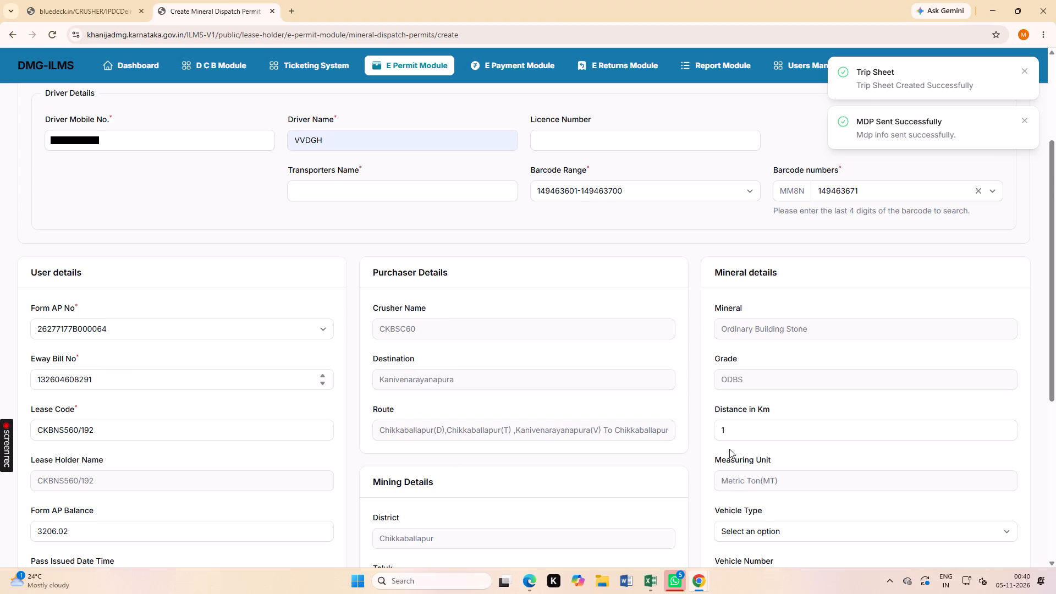
pyautogui.scroll(-2, 730, 449)
pyautogui.click(762, 425)
pyautogui.click(755, 483)
pyautogui.click(751, 470)
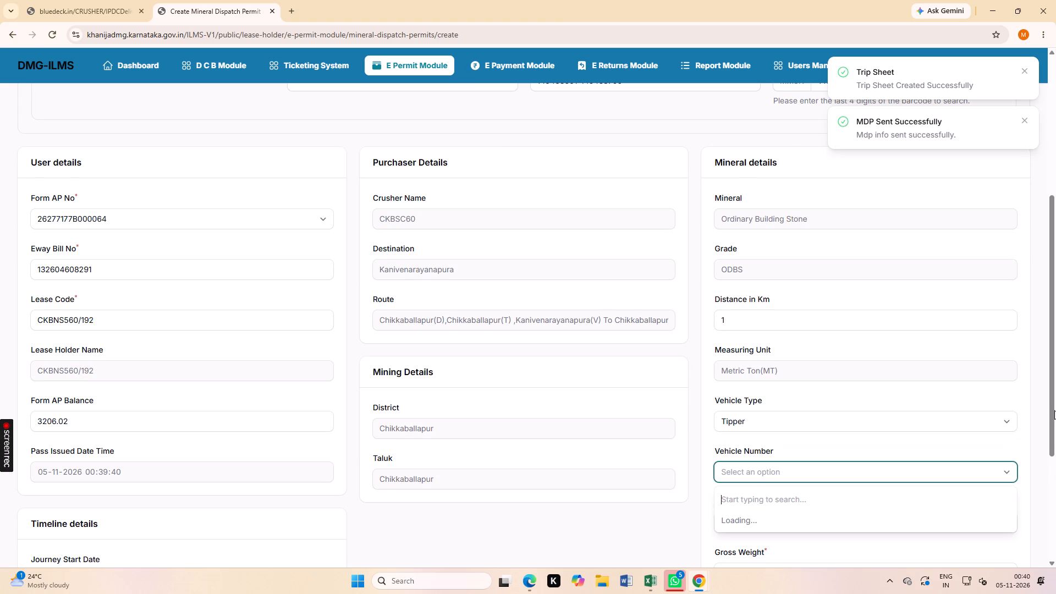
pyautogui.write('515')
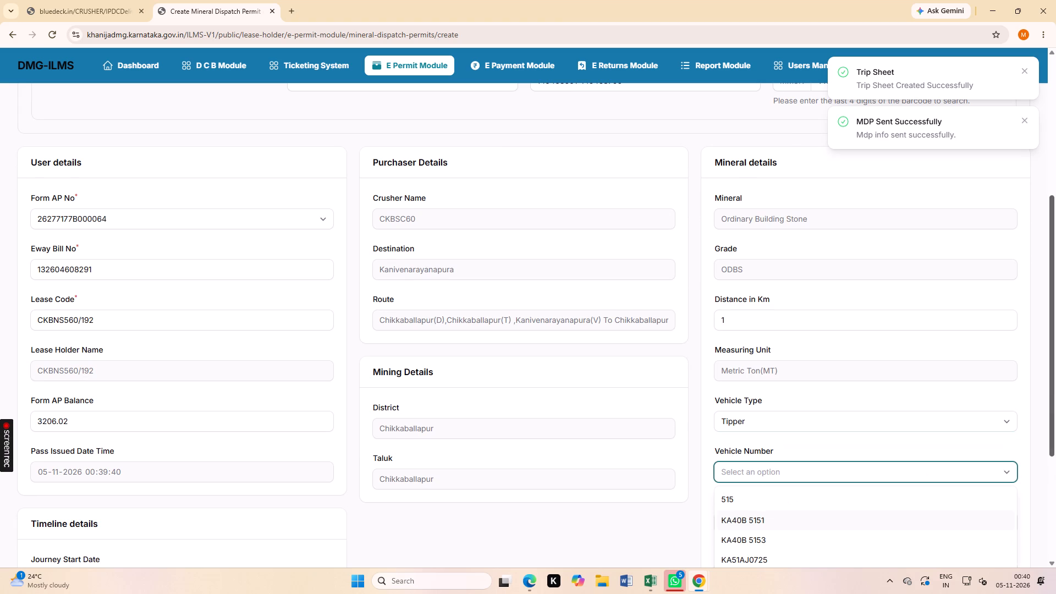
pyautogui.doubleClick(758, 531)
pyautogui.click(781, 469)
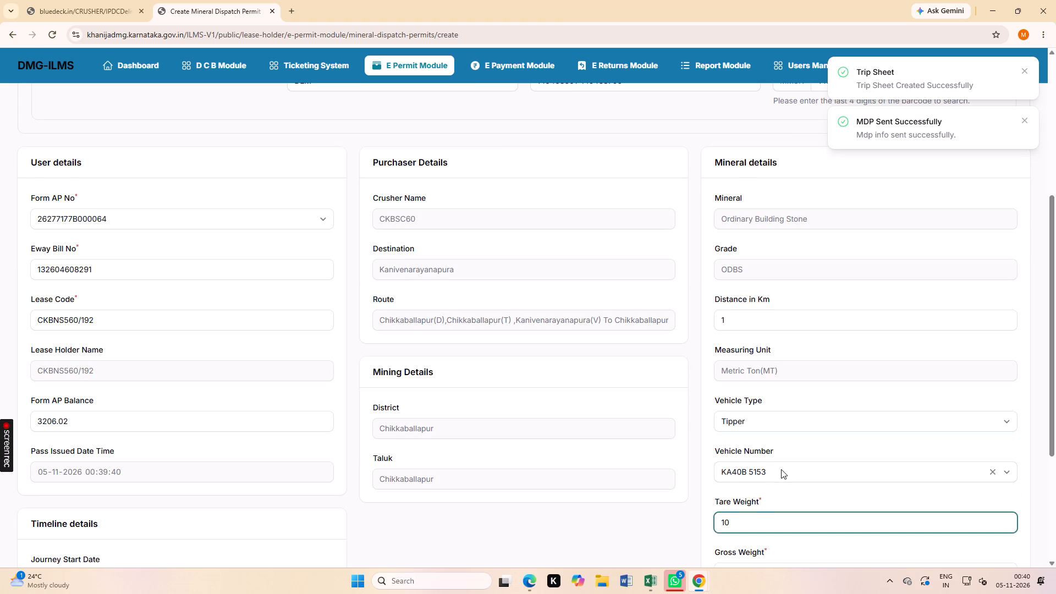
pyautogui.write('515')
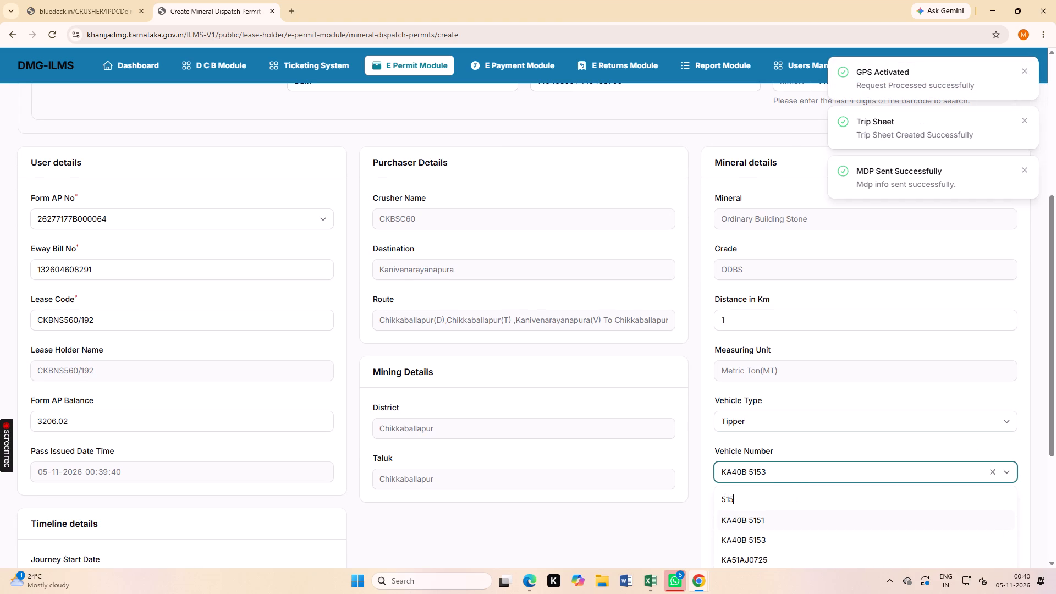
pyautogui.click(747, 513)
pyautogui.scroll(-3, 782, 507)
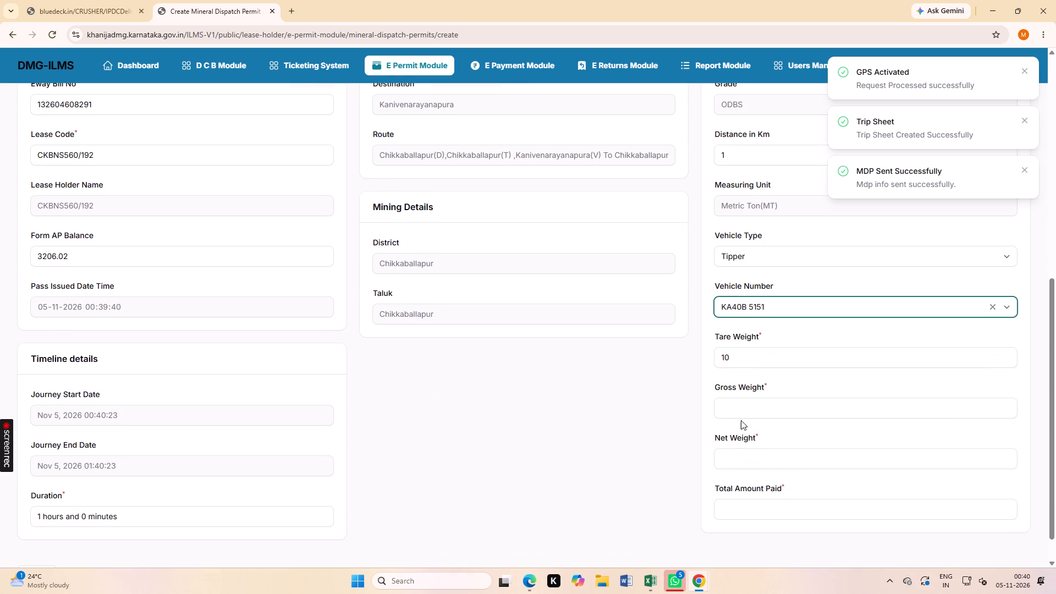
pyautogui.click(741, 412)
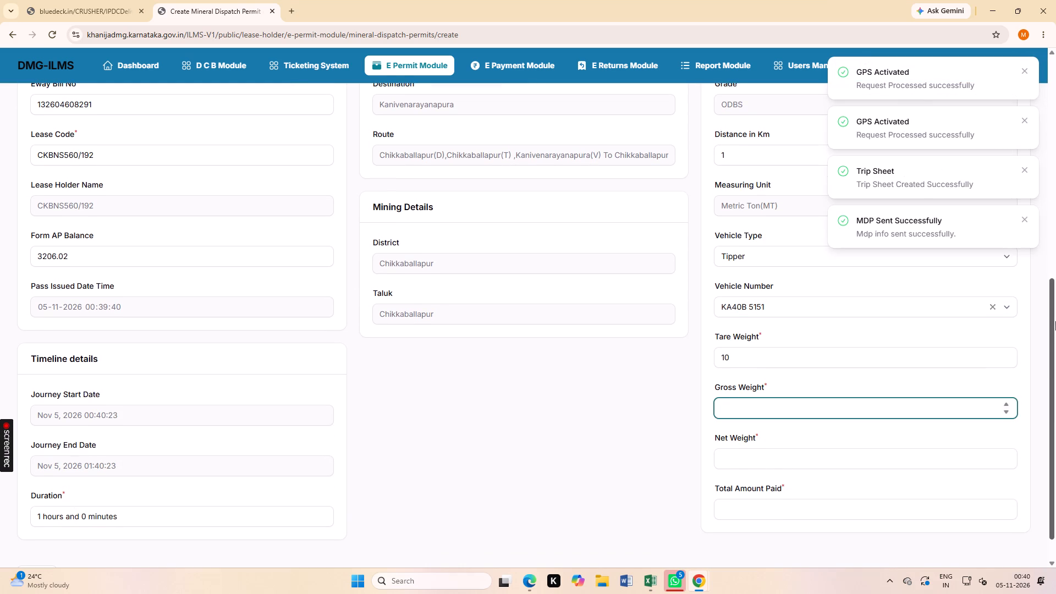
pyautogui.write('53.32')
pyautogui.click(578, 409)
pyautogui.scroll(-3, 548, 497)
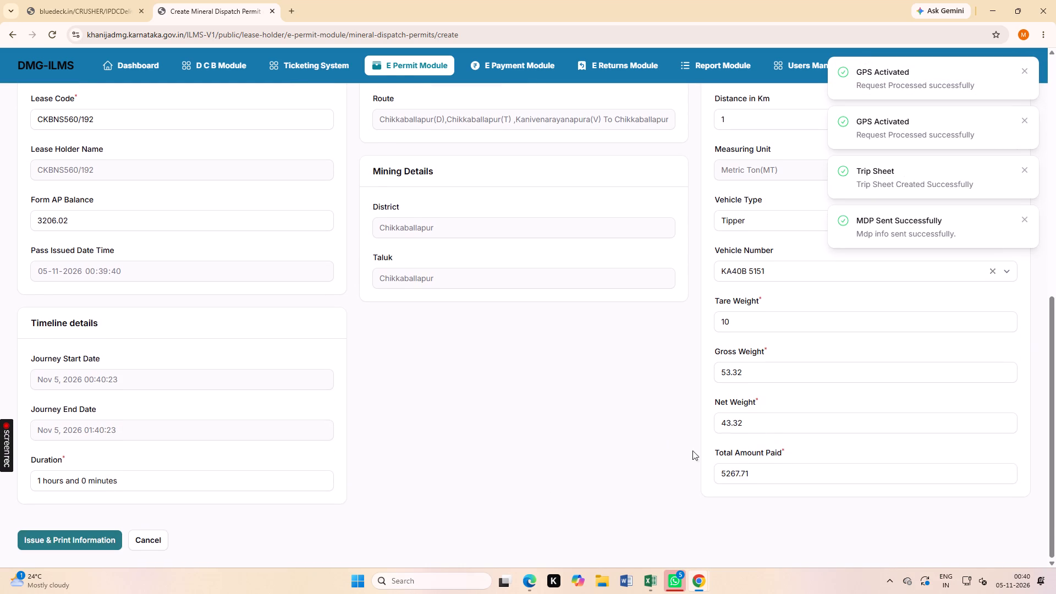
pyautogui.scroll(-1, 202, 557)
pyautogui.click(58, 546)
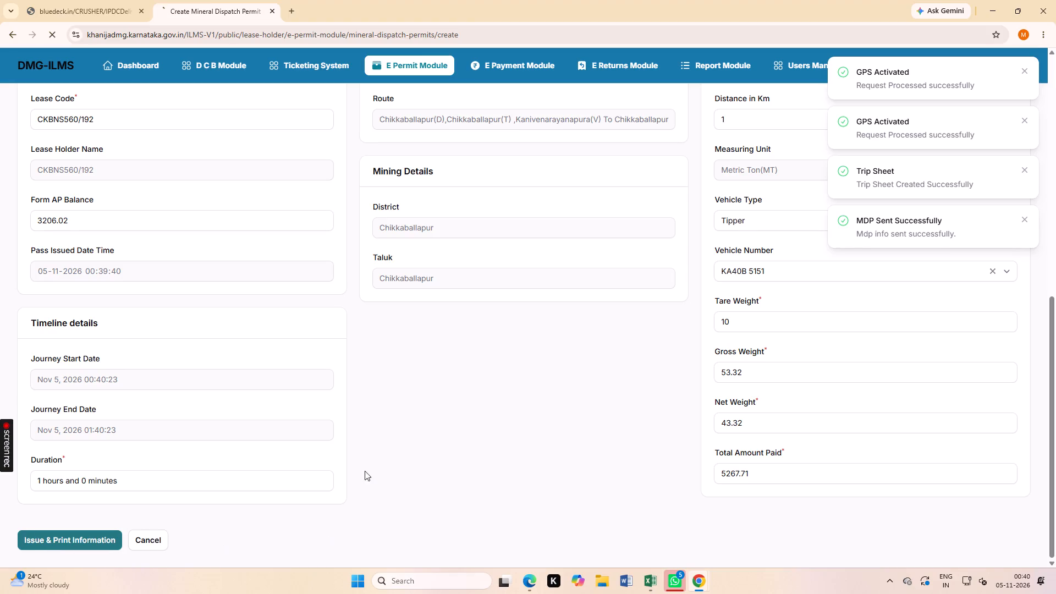
pyautogui.click(813, 496)
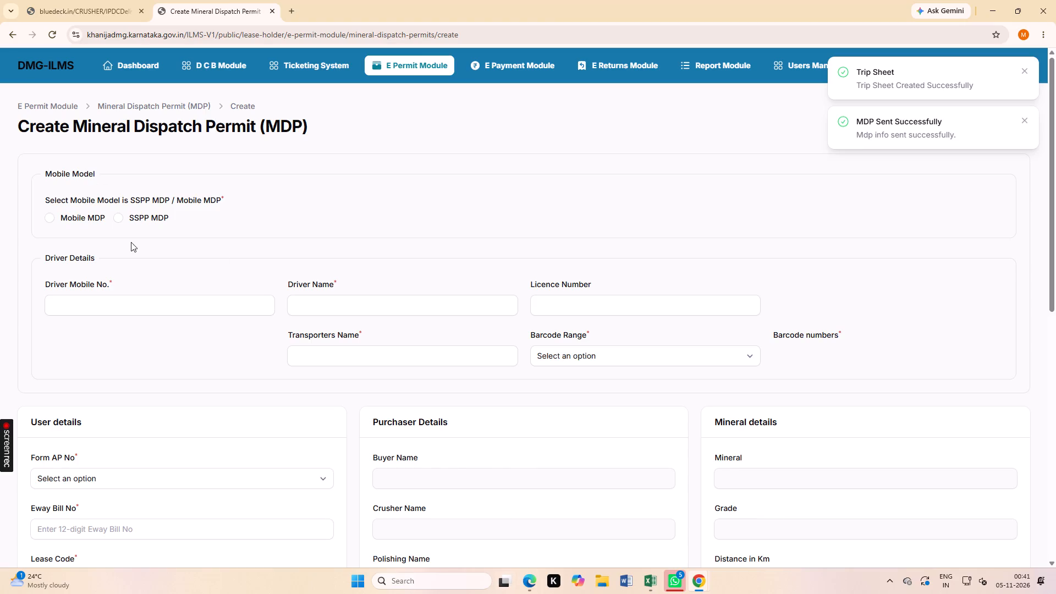
# On the new permit form, choose SSPP MDP, enter the driver's mobile number and set the driver name to VVDGH.
pyautogui.click(134, 216)
pyautogui.click(109, 302)
pyautogui.click(146, 357)
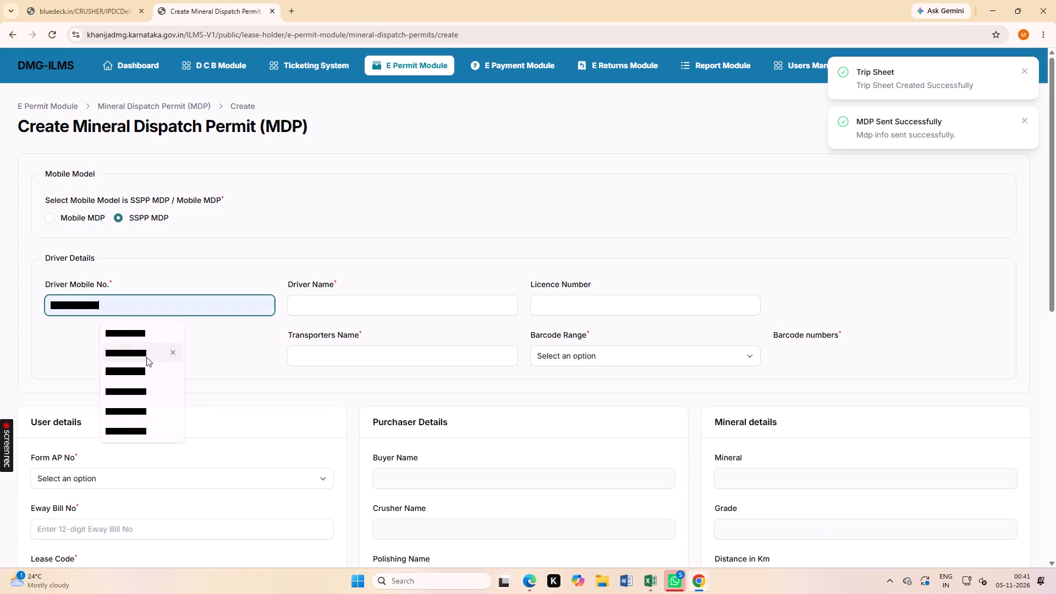
pyautogui.press('BackSpace')
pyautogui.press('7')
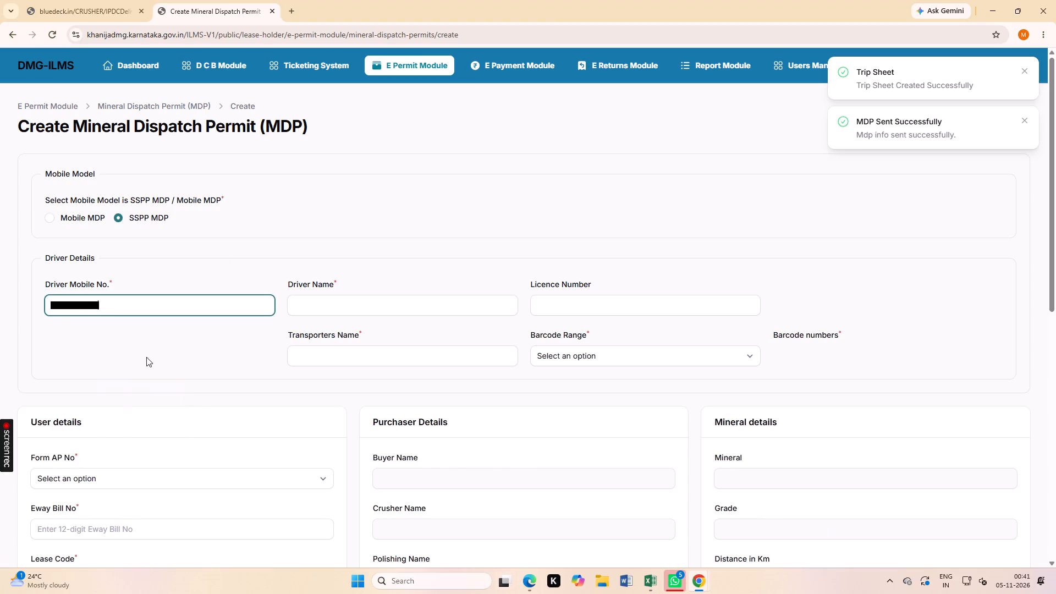
pyautogui.click(360, 305)
pyautogui.click(365, 331)
pyautogui.click(403, 233)
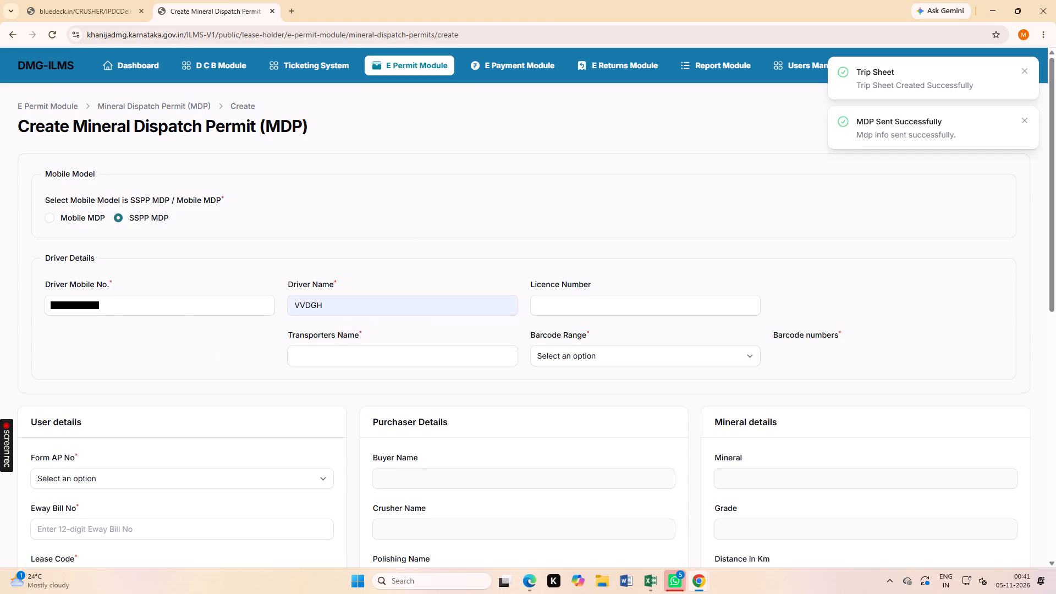
# Set the driver name on the dispatch permit form to DRIVER.
pyautogui.scroll(-2, 564, 304)
pyautogui.moveTo(337, 195); pyautogui.dragTo(237, 201)
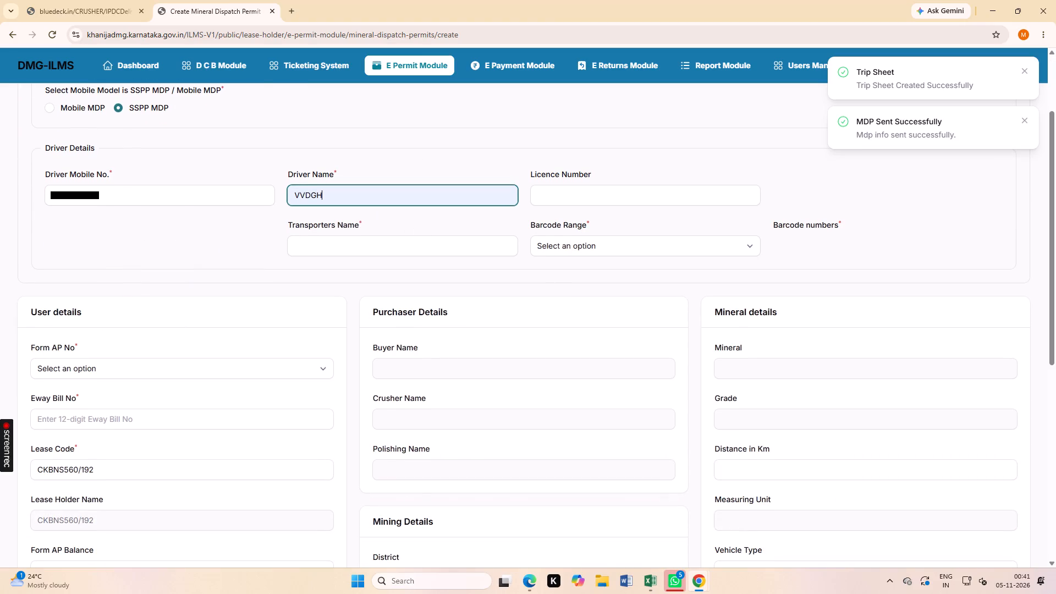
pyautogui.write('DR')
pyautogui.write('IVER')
pyautogui.click(130, 245)
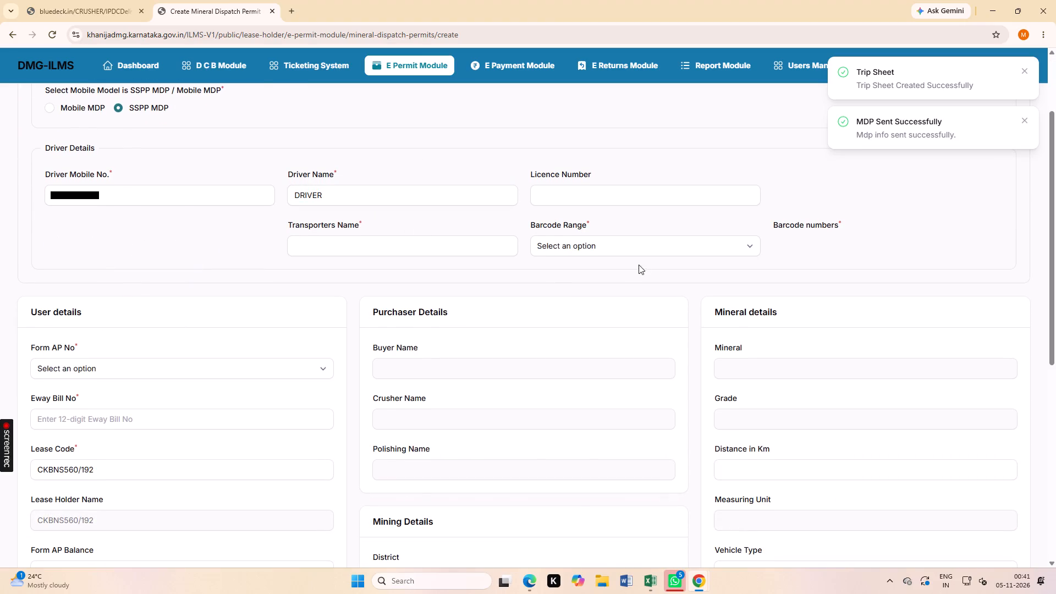
pyautogui.click(575, 250)
pyautogui.scroll(-8, 602, 436)
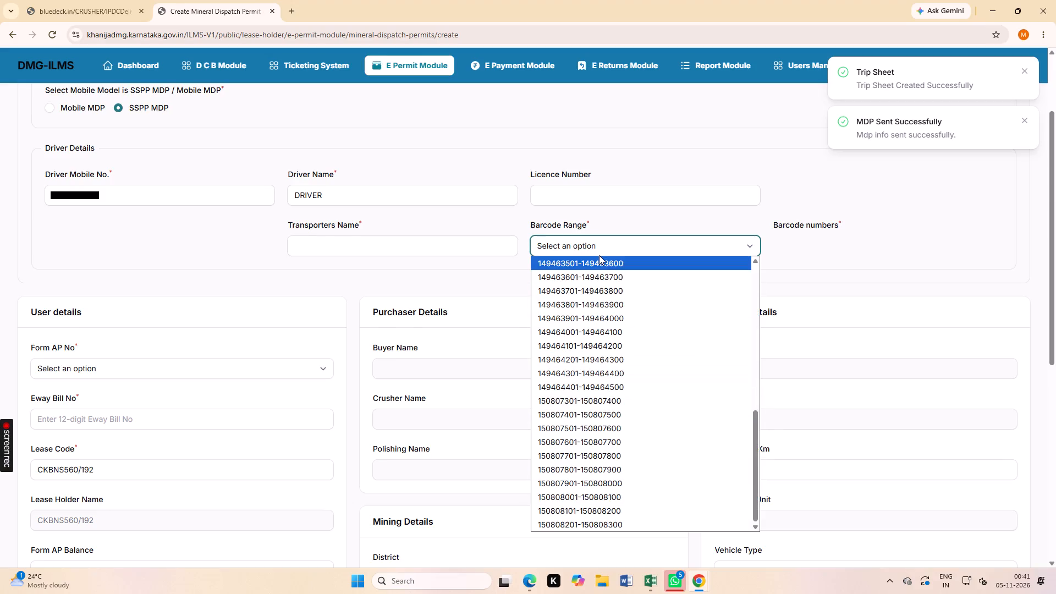
pyautogui.click(594, 278)
pyautogui.click(834, 243)
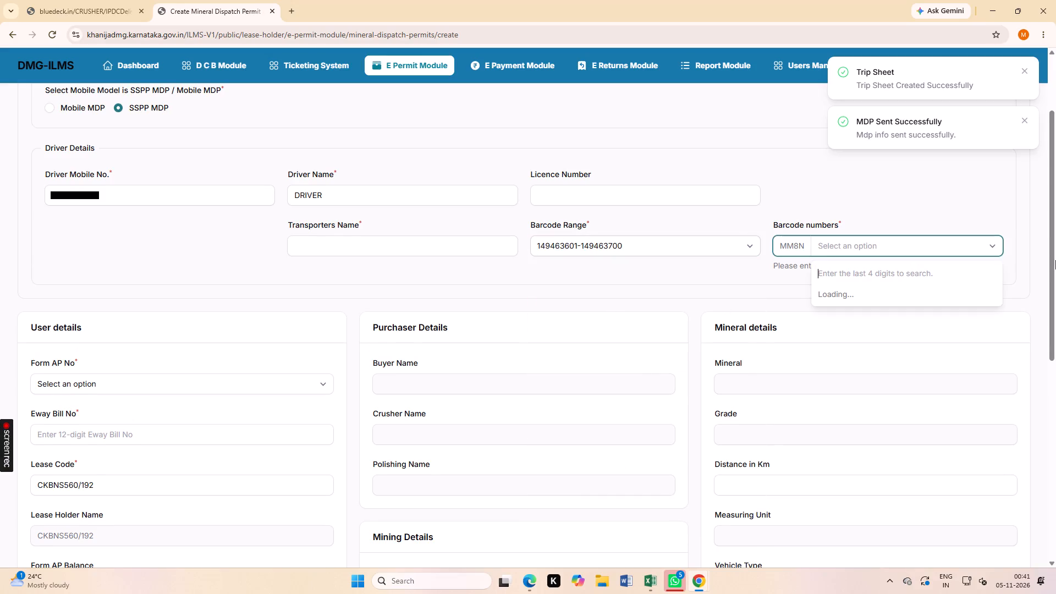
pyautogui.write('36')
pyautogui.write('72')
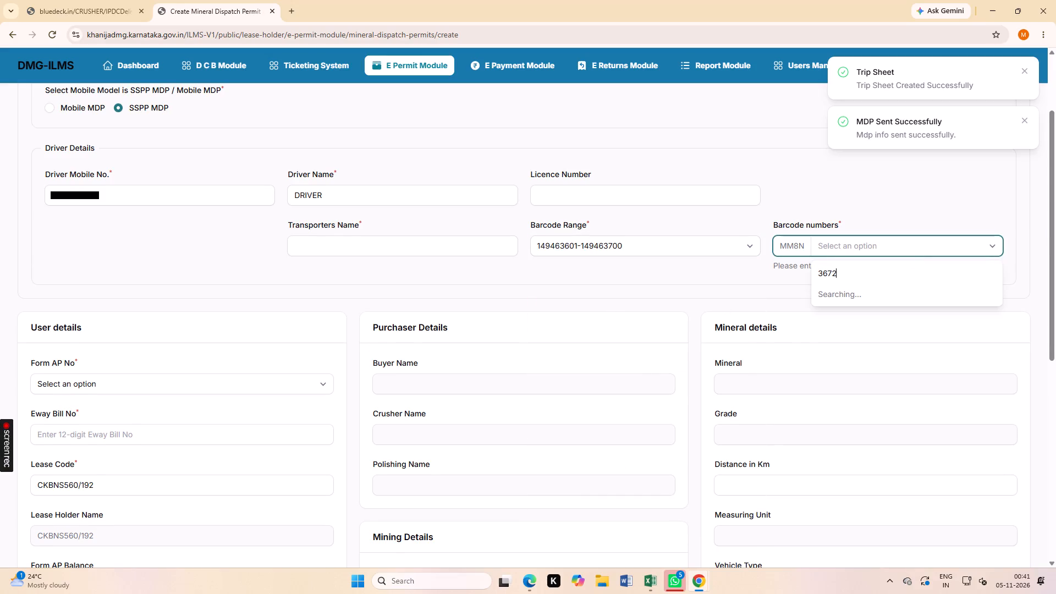
pyautogui.click(849, 292)
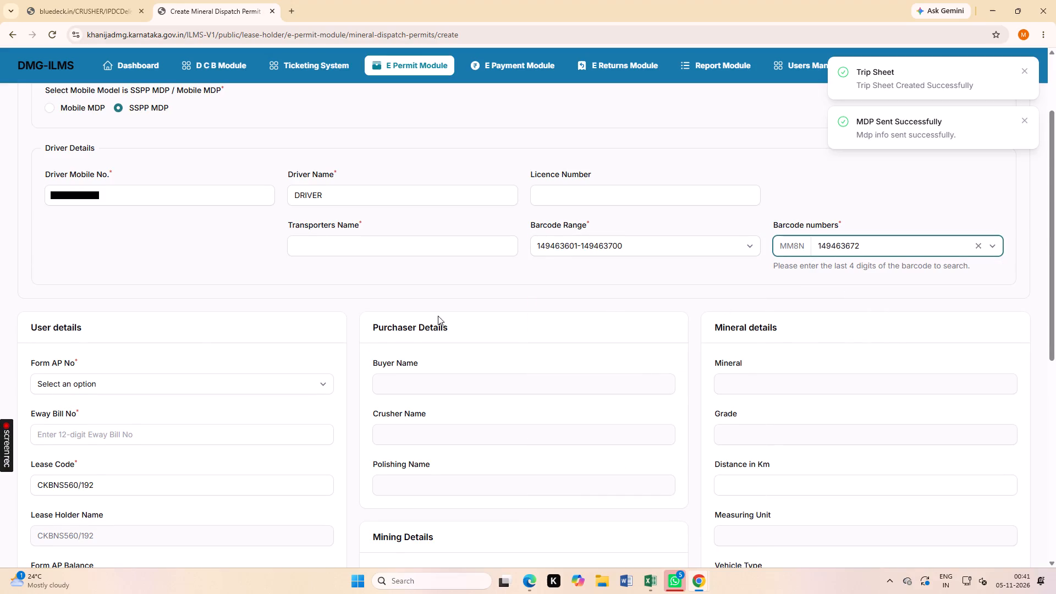
pyautogui.scroll(-2, 189, 334)
pyautogui.click(82, 271)
pyautogui.click(97, 388)
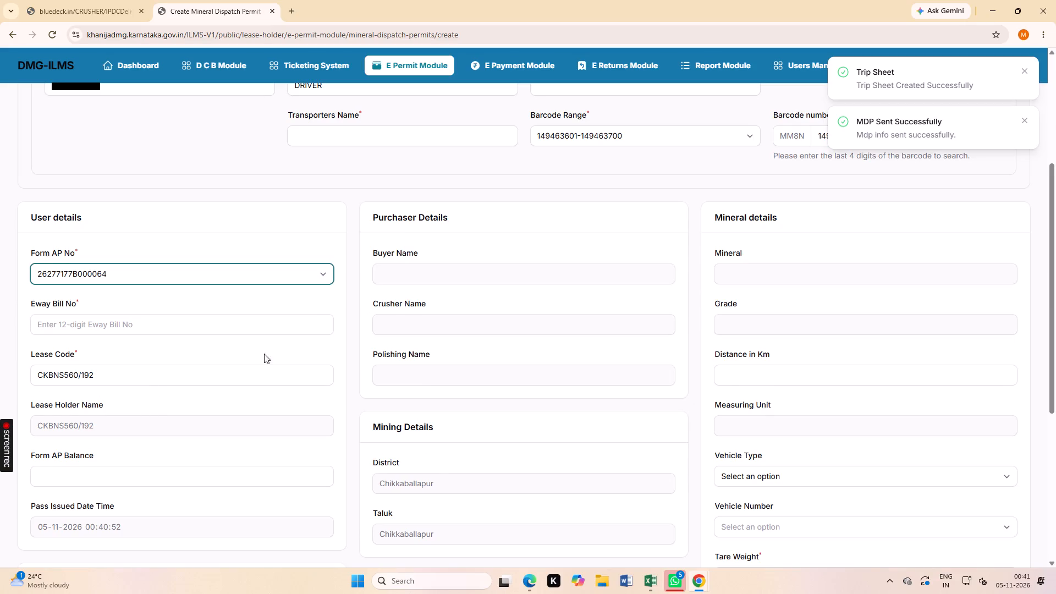
pyautogui.click(201, 328)
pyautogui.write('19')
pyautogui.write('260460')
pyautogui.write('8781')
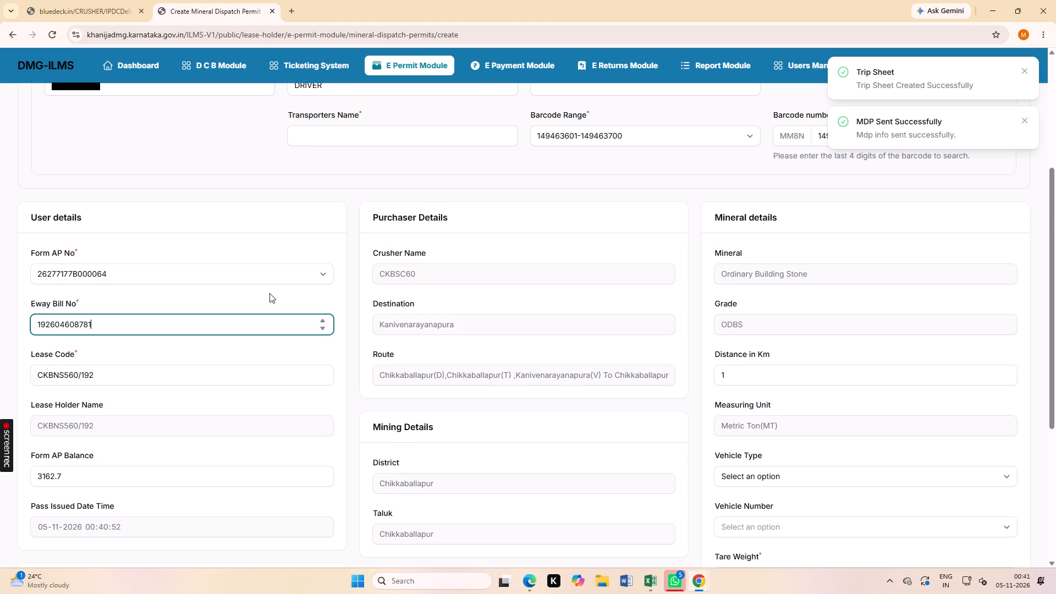
pyautogui.click(269, 293)
# Set the vehicle type to Tipper and search the vehicle numbers for 515.
pyautogui.scroll(-2, 629, 356)
pyautogui.click(758, 371)
pyautogui.doubleClick(746, 421)
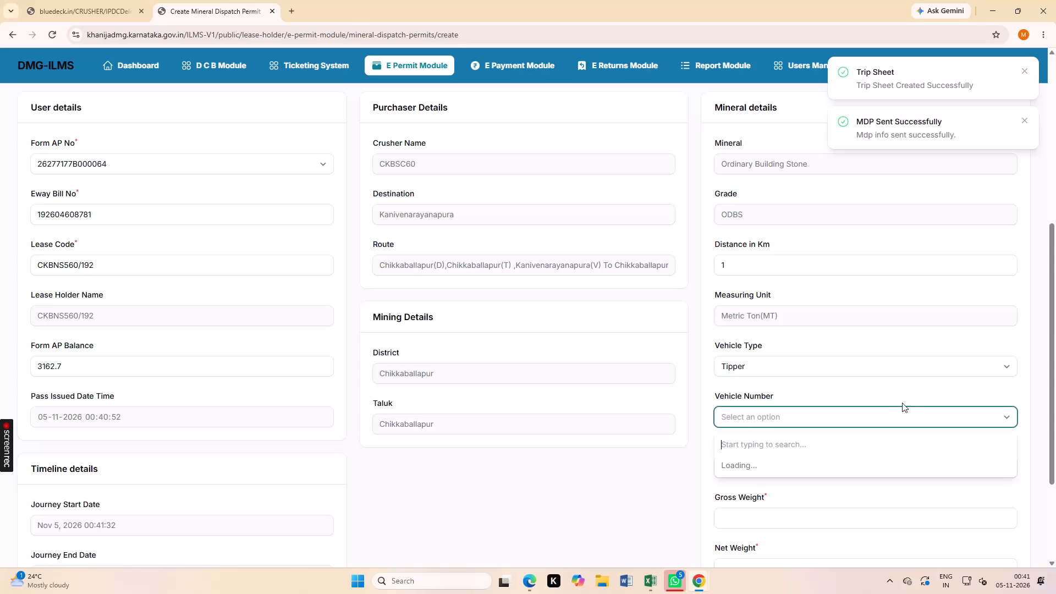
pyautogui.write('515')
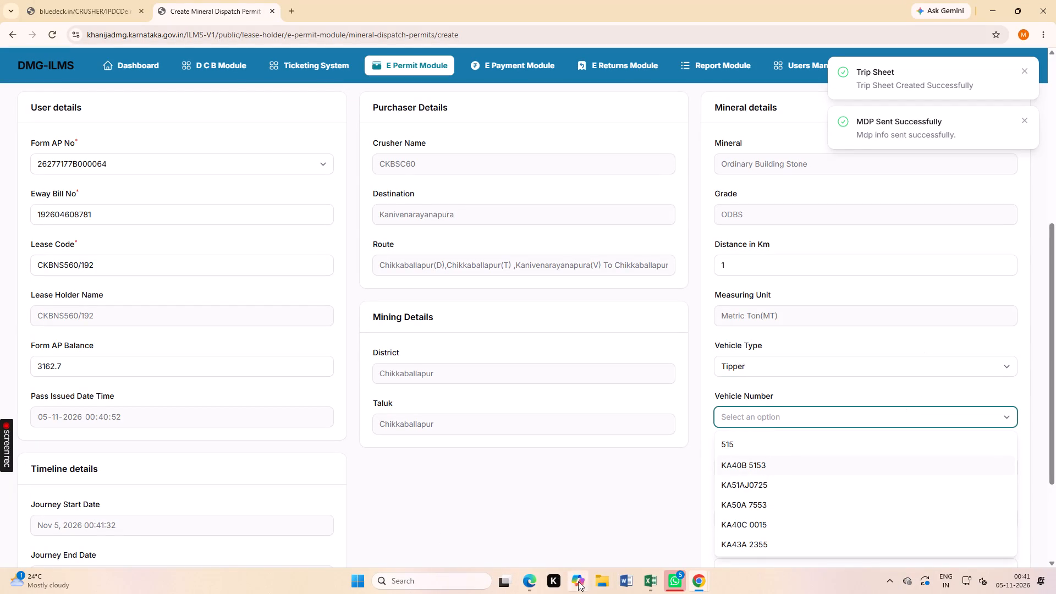
# Switch to the crusher account in Microsoft Edge, reload the material acknowledgements and bulk acknowledge MDPs 26277177T002768 to 26277177T002770.
pyautogui.click(510, 532)
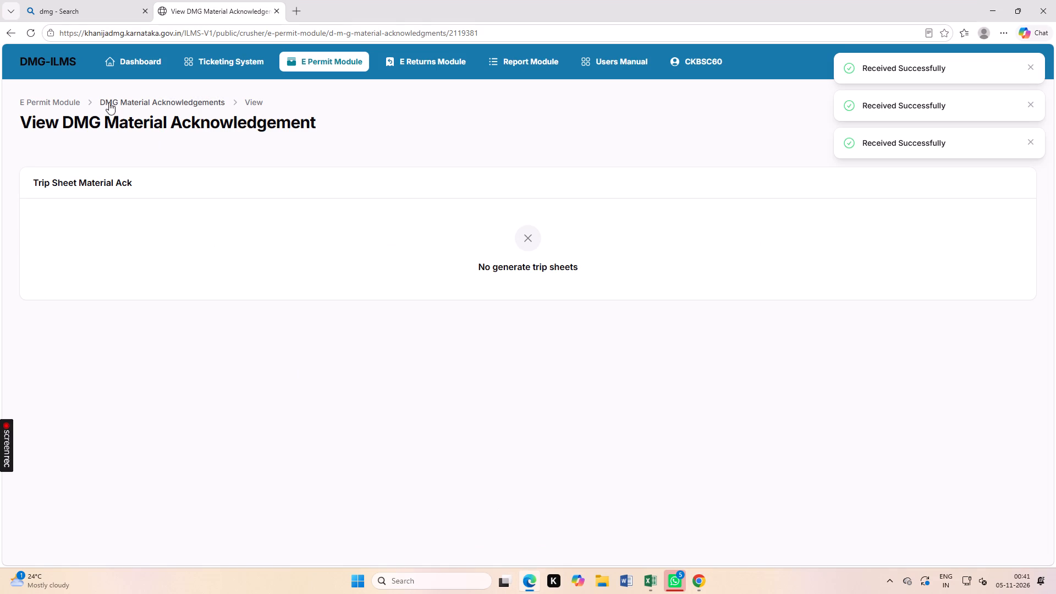
pyautogui.click(30, 32)
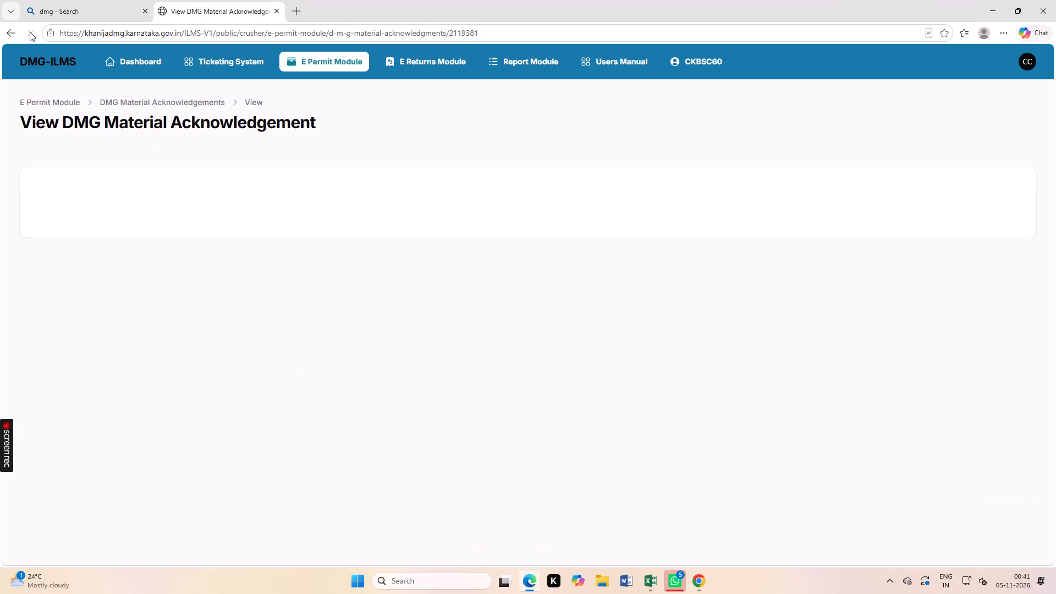
pyautogui.click(37, 216)
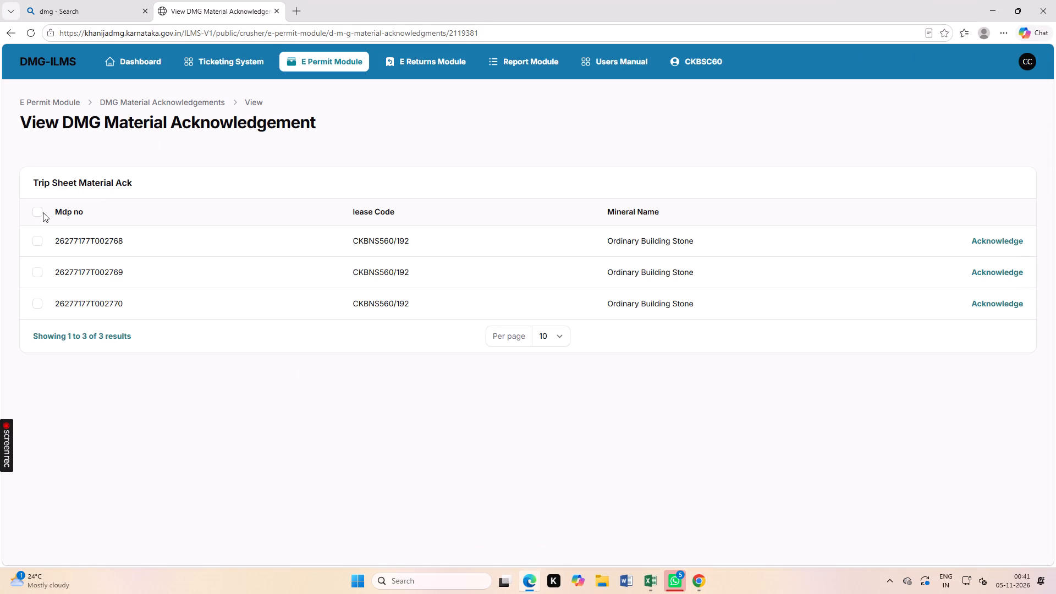
pyautogui.click(43, 212)
pyautogui.click(42, 213)
pyautogui.click(40, 212)
pyautogui.click(58, 217)
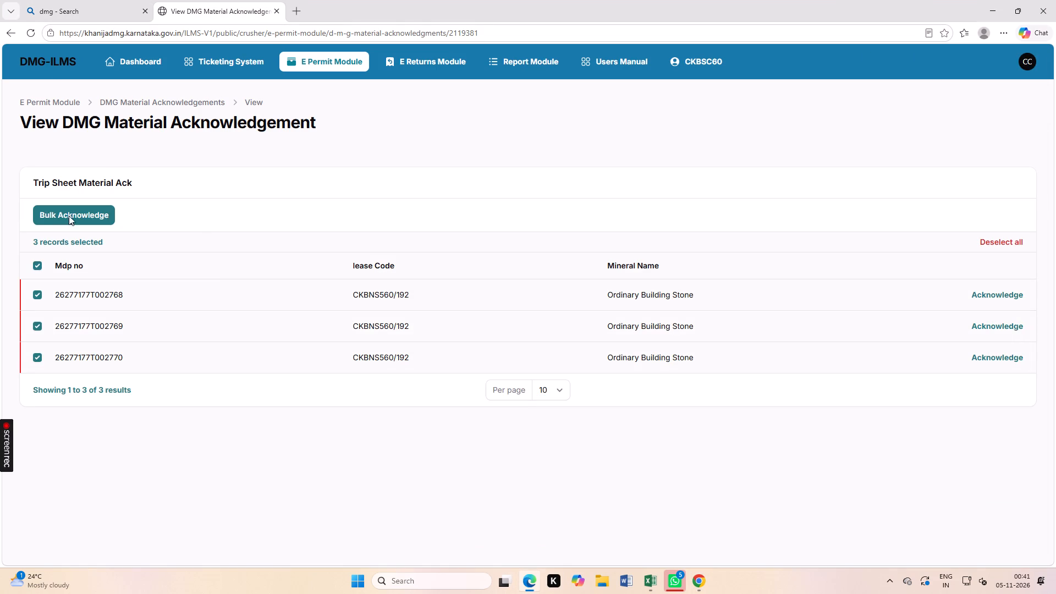
pyautogui.click(602, 245)
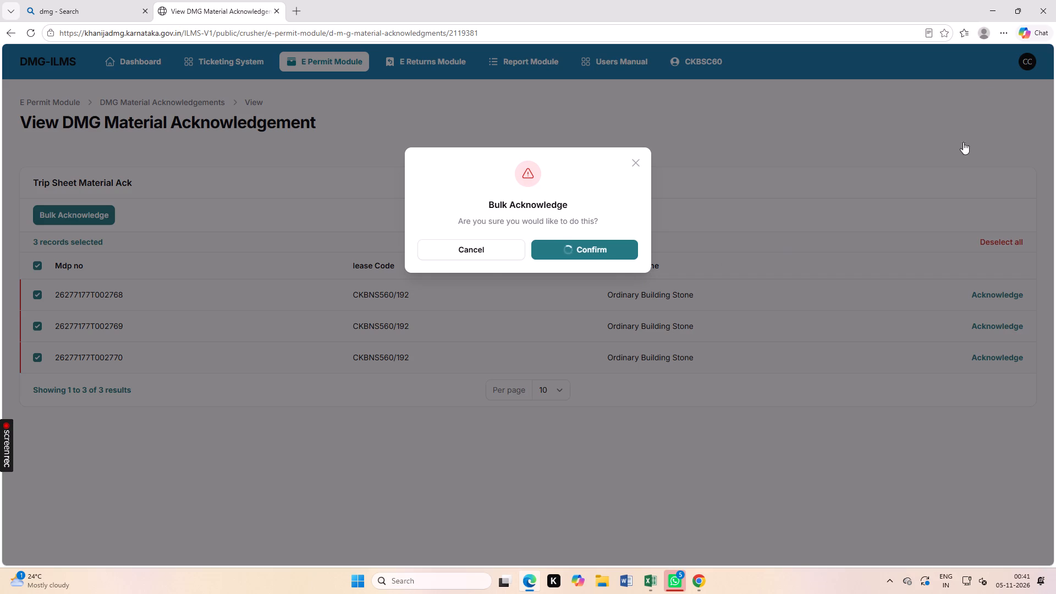
pyautogui.click(995, 19)
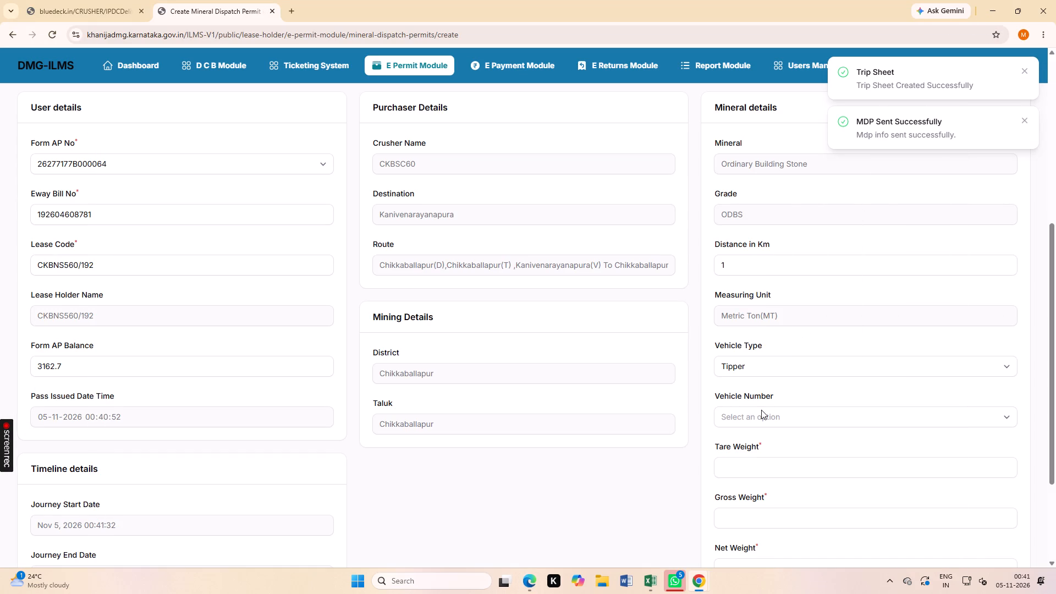
pyautogui.click(761, 412)
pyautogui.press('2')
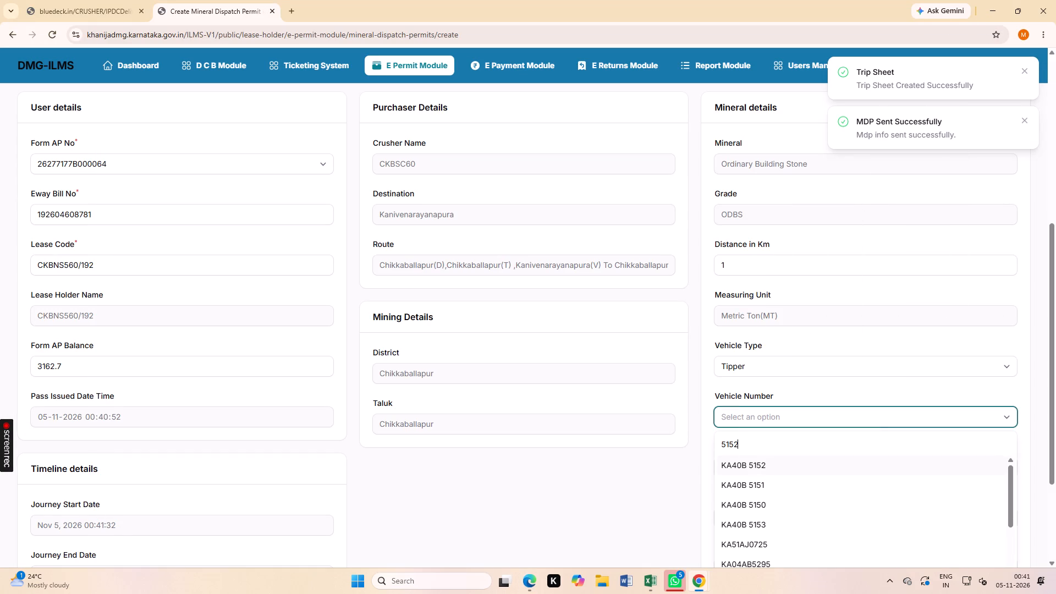
pyautogui.click(772, 464)
pyautogui.scroll(-2, 780, 477)
pyautogui.click(760, 399)
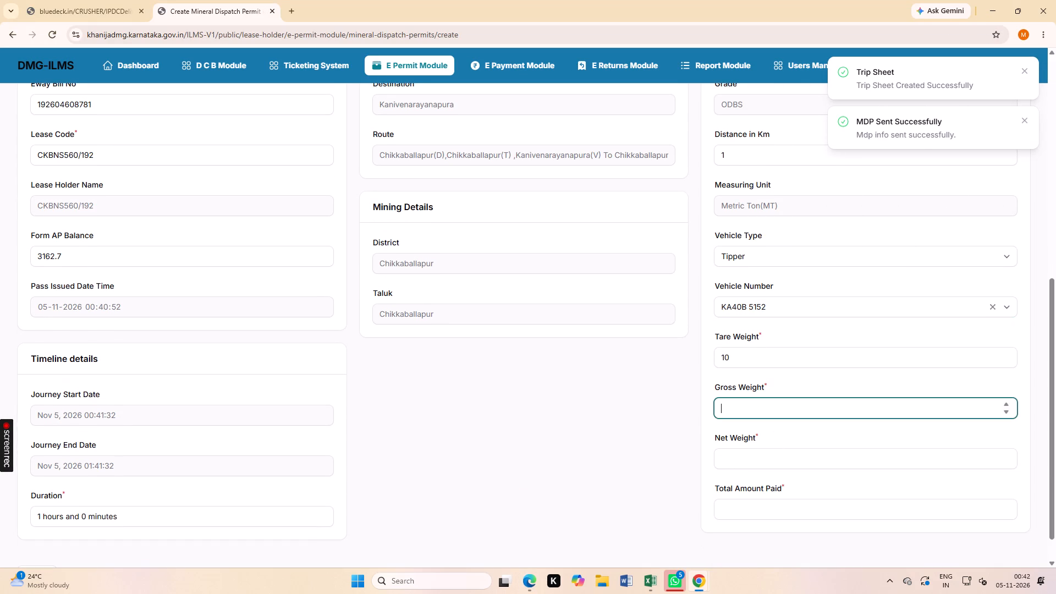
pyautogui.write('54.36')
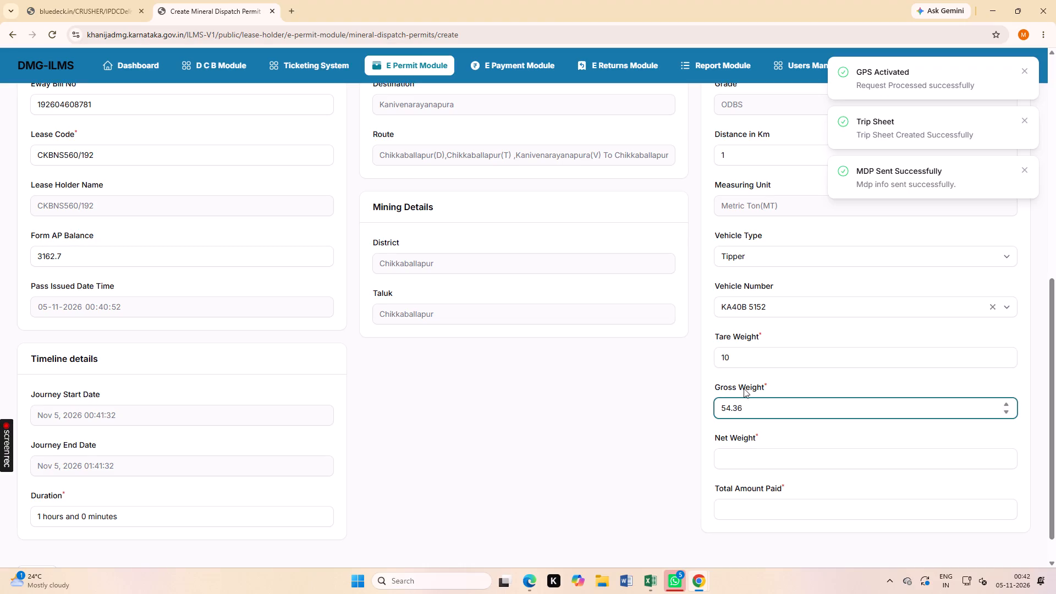
pyautogui.click(537, 436)
pyautogui.scroll(-3, 643, 482)
pyautogui.click(67, 541)
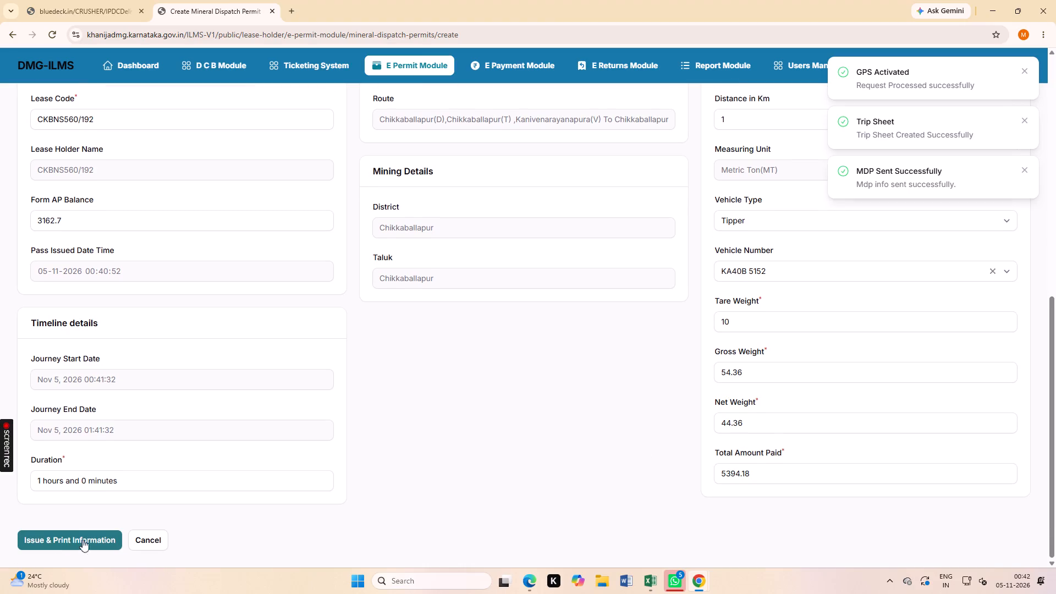
pyautogui.click(63, 538)
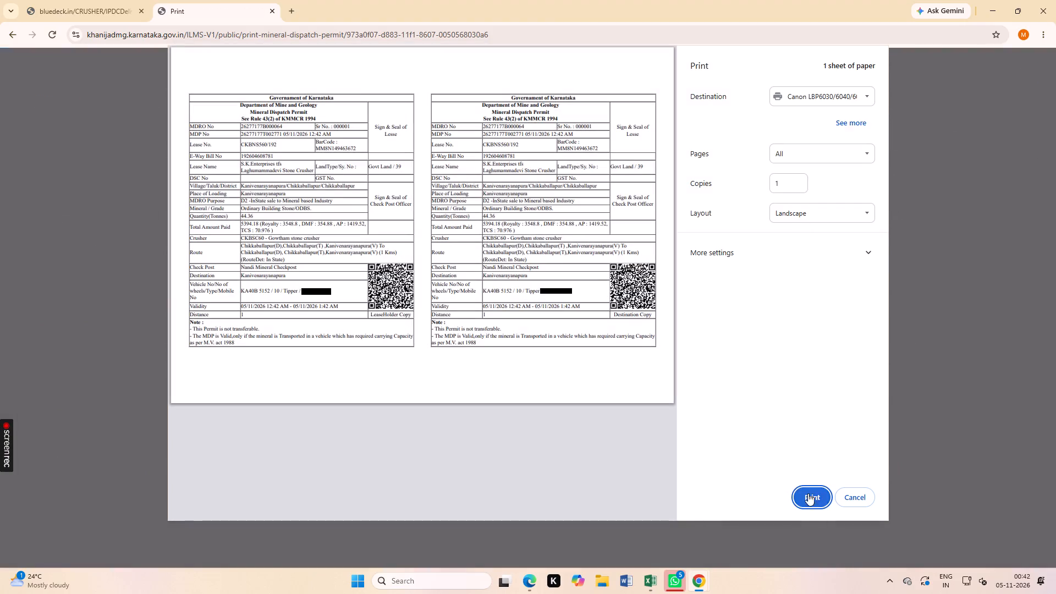
pyautogui.click(808, 493)
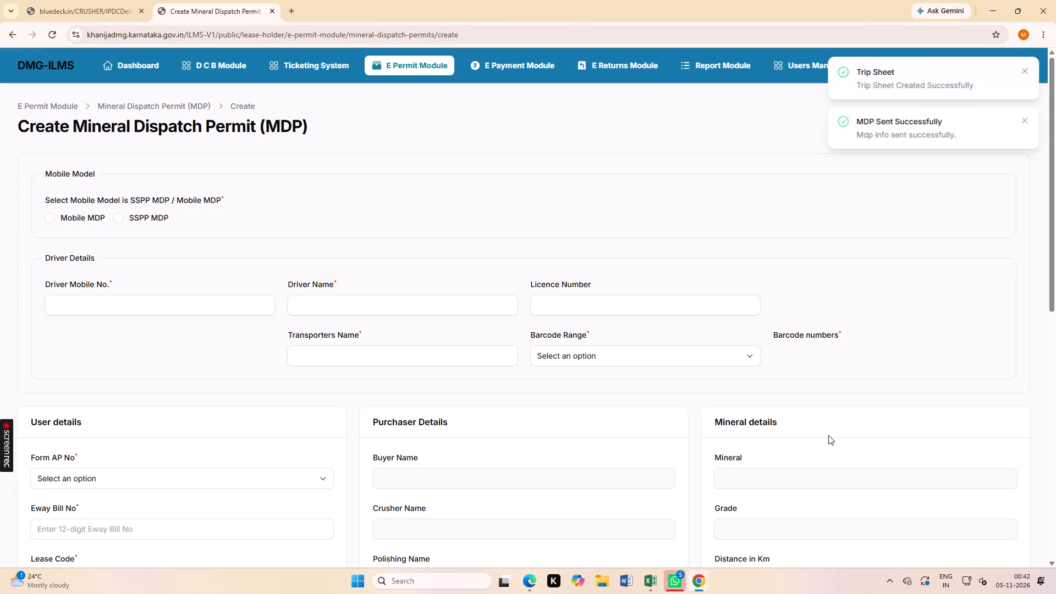
# Choose SSPP MDP as the mobile model on the new permit form.
pyautogui.click(134, 215)
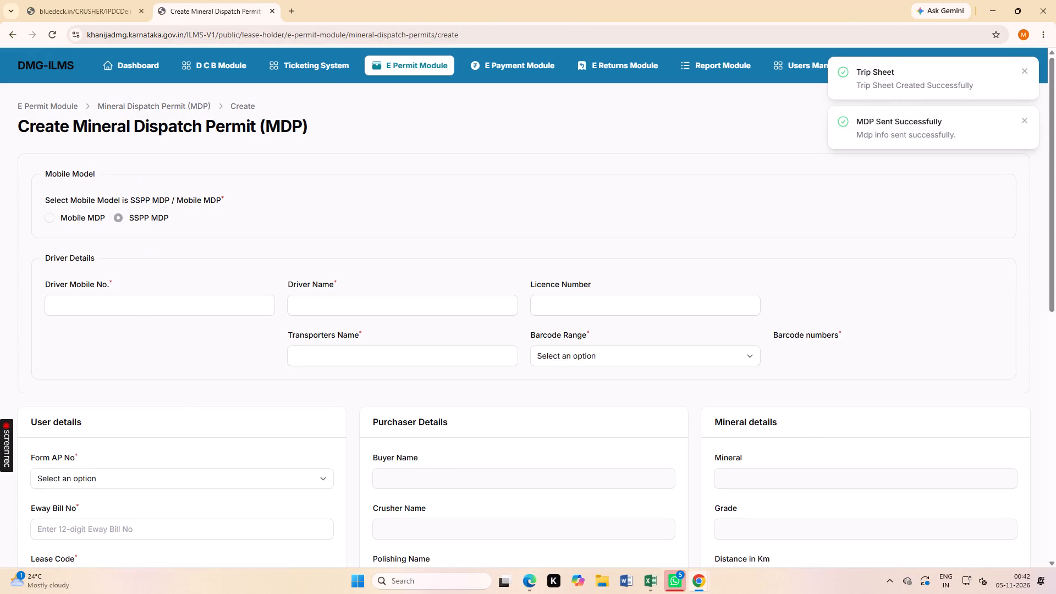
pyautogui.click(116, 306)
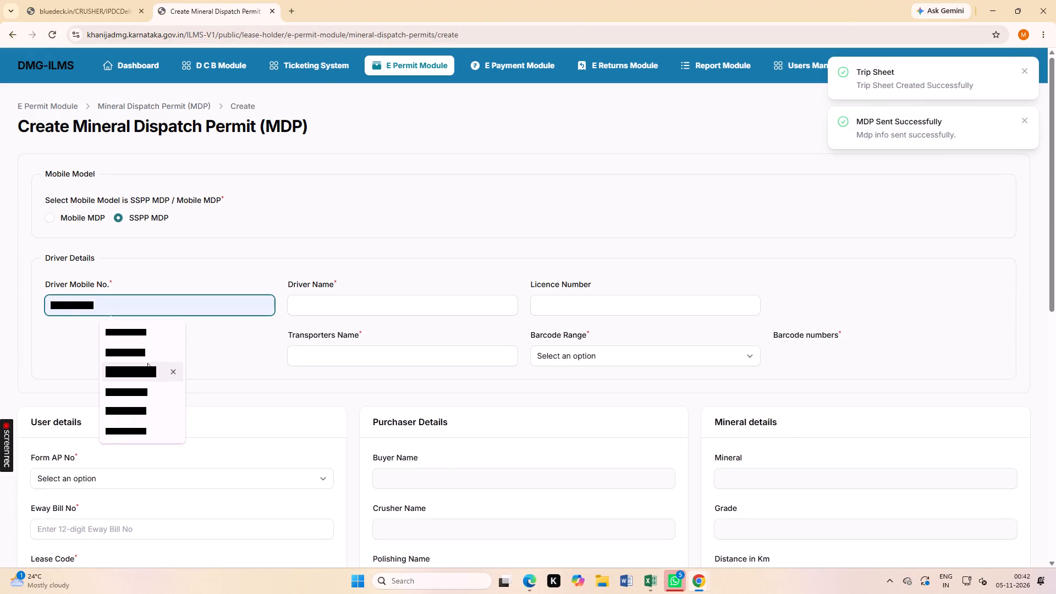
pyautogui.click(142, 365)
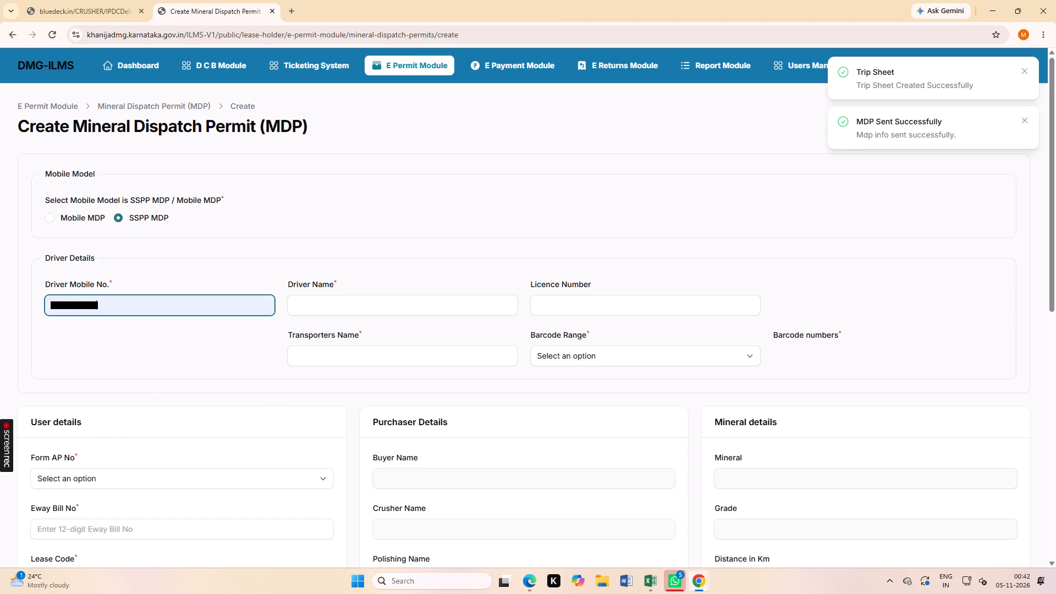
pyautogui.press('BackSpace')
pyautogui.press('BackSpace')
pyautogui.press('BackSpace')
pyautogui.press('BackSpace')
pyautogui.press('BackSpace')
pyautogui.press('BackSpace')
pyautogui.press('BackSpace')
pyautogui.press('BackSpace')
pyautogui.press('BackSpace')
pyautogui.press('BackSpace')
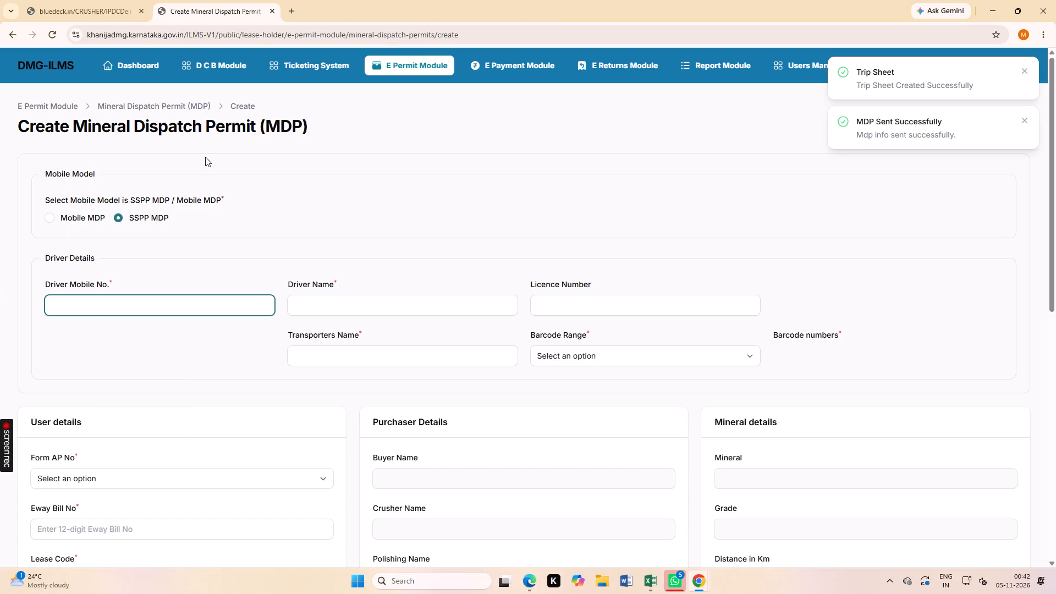
# Fill in the driver's mobile number from a saved entry, replacing its last two digits.
pyautogui.click(110, 291)
pyautogui.click(119, 295)
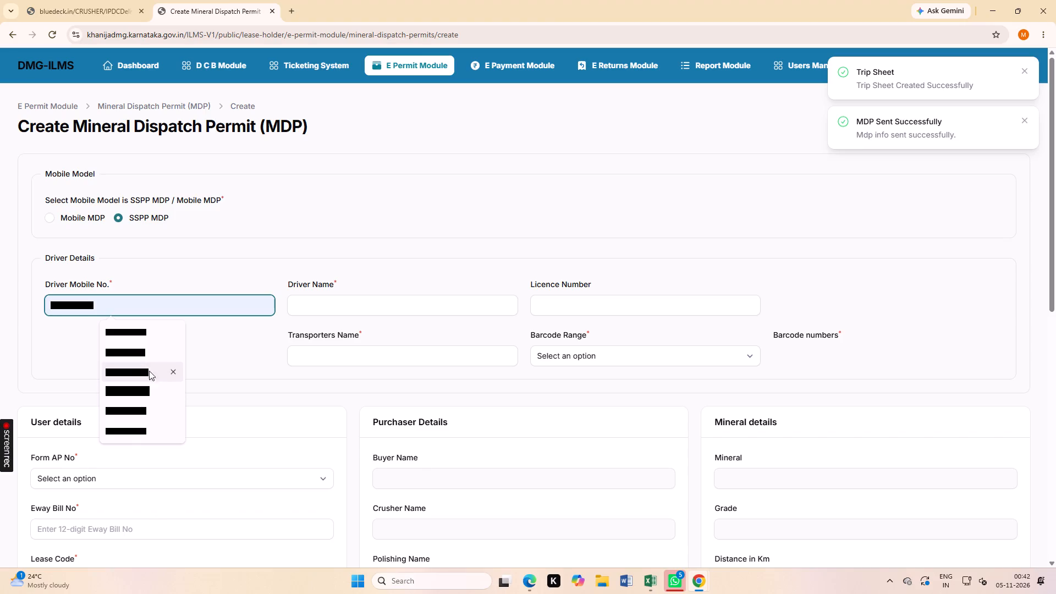
pyautogui.click(121, 376)
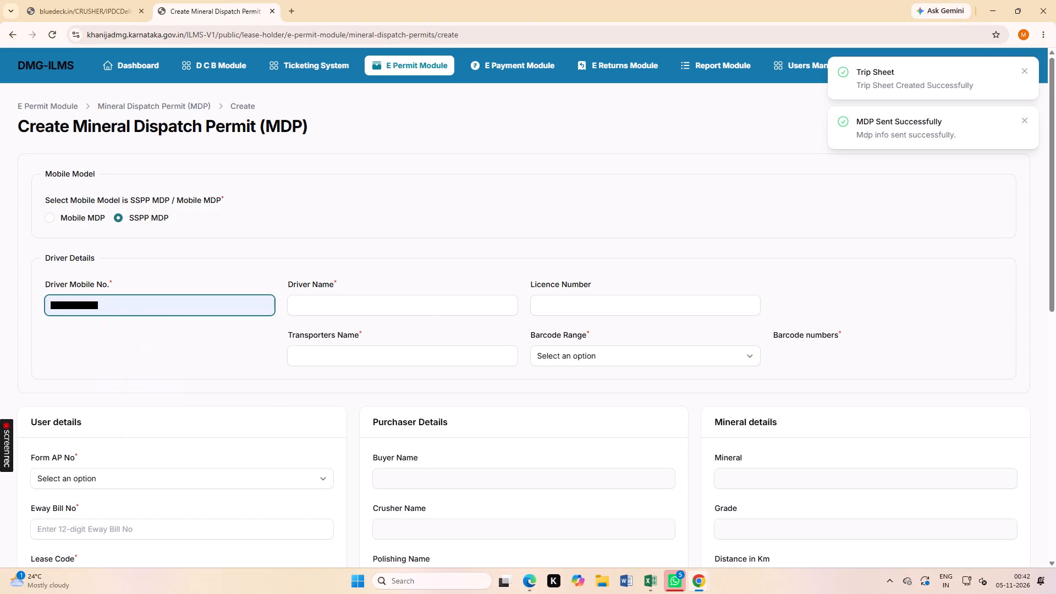
pyautogui.press('BackSpace')
pyautogui.press('BackSpace')
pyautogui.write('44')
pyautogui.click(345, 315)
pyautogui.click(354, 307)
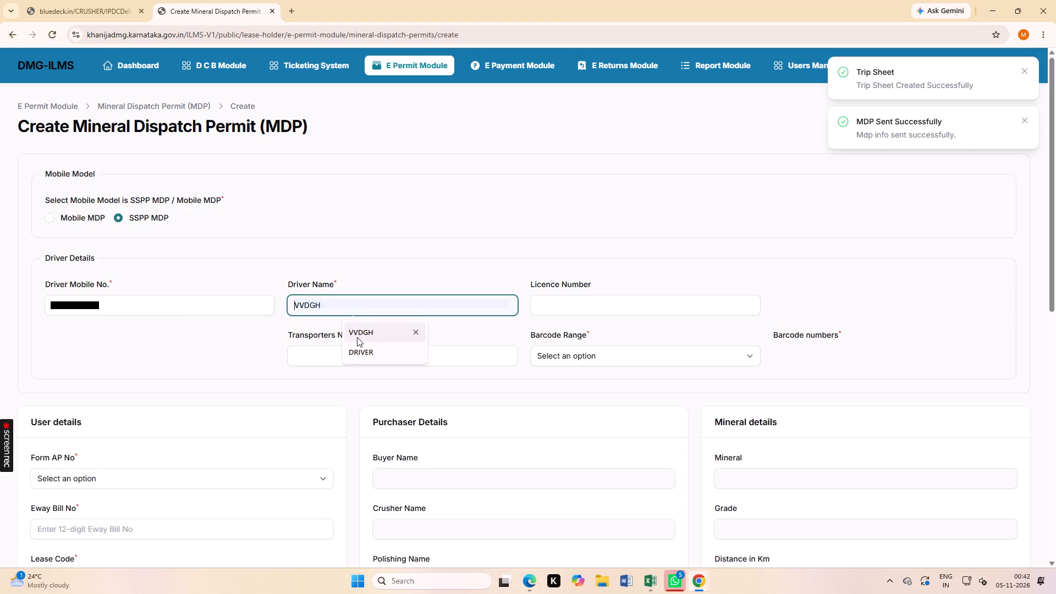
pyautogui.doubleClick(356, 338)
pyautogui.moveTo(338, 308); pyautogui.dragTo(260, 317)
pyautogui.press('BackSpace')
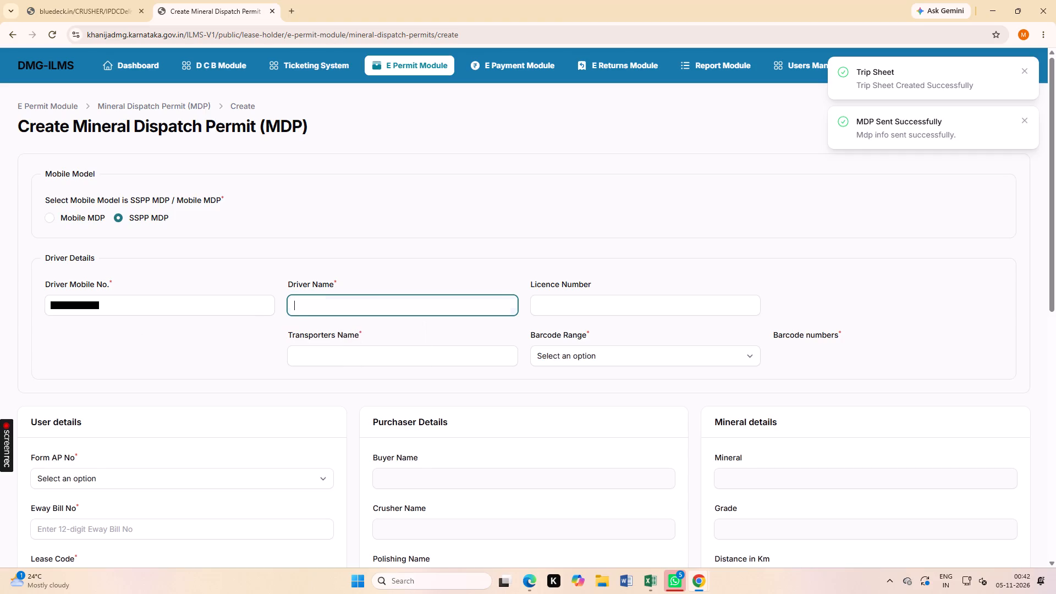
# Set the driver name on the new permit to the saved entry DRIVER.
pyautogui.click(349, 304)
pyautogui.click(351, 348)
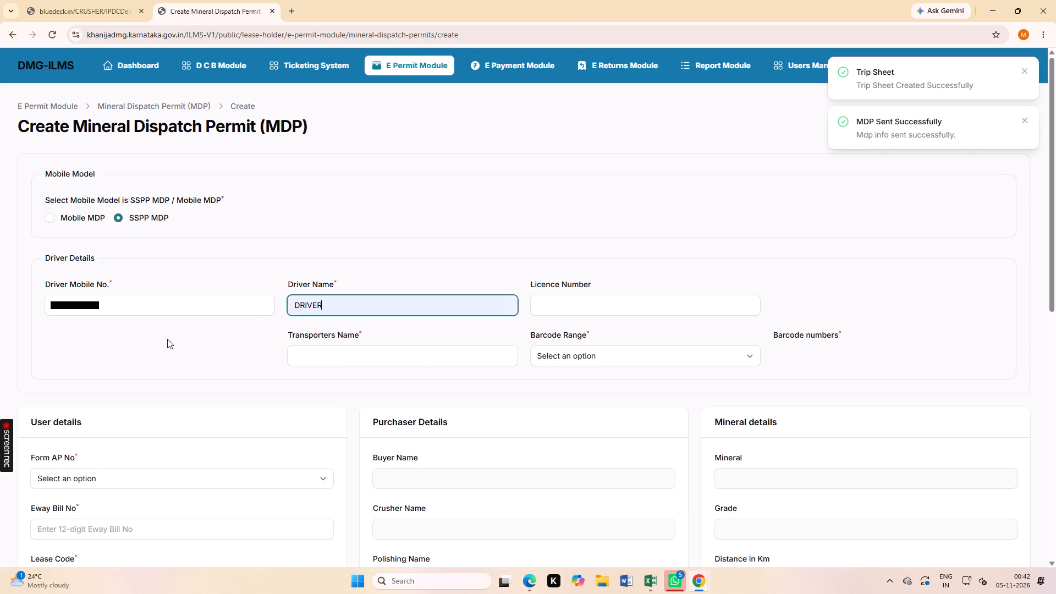
pyautogui.click(167, 339)
pyautogui.click(556, 353)
pyautogui.scroll(-12, 581, 251)
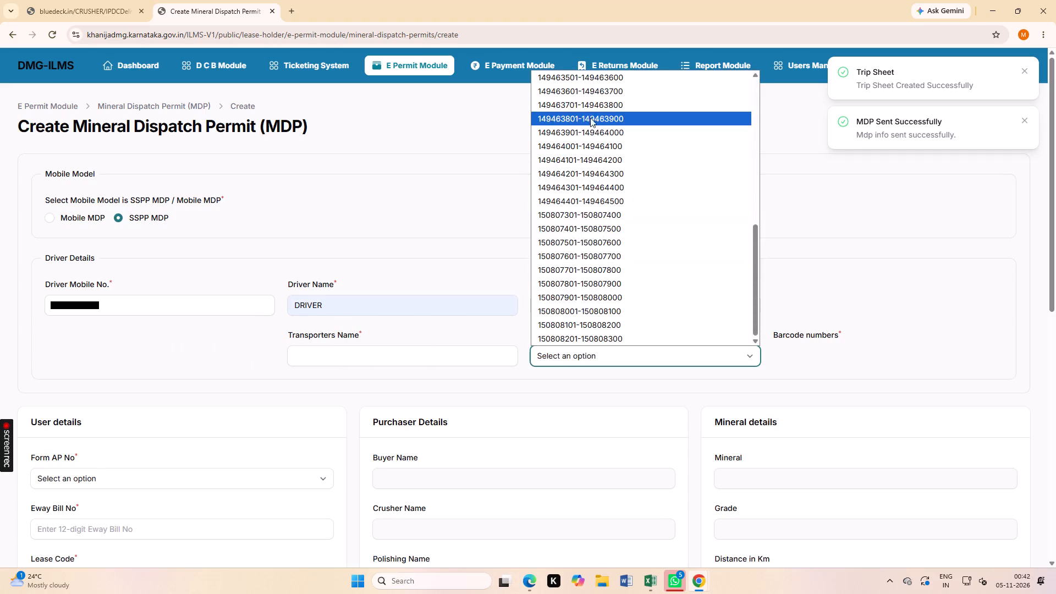
pyautogui.click(589, 98)
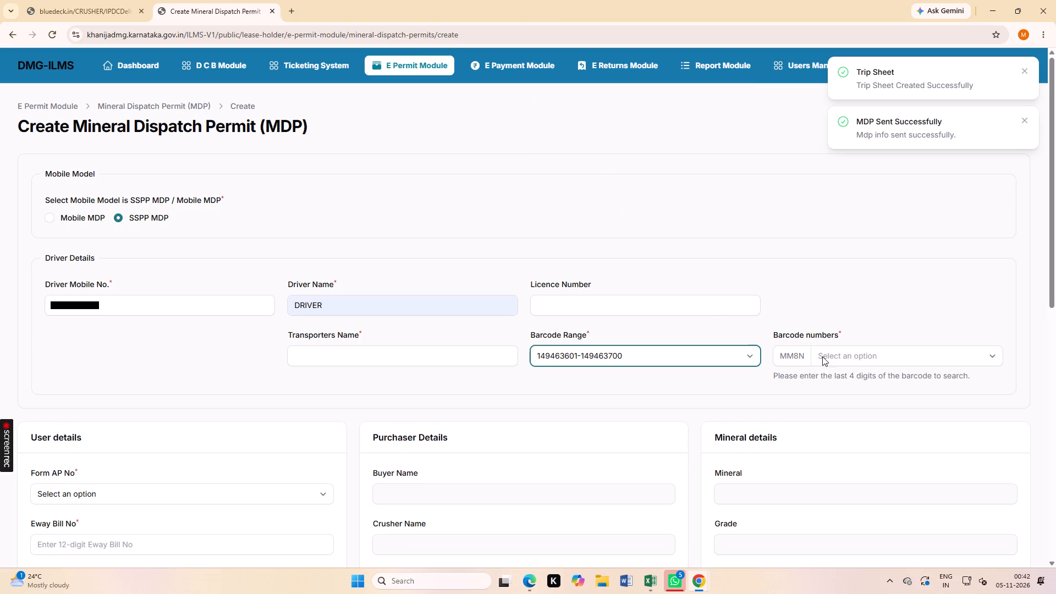
pyautogui.click(824, 354)
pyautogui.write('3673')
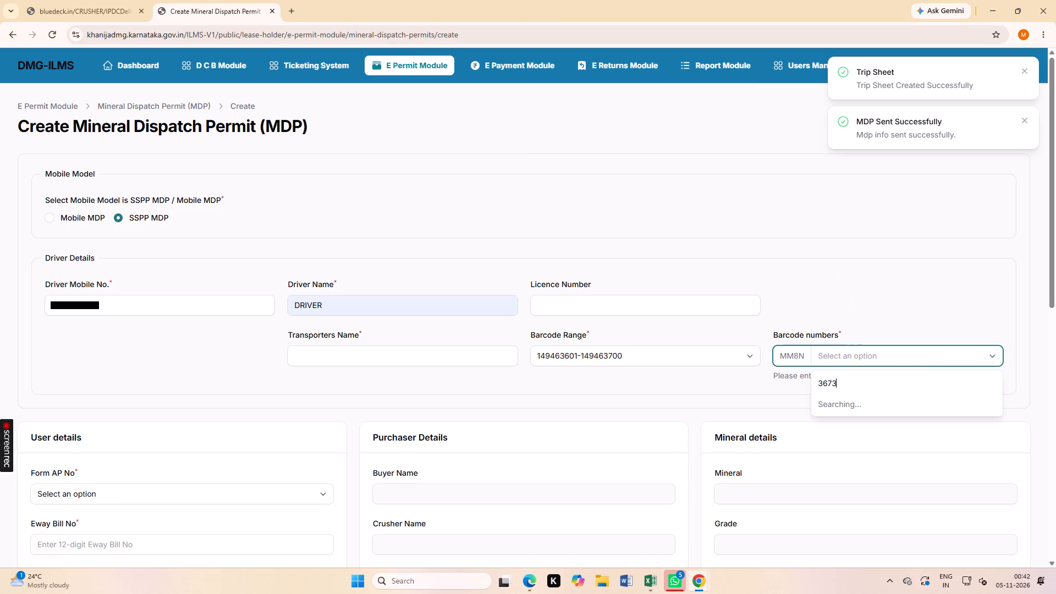
pyautogui.click(858, 404)
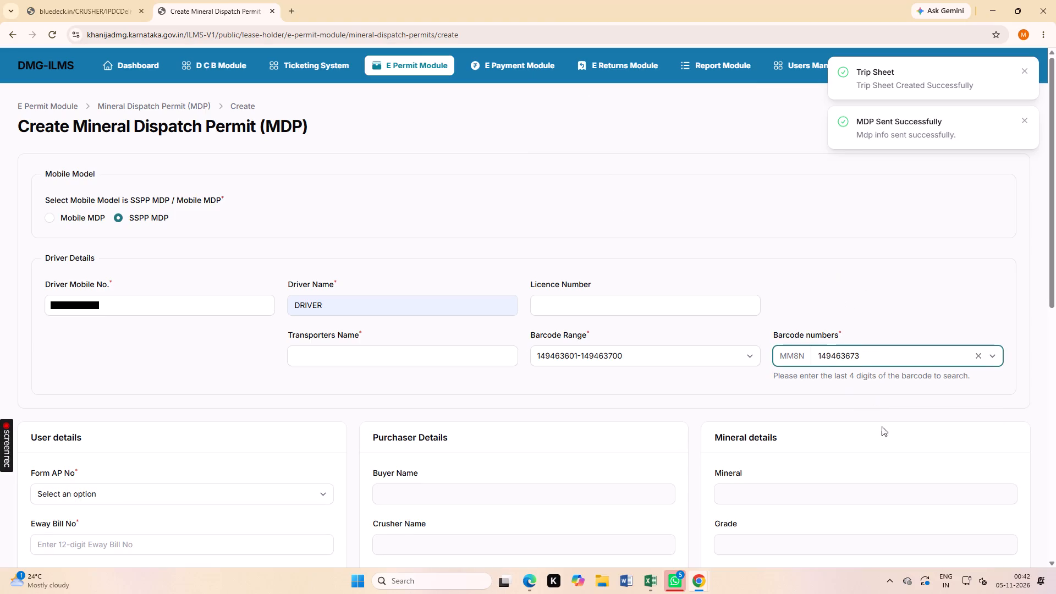
pyautogui.scroll(-2, 156, 441)
pyautogui.click(92, 371)
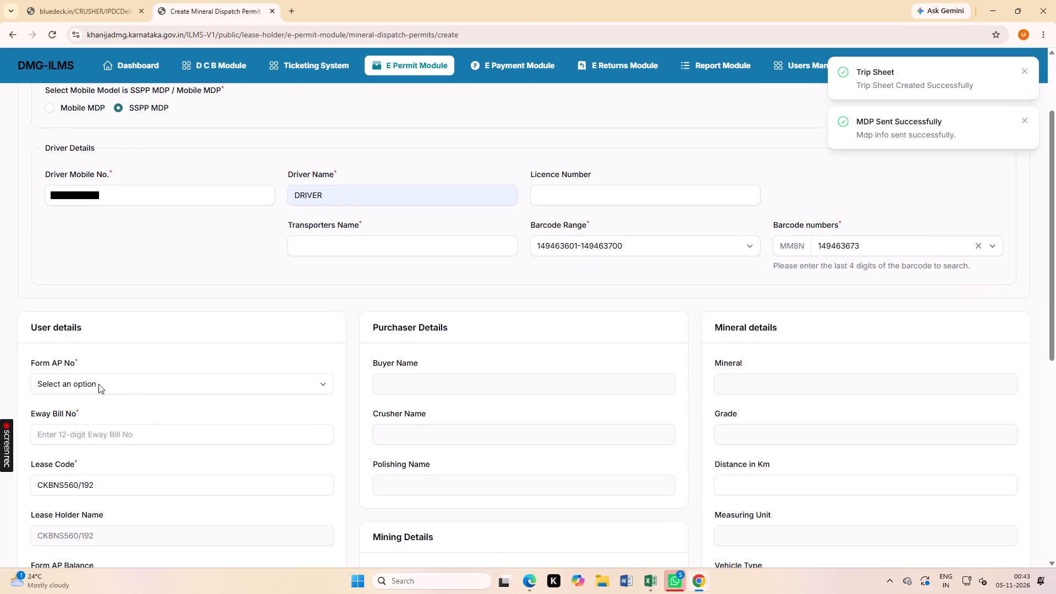
pyautogui.click(98, 384)
pyautogui.click(101, 499)
pyautogui.click(161, 290)
pyautogui.scroll(-2, 440, 369)
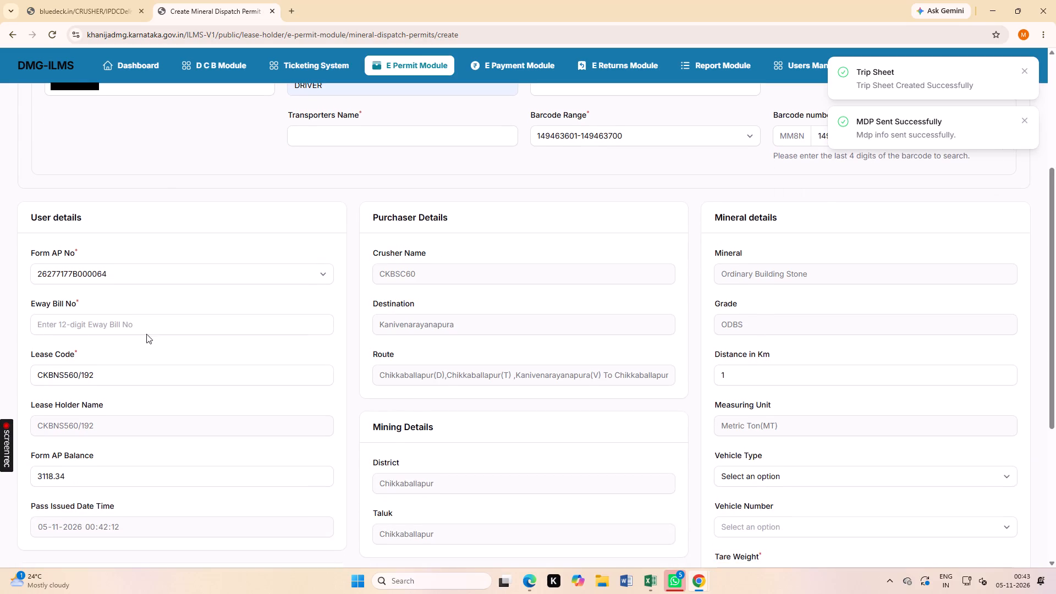
pyautogui.click(125, 324)
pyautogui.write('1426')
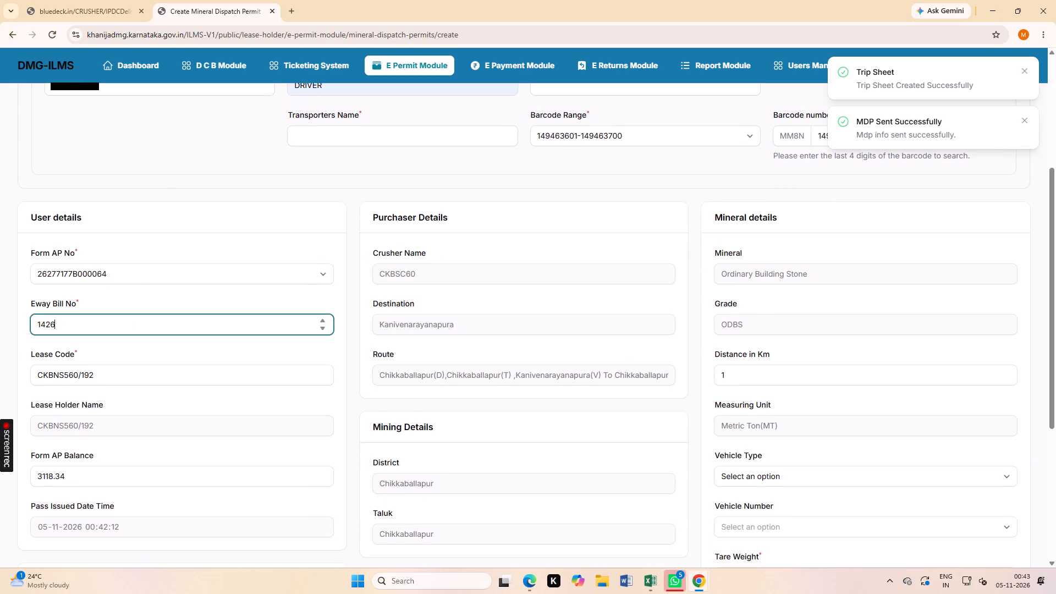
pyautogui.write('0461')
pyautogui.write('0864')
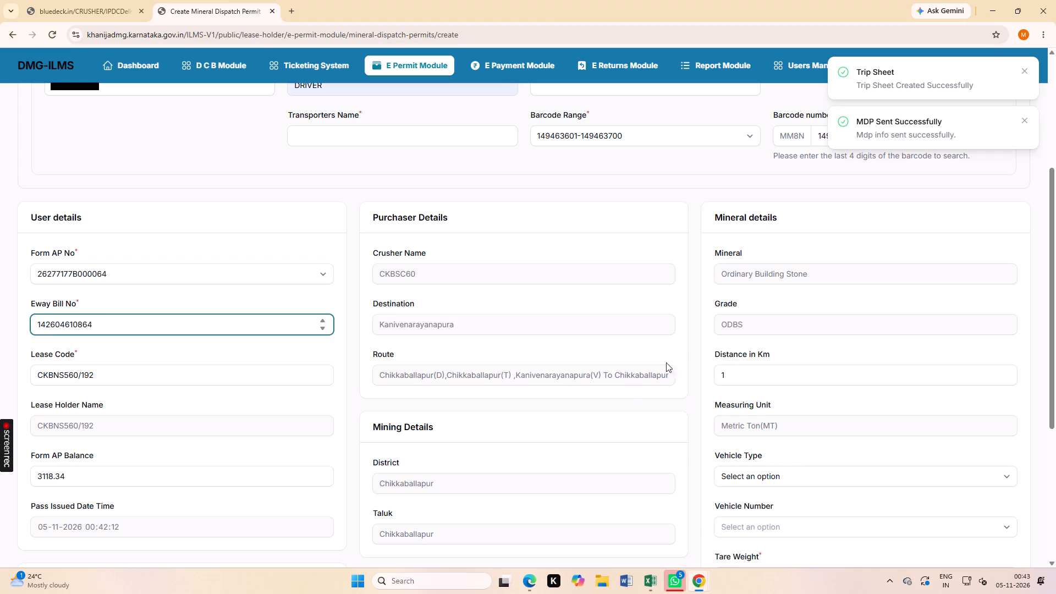
pyautogui.click(182, 301)
pyautogui.scroll(-3, 693, 458)
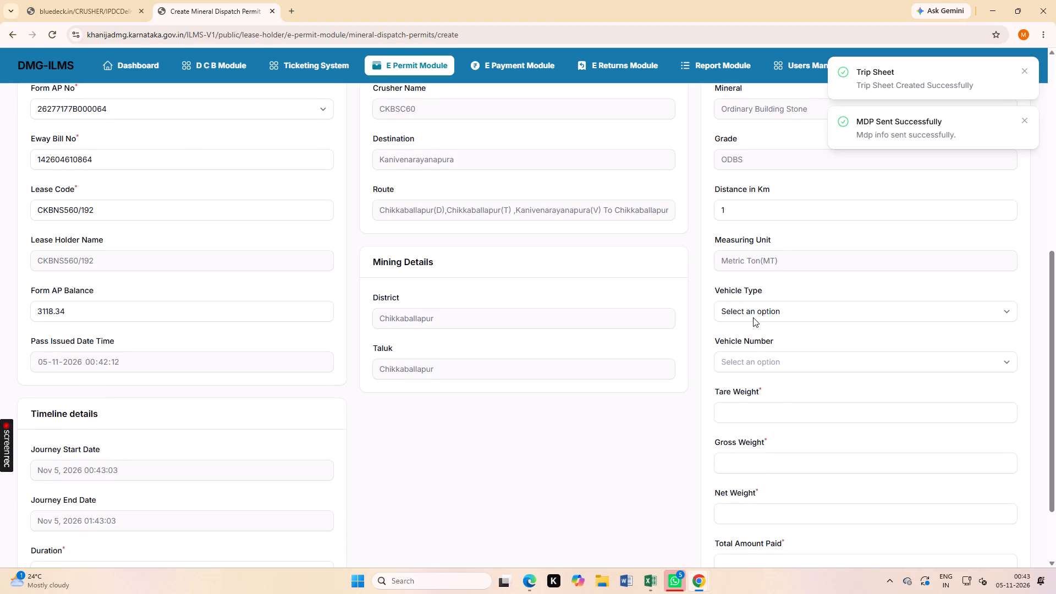
pyautogui.click(757, 307)
pyautogui.doubleClick(766, 365)
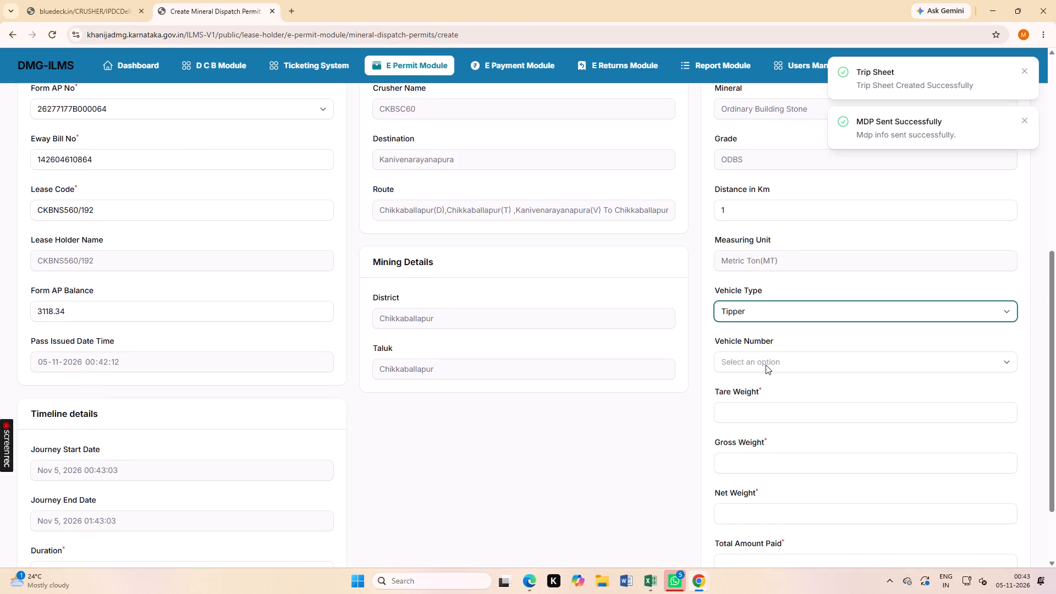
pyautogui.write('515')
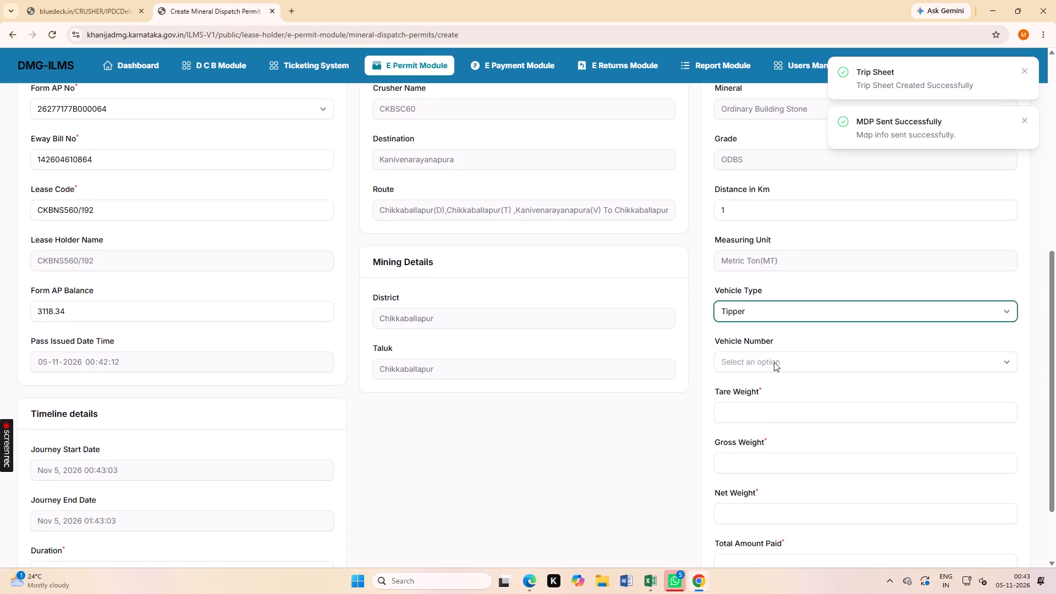
pyautogui.click(775, 362)
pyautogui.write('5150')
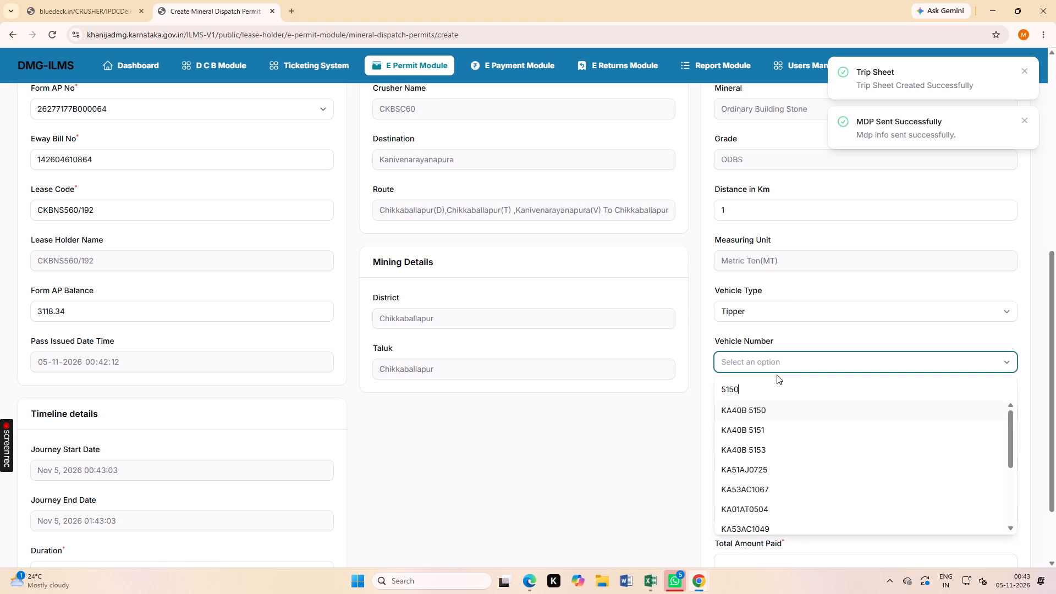
pyautogui.click(788, 415)
# Set the gross weight in the mineral details to 55.59.
pyautogui.click(752, 461)
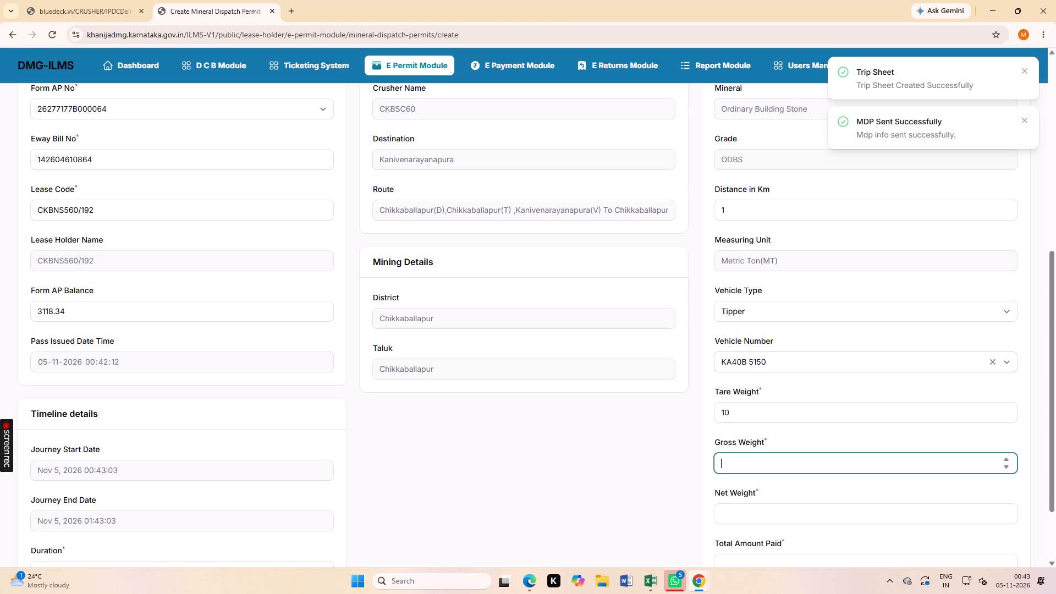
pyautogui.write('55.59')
pyautogui.click(499, 483)
# Create the Mineral Dispatch Permit and print it on the Canon LBP6030 printer.
pyautogui.scroll(-4, 585, 480)
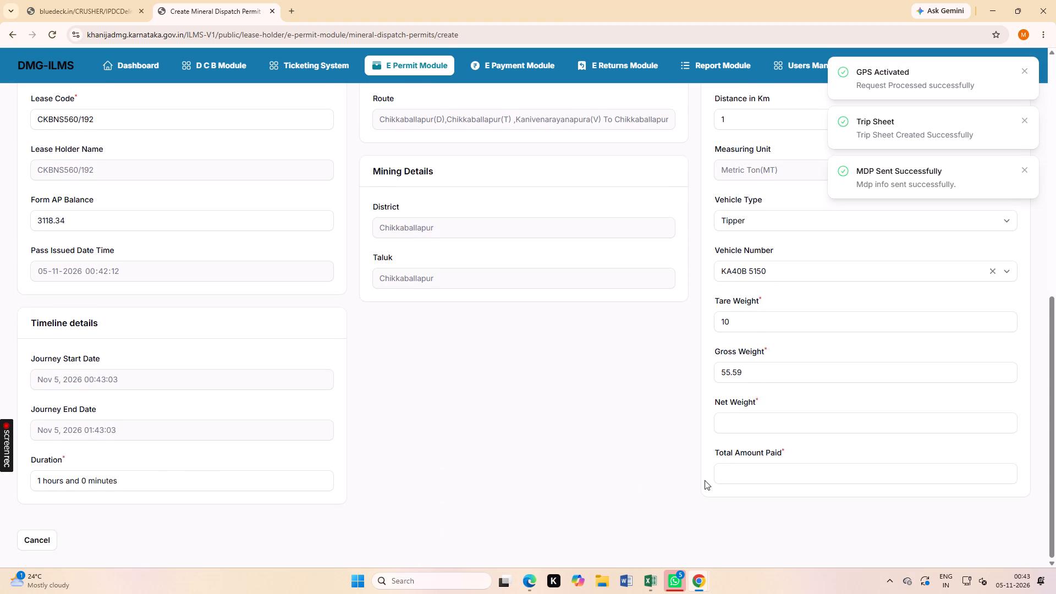
pyautogui.click(102, 536)
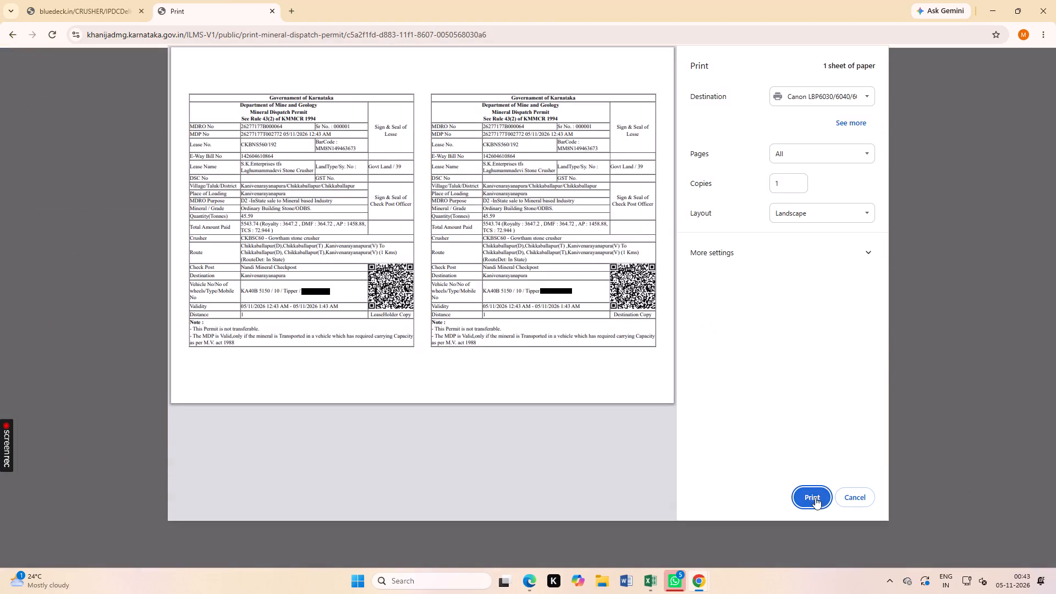
pyautogui.click(815, 497)
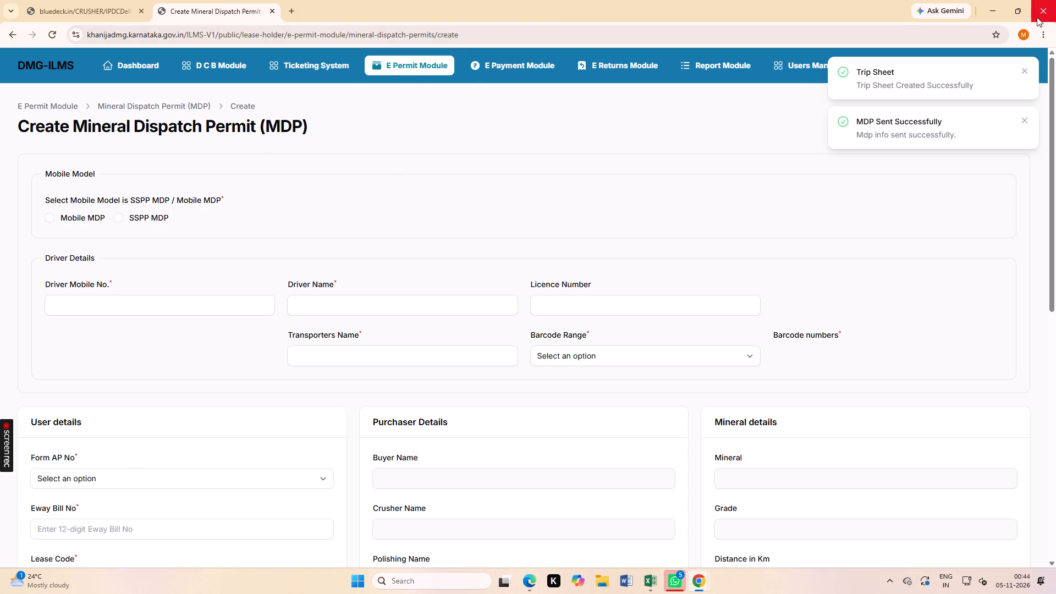
# Dismiss the notification covering the account options and sign out of the lease holder account.
pyautogui.click(1022, 73)
pyautogui.click(1023, 69)
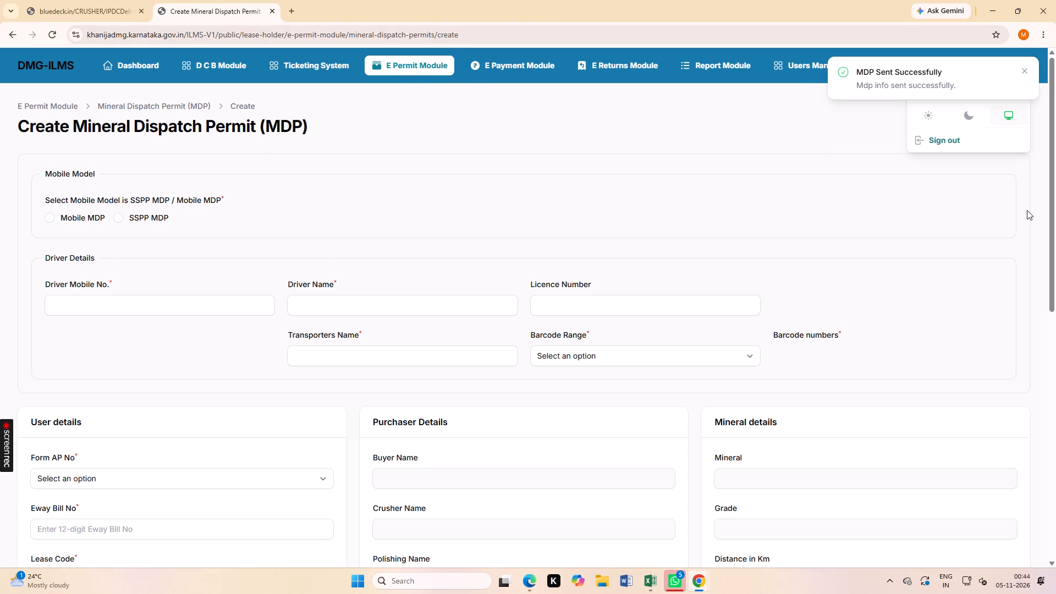
pyautogui.click(956, 135)
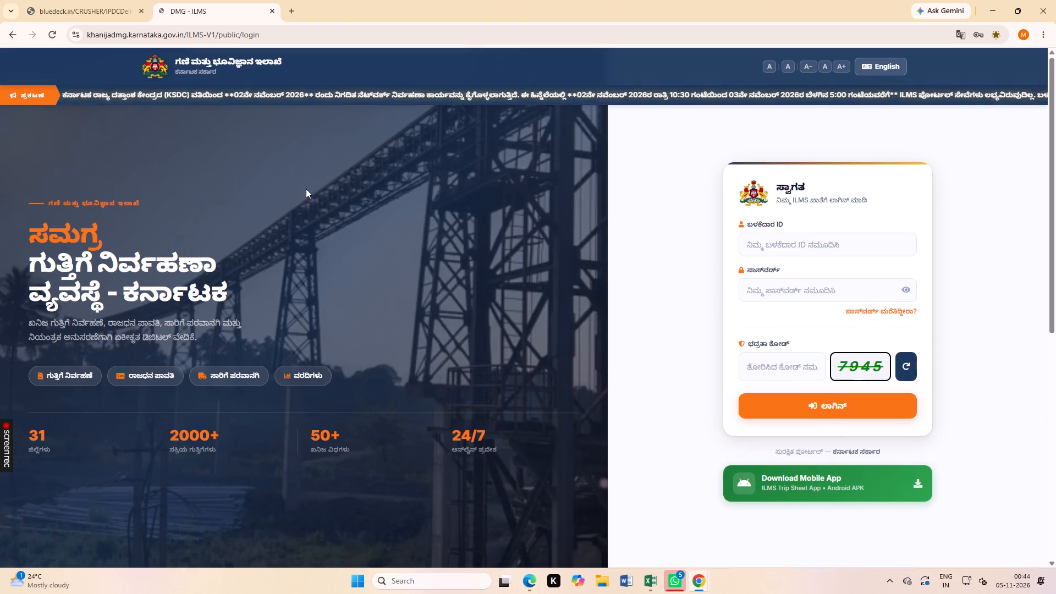
# Look through the saved user IDs on the ILMS login form for the account to sign in with.
pyautogui.click(842, 245)
pyautogui.scroll(-2, 853, 385)
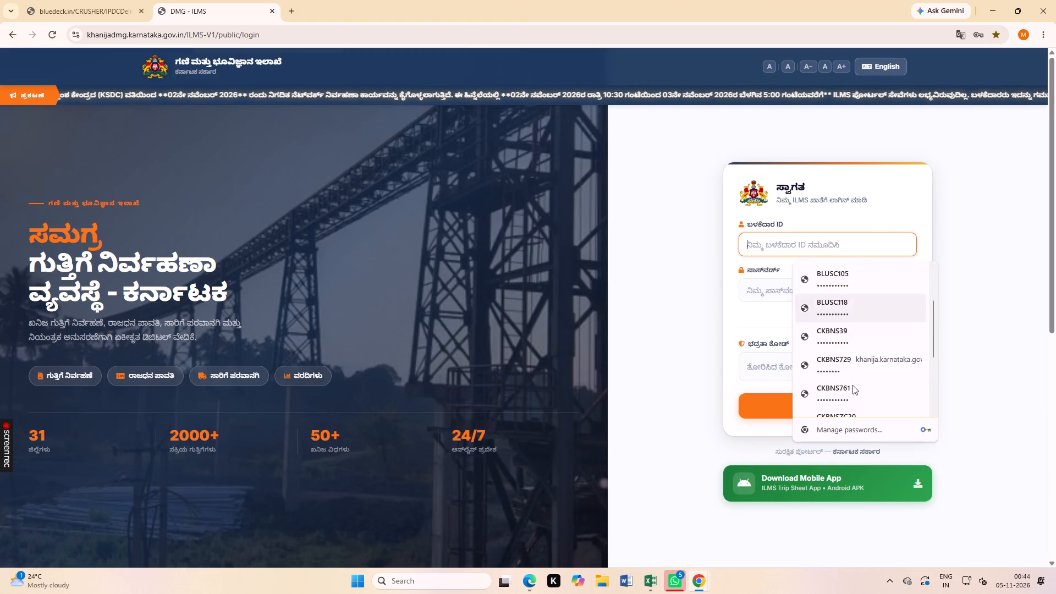
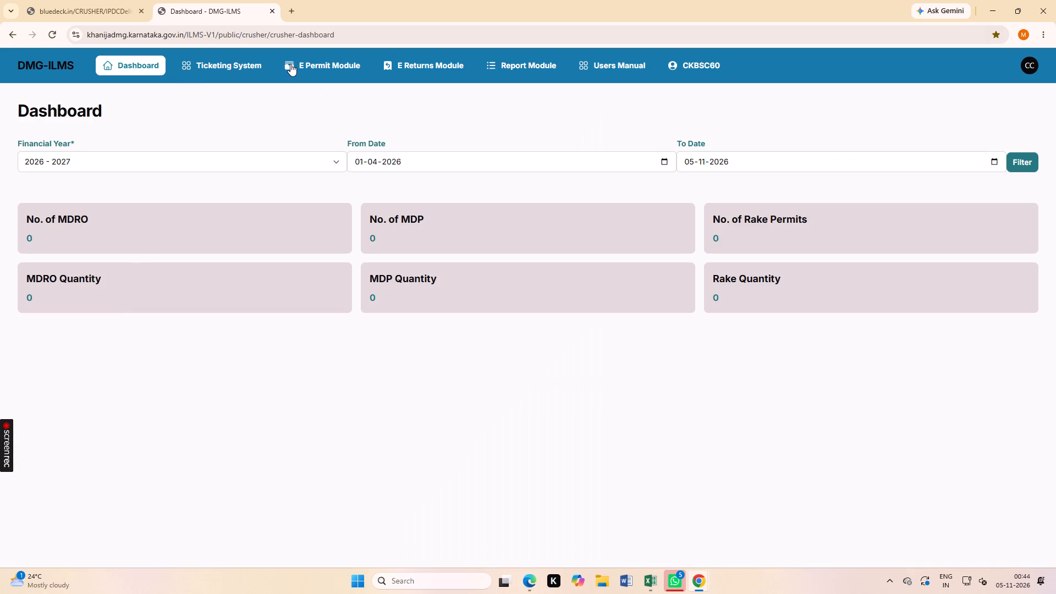
# Filter the DMG Material Acknowledgements in the E Permit Module by financial year 2026 - 2027 and bulk permit number 26277177B000064.
pyautogui.click(334, 66)
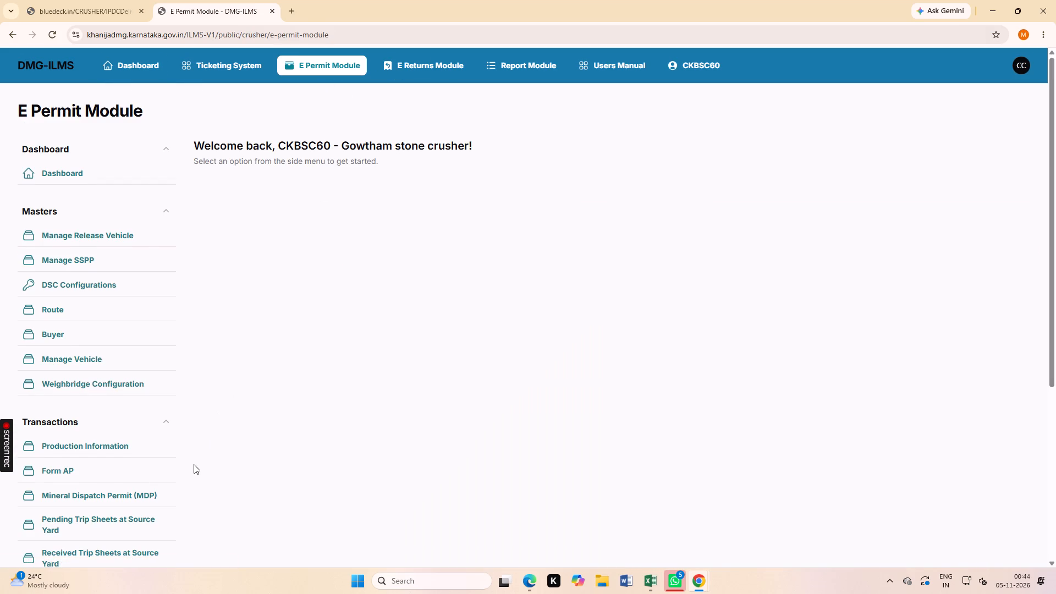
pyautogui.scroll(-4, 76, 457)
pyautogui.click(99, 551)
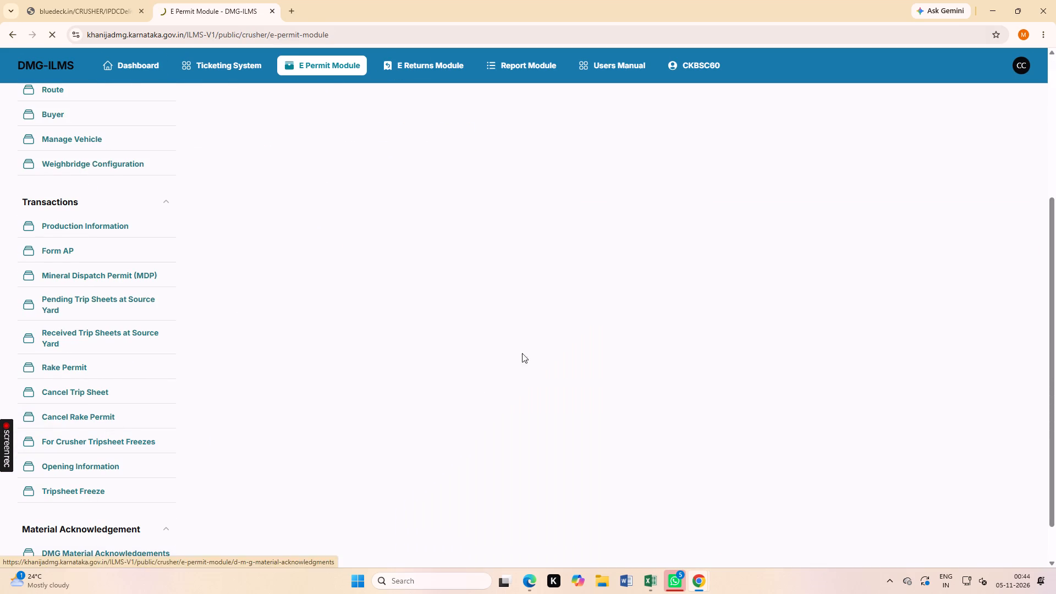
pyautogui.click(733, 210)
pyautogui.click(733, 237)
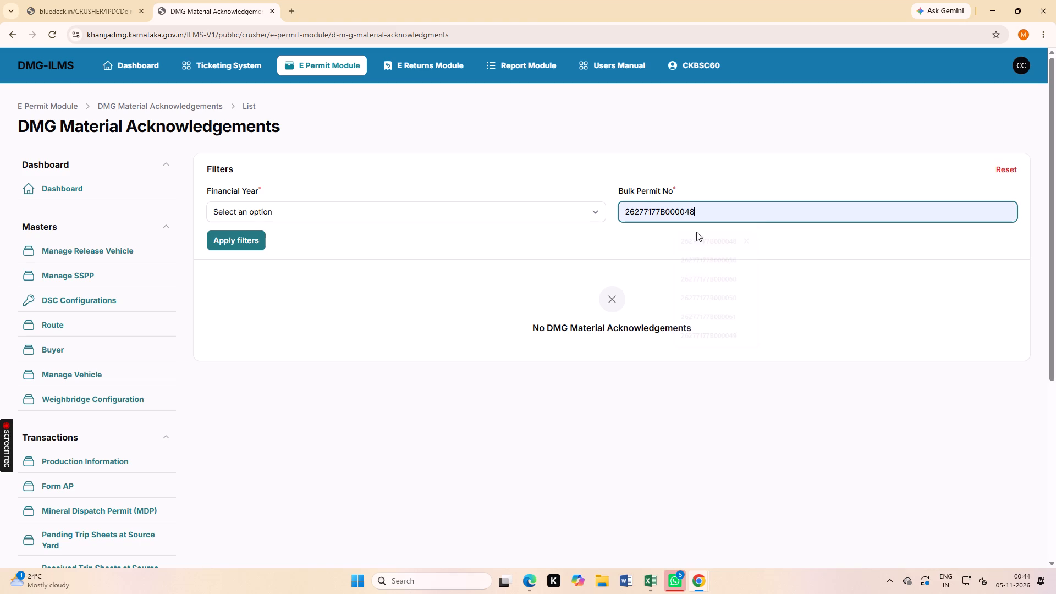
pyautogui.click(698, 210)
pyautogui.click(695, 211)
pyautogui.press('BackSpace')
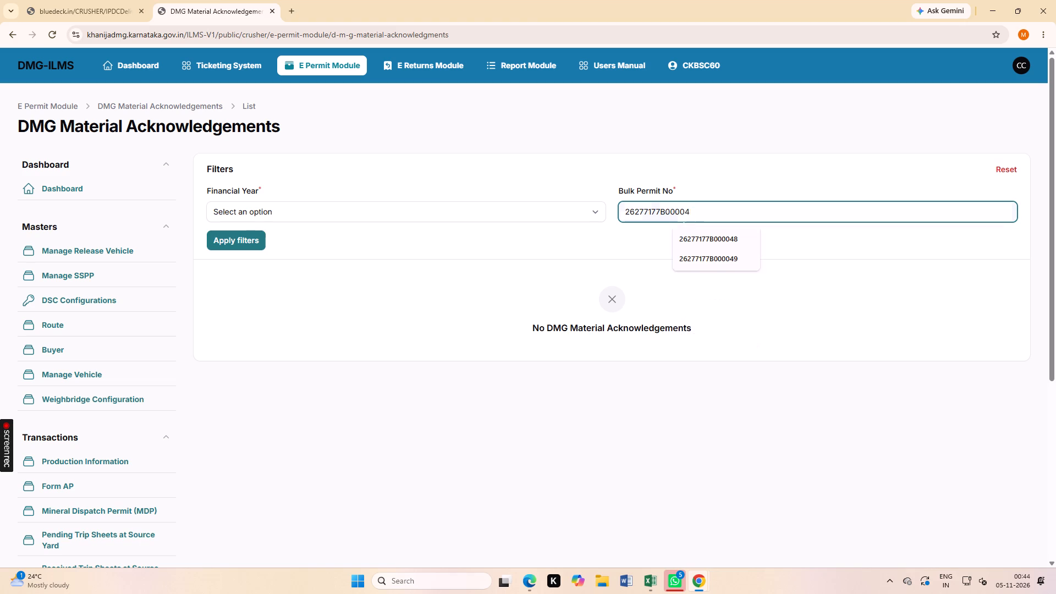
pyautogui.press('BackSpace')
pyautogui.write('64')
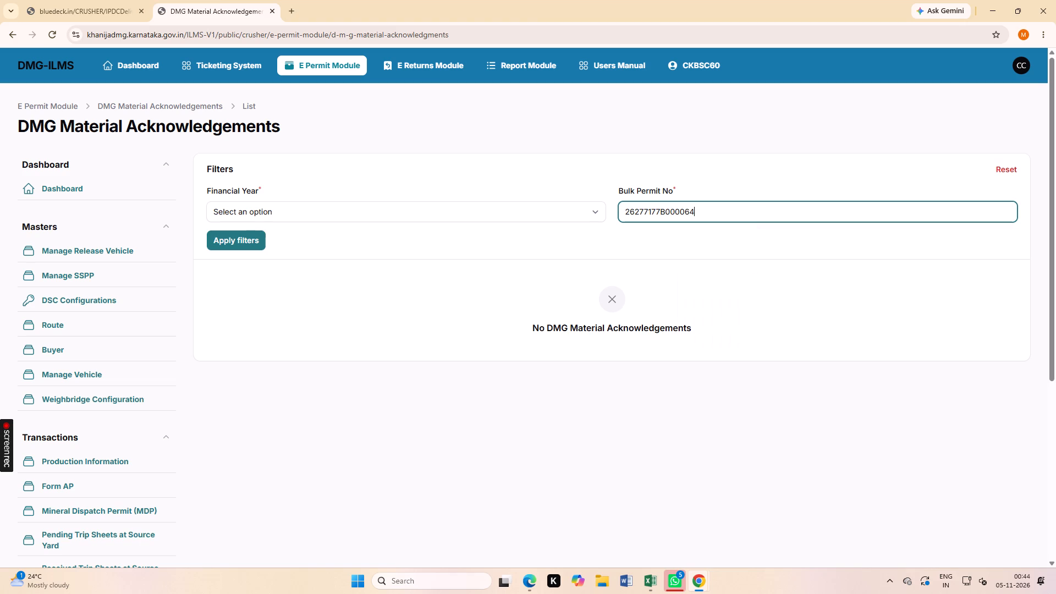
pyautogui.click(327, 195)
pyautogui.click(319, 204)
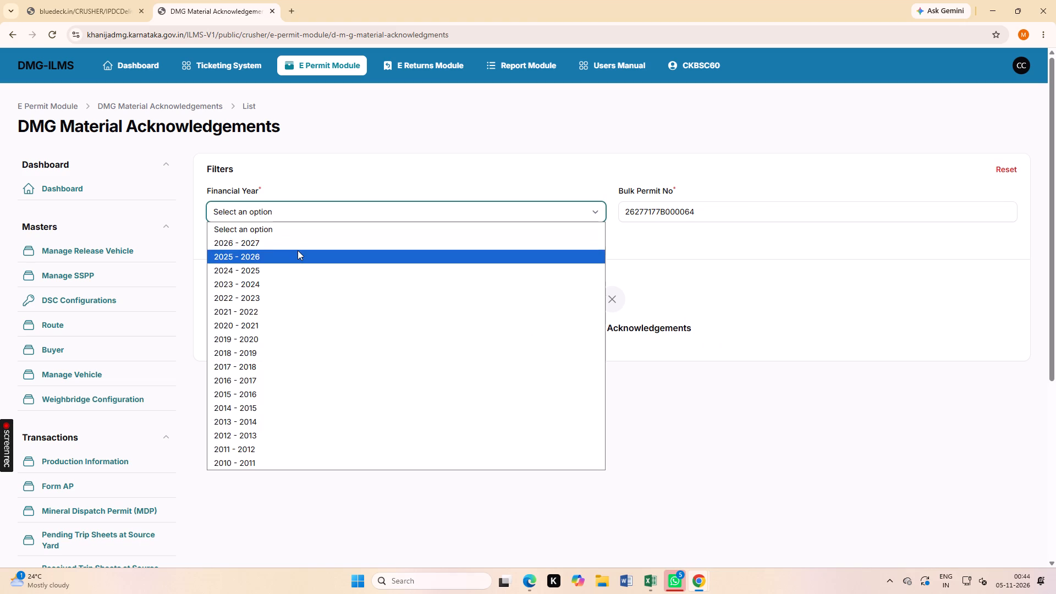
pyautogui.click(293, 243)
pyautogui.click(251, 237)
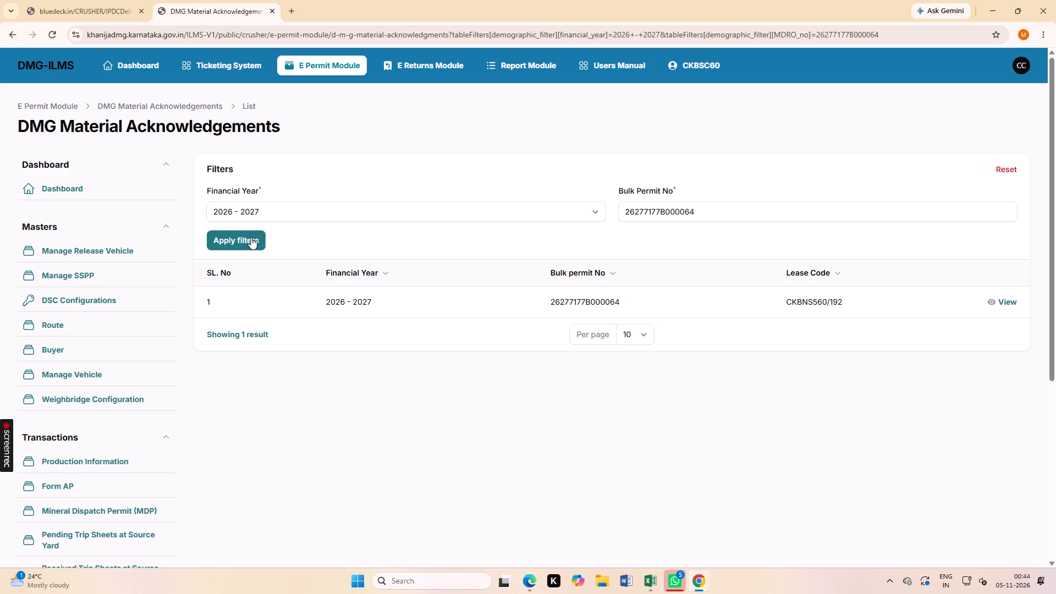
# Open the filtered bulk permit and bulk acknowledge all of its trip sheets.
pyautogui.click(1013, 298)
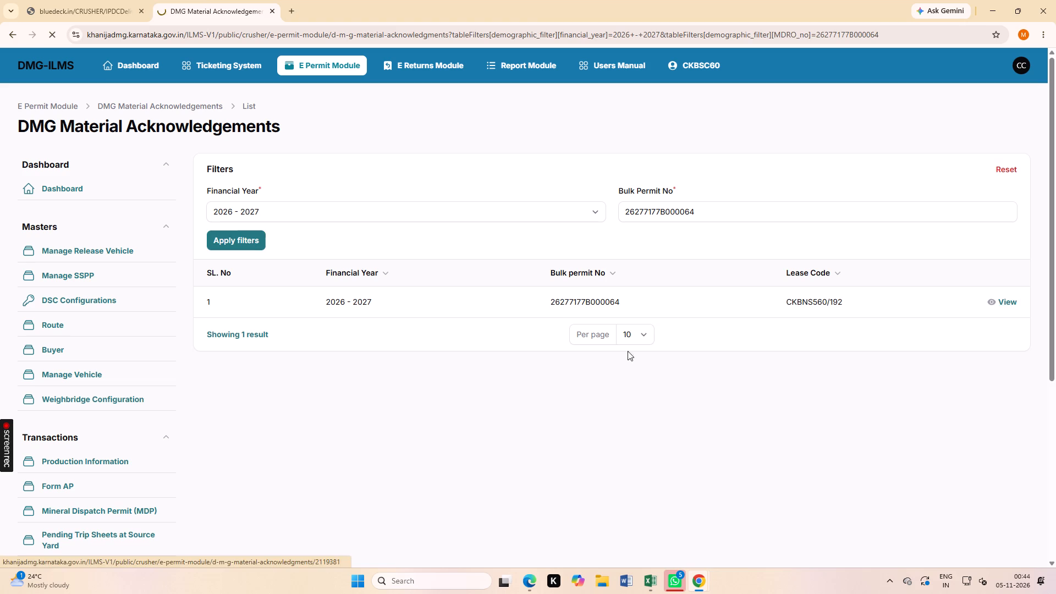
pyautogui.click(49, 215)
pyautogui.click(41, 217)
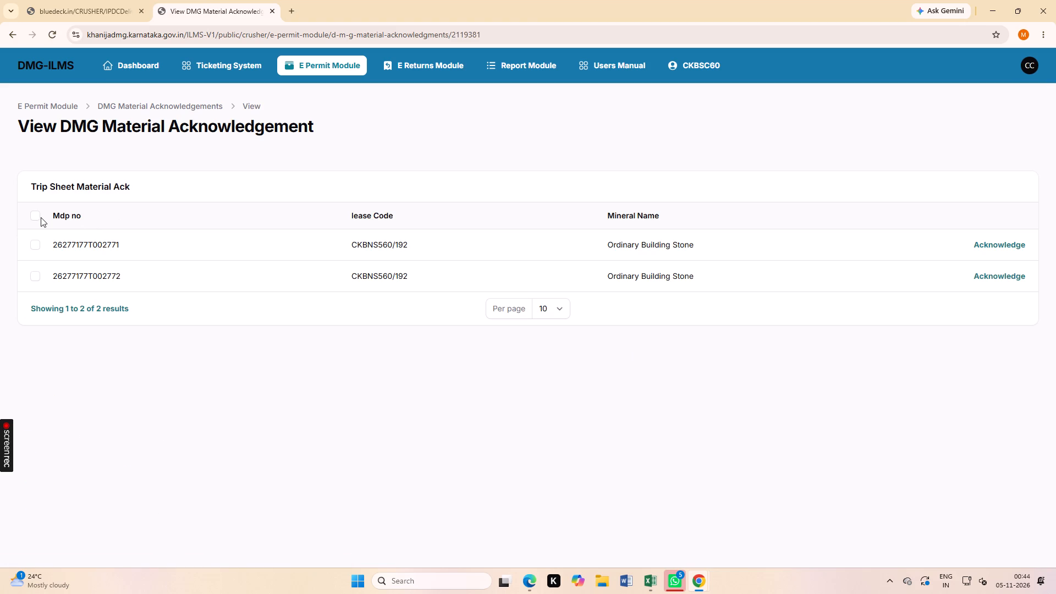
pyautogui.click(38, 217)
pyautogui.click(53, 222)
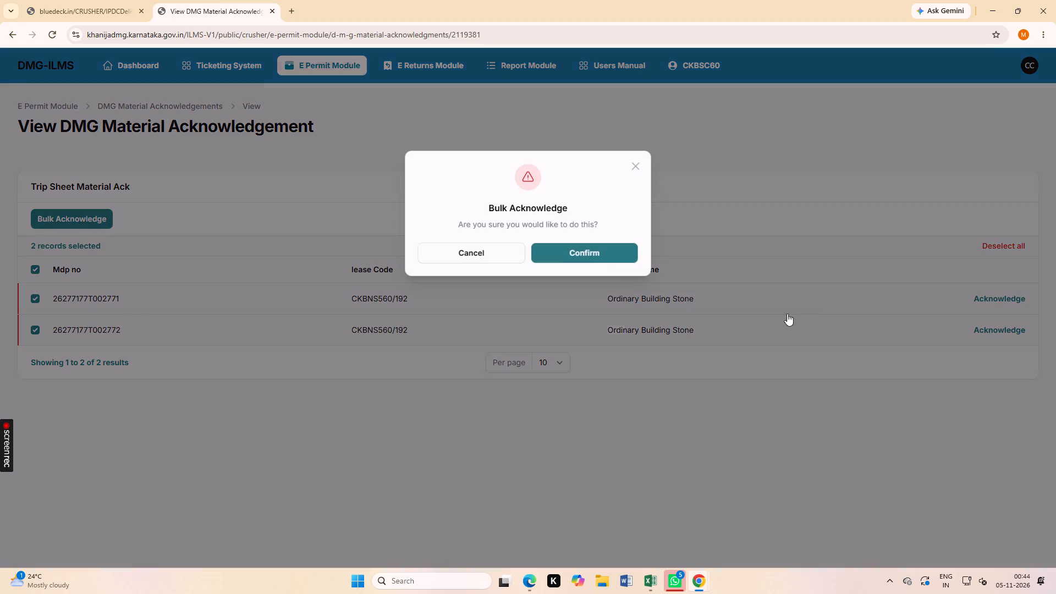
pyautogui.click(579, 250)
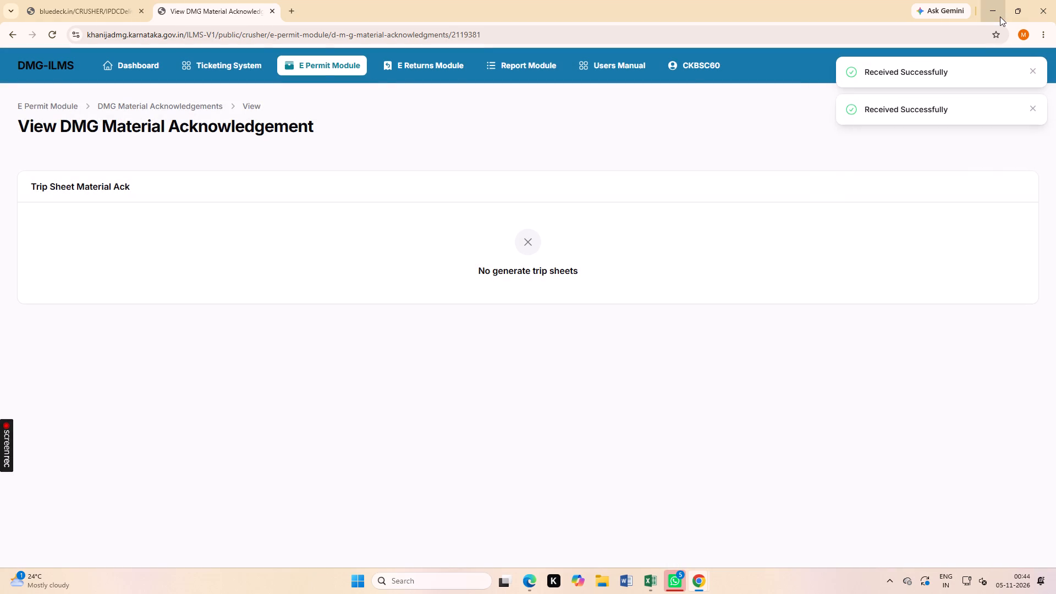
# Check the available quantity for Ordinary Building Stone, grade 20MM, in a new Production Information form.
pyautogui.click(335, 73)
pyautogui.scroll(-3, 138, 415)
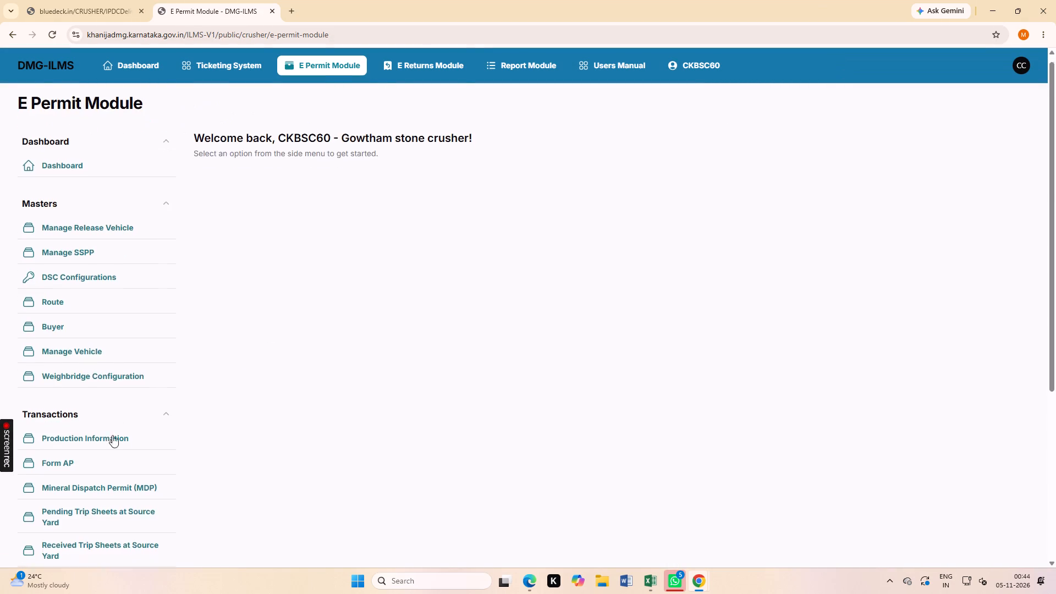
pyautogui.scroll(-1, 112, 435)
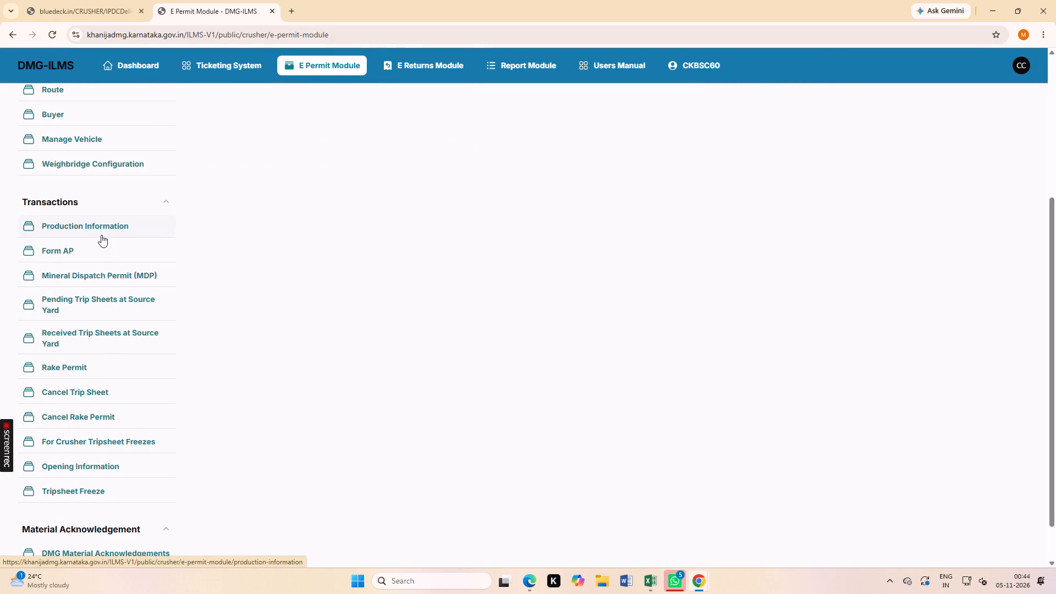
pyautogui.click(101, 235)
pyautogui.click(950, 125)
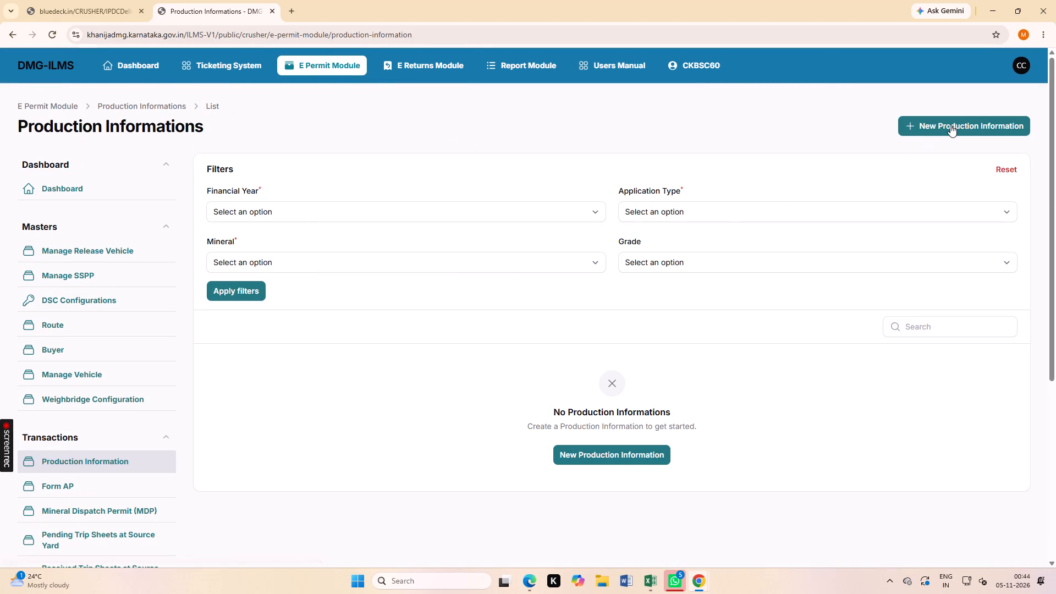
pyautogui.scroll(-2, 408, 321)
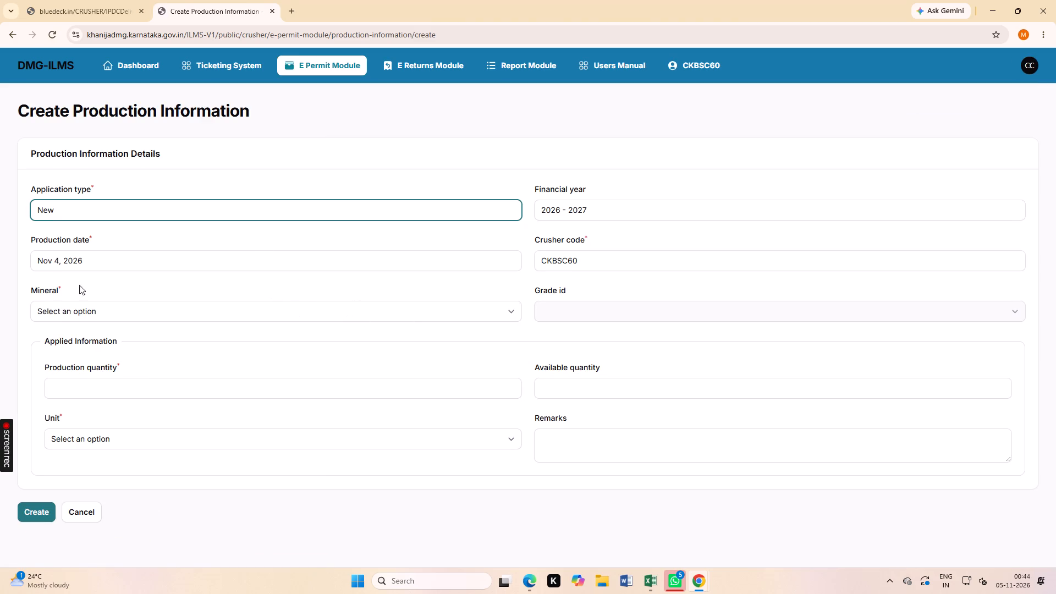
pyautogui.click(61, 321)
pyautogui.click(85, 315)
pyautogui.click(113, 340)
pyautogui.scroll(-1, 699, 344)
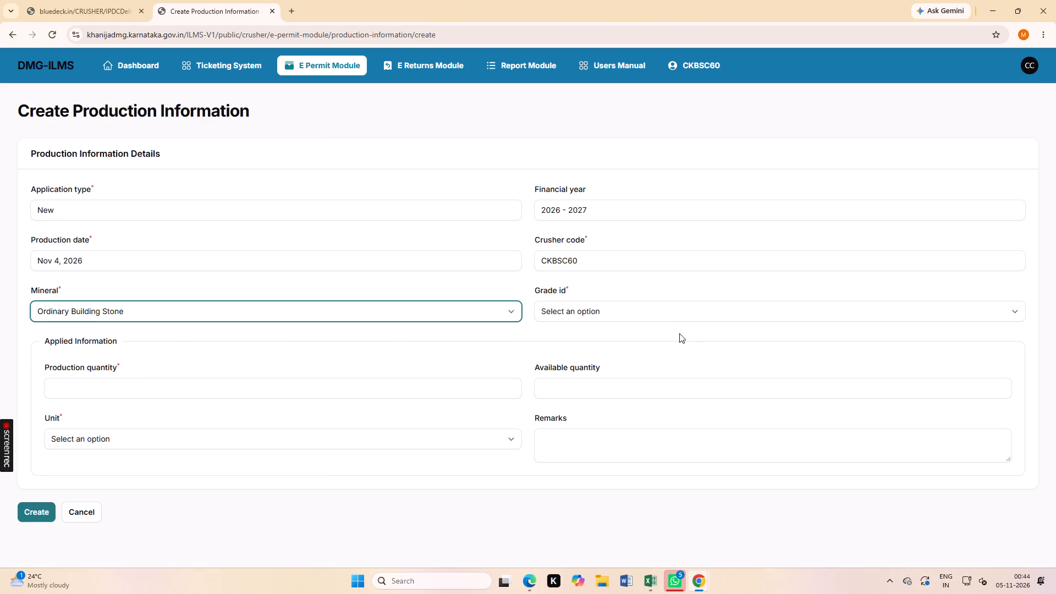
pyautogui.click(622, 301)
pyautogui.click(601, 312)
pyautogui.click(601, 371)
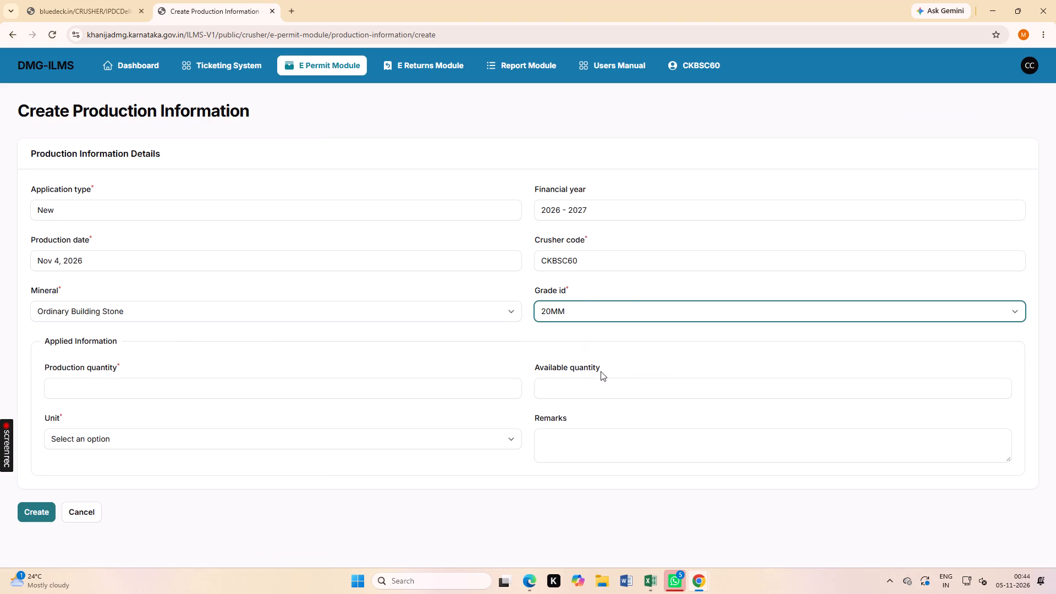
pyautogui.scroll(-2, 712, 381)
# Filter the Form AP list by financial year 2026 - 2027, application type New and mineral Ordinary Building Stone.
pyautogui.click(326, 65)
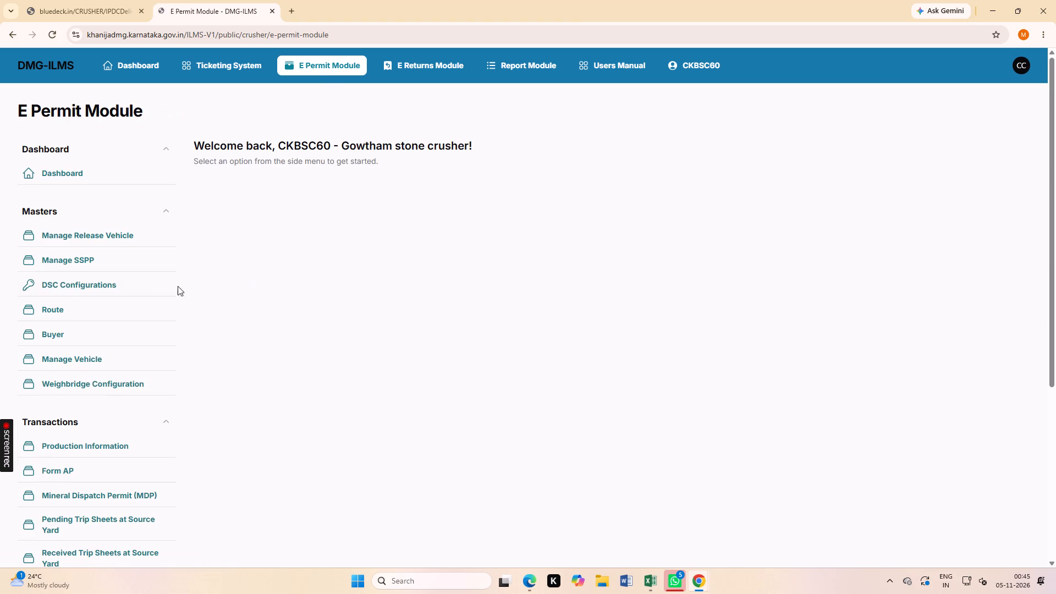
pyautogui.scroll(-3, 116, 541)
pyautogui.click(112, 302)
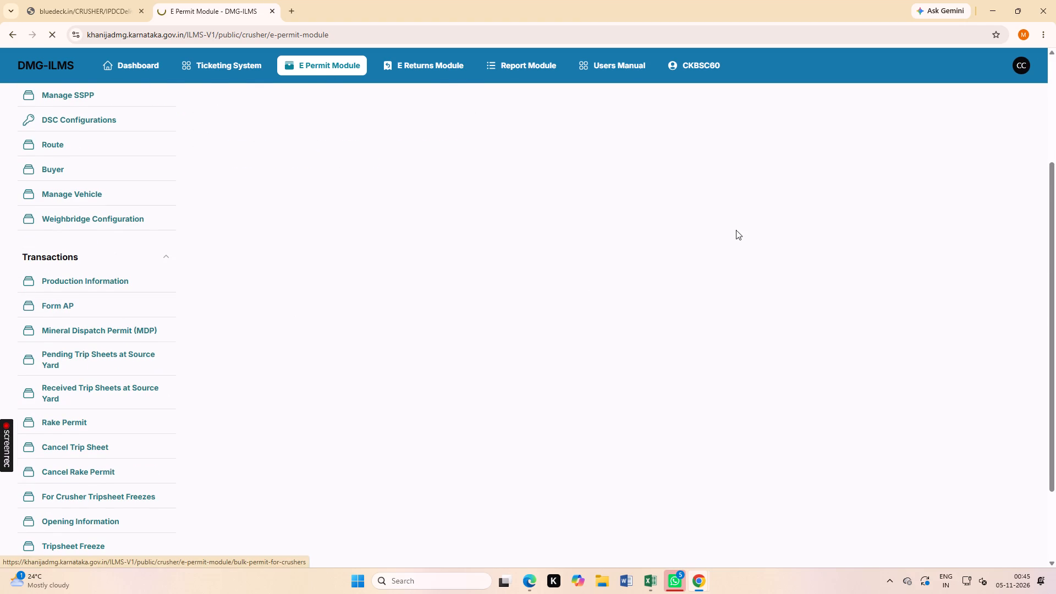
pyautogui.click(372, 217)
pyautogui.click(342, 246)
pyautogui.click(758, 207)
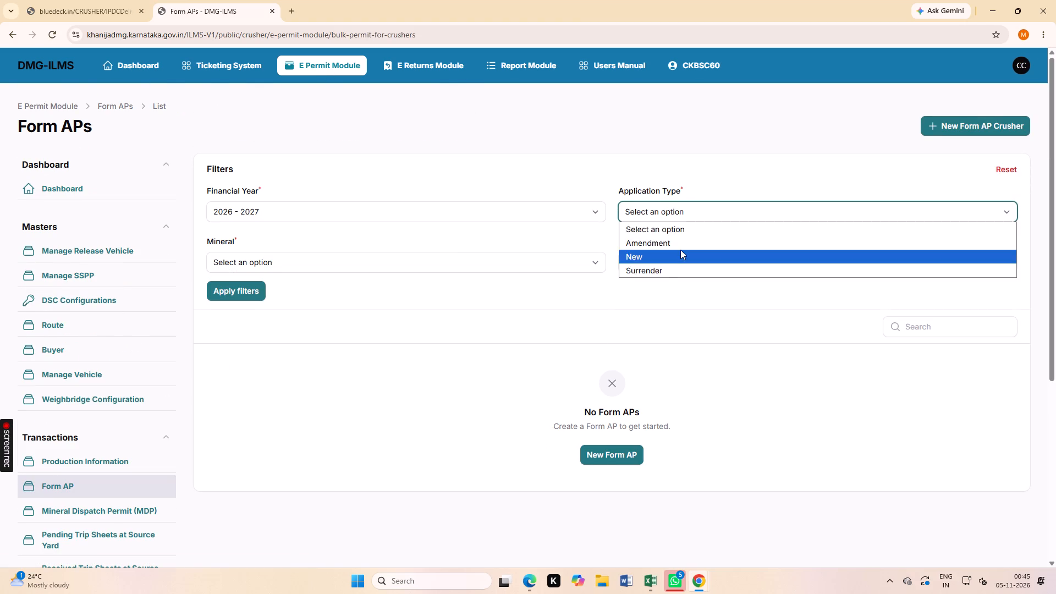
pyautogui.click(680, 250)
pyautogui.click(389, 257)
pyautogui.click(339, 289)
pyautogui.click(266, 285)
pyautogui.click(255, 288)
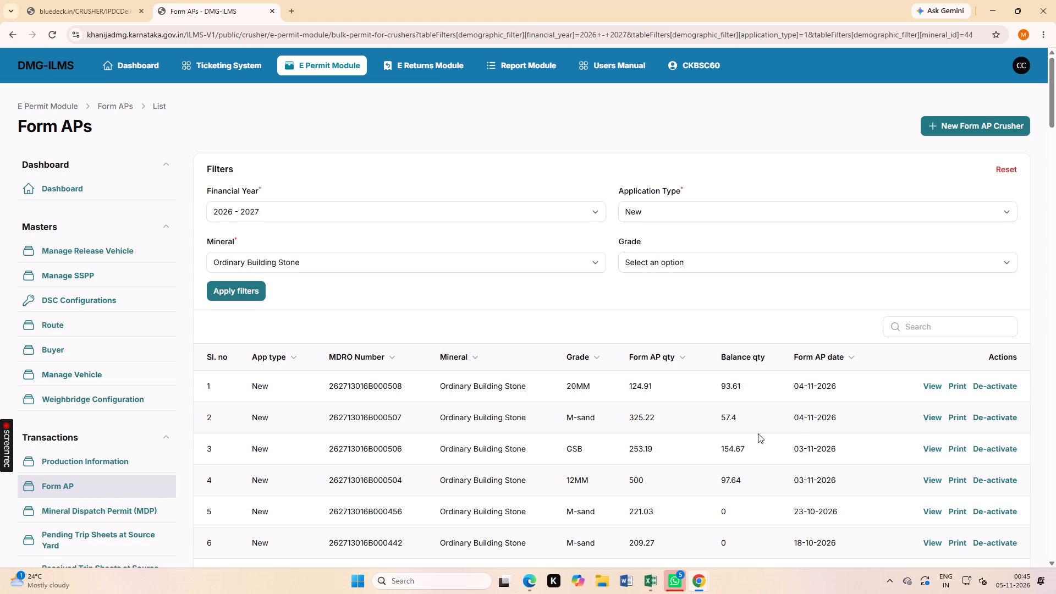
# Examine the filtered Form APs for their grades, quantities, balance quantities and dates.
pyautogui.scroll(-2, 735, 456)
pyautogui.scroll(-2, 677, 485)
pyautogui.scroll(4, 676, 494)
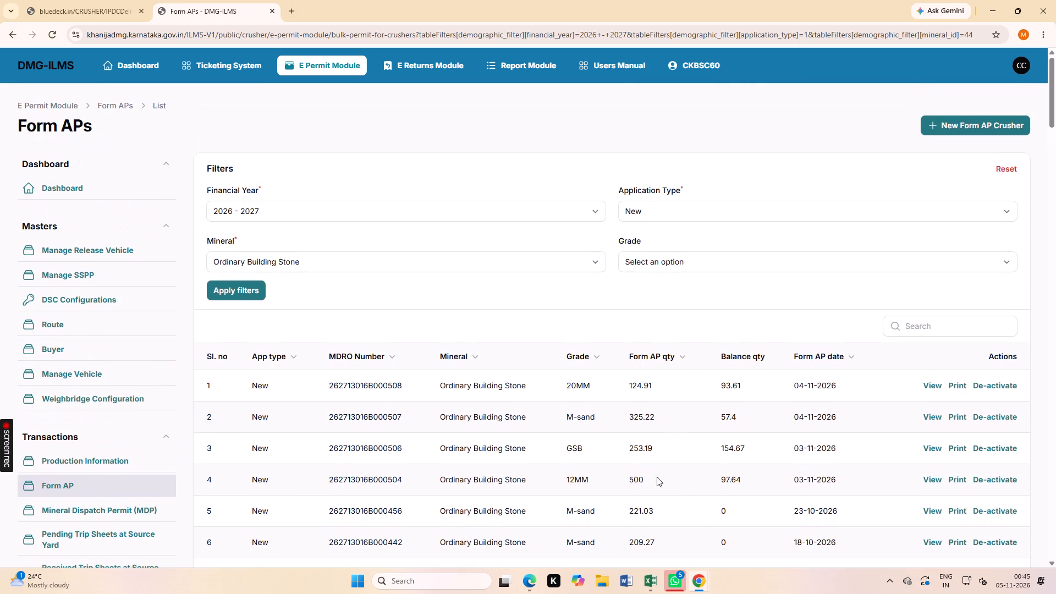
pyautogui.scroll(5, 639, 476)
pyautogui.scroll(-1, 73, 472)
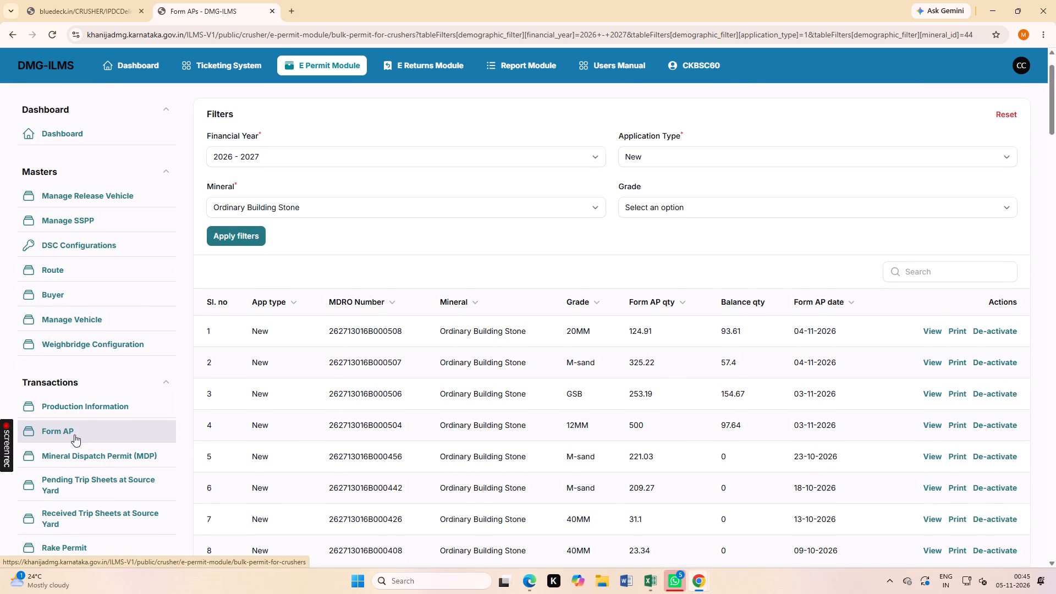
pyautogui.scroll(2, 1020, 225)
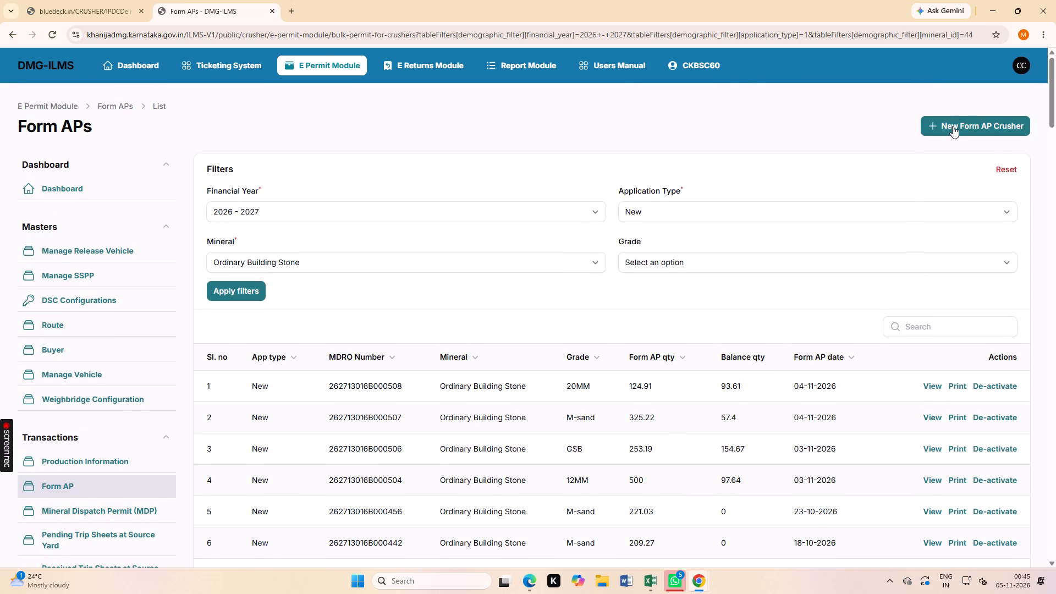
pyautogui.click(953, 126)
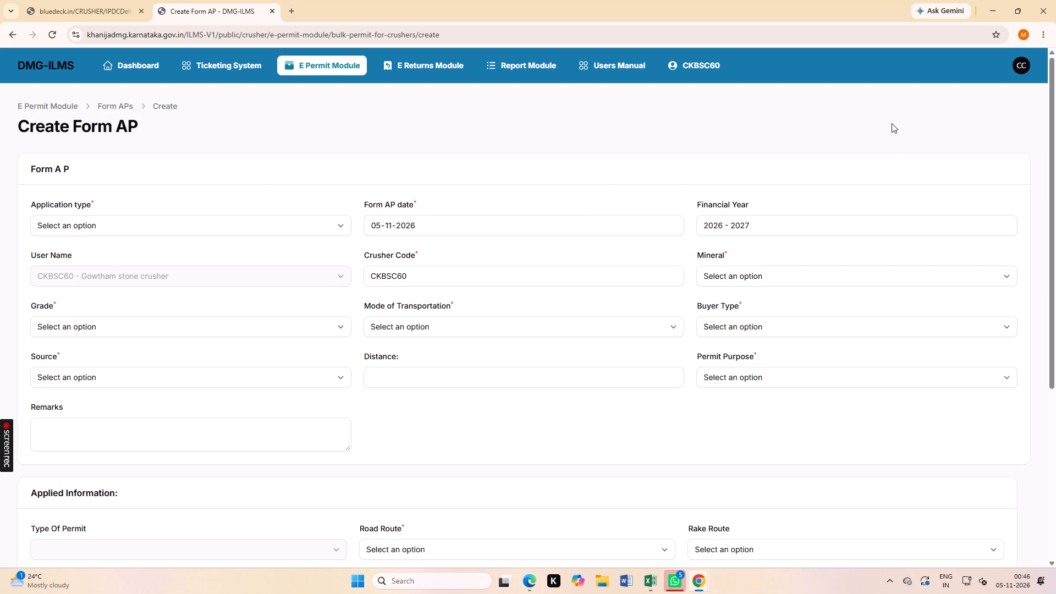
pyautogui.click(123, 217)
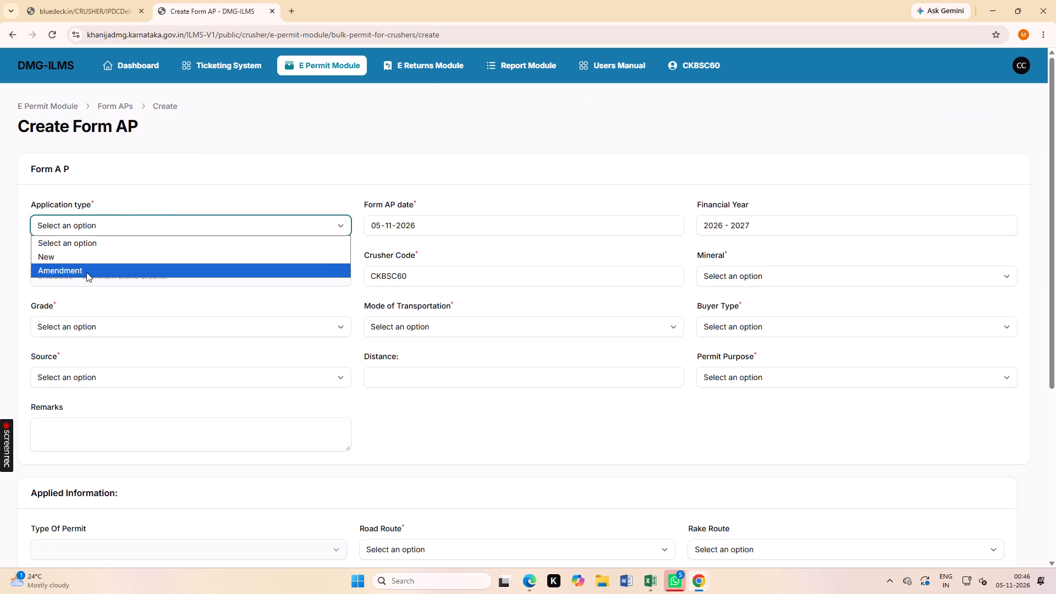
pyautogui.click(86, 272)
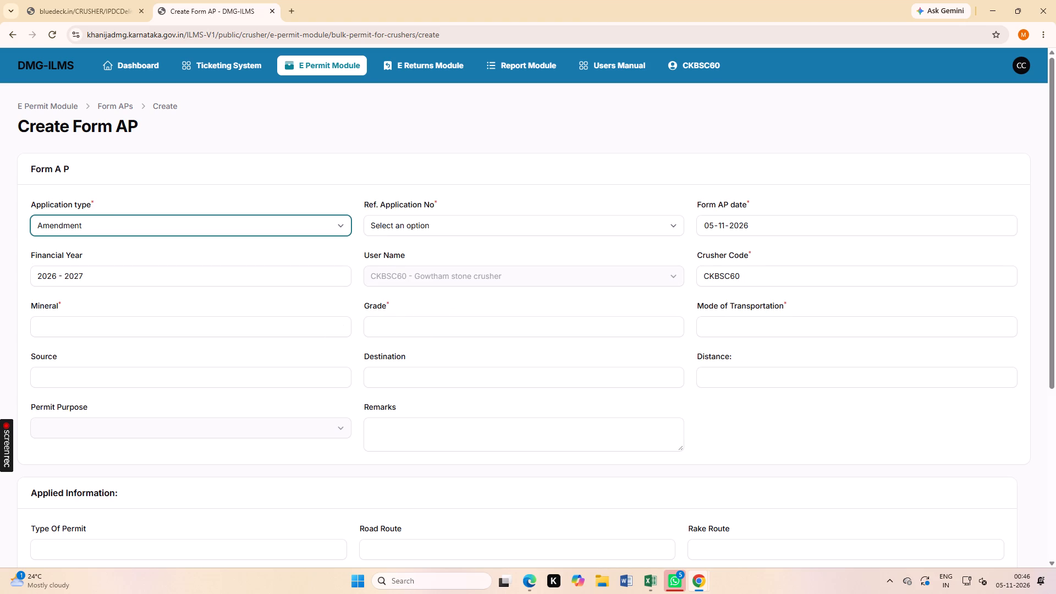
pyautogui.click(426, 224)
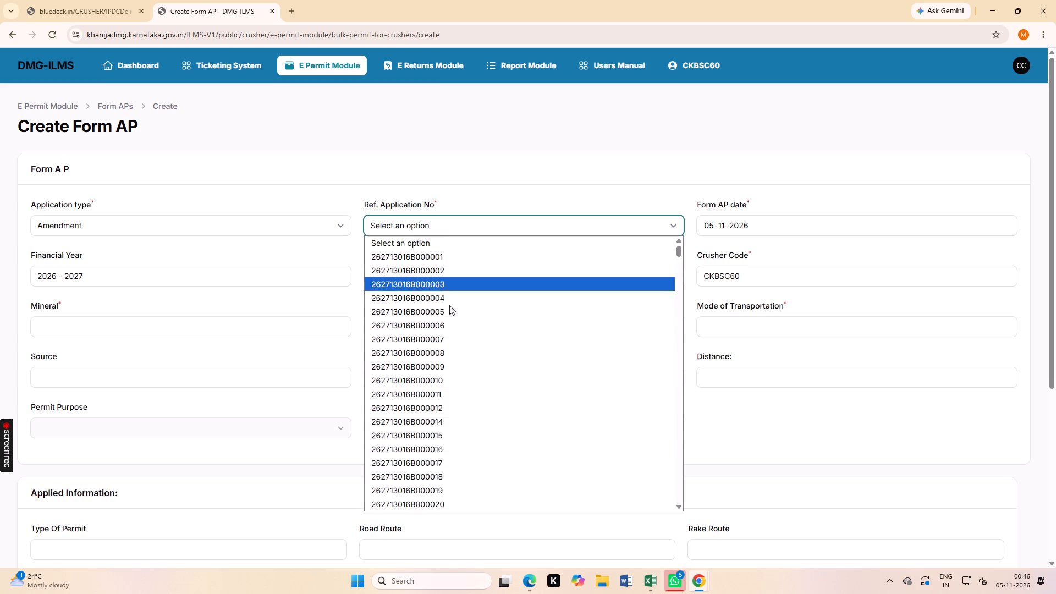
pyautogui.scroll(-15, 457, 443)
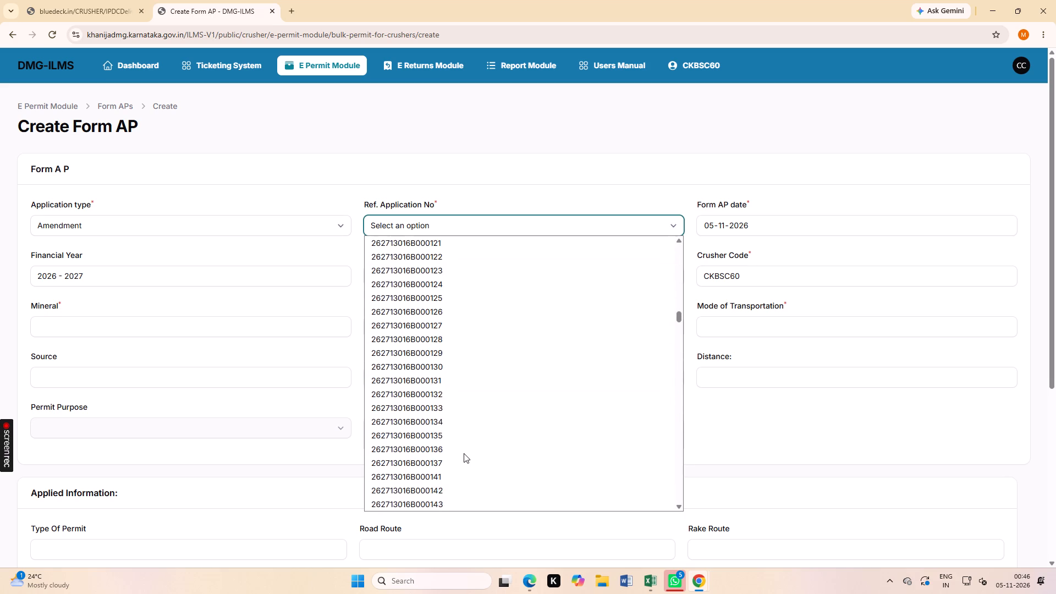
pyautogui.scroll(-20, 464, 453)
pyautogui.scroll(-12, 464, 453)
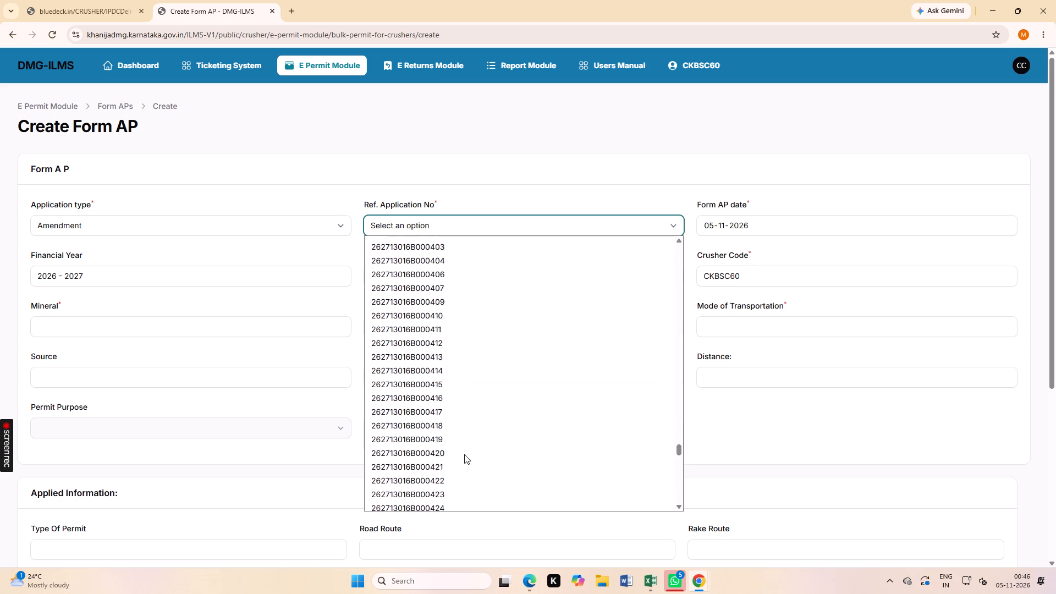
pyautogui.scroll(-19, 464, 454)
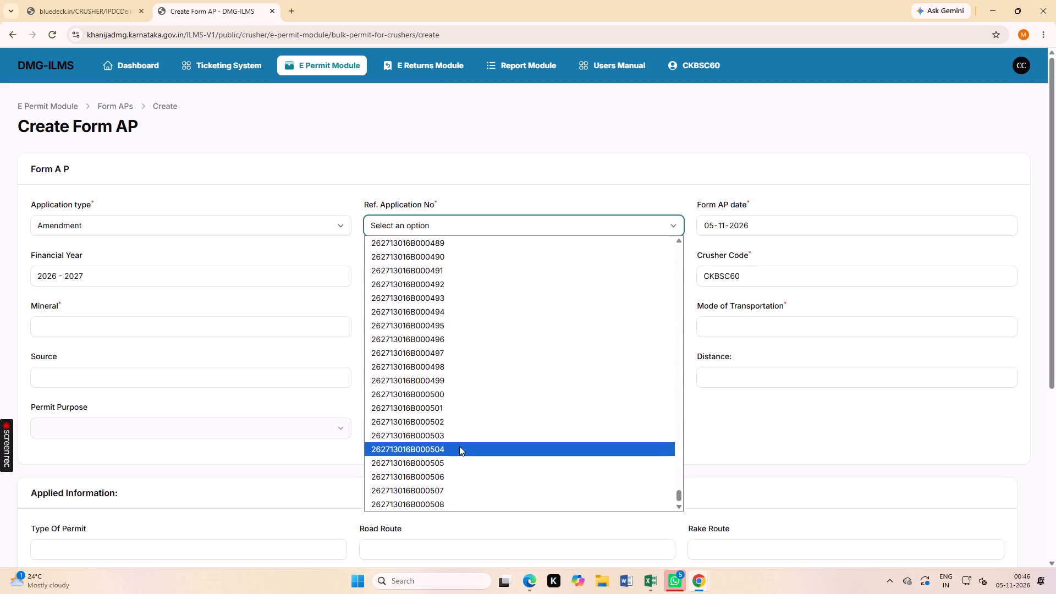
pyautogui.click(459, 446)
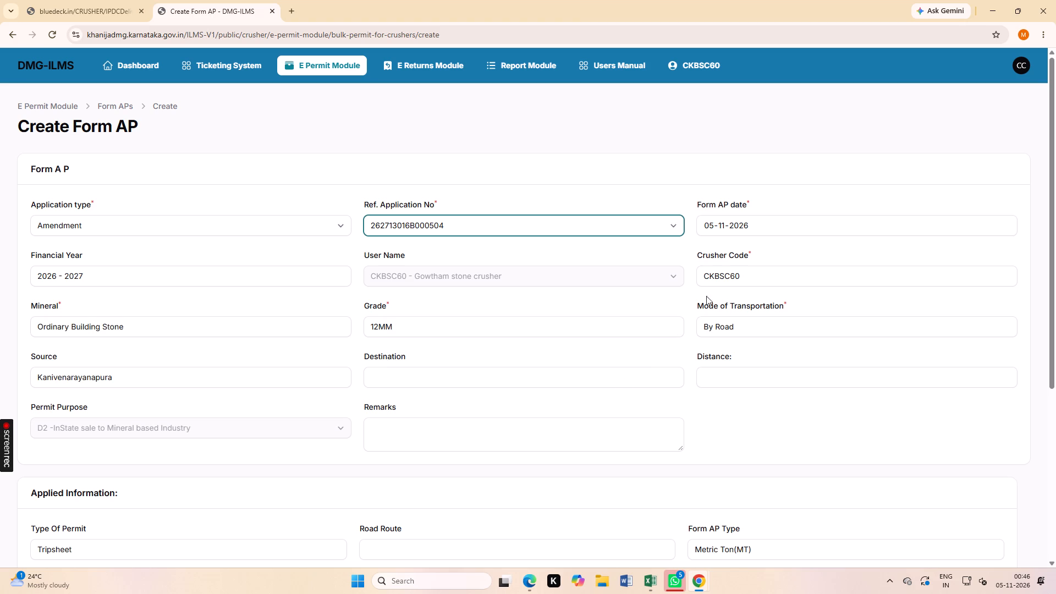
# Set the Form AP quantity of the amendment to 97.64.
pyautogui.scroll(-2, 146, 411)
pyautogui.scroll(-3, 80, 446)
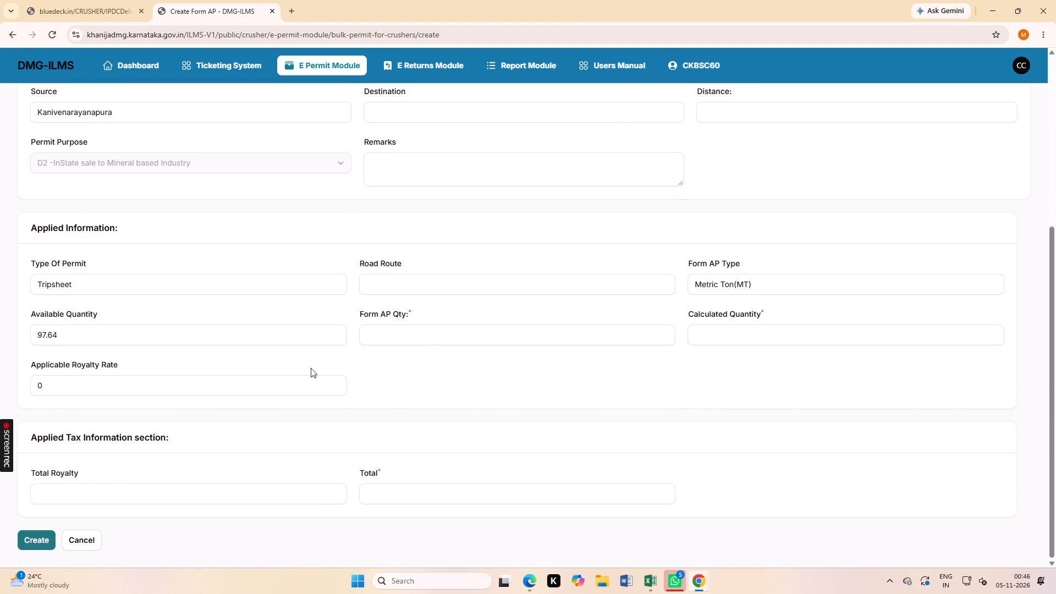
pyautogui.click(434, 339)
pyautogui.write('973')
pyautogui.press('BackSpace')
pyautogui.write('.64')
pyautogui.click(477, 381)
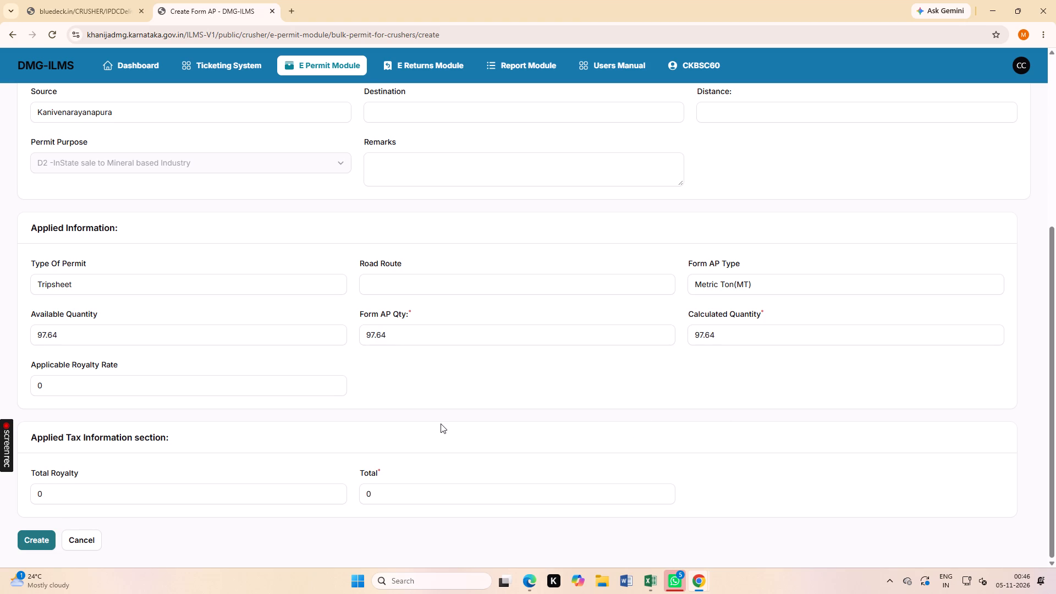
pyautogui.scroll(-2, 0, 565)
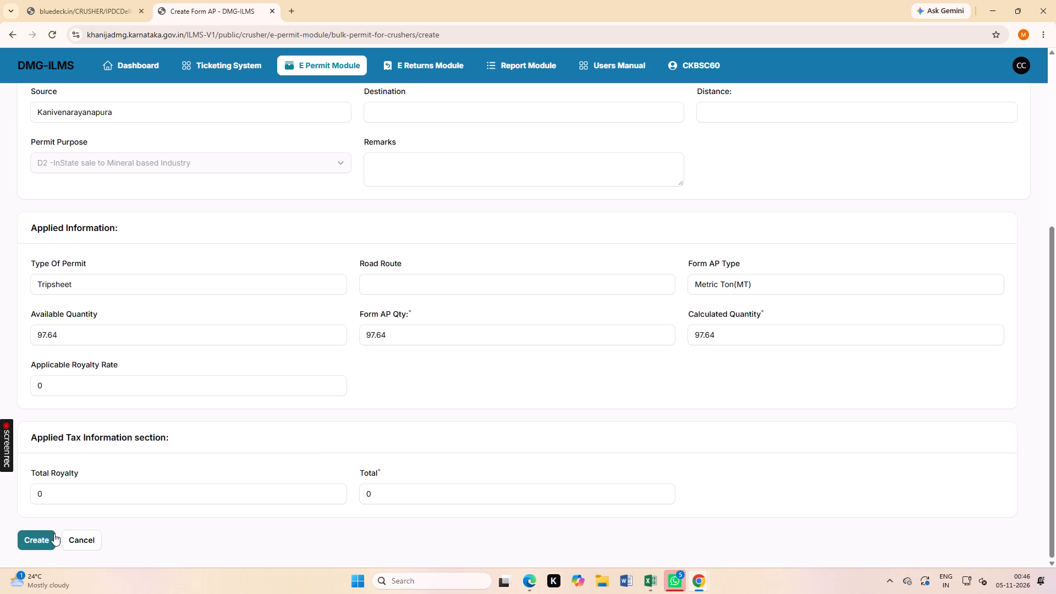
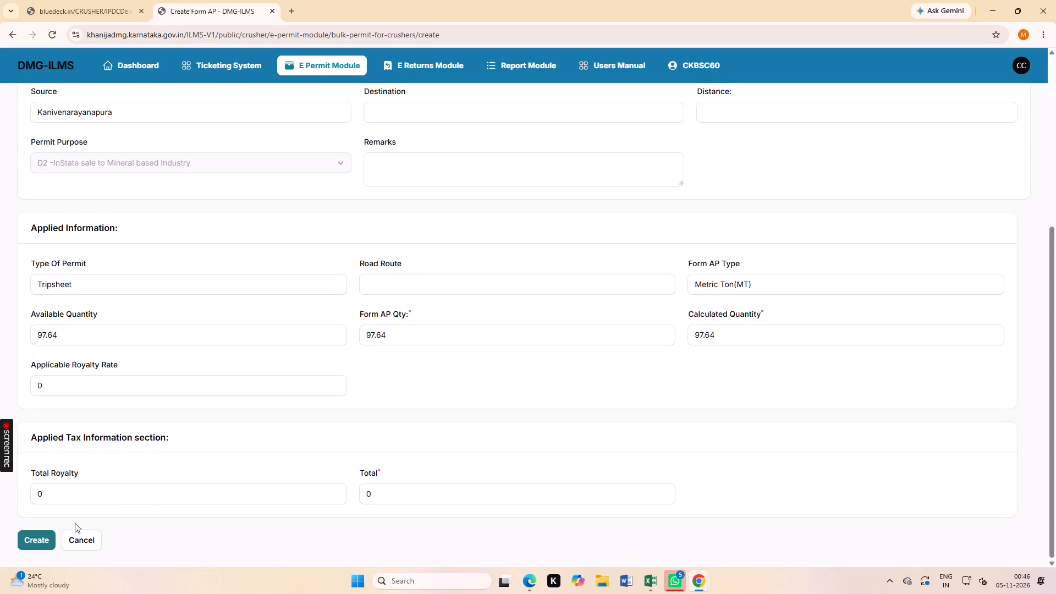
pyautogui.scroll(3, 240, 489)
pyautogui.scroll(-2, 84, 520)
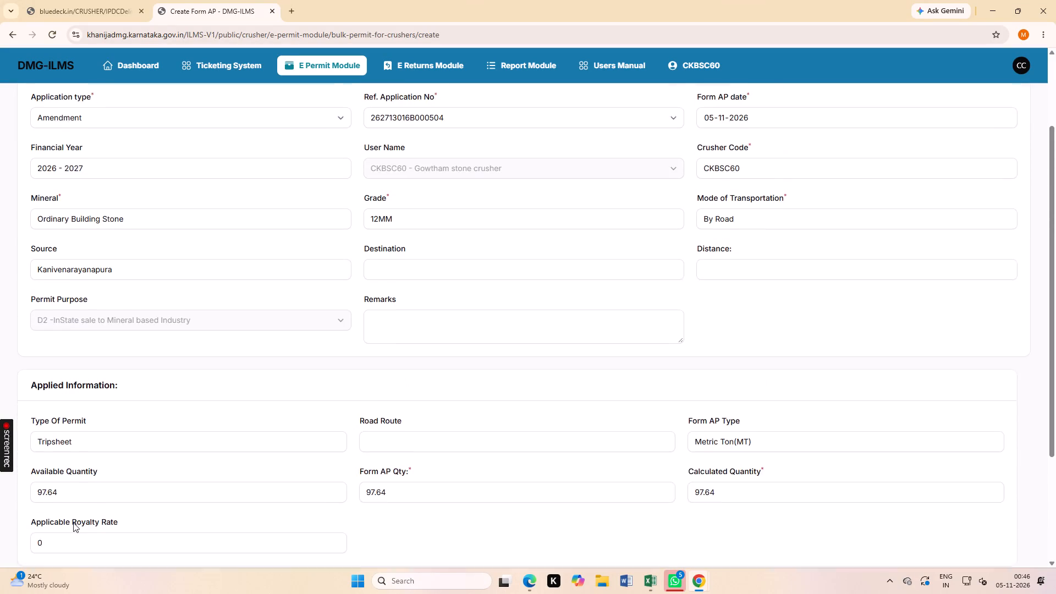
pyautogui.scroll(-3, 73, 522)
pyautogui.click(32, 547)
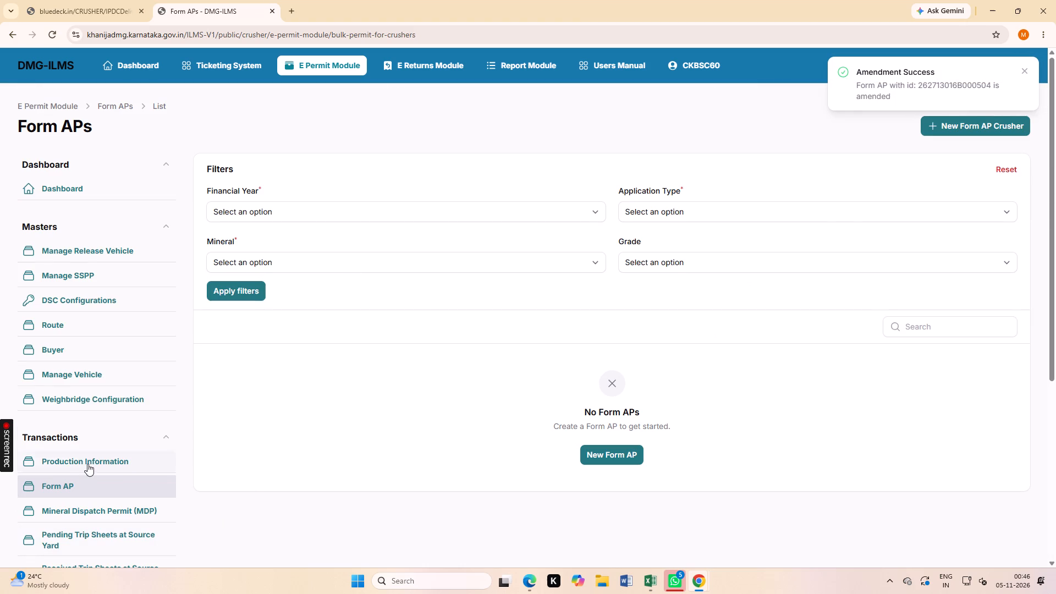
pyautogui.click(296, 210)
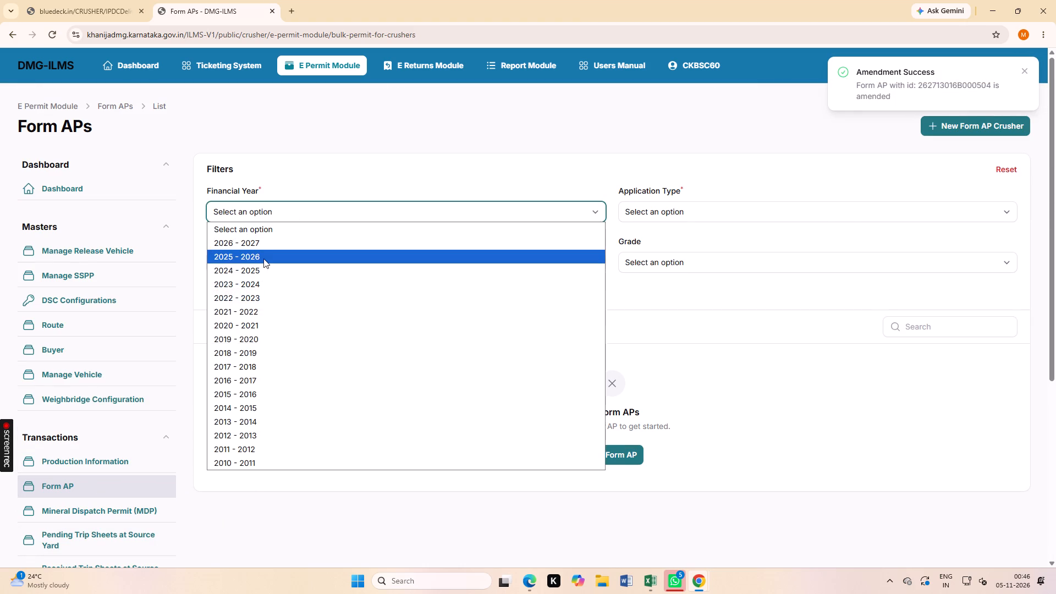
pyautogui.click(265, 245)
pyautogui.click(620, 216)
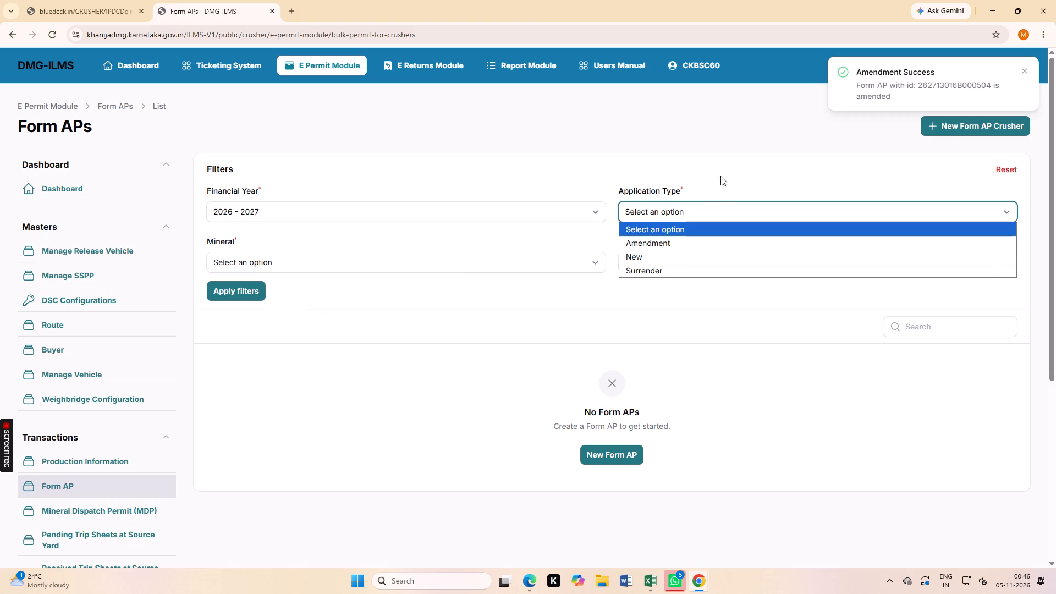
pyautogui.click(948, 120)
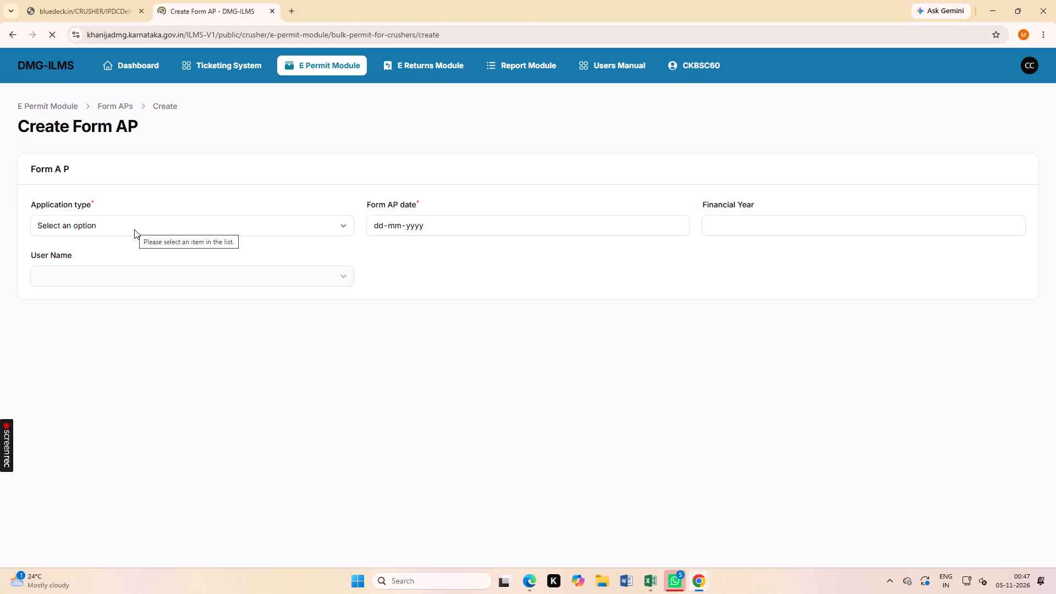
pyautogui.click(143, 228)
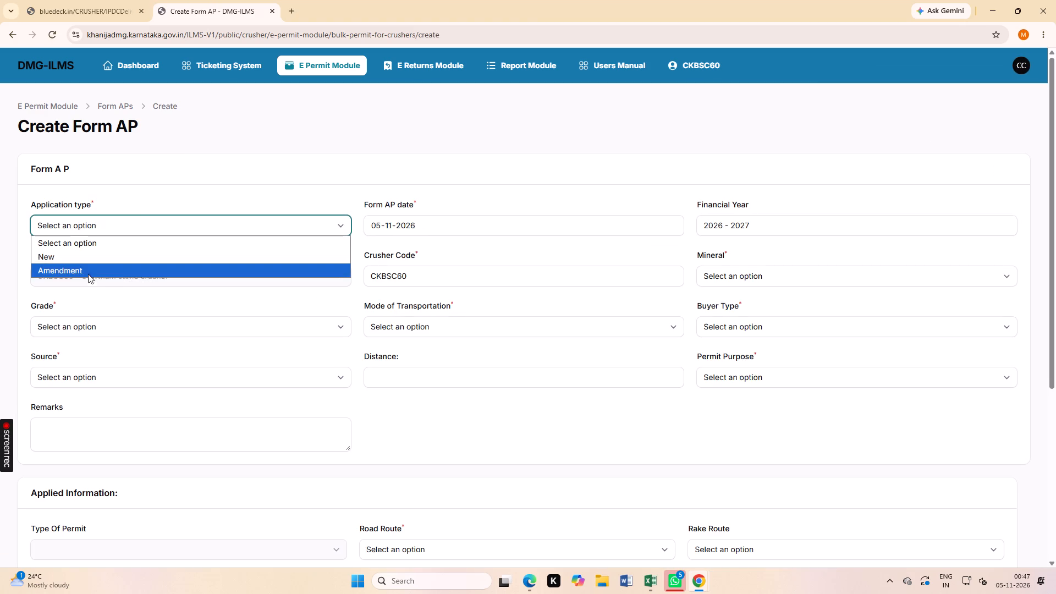
pyautogui.click(85, 266)
pyautogui.click(179, 194)
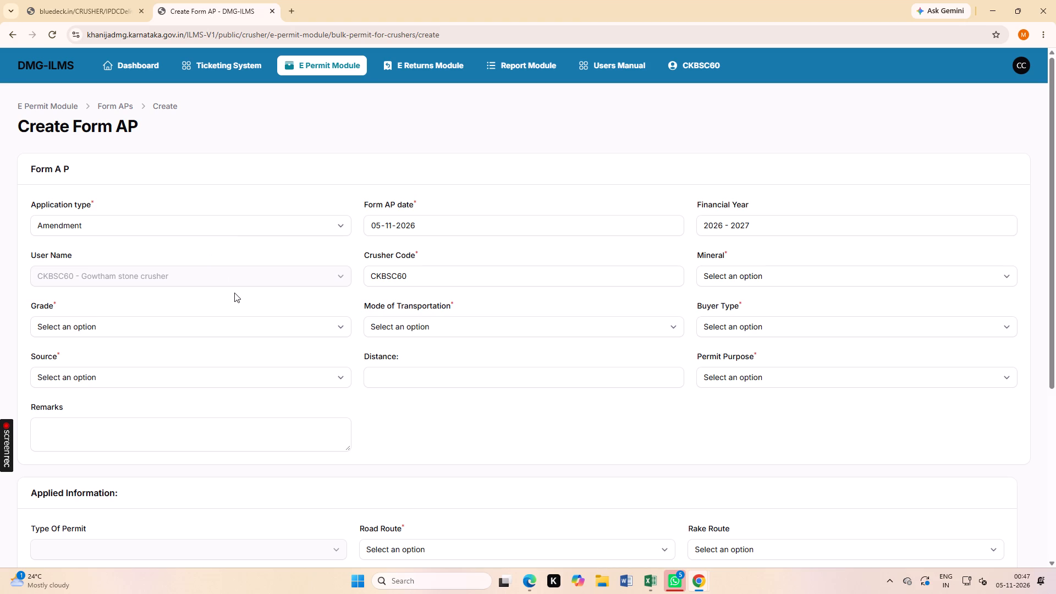
pyautogui.scroll(-1, 481, 341)
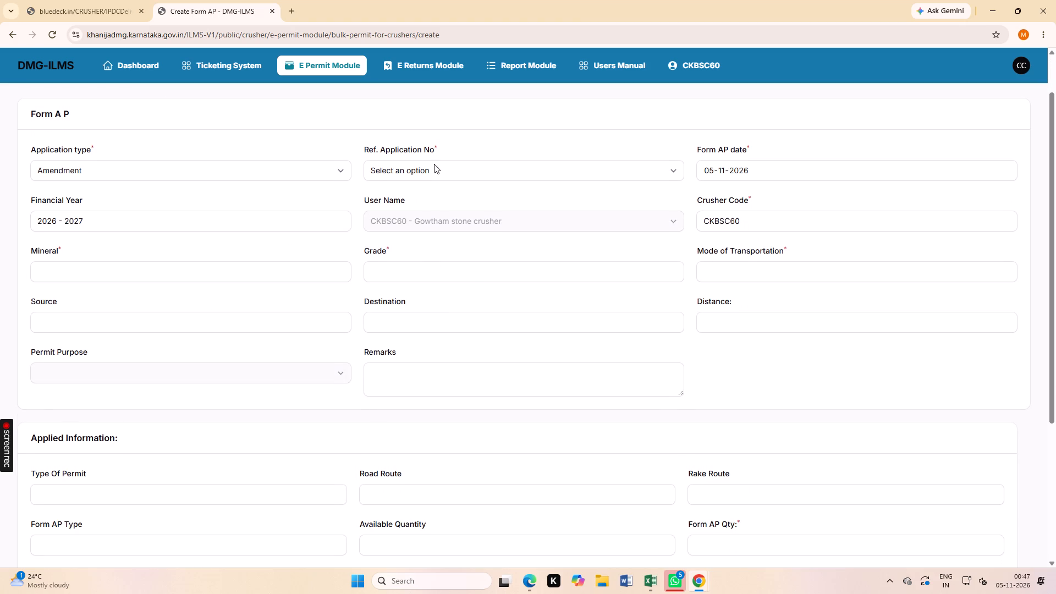
pyautogui.click(434, 164)
pyautogui.scroll(-3, 449, 364)
pyautogui.scroll(-20, 455, 337)
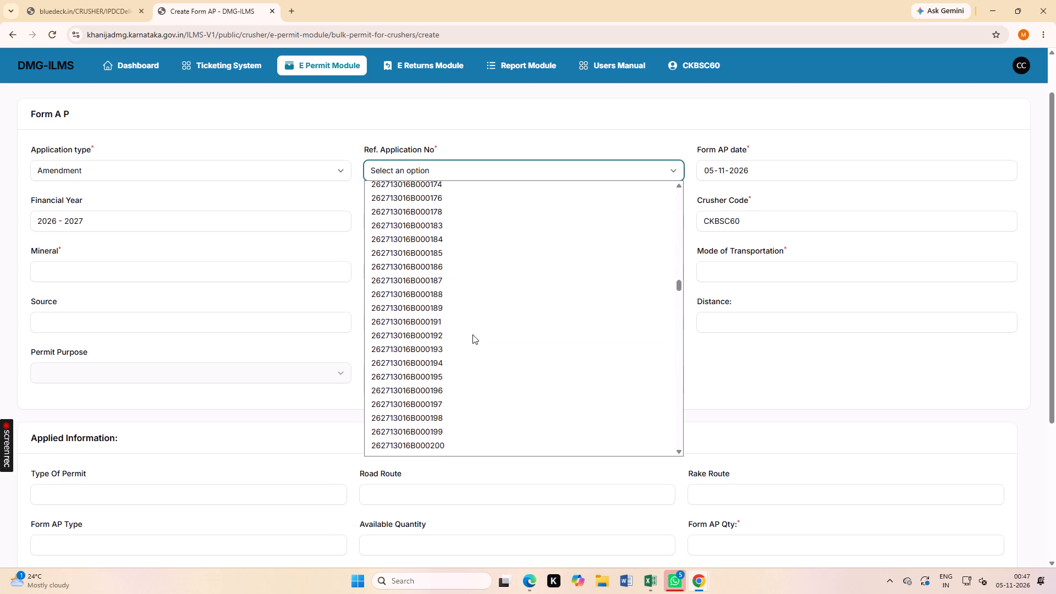
pyautogui.scroll(-20, 472, 334)
pyautogui.scroll(-16, 472, 334)
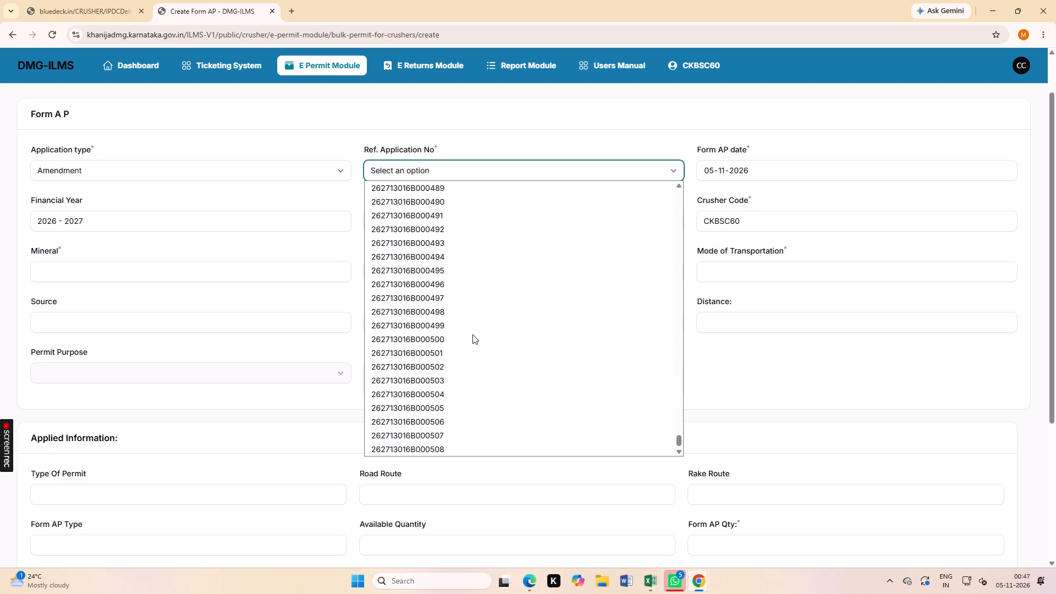
pyautogui.scroll(-2, 472, 334)
pyautogui.click(446, 450)
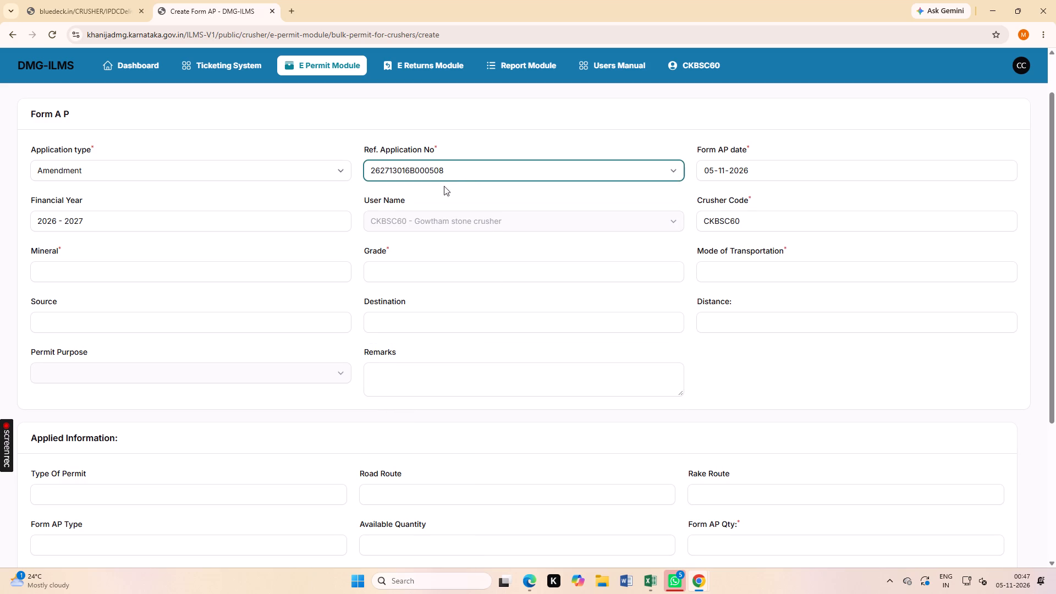
pyautogui.click(438, 188)
# Set the Form AP quantity to 93.61 for the 20MM building stone and create the amendment.
pyautogui.scroll(-3, 359, 334)
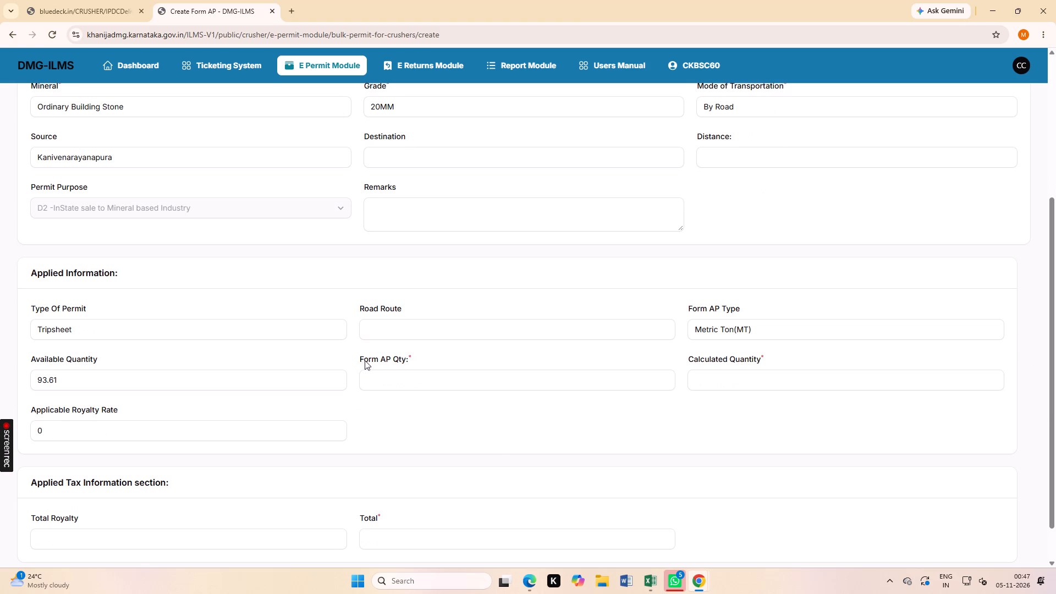
pyautogui.click(408, 376)
pyautogui.write('93.61')
pyautogui.click(389, 431)
pyautogui.scroll(-2, 443, 445)
pyautogui.scroll(3, 441, 441)
pyautogui.scroll(-2, 438, 442)
pyautogui.scroll(-3, 405, 481)
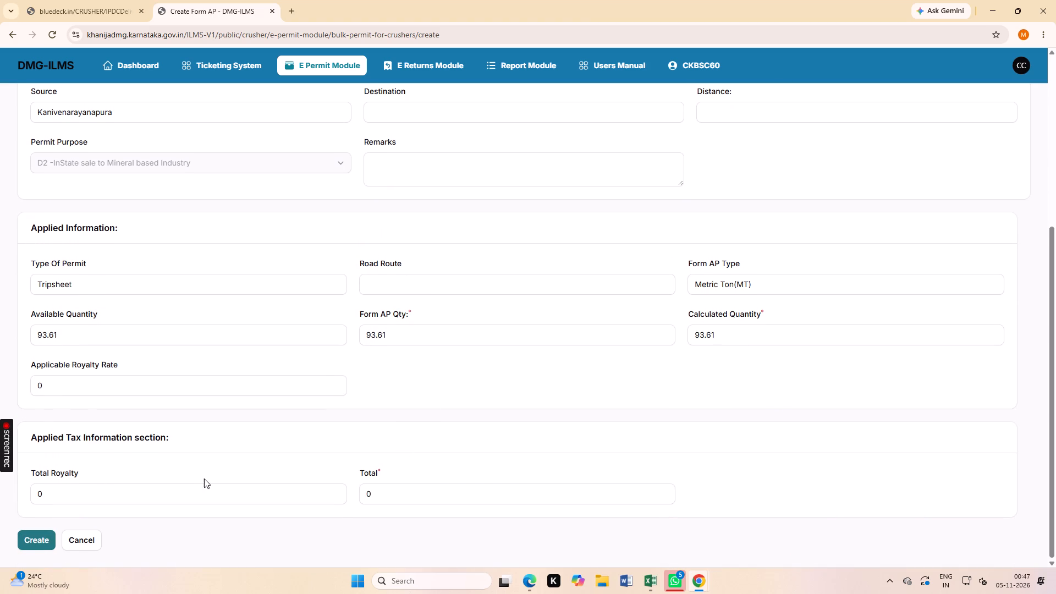
pyautogui.click(37, 537)
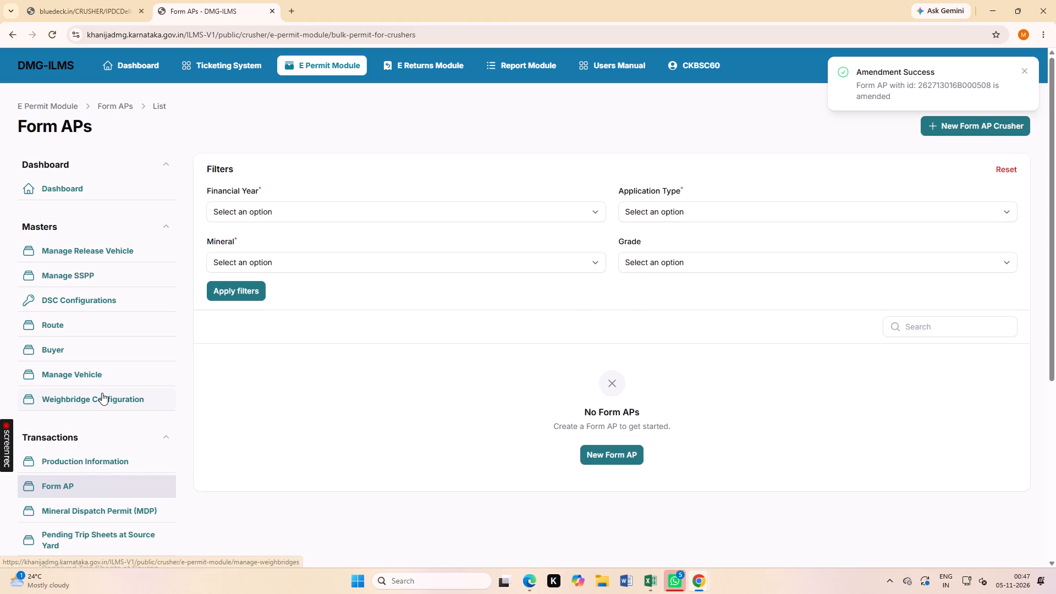
pyautogui.click(249, 210)
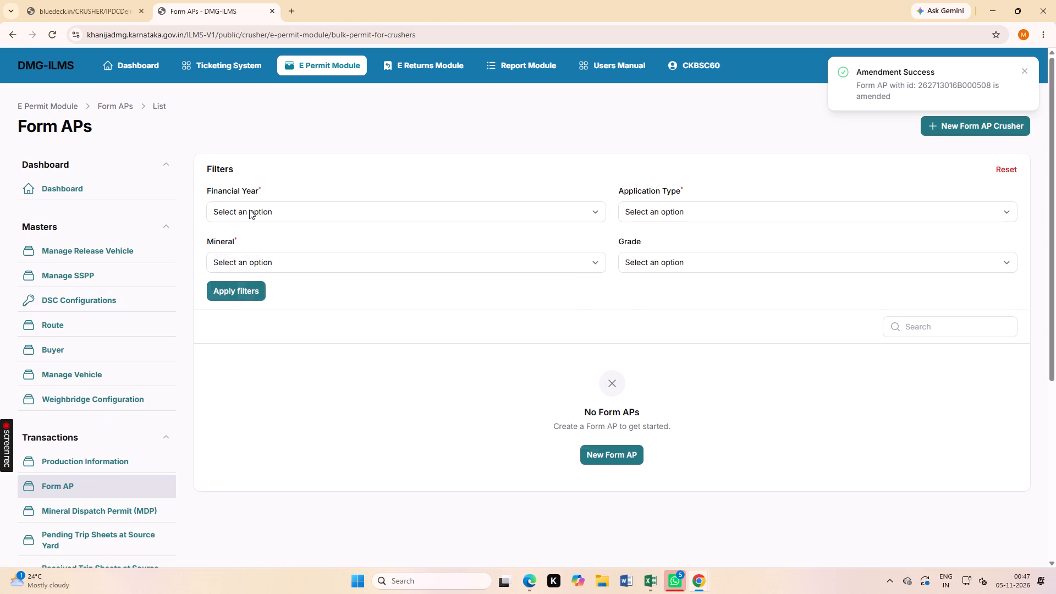
pyautogui.click(239, 154)
pyautogui.click(954, 129)
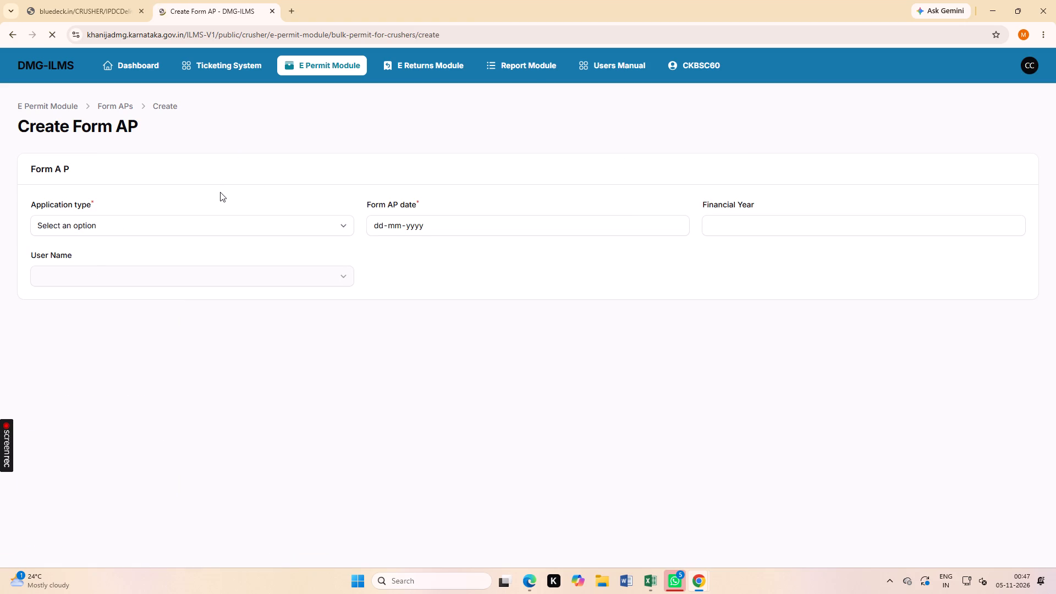
pyautogui.click(124, 223)
pyautogui.click(105, 271)
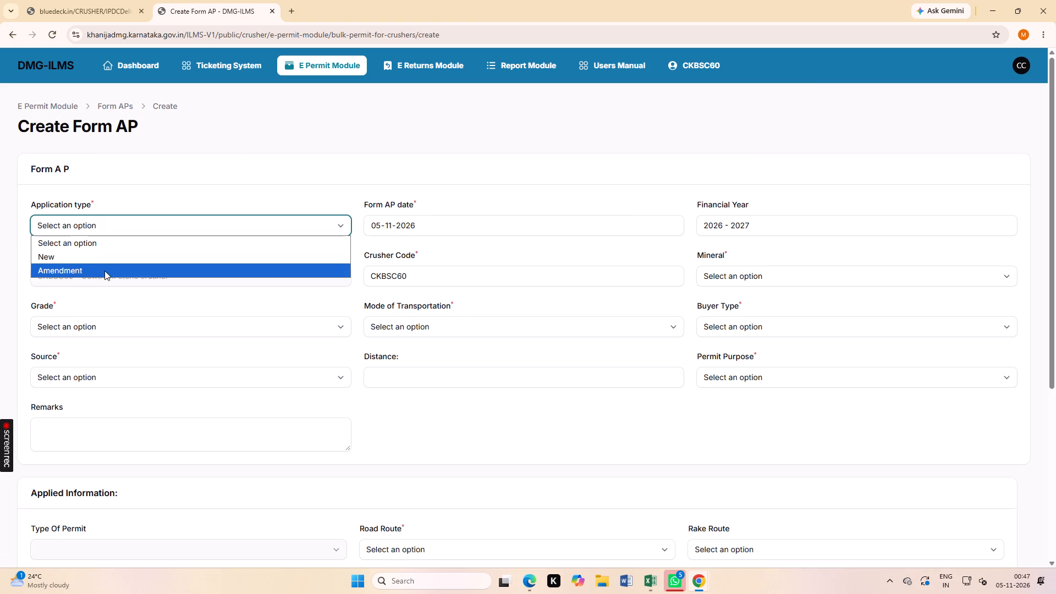
pyautogui.click(169, 170)
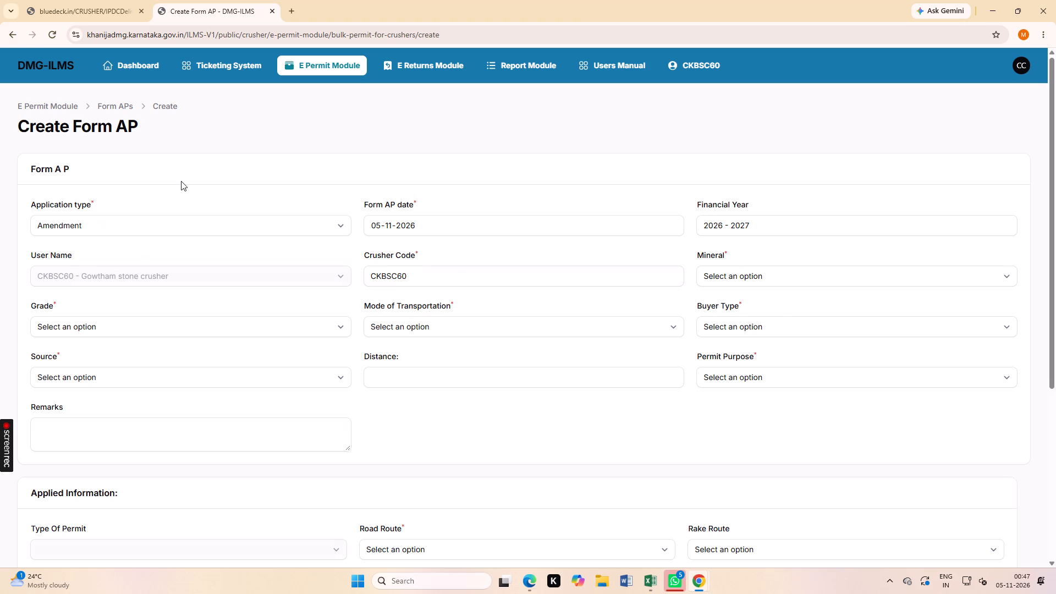
pyautogui.click(417, 230)
pyautogui.scroll(-3, 454, 422)
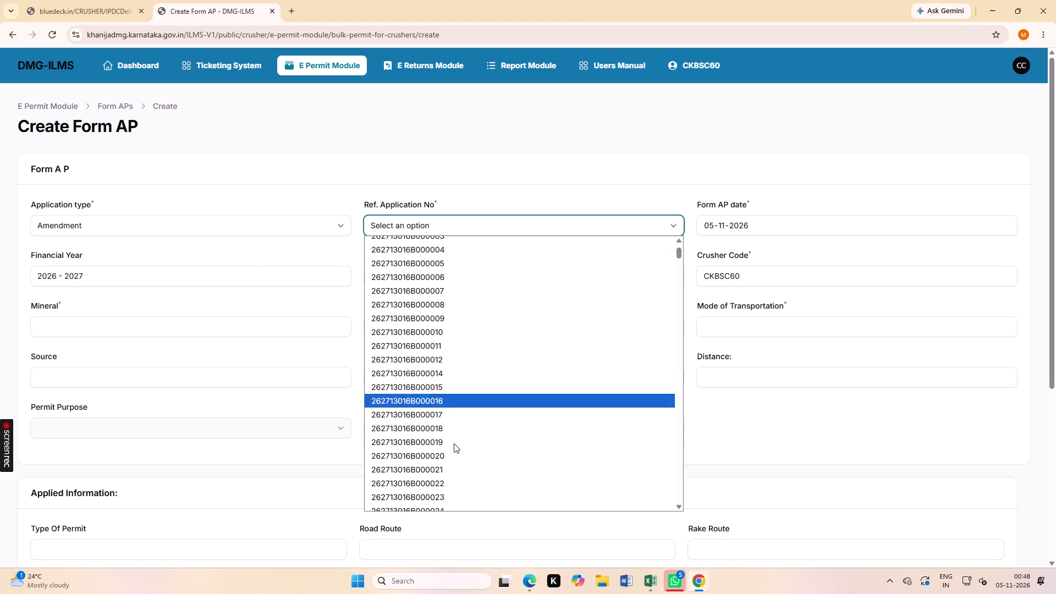
pyautogui.scroll(-20, 454, 443)
pyautogui.scroll(-11, 454, 443)
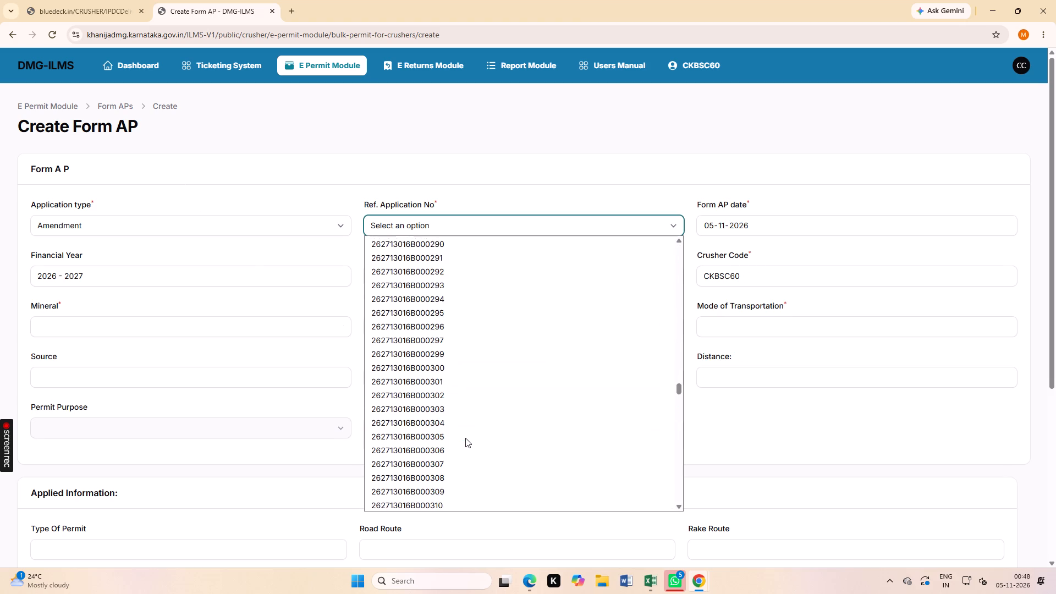
pyautogui.scroll(-20, 465, 438)
pyautogui.scroll(-6, 465, 438)
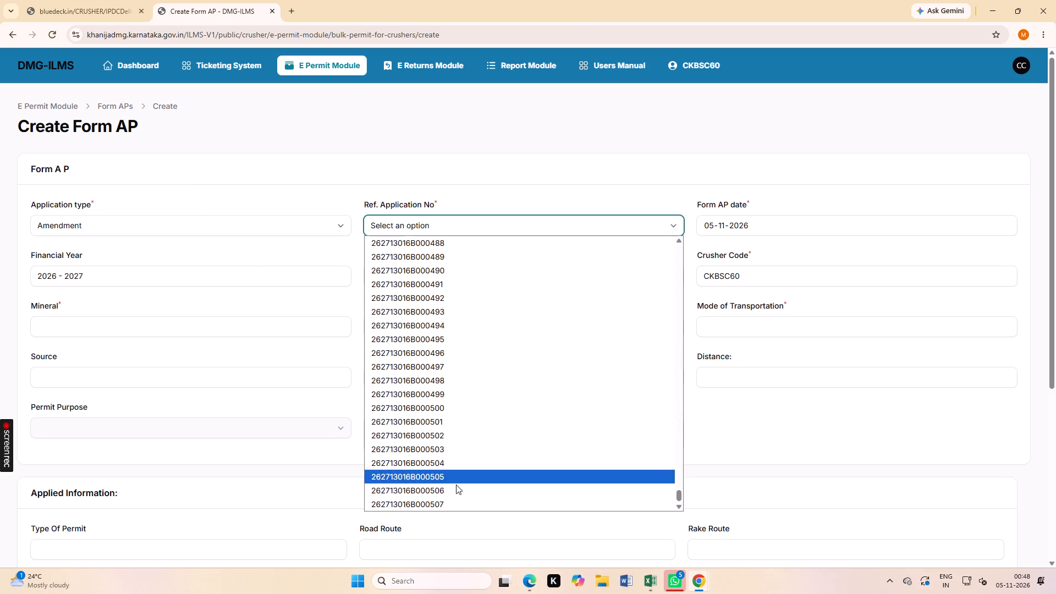
pyautogui.click(447, 504)
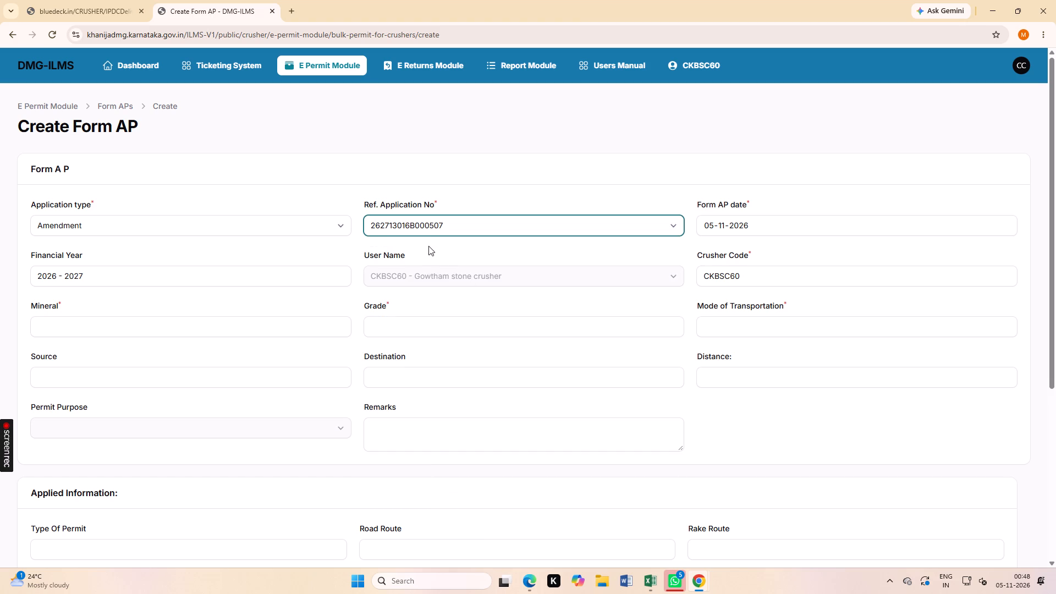
pyautogui.click(428, 246)
# Set the Form AP quantity to 57.4 for the M-sand and create the amendment.
pyautogui.scroll(-4, 476, 365)
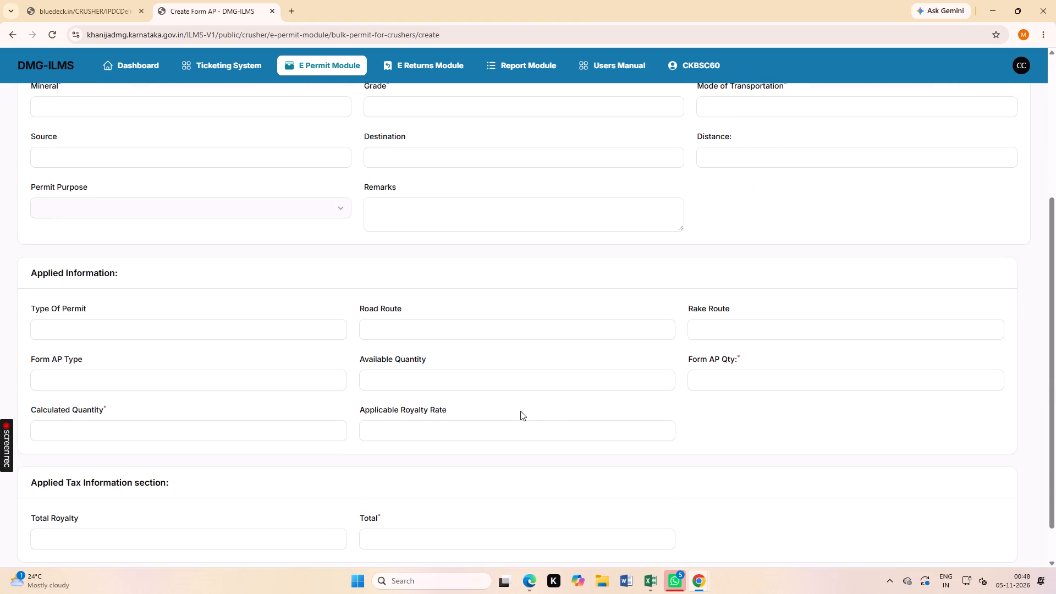
pyautogui.click(395, 389)
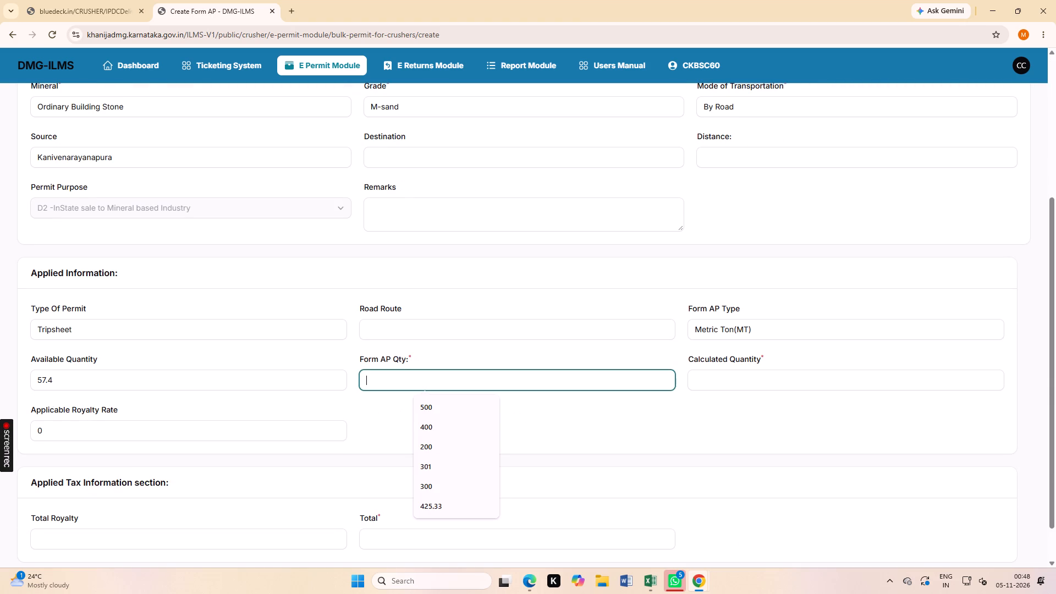
pyautogui.write('57.4')
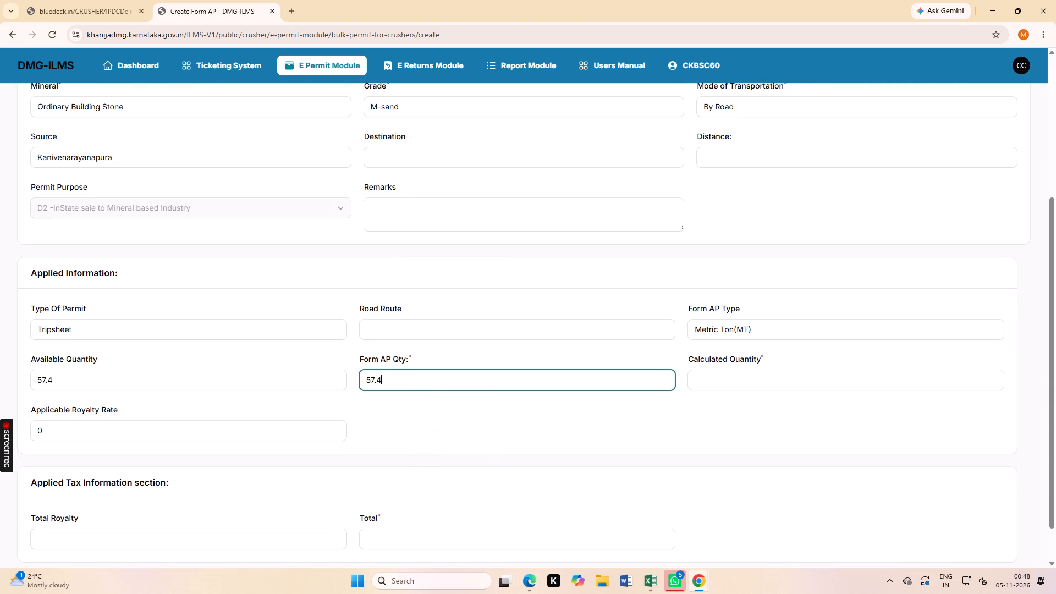
pyautogui.click(449, 426)
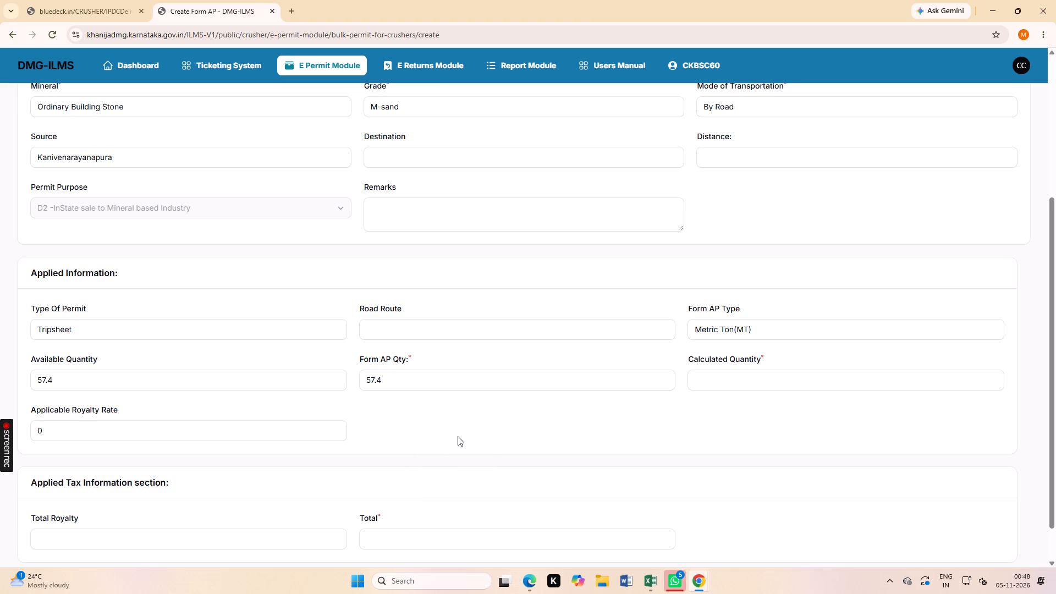
pyautogui.scroll(-2, 427, 470)
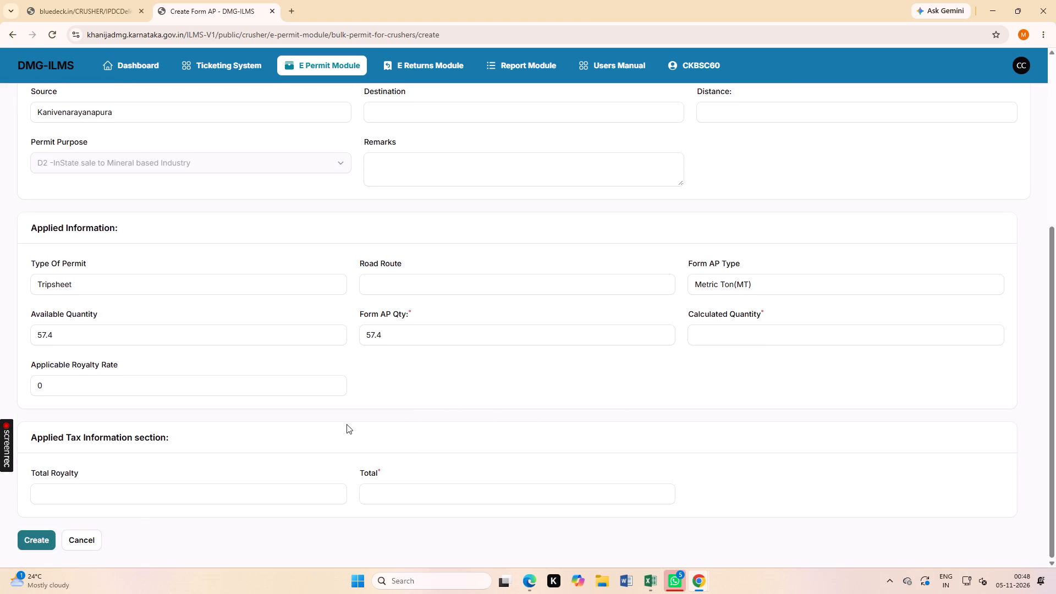
pyautogui.scroll(1, 358, 436)
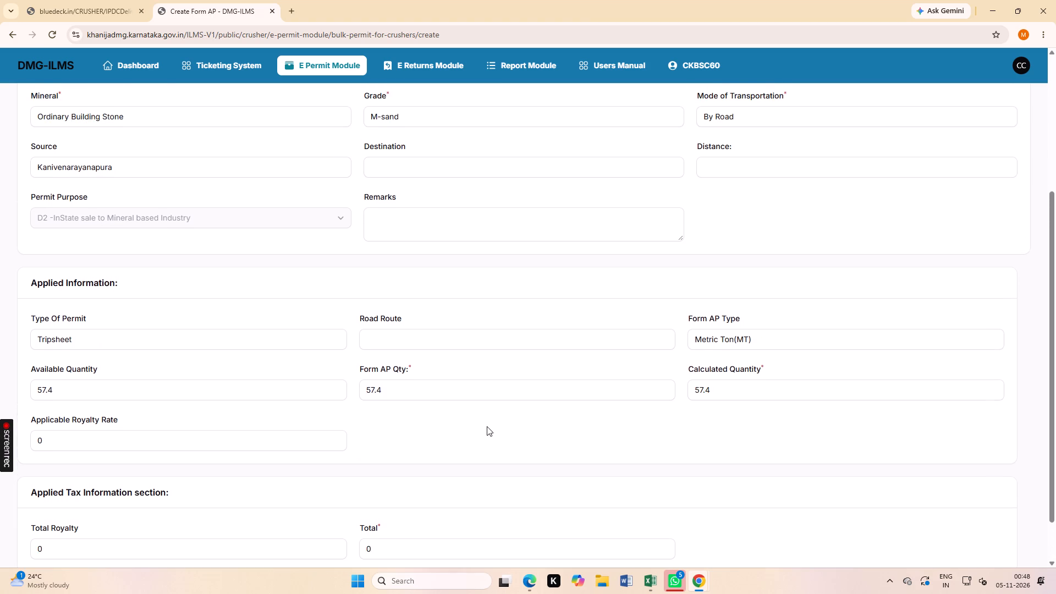
pyautogui.scroll(1, 487, 426)
pyautogui.scroll(-4, 212, 477)
pyautogui.click(36, 537)
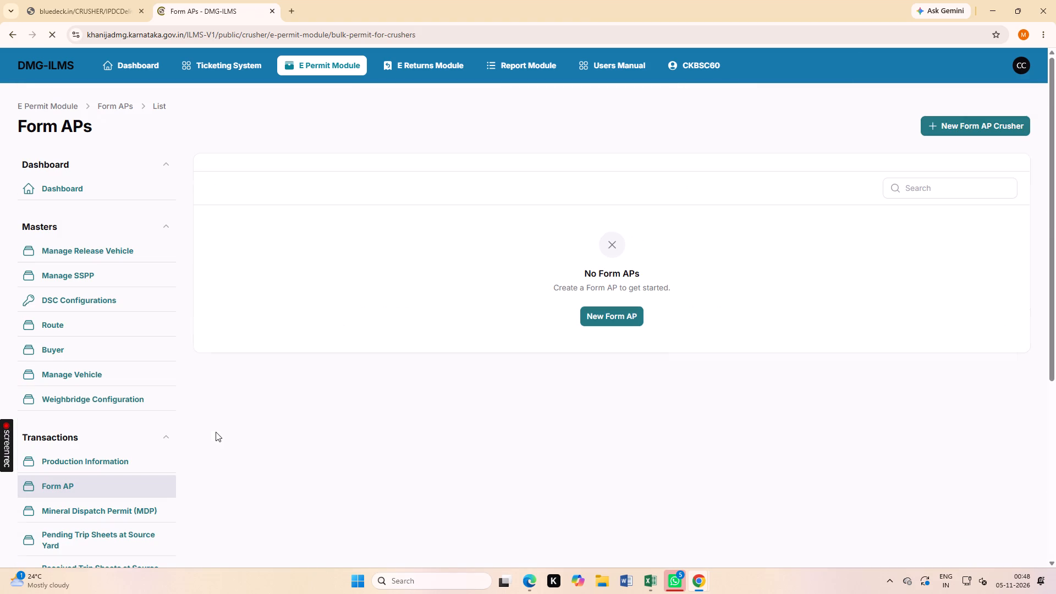
# Start a new production information entry with mineral Ordinary Building Stone and grade M-sand.
pyautogui.click(87, 459)
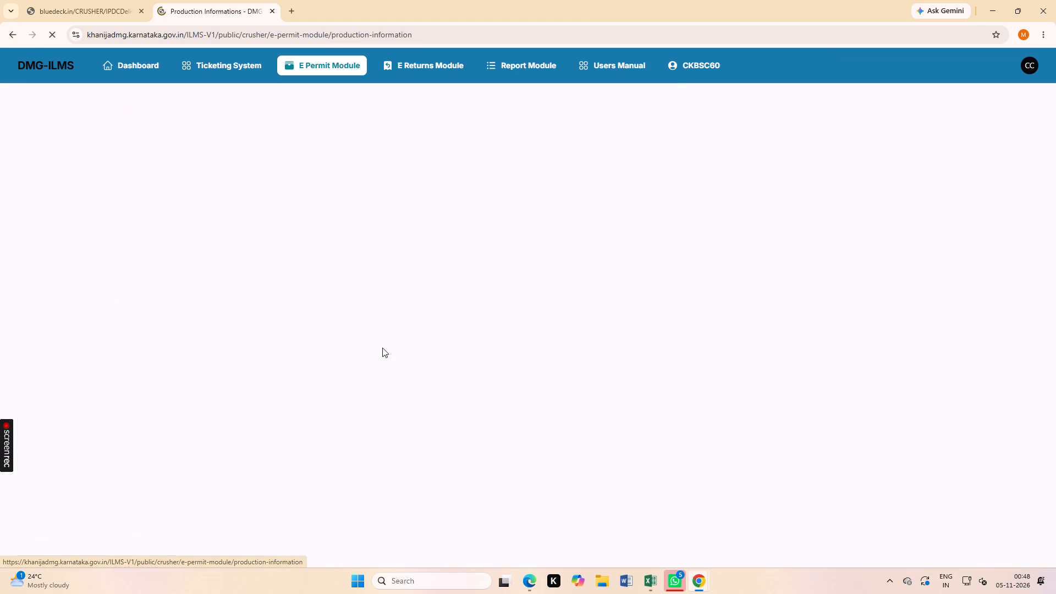
pyautogui.click(943, 124)
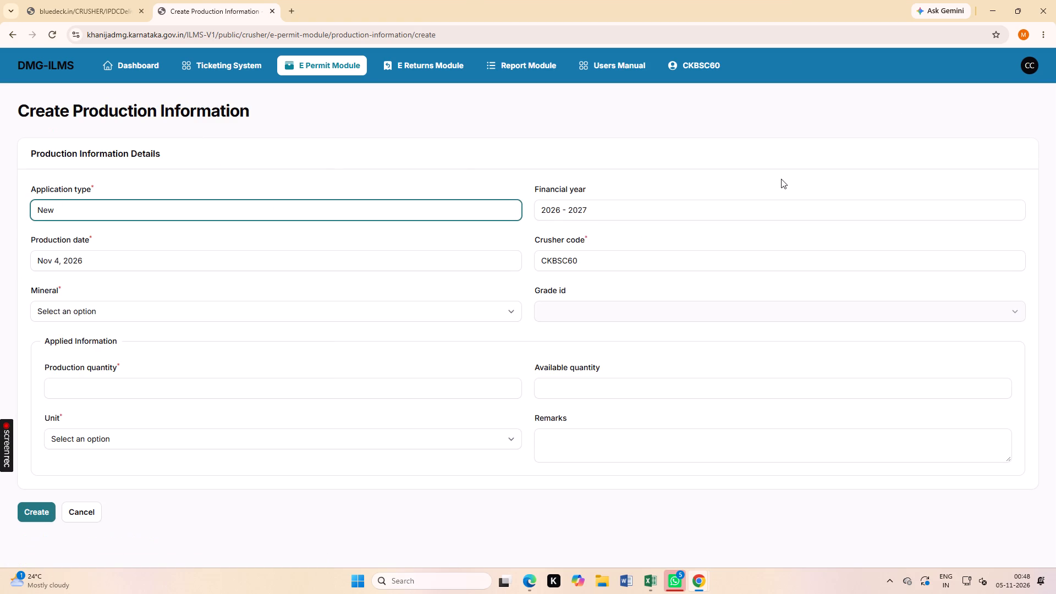
pyautogui.click(64, 310)
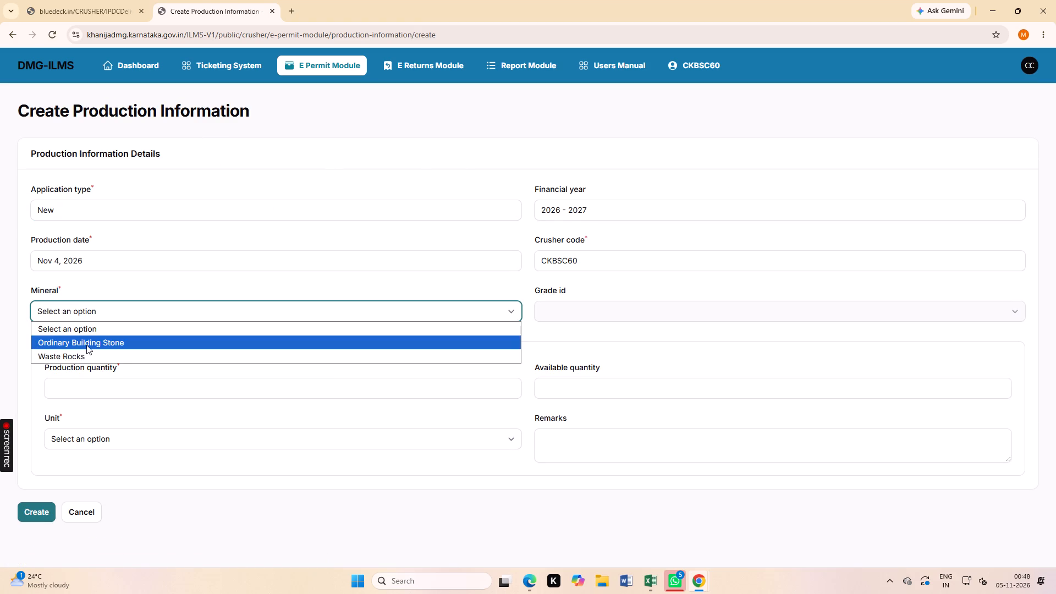
pyautogui.click(86, 345)
pyautogui.click(588, 311)
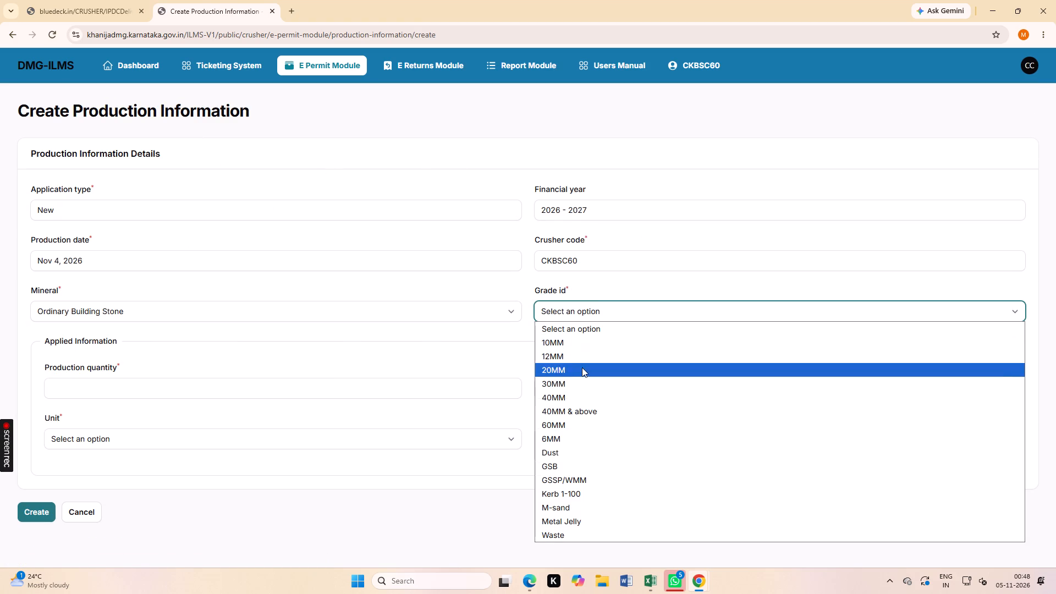
pyautogui.click(576, 508)
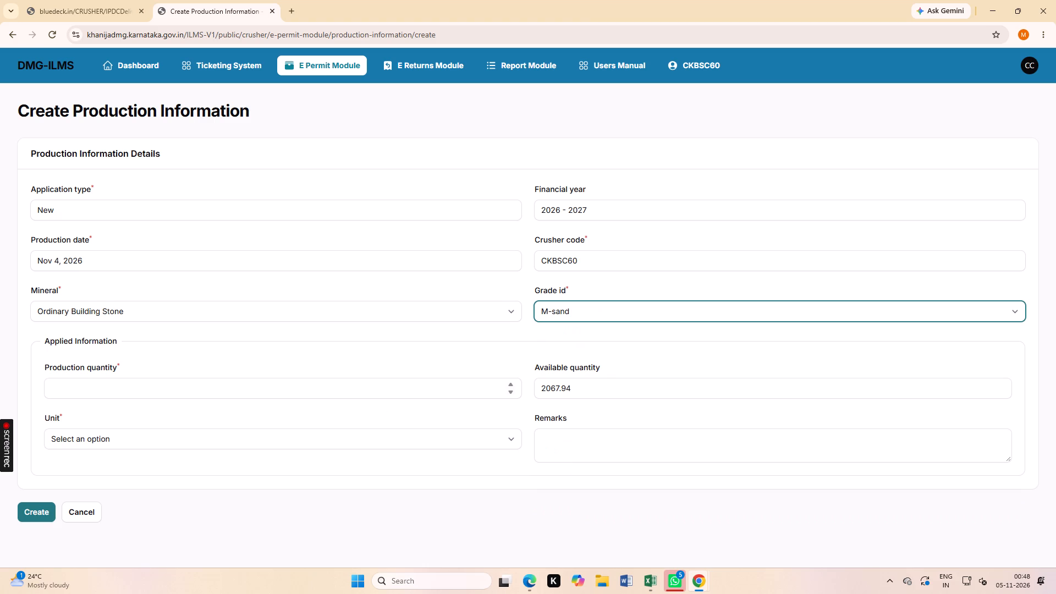
# Set the M-sand production quantity to 500 with unit Metric Ton(MT) and create the production information.
pyautogui.click(196, 395)
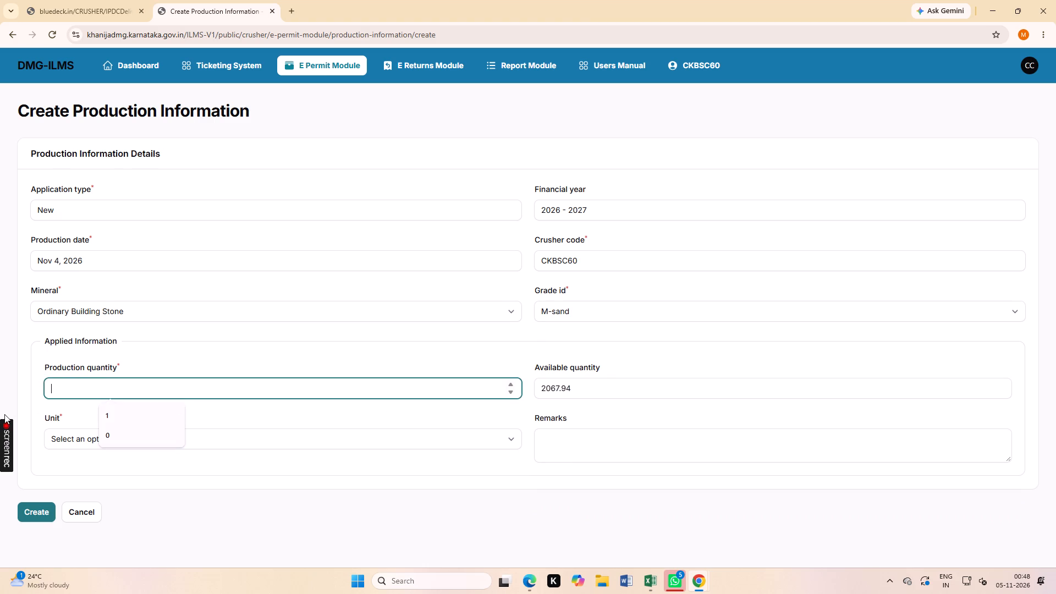
pyautogui.write('500')
pyautogui.click(92, 435)
pyautogui.click(94, 475)
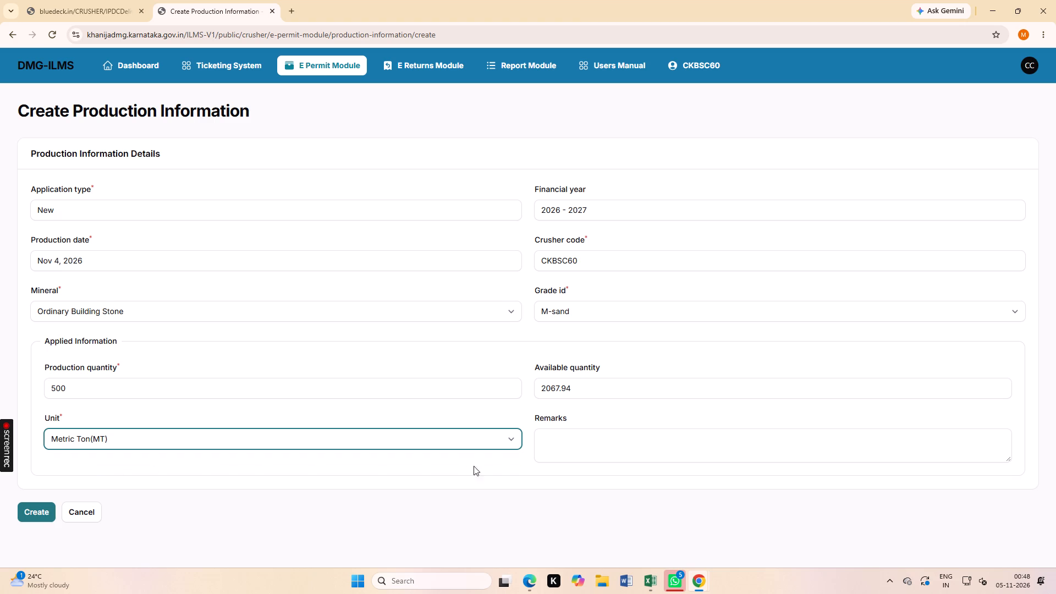
pyautogui.scroll(-2, 479, 466)
pyautogui.scroll(1, 434, 450)
pyautogui.scroll(-2, 177, 454)
pyautogui.scroll(1, 255, 459)
pyautogui.scroll(-2, 333, 459)
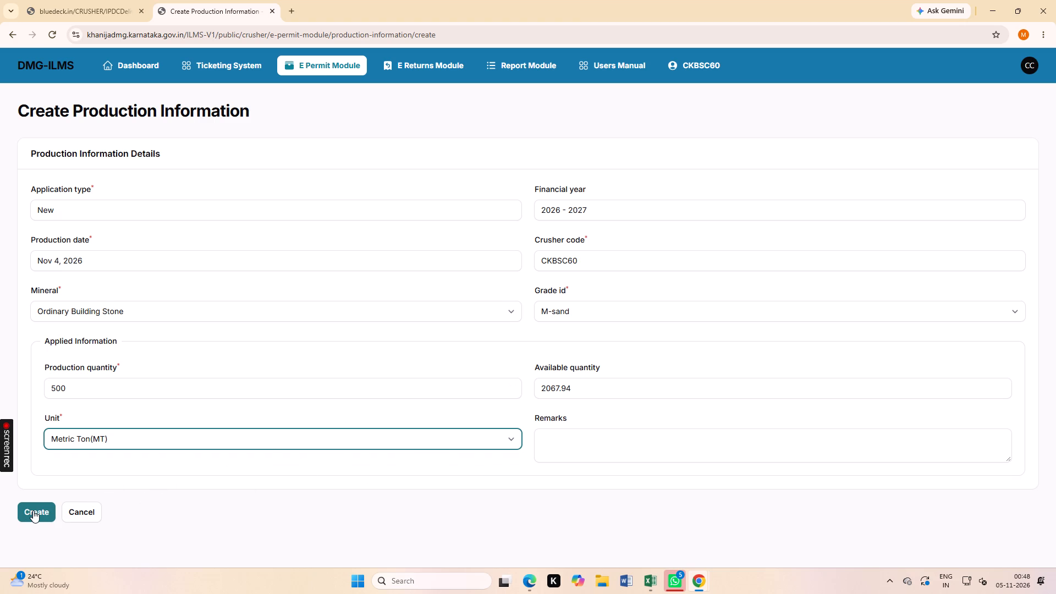
pyautogui.click(33, 510)
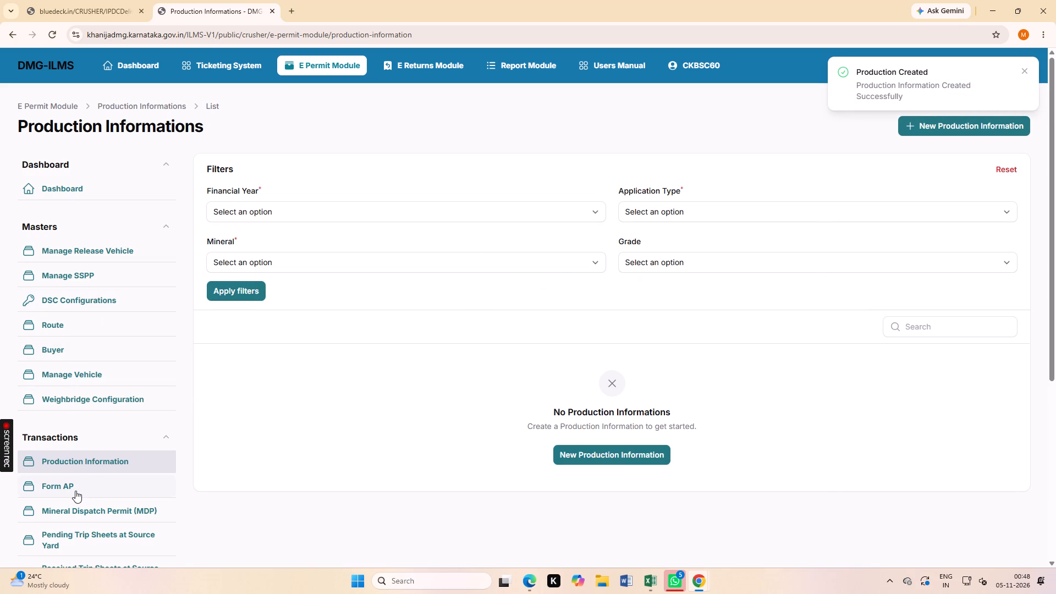
# Start a new Form AP with application type New.
pyautogui.click(59, 483)
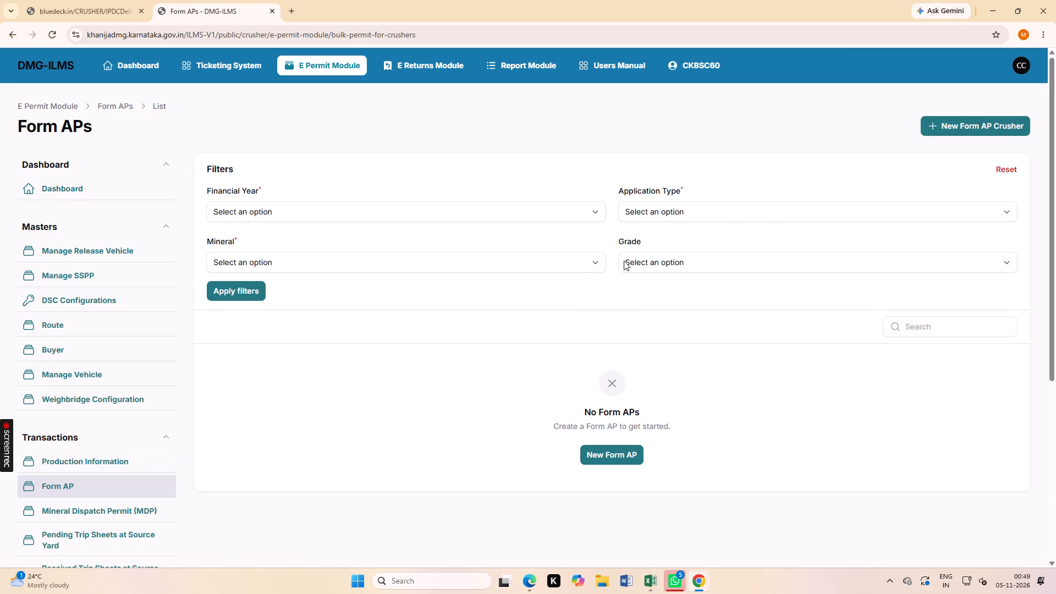
pyautogui.click(948, 120)
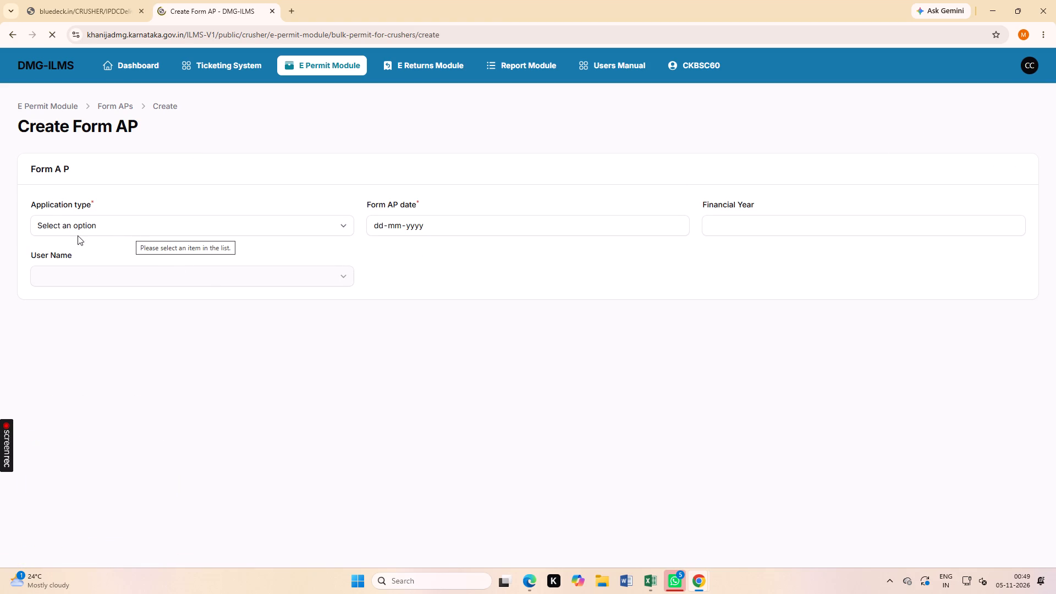
pyautogui.click(73, 220)
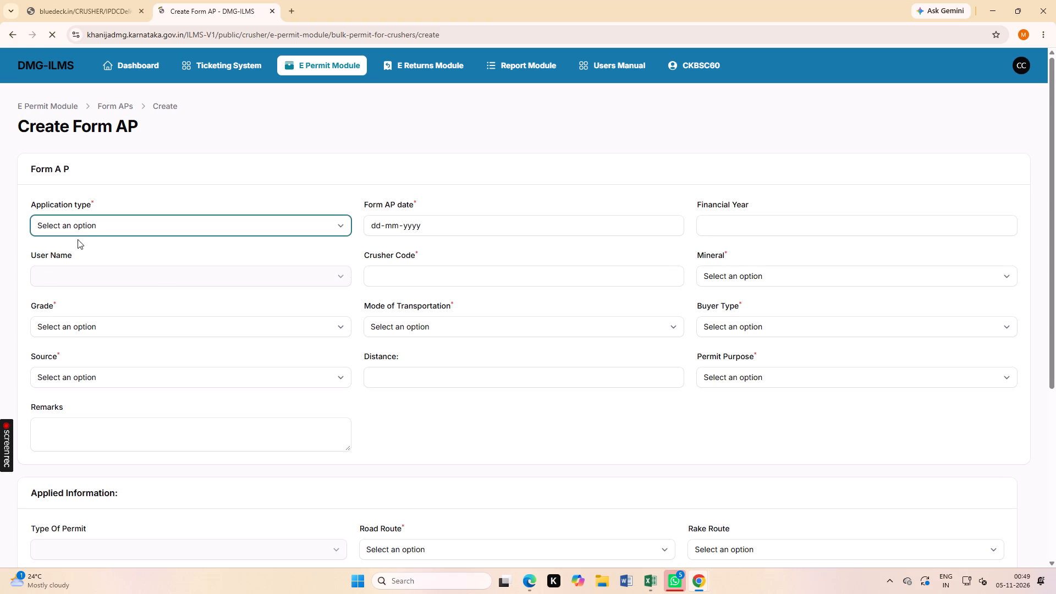
pyautogui.click(101, 229)
pyautogui.click(96, 237)
pyautogui.click(96, 228)
pyautogui.click(95, 252)
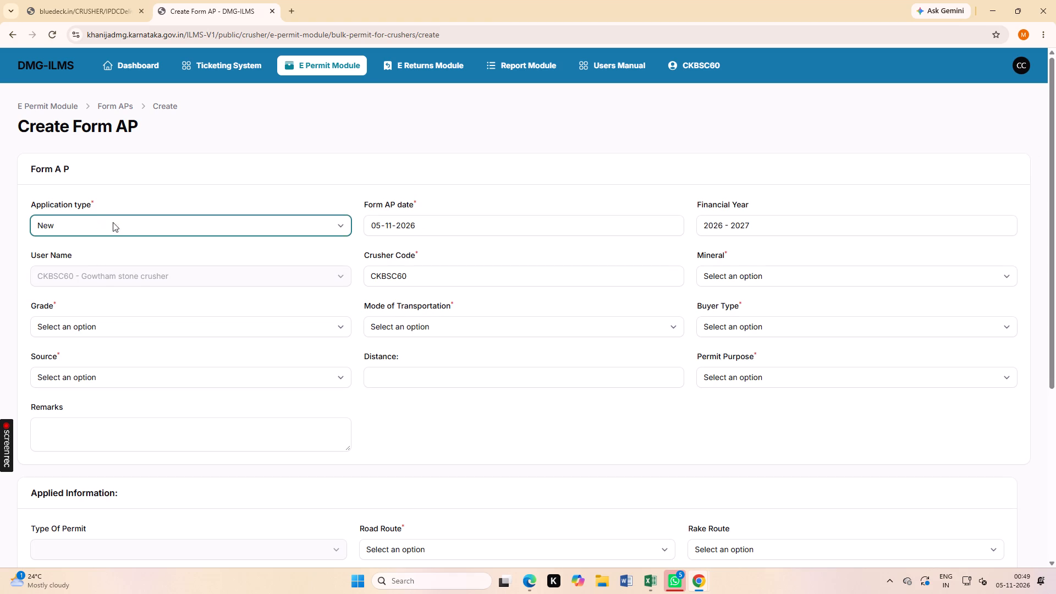
pyautogui.click(159, 187)
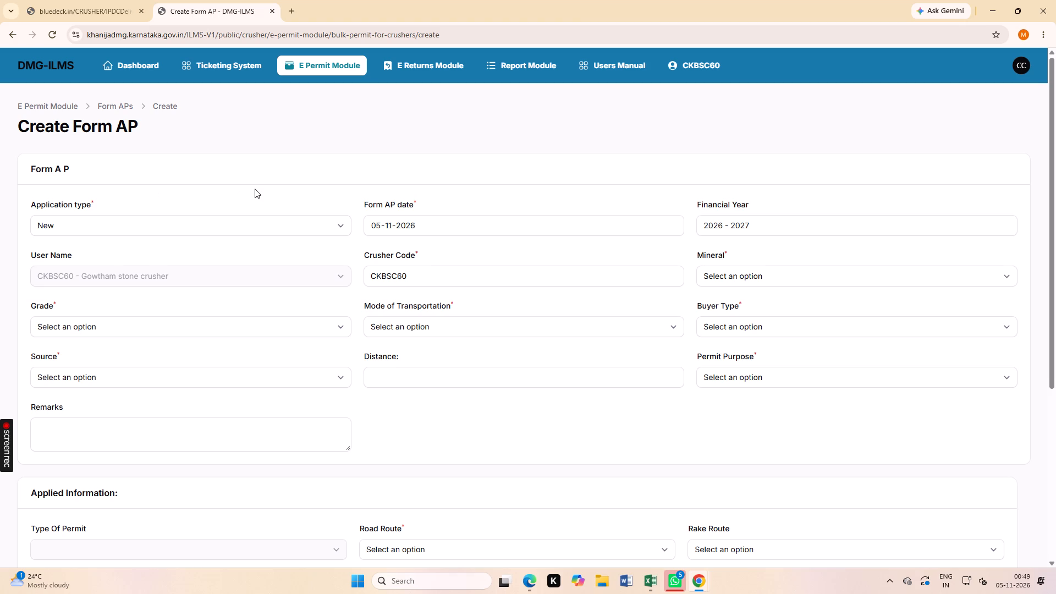
# Set the Form AP's mineral to Ordinary Building Stone and its mode of transportation to By Road.
pyautogui.click(746, 278)
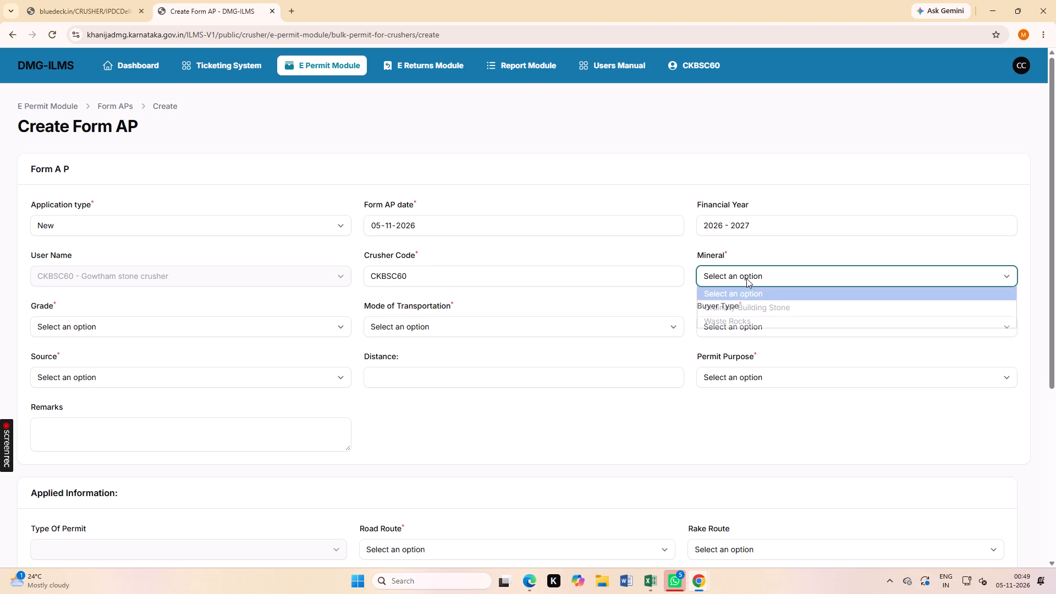
pyautogui.click(738, 314)
pyautogui.click(738, 313)
pyautogui.click(738, 272)
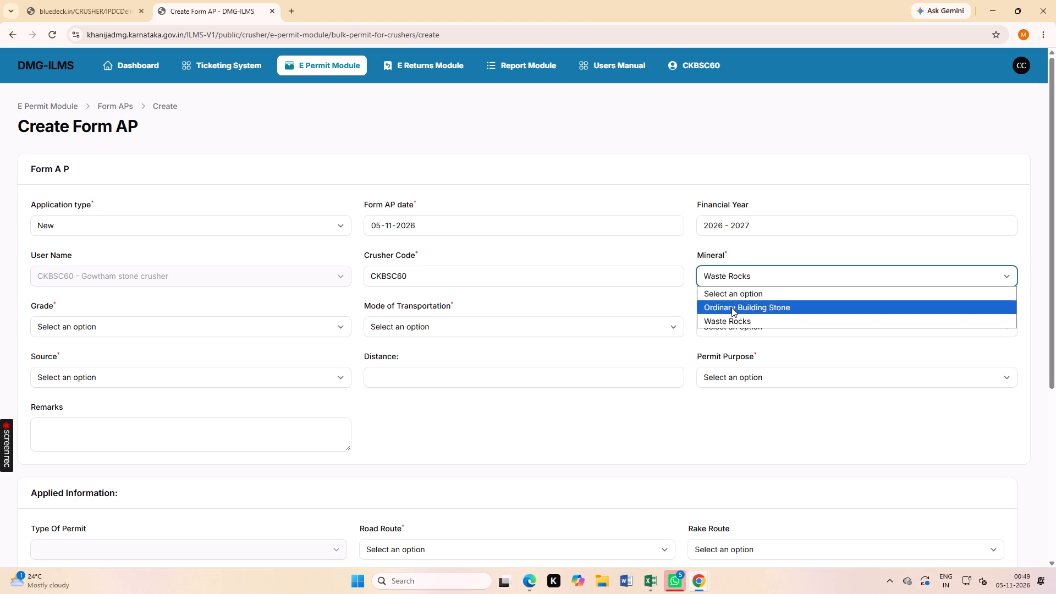
pyautogui.click(732, 307)
pyautogui.click(636, 299)
pyautogui.scroll(-2, 404, 336)
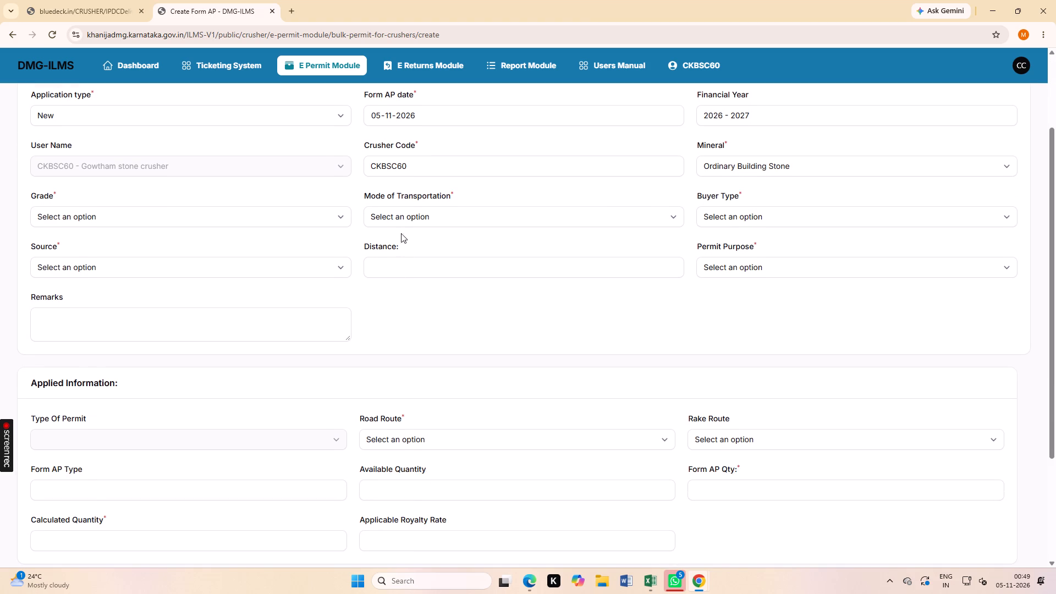
pyautogui.click(405, 221)
pyautogui.click(410, 215)
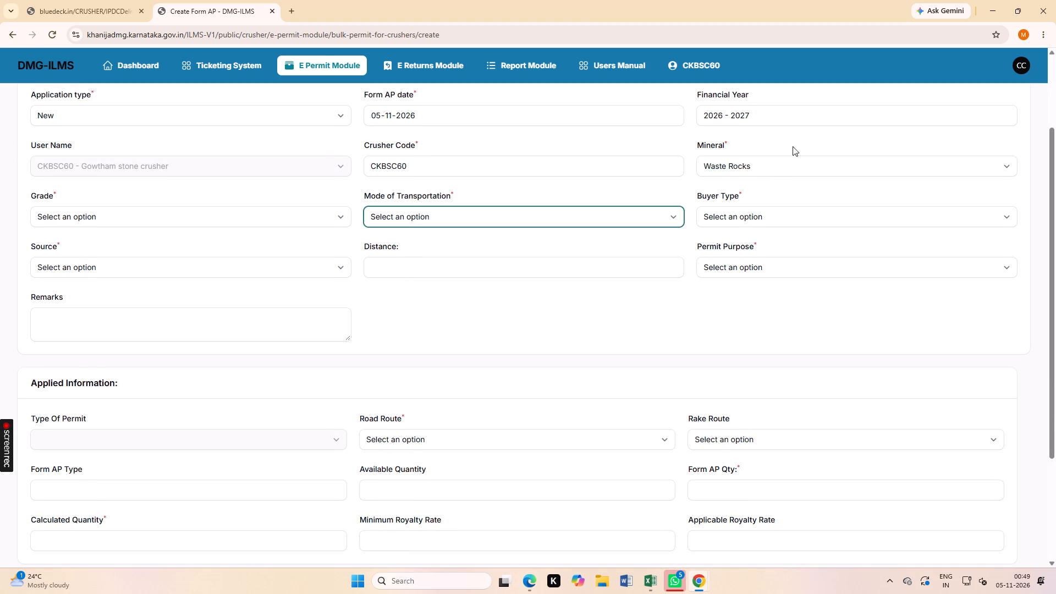
pyautogui.click(780, 152)
pyautogui.click(768, 162)
pyautogui.click(752, 195)
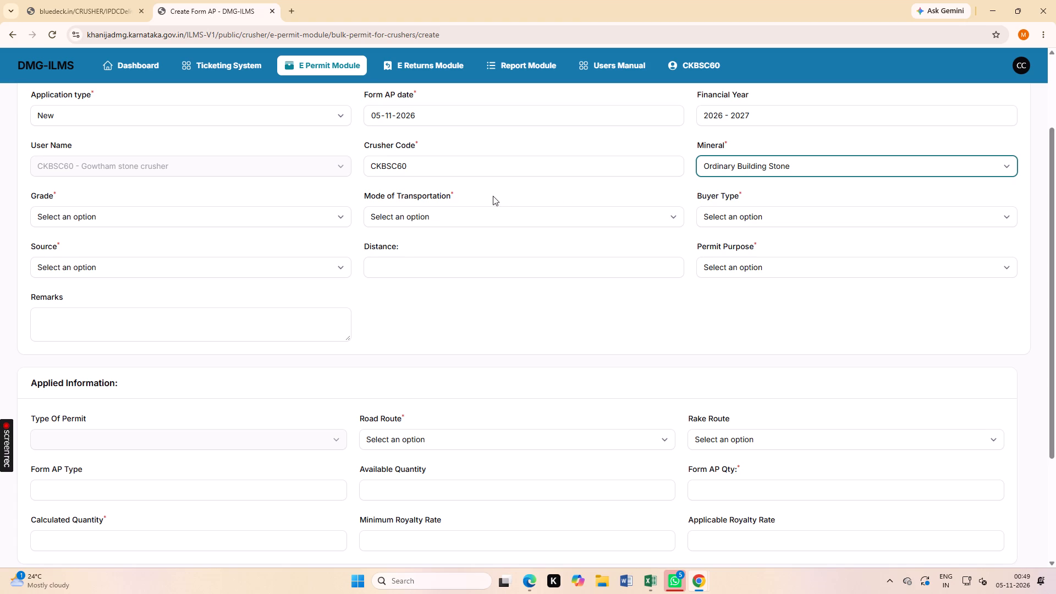
pyautogui.click(424, 217)
pyautogui.click(397, 265)
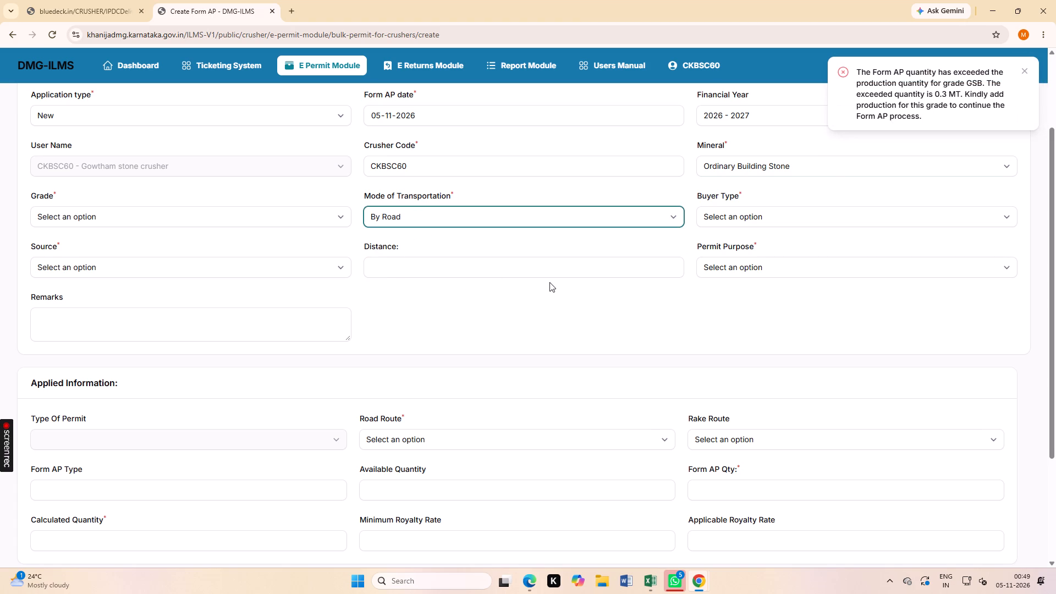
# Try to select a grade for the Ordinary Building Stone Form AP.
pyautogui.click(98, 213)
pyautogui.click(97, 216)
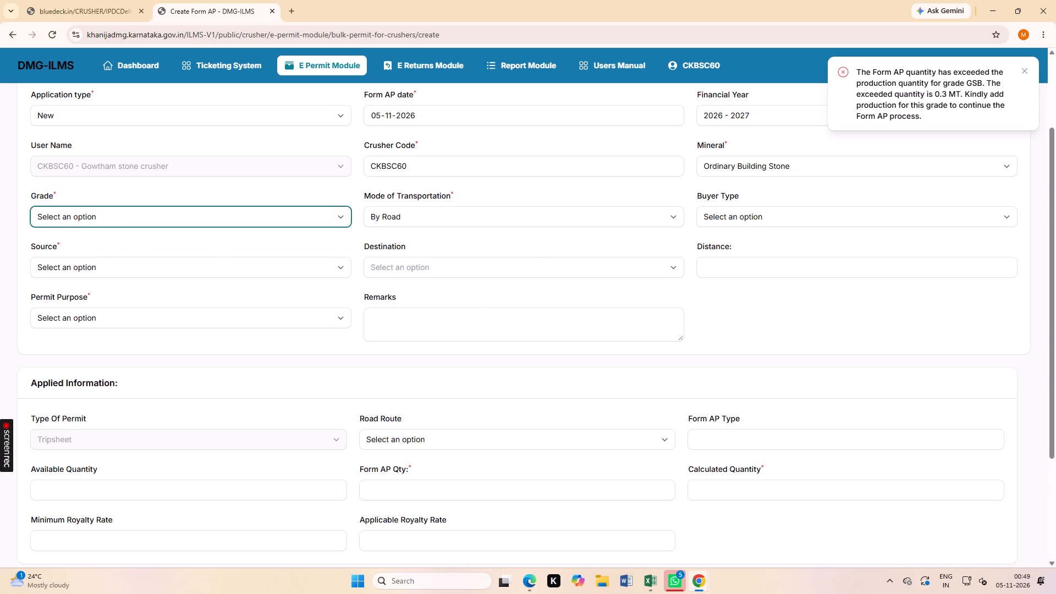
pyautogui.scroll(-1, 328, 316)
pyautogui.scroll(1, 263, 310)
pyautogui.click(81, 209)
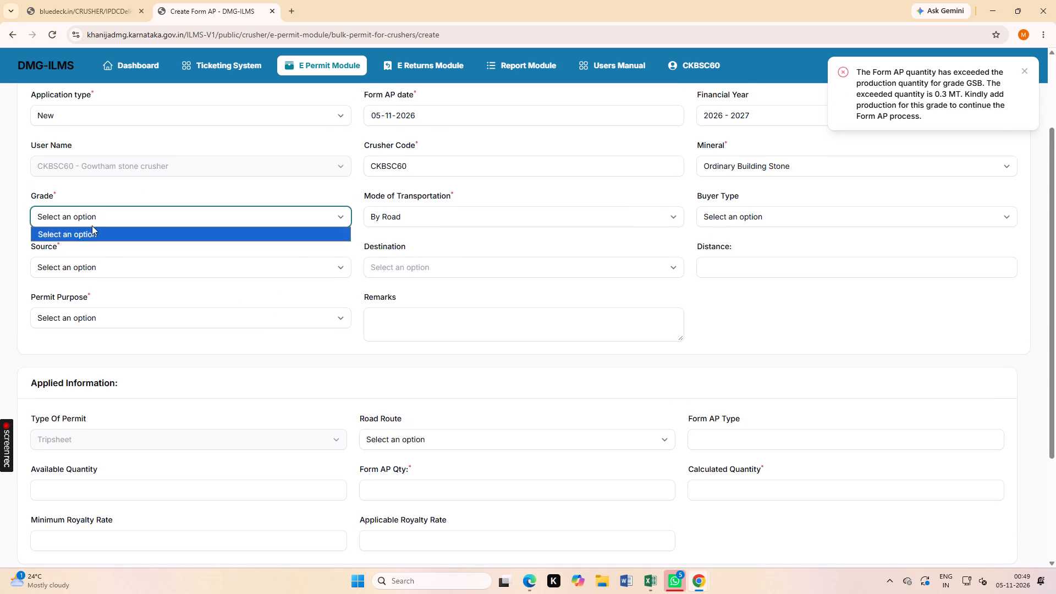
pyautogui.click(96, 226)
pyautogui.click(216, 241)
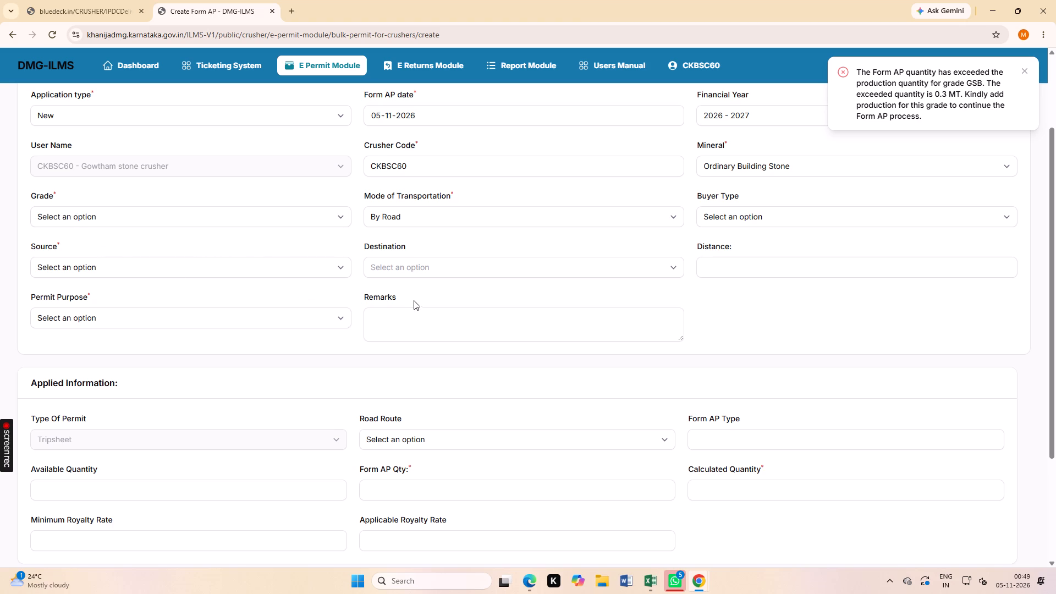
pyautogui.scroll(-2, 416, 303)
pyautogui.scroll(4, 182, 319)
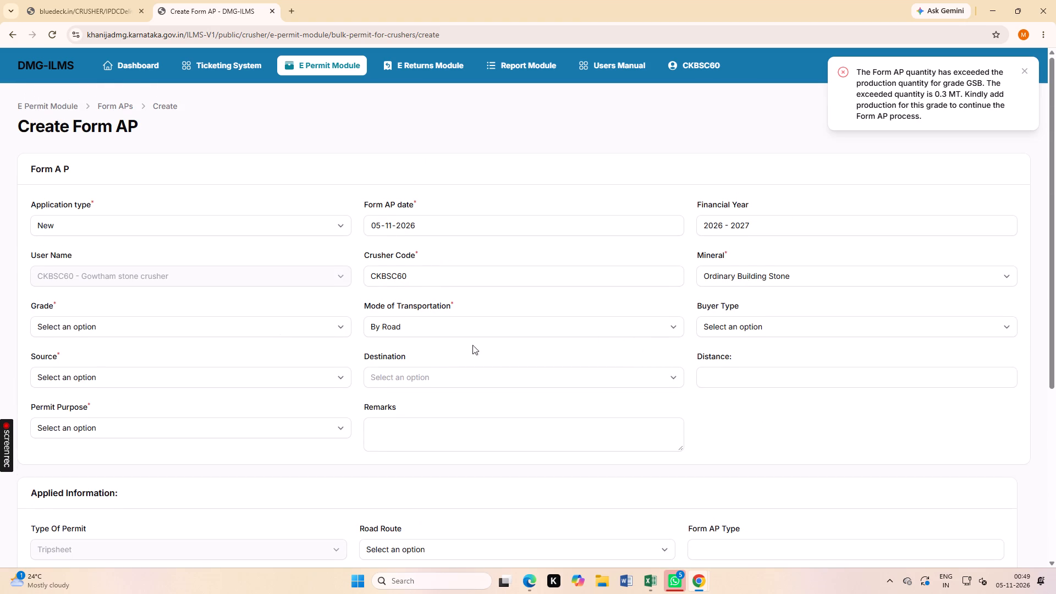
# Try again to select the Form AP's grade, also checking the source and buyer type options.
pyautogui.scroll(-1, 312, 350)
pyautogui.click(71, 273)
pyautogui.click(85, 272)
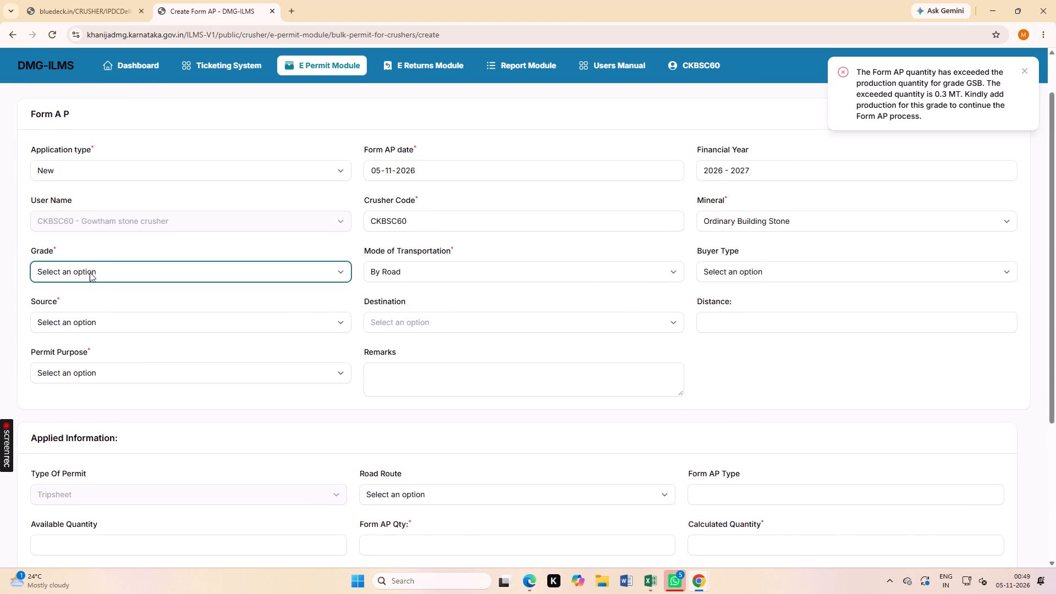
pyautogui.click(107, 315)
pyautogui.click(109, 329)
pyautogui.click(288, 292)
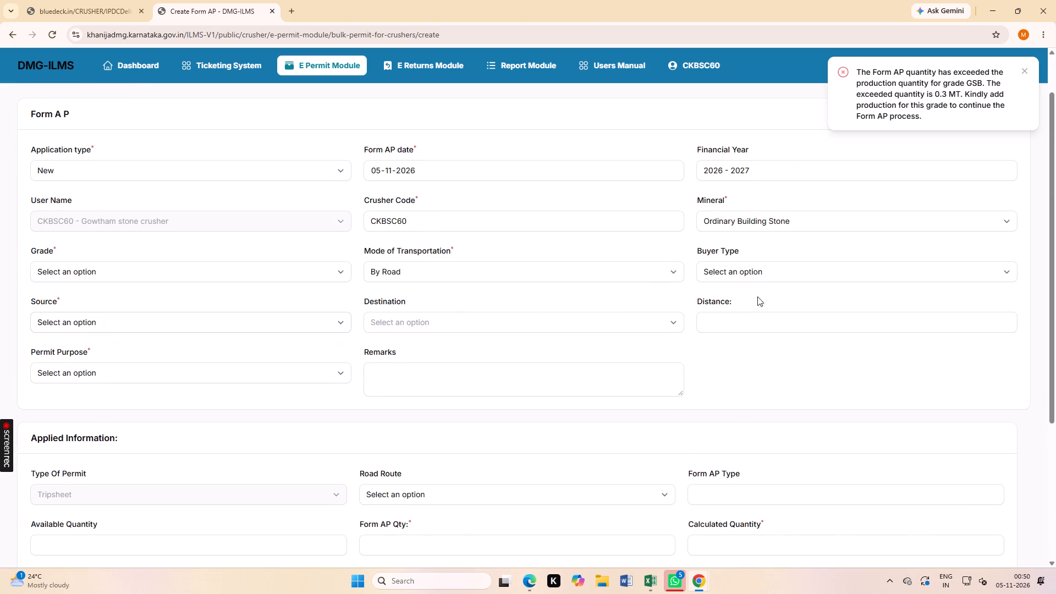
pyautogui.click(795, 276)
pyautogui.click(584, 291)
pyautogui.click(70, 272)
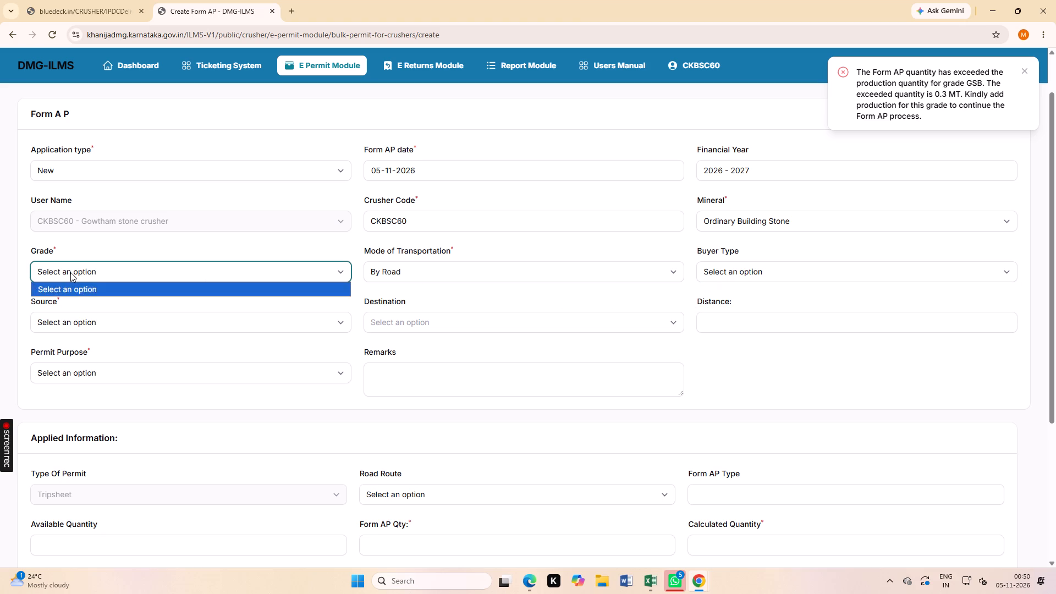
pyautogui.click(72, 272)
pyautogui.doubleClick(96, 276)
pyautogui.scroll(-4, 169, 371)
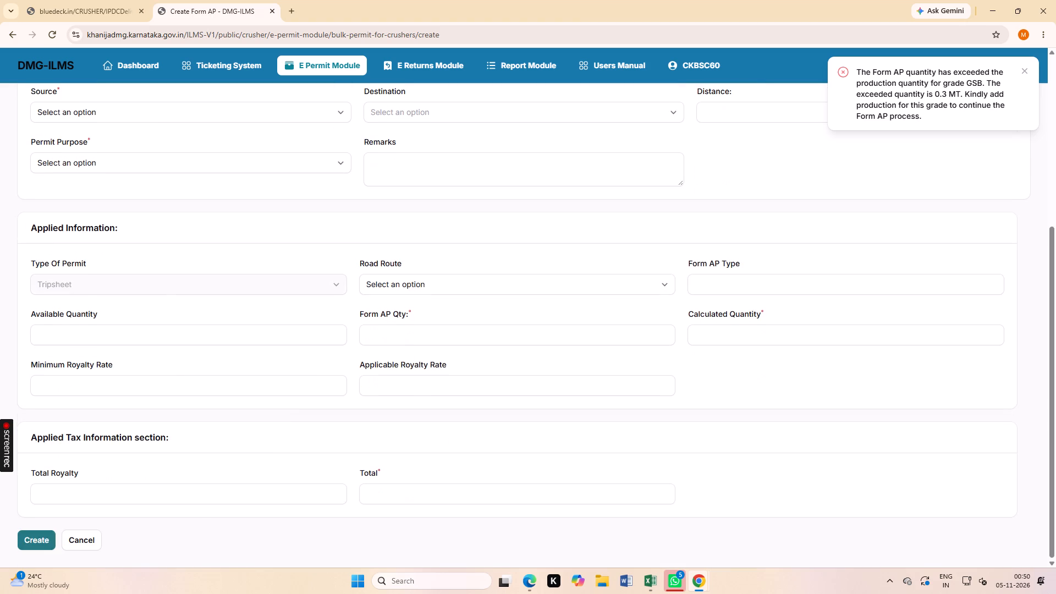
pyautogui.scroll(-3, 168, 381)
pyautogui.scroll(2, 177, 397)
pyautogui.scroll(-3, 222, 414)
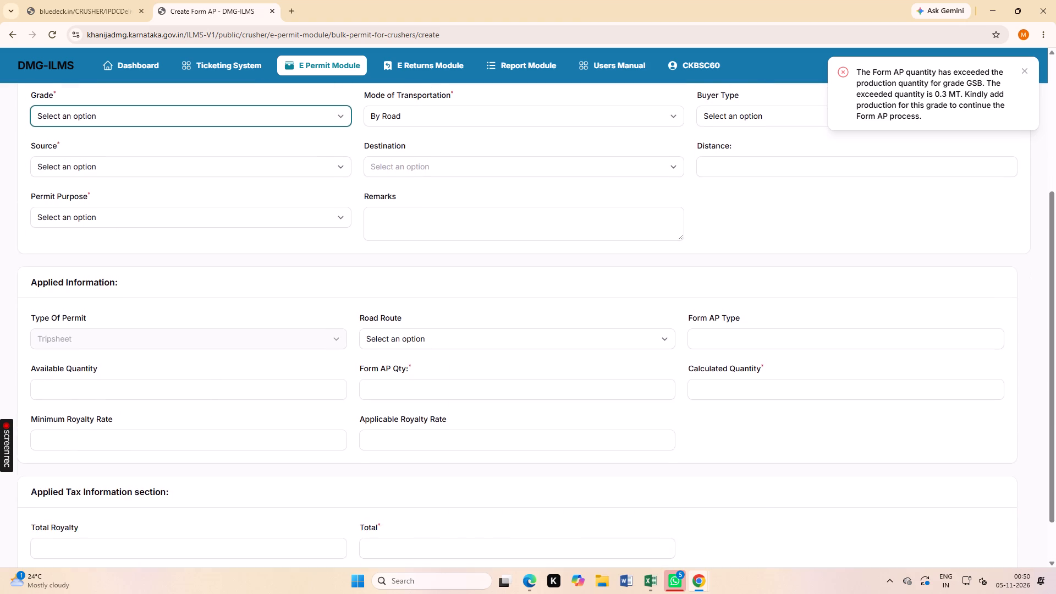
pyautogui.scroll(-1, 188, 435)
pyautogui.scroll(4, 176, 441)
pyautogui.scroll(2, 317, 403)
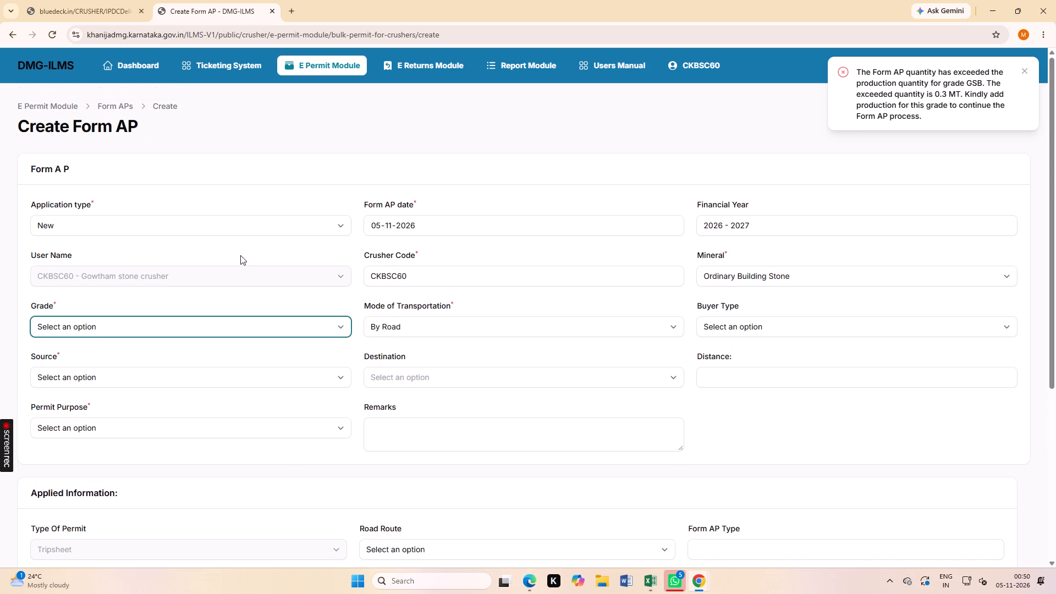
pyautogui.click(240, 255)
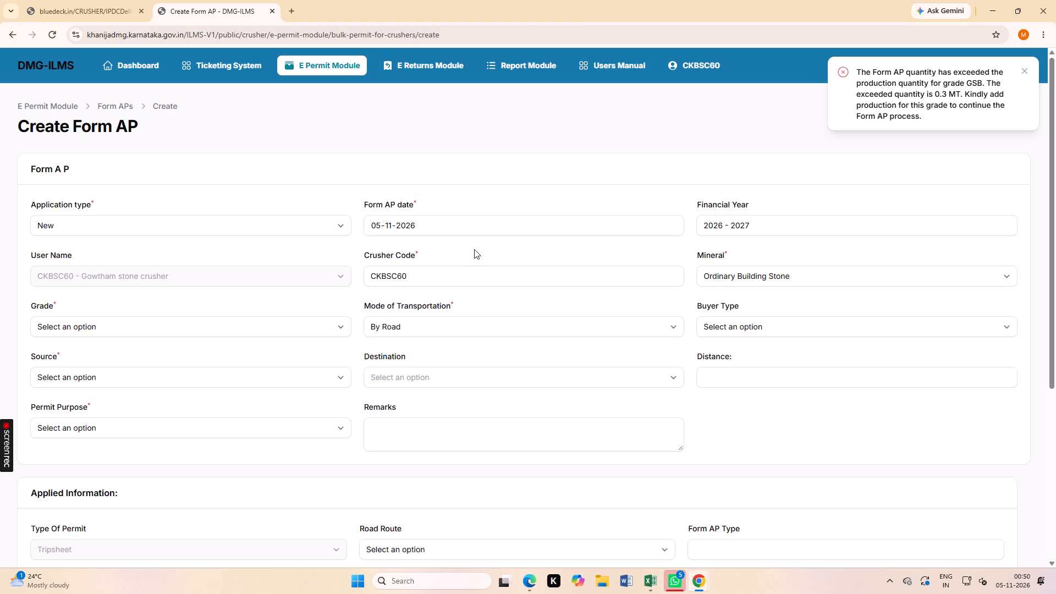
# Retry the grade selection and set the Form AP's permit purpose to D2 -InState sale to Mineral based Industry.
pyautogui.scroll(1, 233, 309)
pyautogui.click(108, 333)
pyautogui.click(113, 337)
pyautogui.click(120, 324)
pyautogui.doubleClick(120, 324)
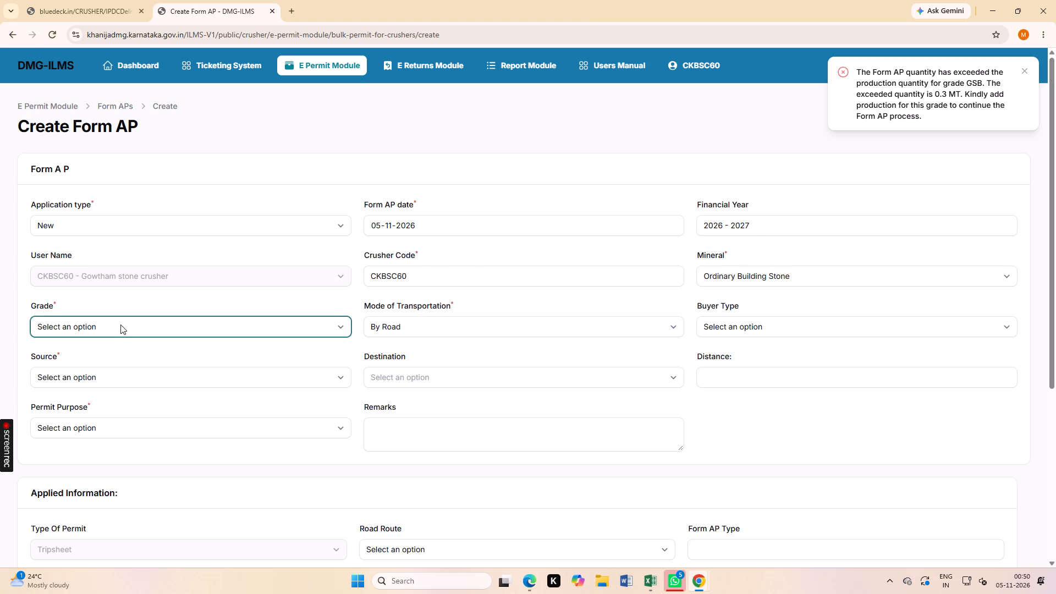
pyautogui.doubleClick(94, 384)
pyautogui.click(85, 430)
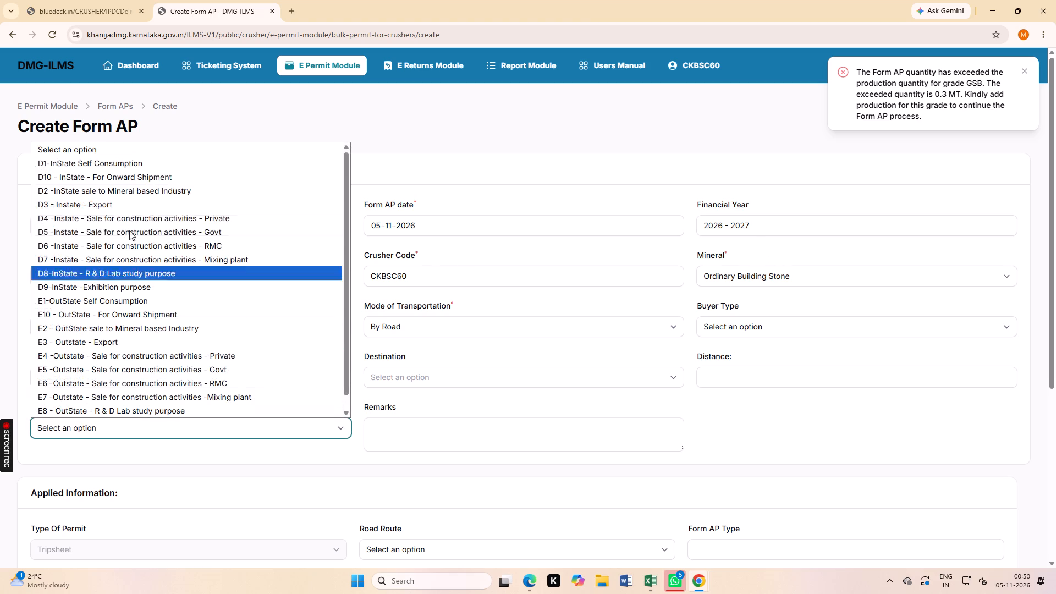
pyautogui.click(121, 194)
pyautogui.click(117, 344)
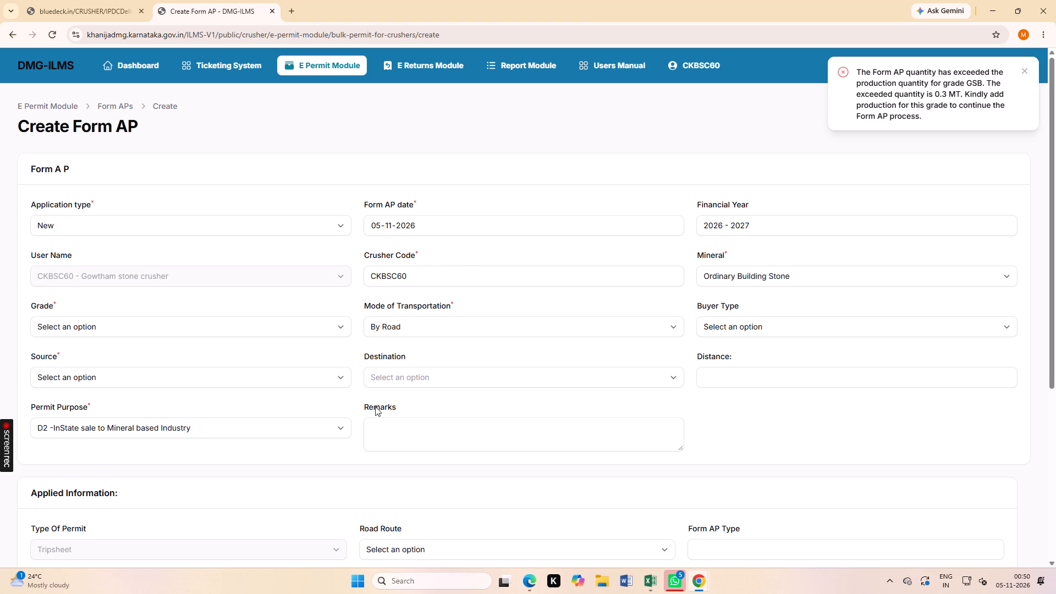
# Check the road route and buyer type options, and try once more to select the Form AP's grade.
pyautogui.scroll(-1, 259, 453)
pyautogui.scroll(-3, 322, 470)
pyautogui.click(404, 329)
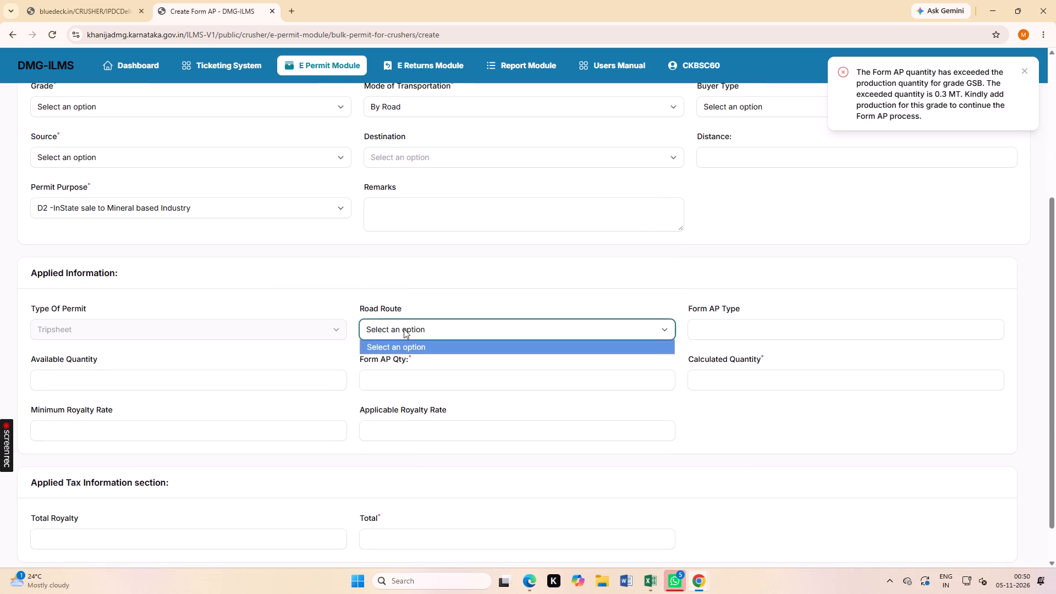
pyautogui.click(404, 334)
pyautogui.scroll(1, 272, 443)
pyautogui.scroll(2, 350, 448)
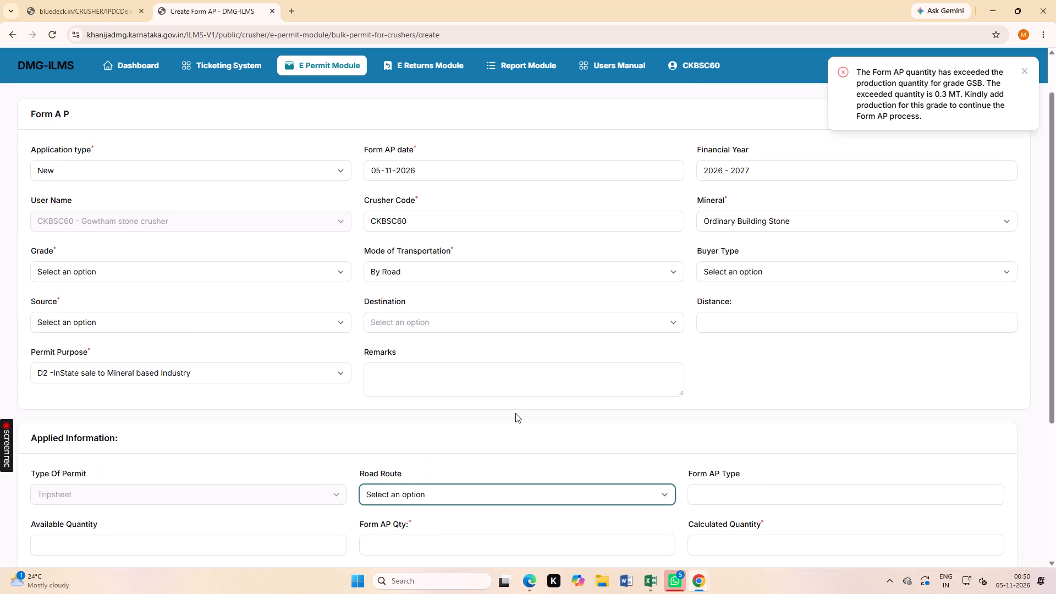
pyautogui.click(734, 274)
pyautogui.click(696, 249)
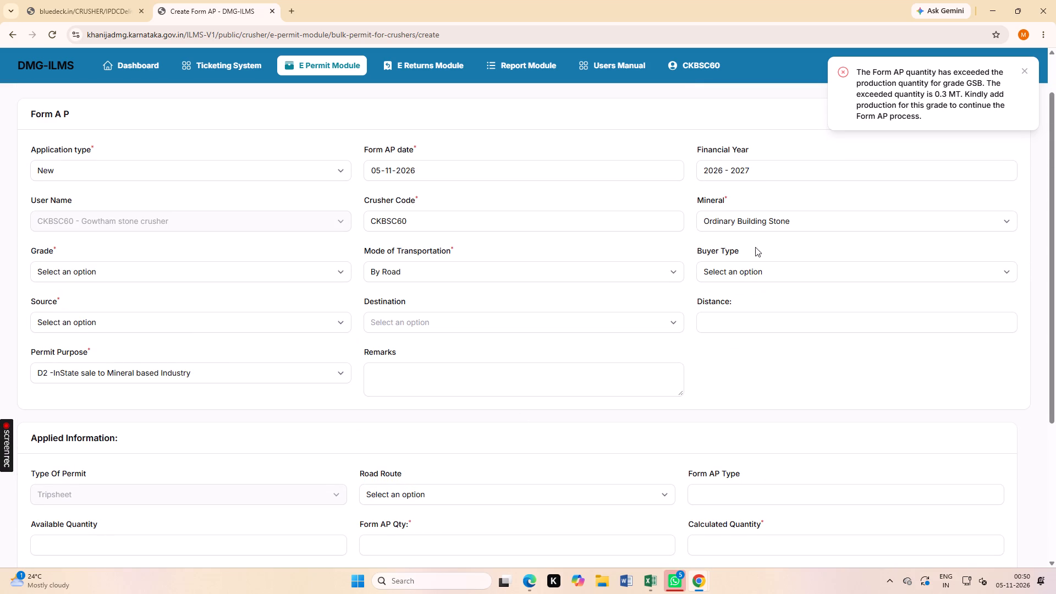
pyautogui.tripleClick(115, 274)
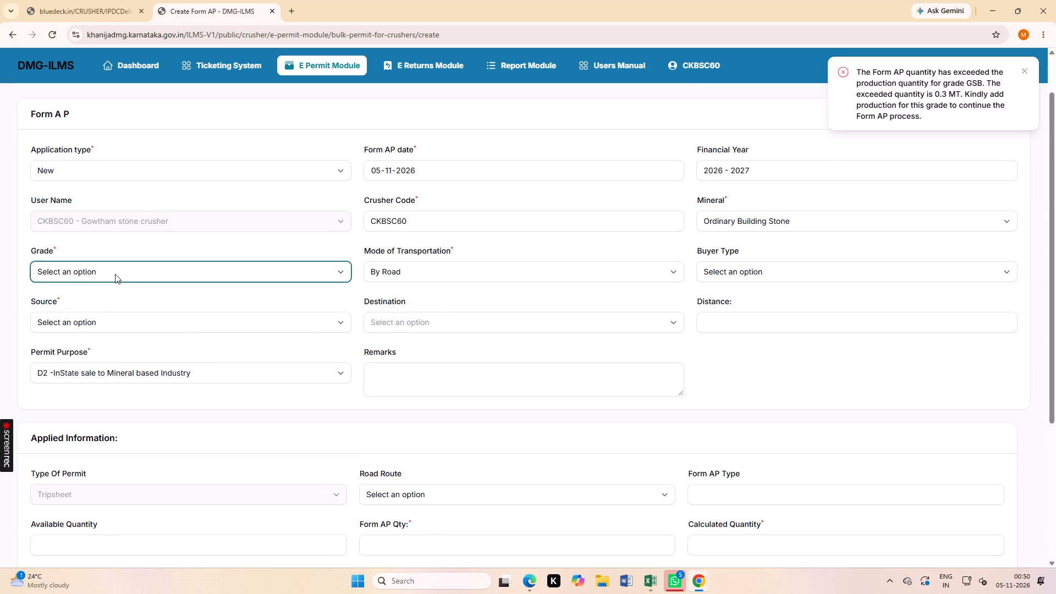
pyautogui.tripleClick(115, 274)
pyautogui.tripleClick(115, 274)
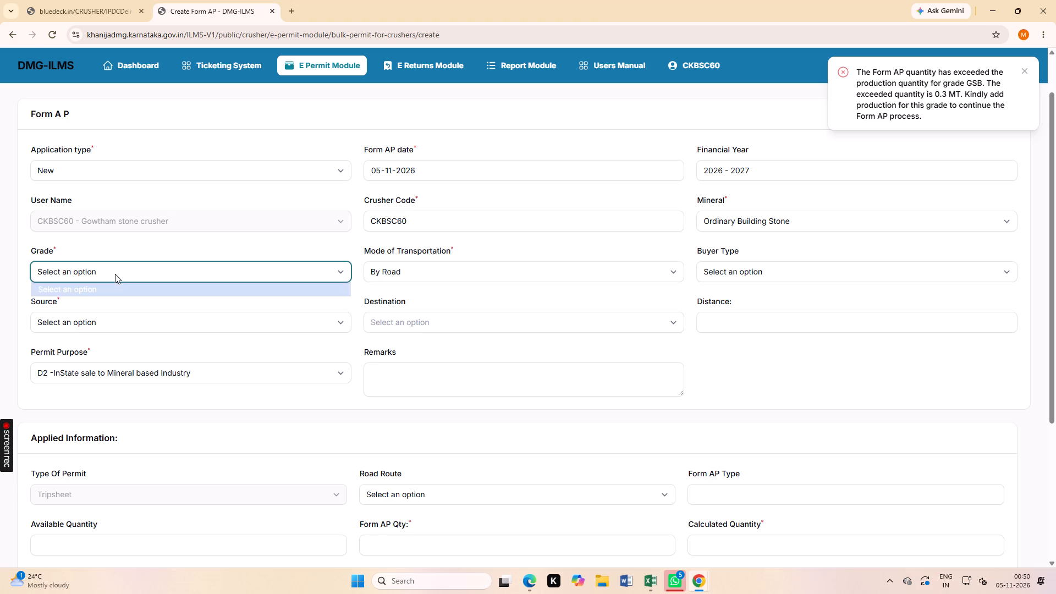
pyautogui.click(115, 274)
# Abandon the current entry and start a fresh crusher Form AP with application type New.
pyautogui.click(304, 63)
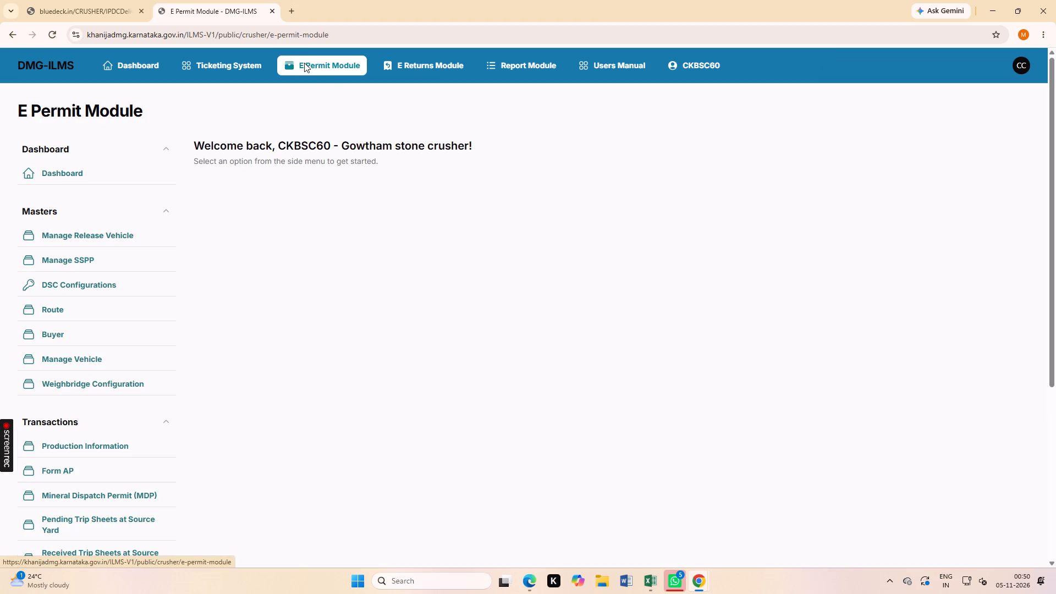
pyautogui.scroll(-2, 66, 395)
pyautogui.click(74, 362)
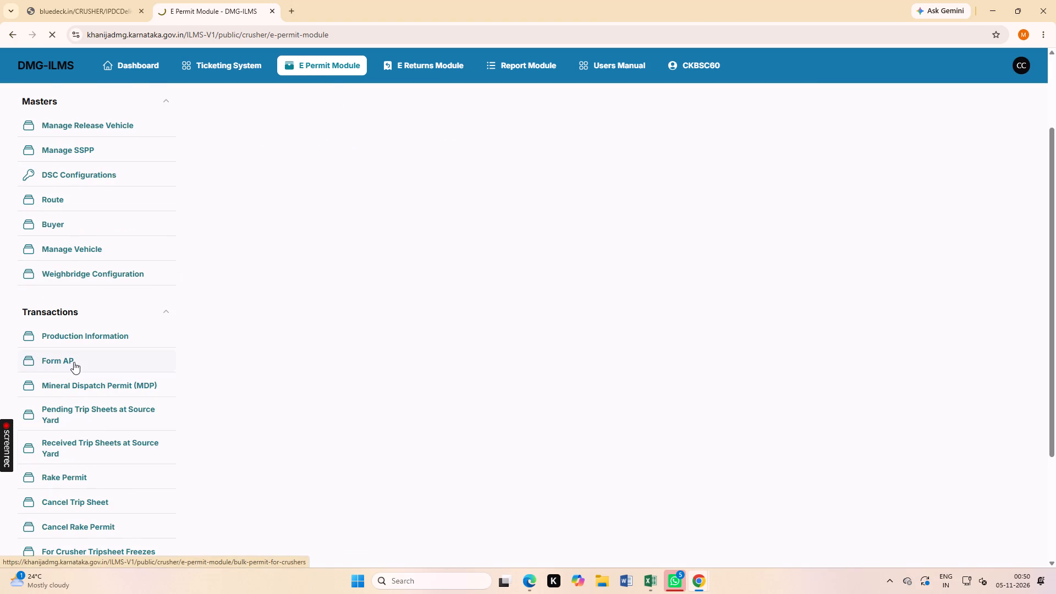
pyautogui.click(981, 124)
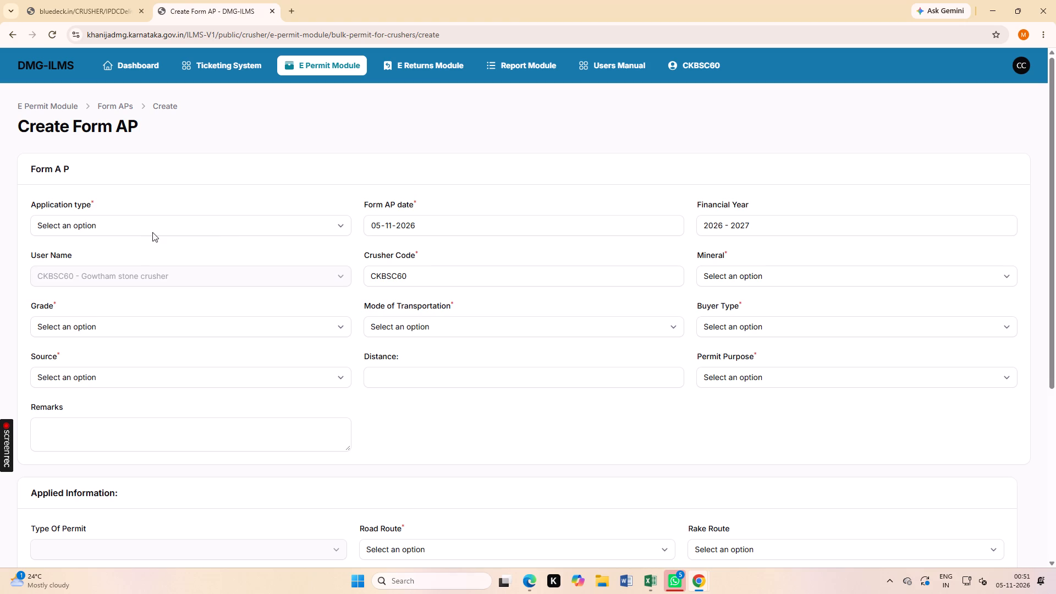
pyautogui.click(152, 232)
pyautogui.click(125, 262)
pyautogui.click(143, 190)
# Set the Form AP's mineral to Ordinary Building Stone and its grade to M-sand.
pyautogui.click(737, 276)
pyautogui.click(732, 306)
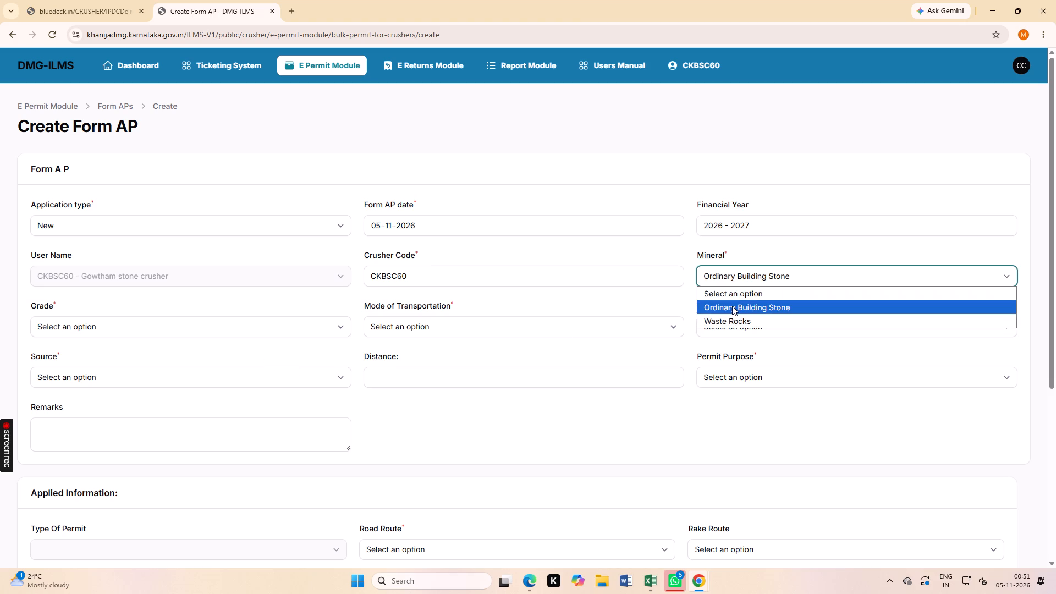
pyautogui.click(614, 302)
pyautogui.scroll(-2, 124, 348)
pyautogui.scroll(1, 185, 329)
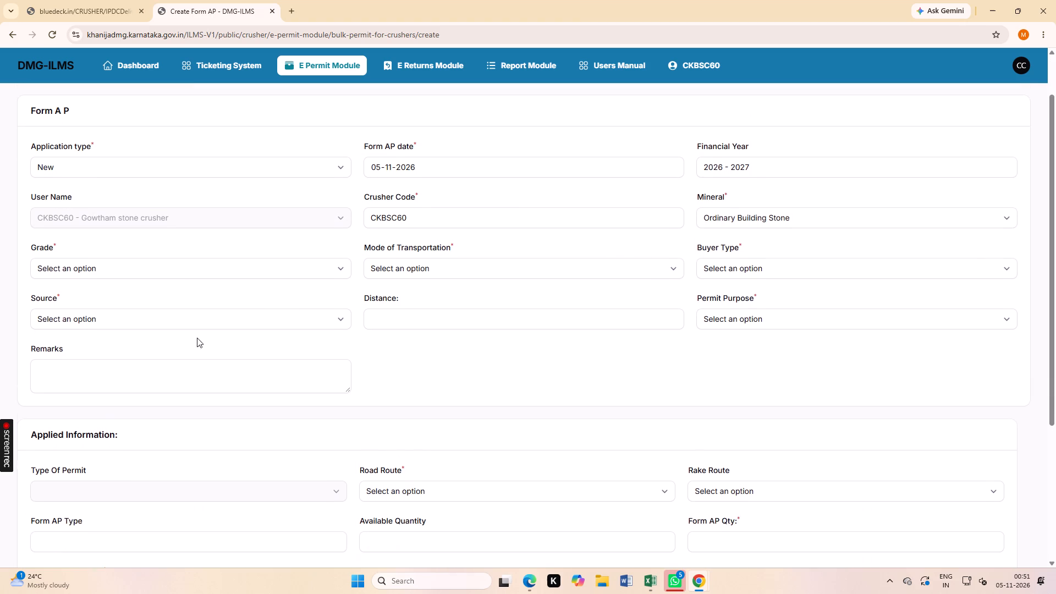
pyautogui.scroll(1, 340, 347)
pyautogui.scroll(-1, 284, 327)
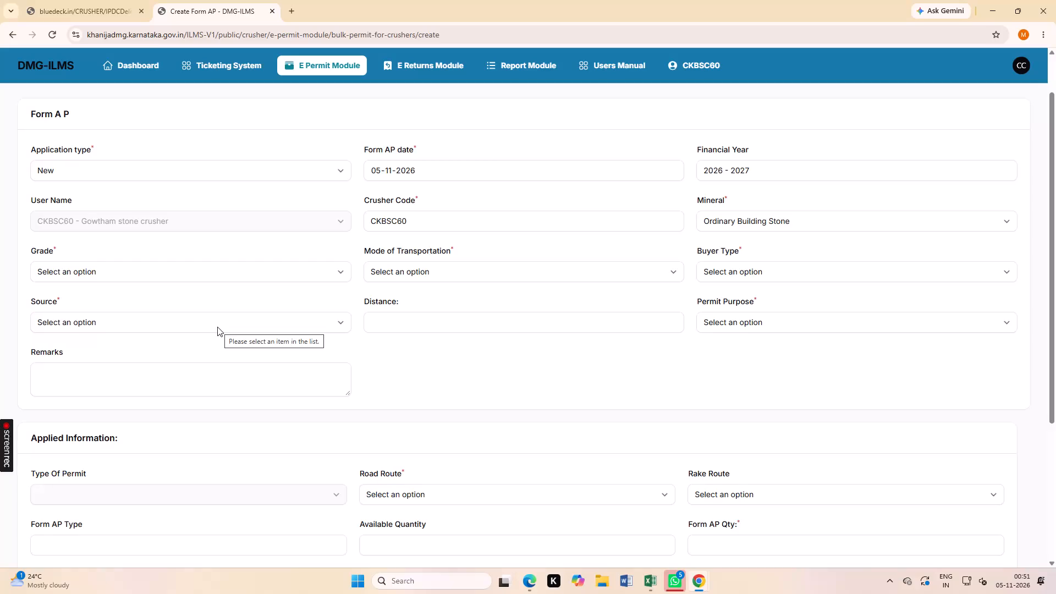
pyautogui.click(130, 267)
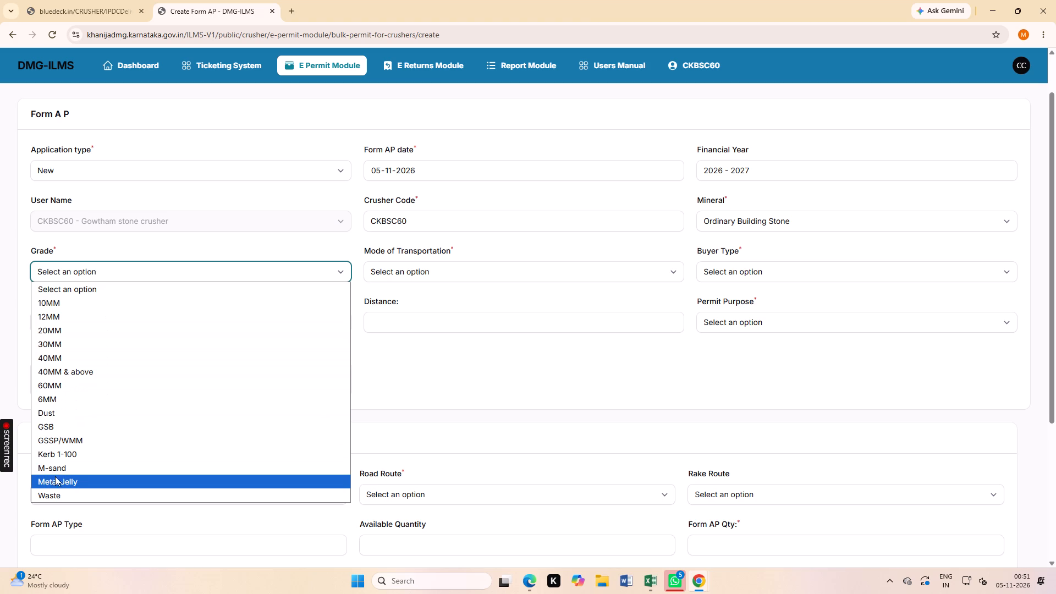
pyautogui.click(61, 471)
pyautogui.click(152, 299)
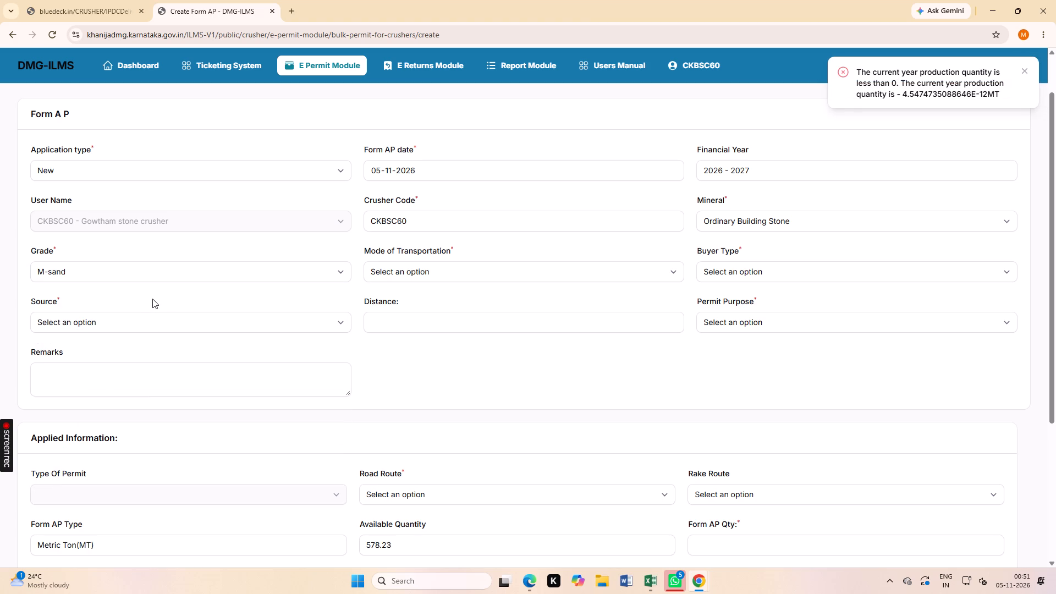
# Set the M-sand Form AP's mode of transportation to By Road and its source to Kanivenarayanapura.
pyautogui.click(448, 267)
pyautogui.click(404, 315)
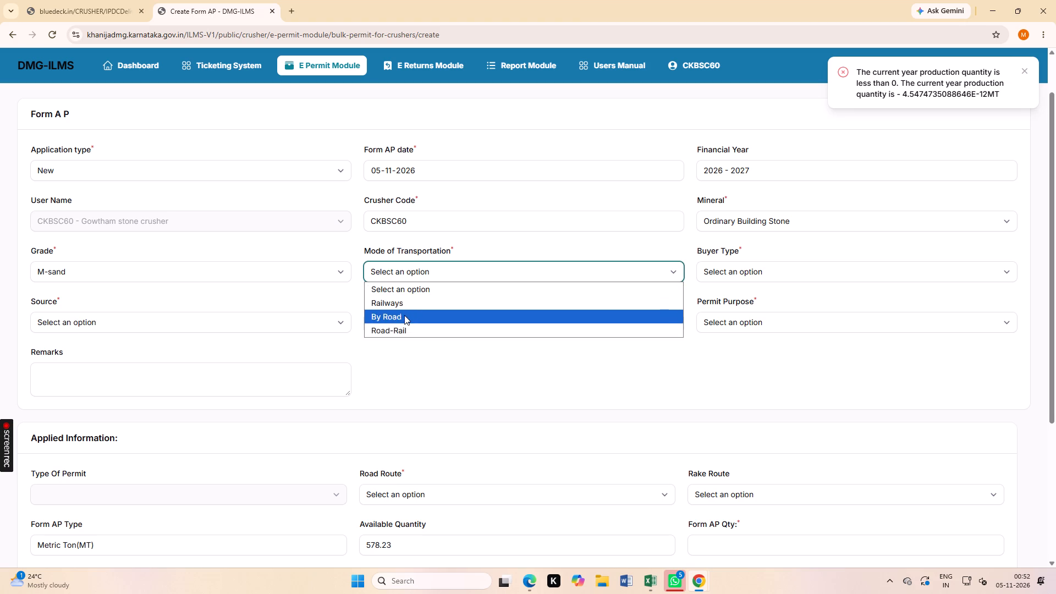
pyautogui.click(301, 292)
pyautogui.scroll(-1, 137, 321)
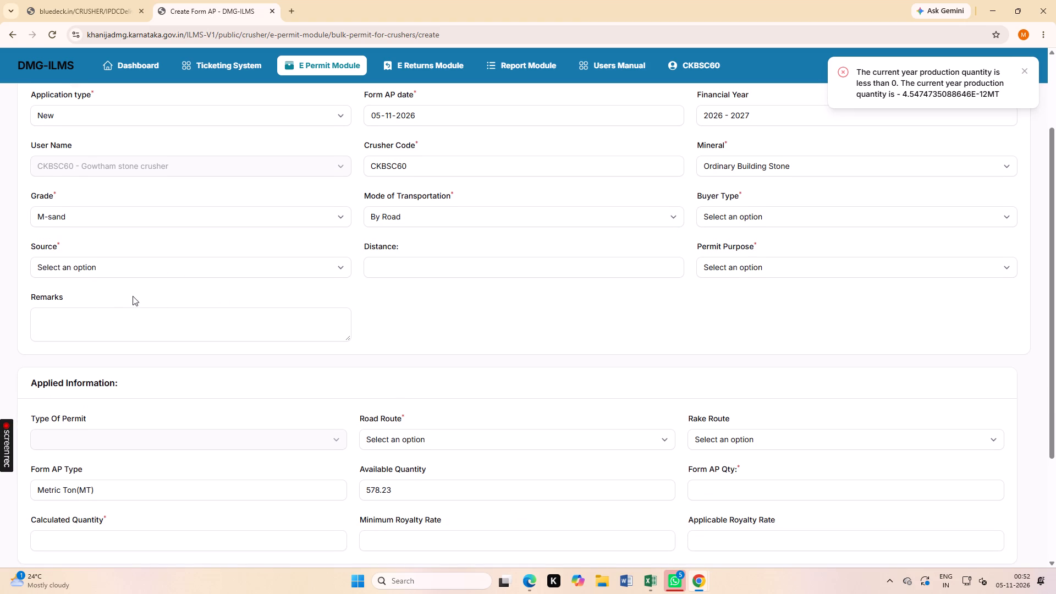
pyautogui.click(123, 262)
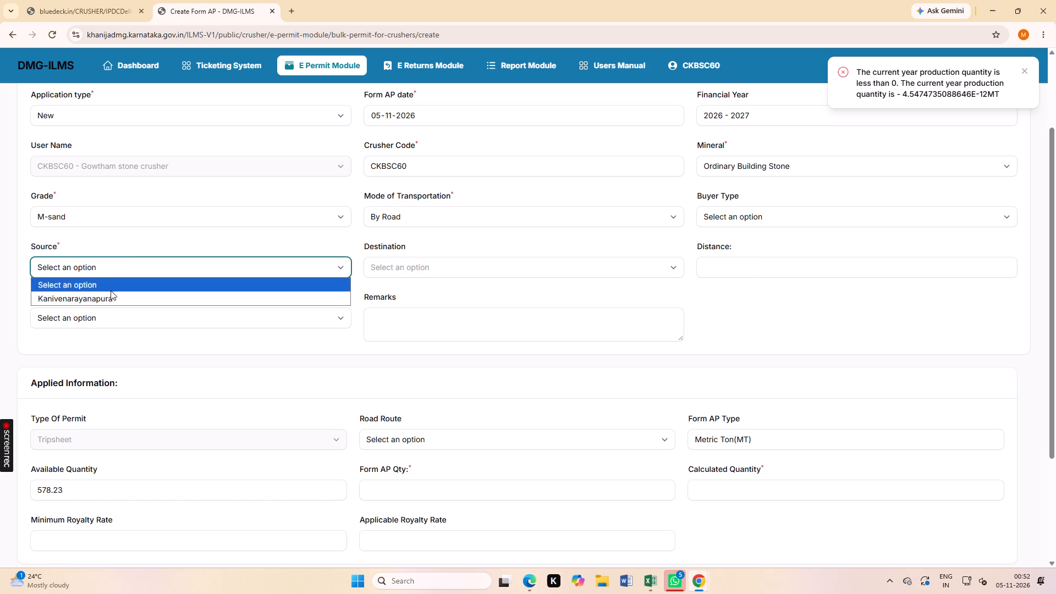
pyautogui.click(107, 298)
# Set the M-sand Form AP's permit purpose to D2 -InState sale to Mineral based Industry.
pyautogui.click(97, 322)
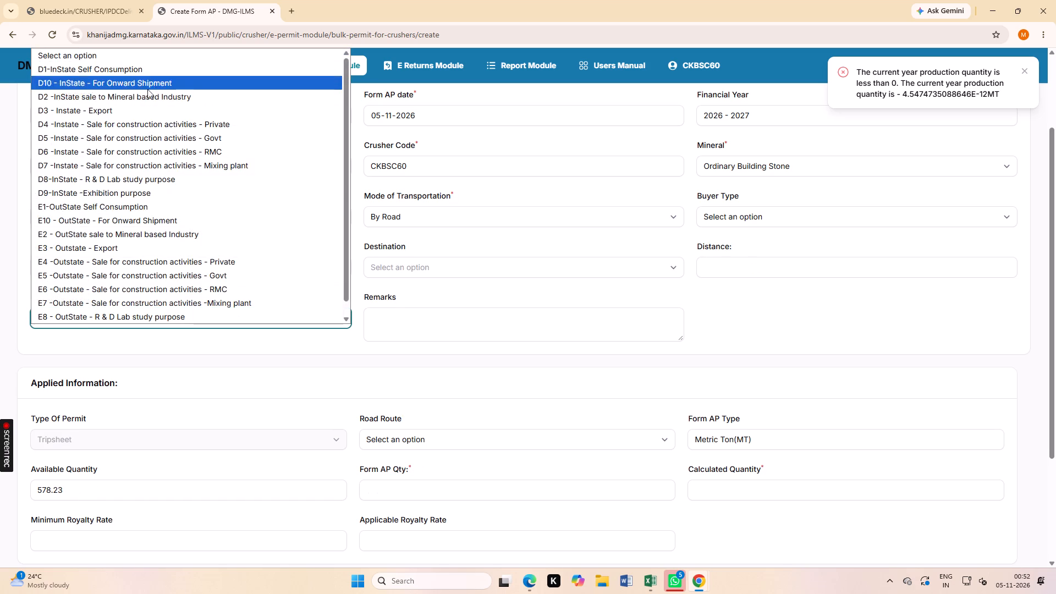
pyautogui.click(146, 94)
pyautogui.click(197, 345)
# Enter 578.23 as the Form AP quantity and create the M-sand Form AP.
pyautogui.scroll(-2, 315, 413)
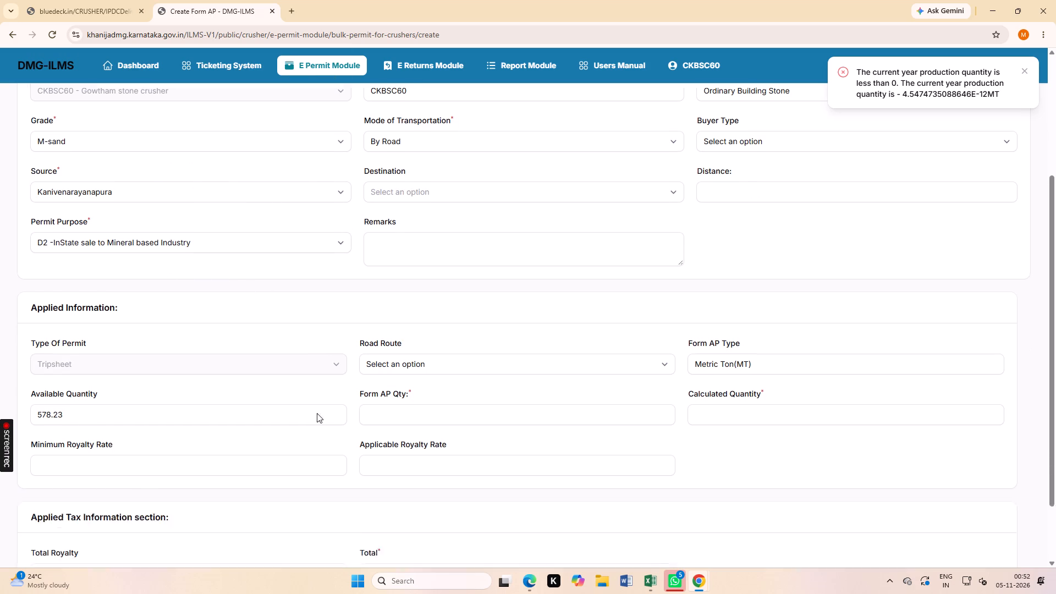
pyautogui.click(430, 378)
pyautogui.write('578.23')
pyautogui.click(192, 408)
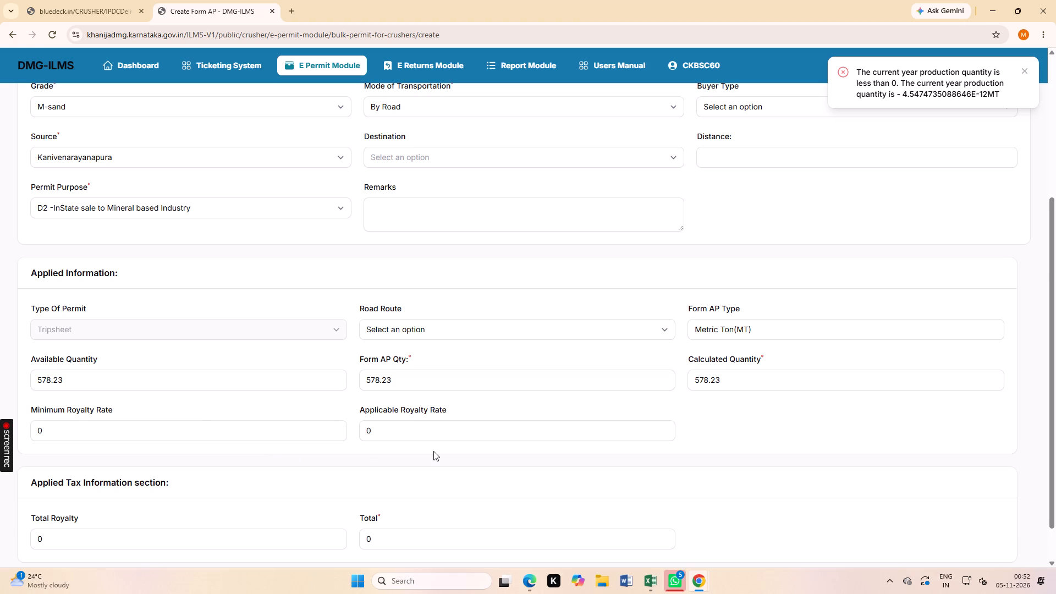
pyautogui.scroll(-3, 321, 460)
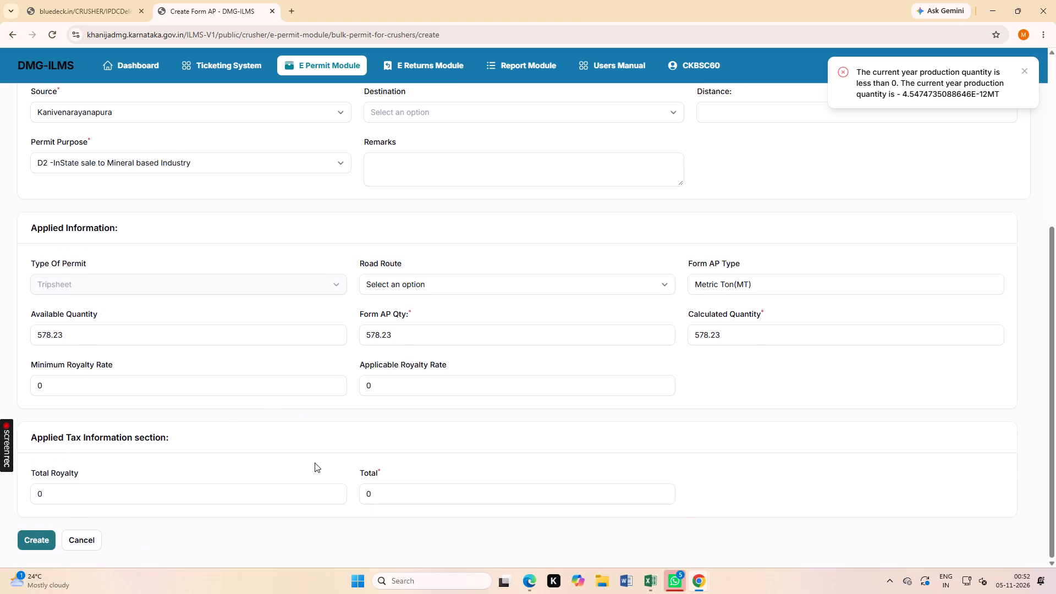
pyautogui.scroll(-3, 29, 514)
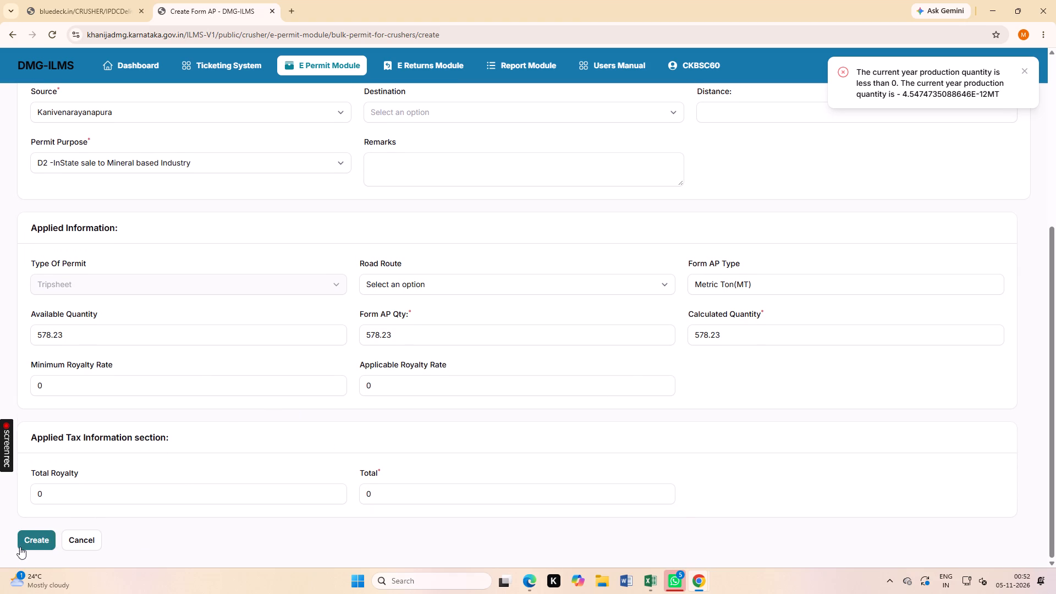
pyautogui.click(24, 544)
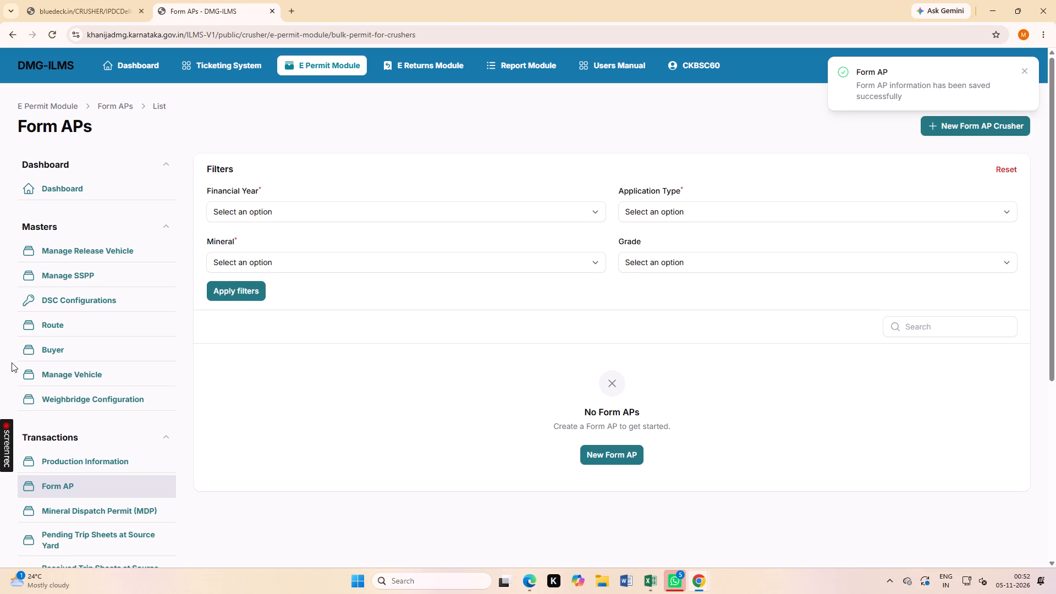
# Go to the crusher's Production Information records and start a new production entry.
pyautogui.click(85, 467)
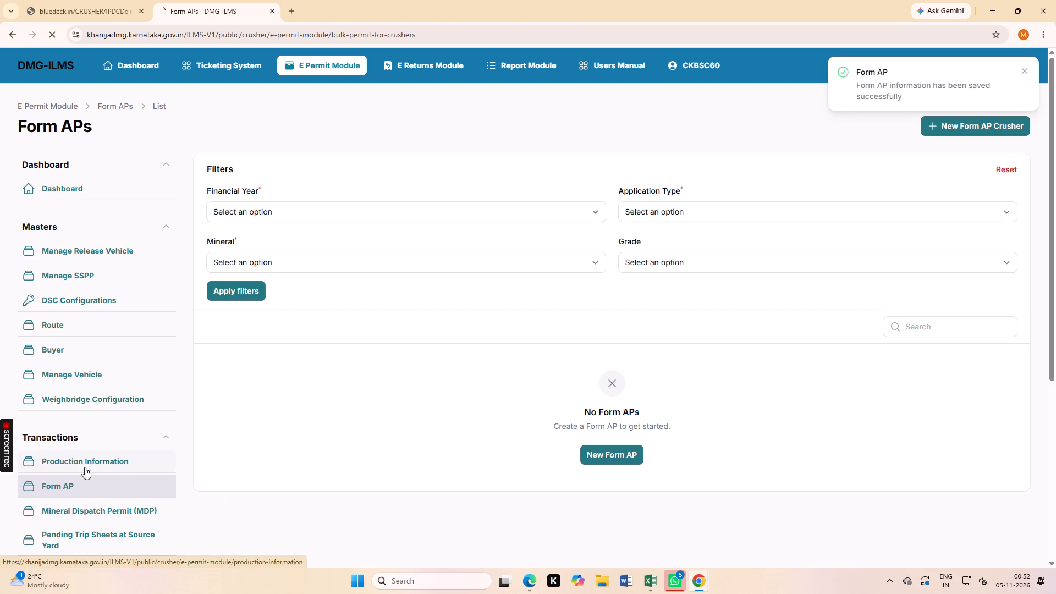
pyautogui.click(330, 216)
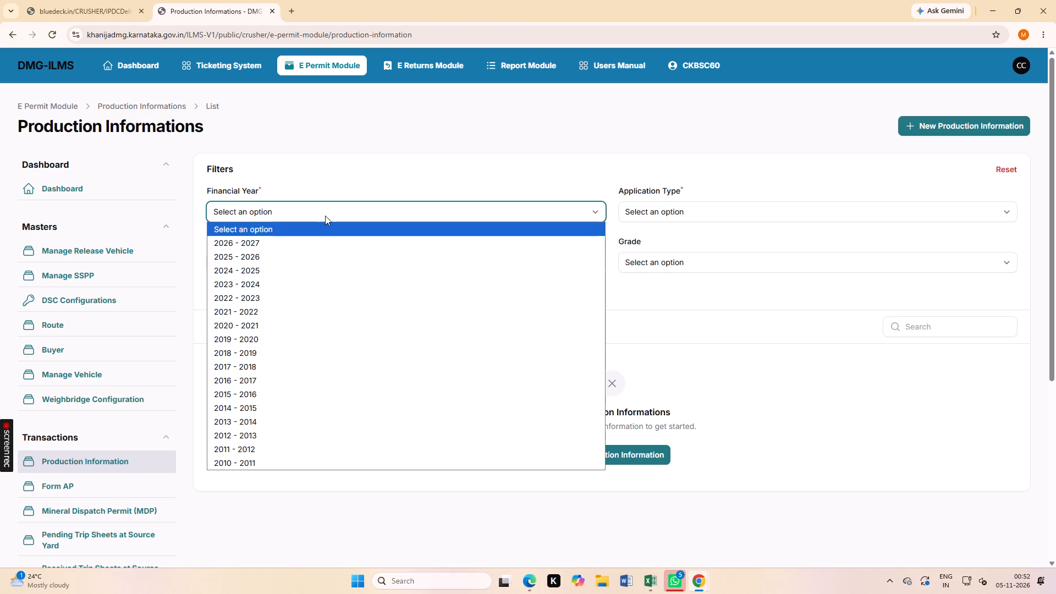
pyautogui.click(331, 162)
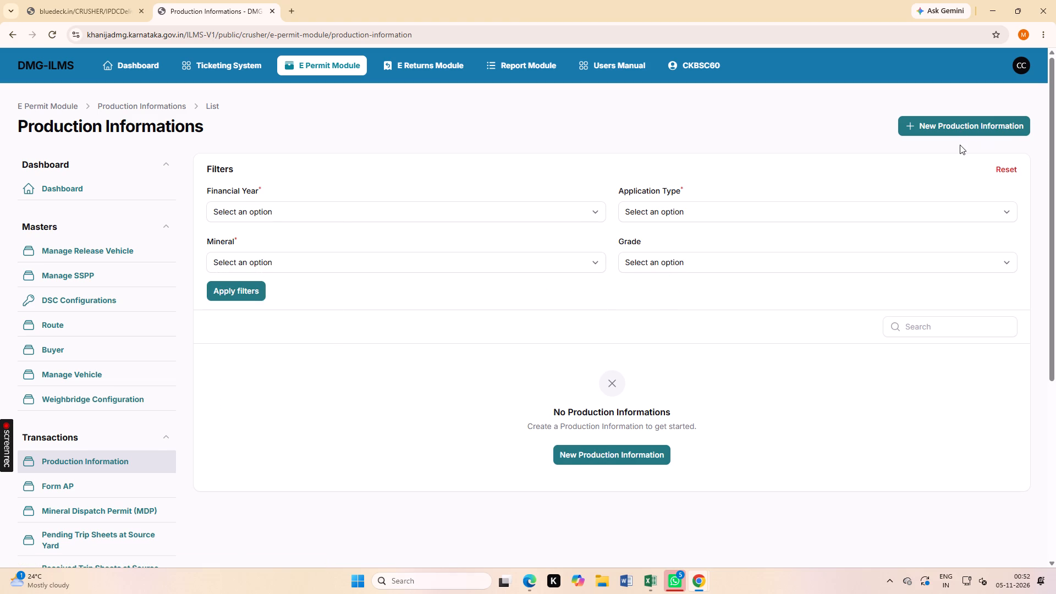
pyautogui.click(939, 122)
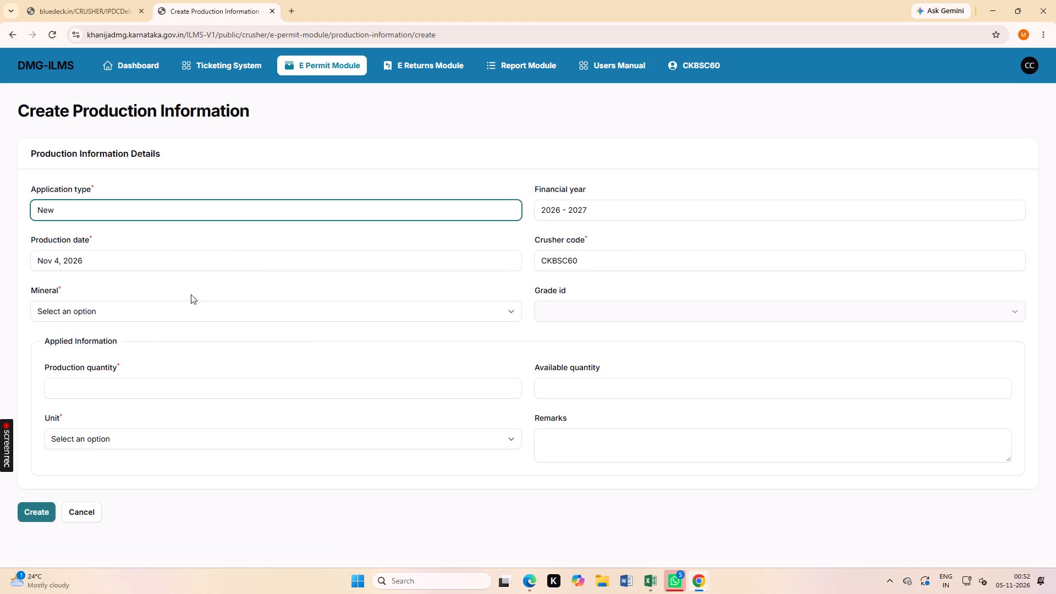
# Set the production entry's mineral to Ordinary Building Stone and its grade to 20MM.
pyautogui.scroll(-1, 153, 311)
pyautogui.scroll(-3, 204, 322)
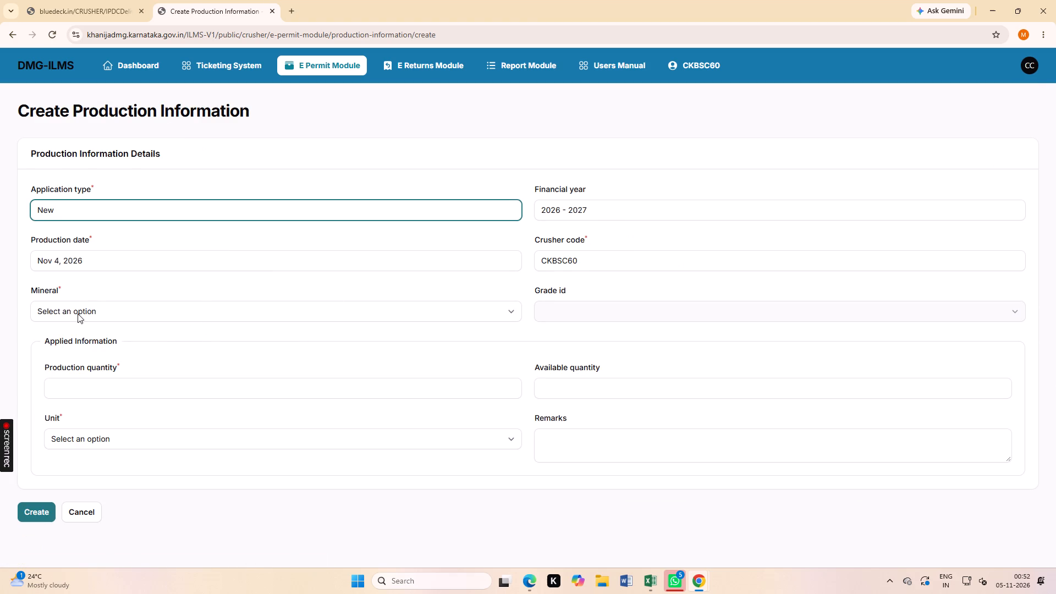
pyautogui.click(78, 315)
pyautogui.click(102, 338)
pyautogui.click(127, 285)
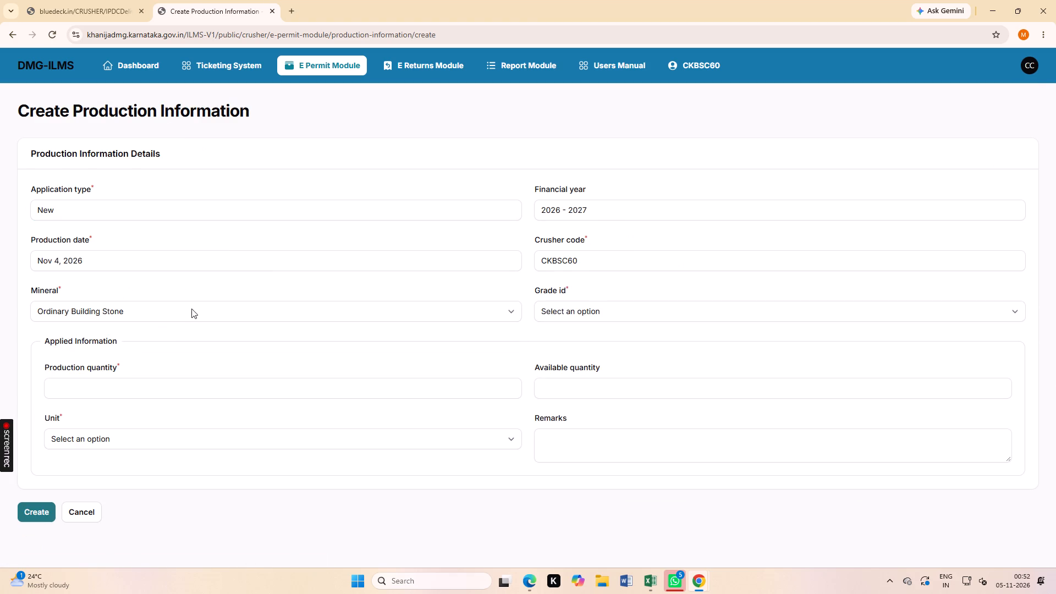
pyautogui.click(586, 305)
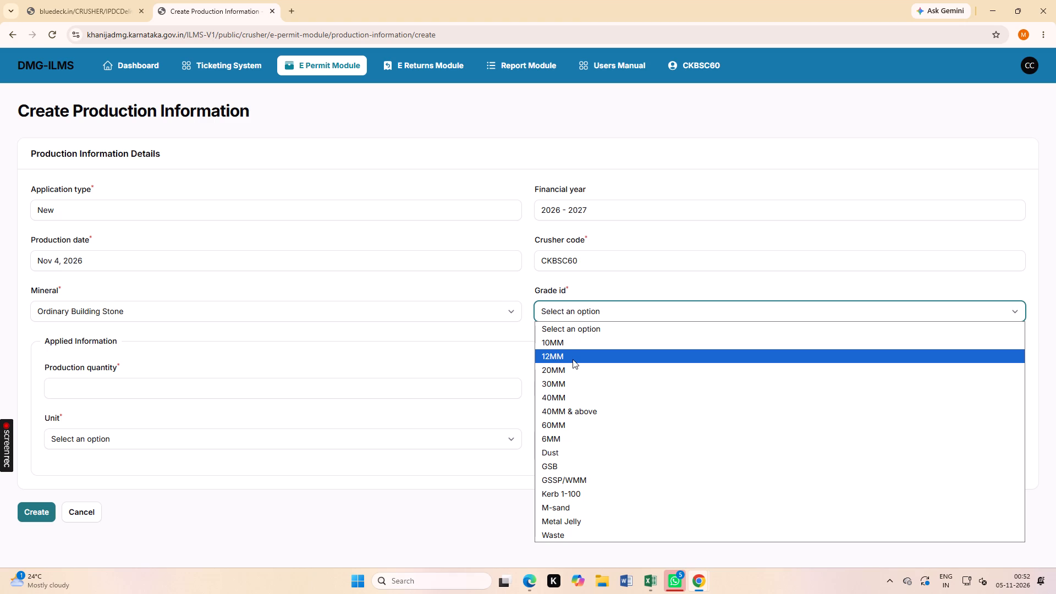
pyautogui.click(570, 372)
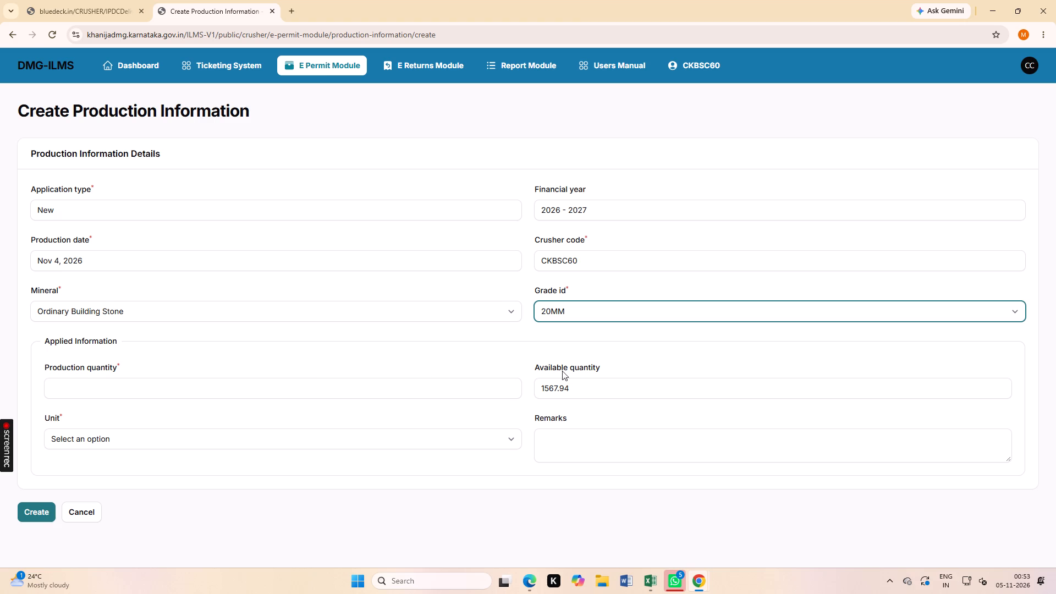
# Enter a production quantity of 500 in Metric Ton(MT) and create the 20MM production entry.
pyautogui.click(183, 381)
pyautogui.write('500')
pyautogui.click(146, 364)
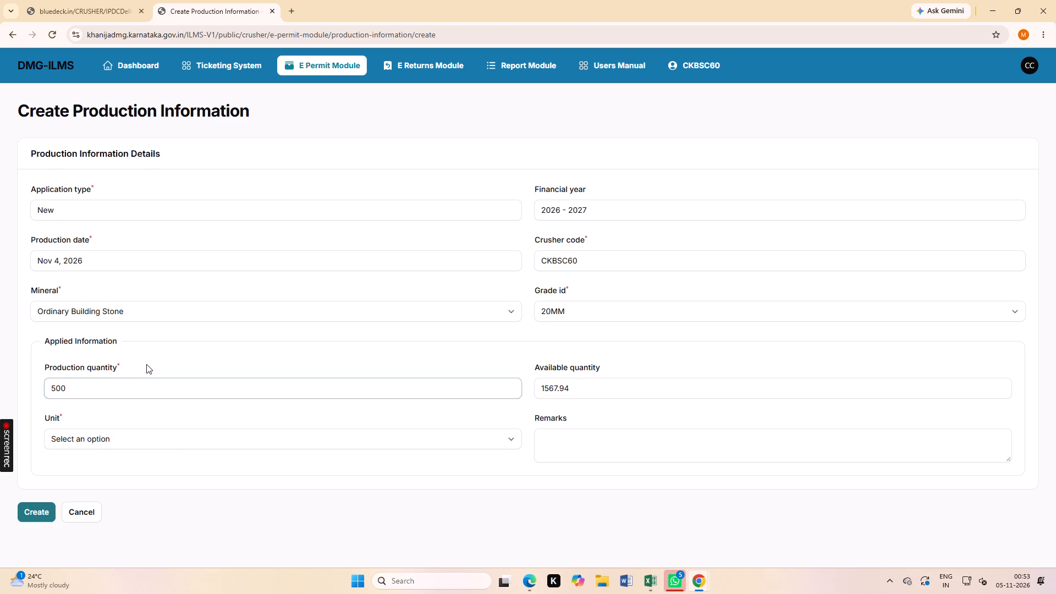
pyautogui.click(121, 440)
pyautogui.click(101, 466)
pyautogui.click(104, 416)
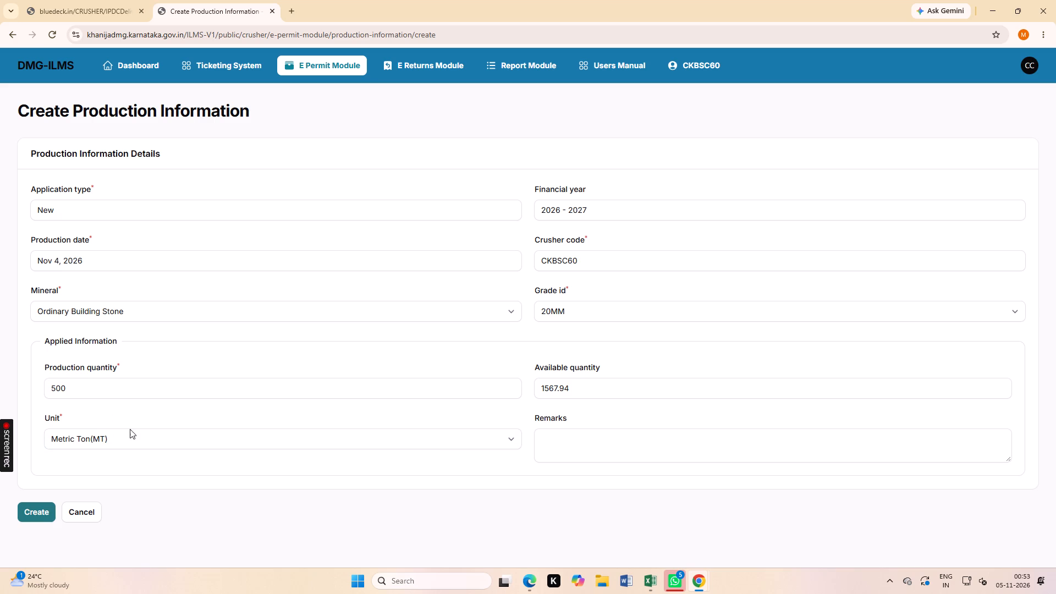
pyautogui.scroll(-2, 442, 453)
pyautogui.scroll(3, 186, 509)
pyautogui.click(40, 514)
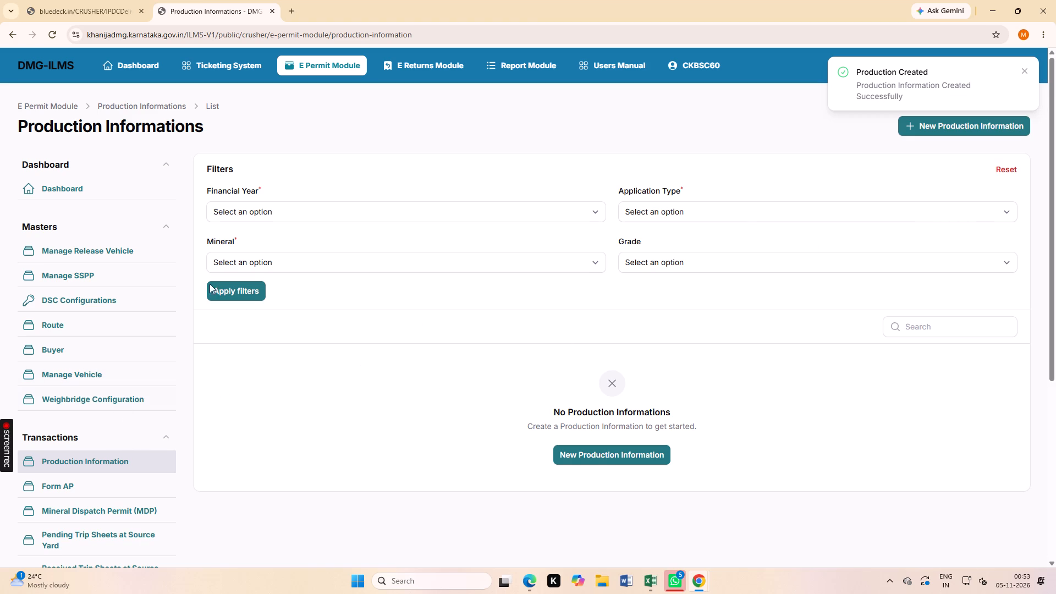
# Create another production entry for Ordinary Building Stone, grade 12MM, with quantity 500 in Metric Ton(MT).
pyautogui.click(922, 129)
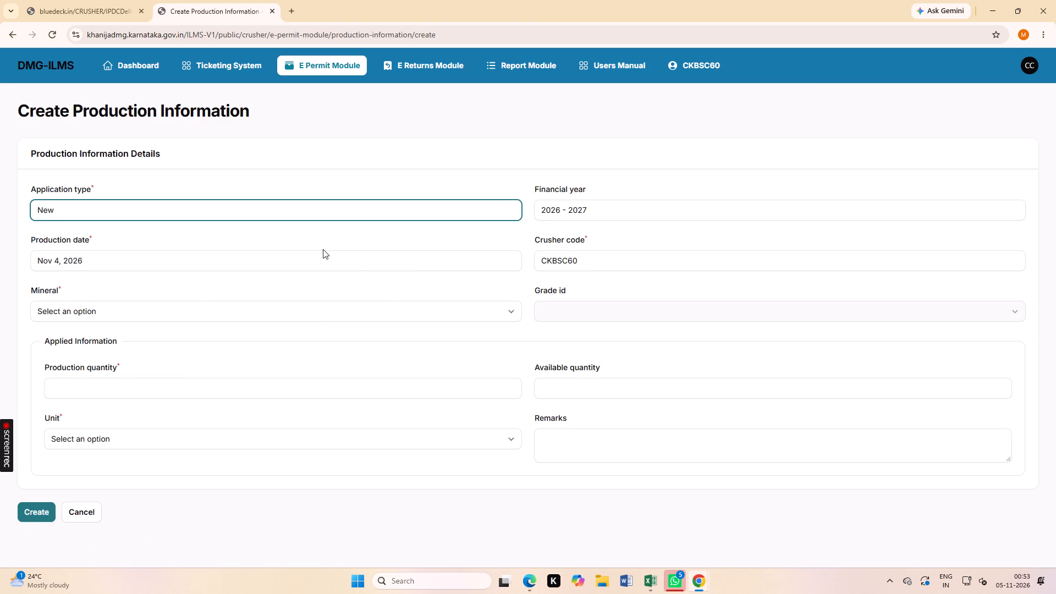
pyautogui.click(210, 311)
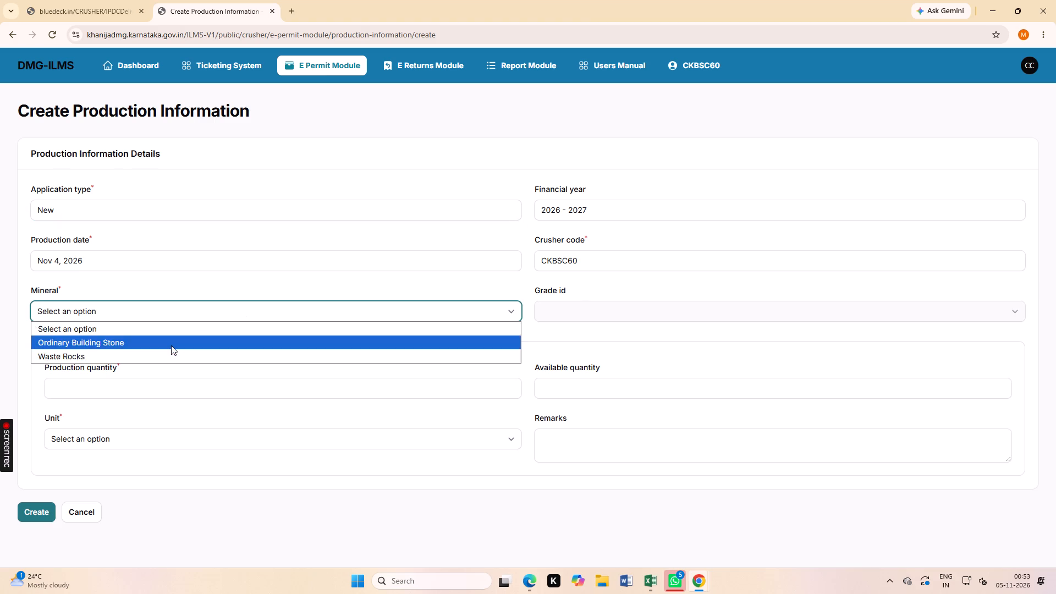
pyautogui.click(171, 345)
pyautogui.click(606, 313)
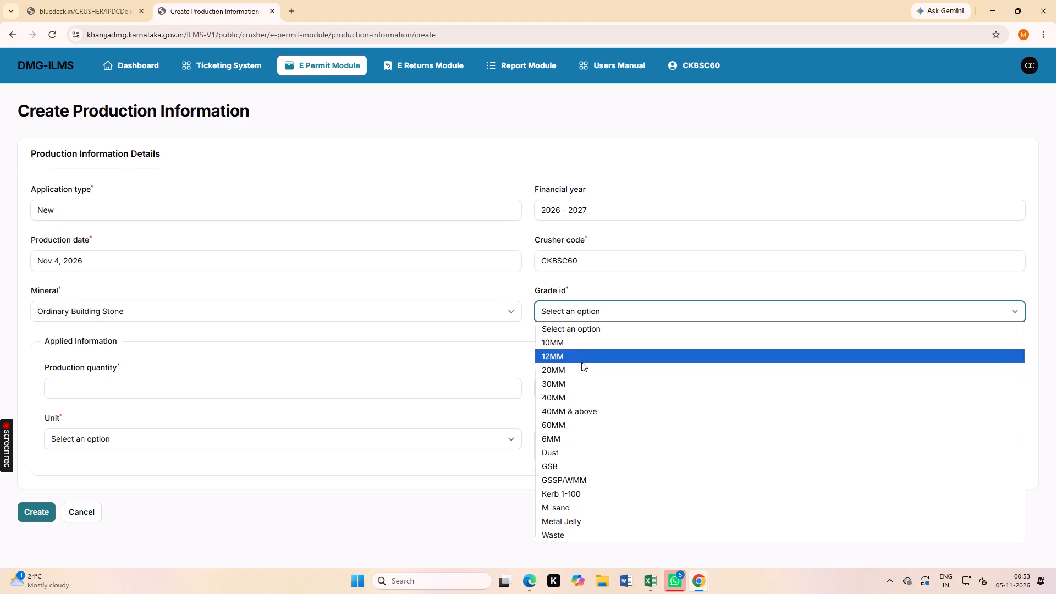
pyautogui.click(577, 359)
pyautogui.click(199, 383)
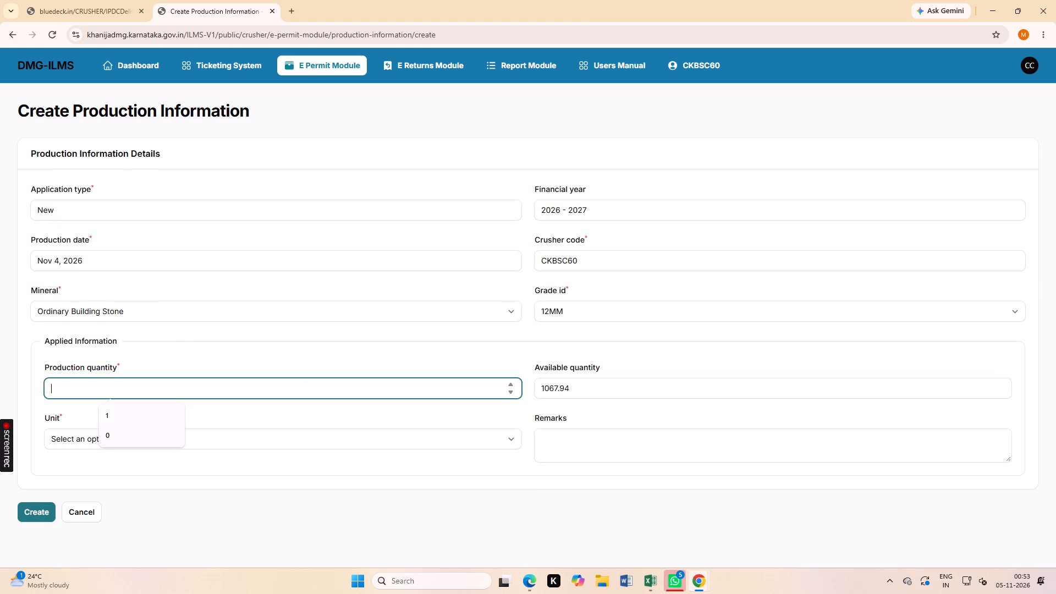
pyautogui.write('500')
pyautogui.click(174, 438)
pyautogui.click(146, 463)
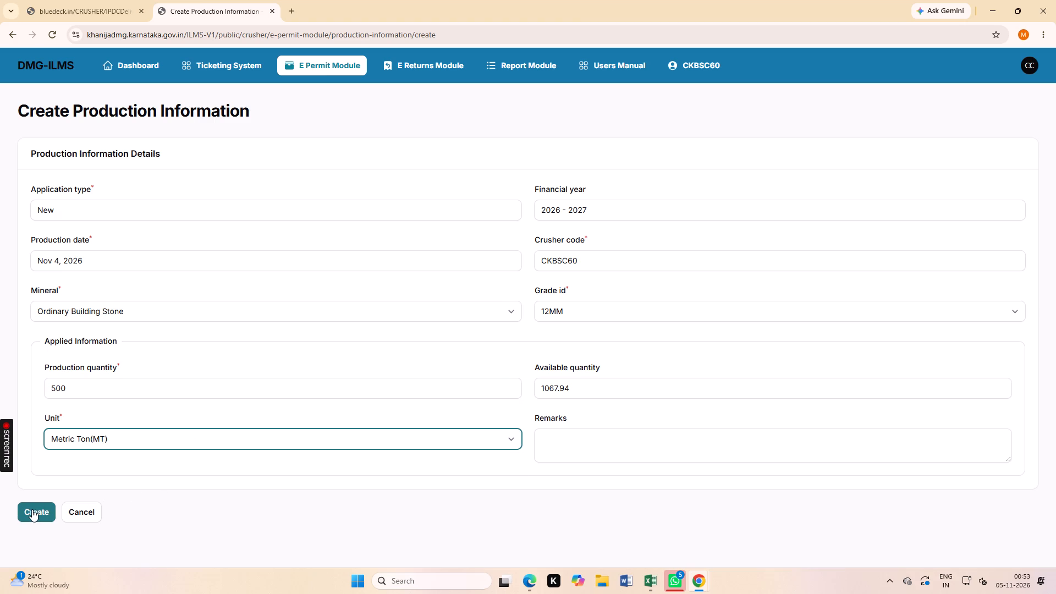
pyautogui.click(31, 509)
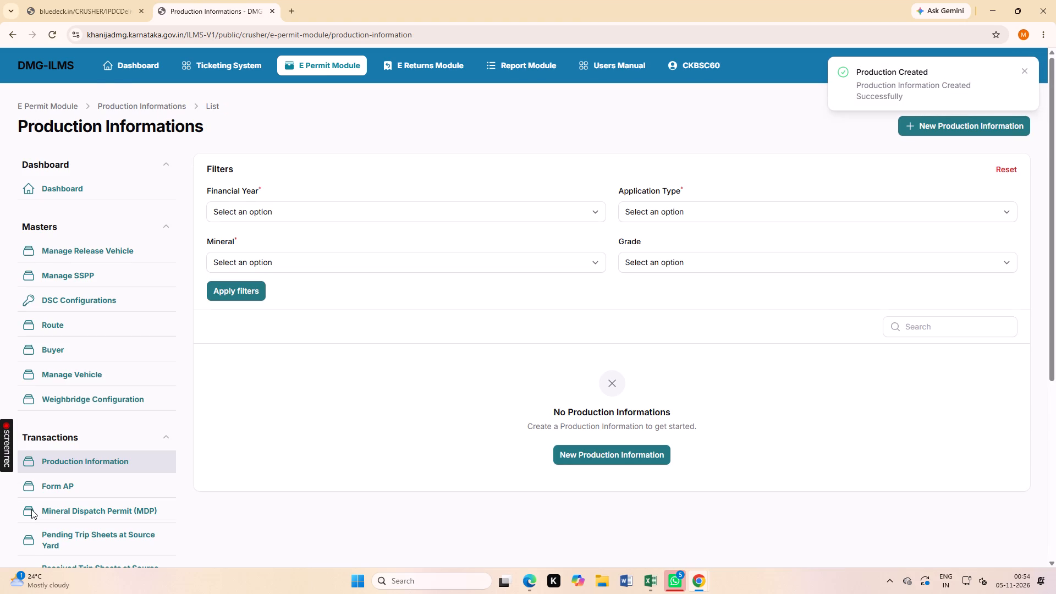
# Start a Form AP with application type New, mineral Ordinary Building Stone and grade 20MM.
pyautogui.click(76, 493)
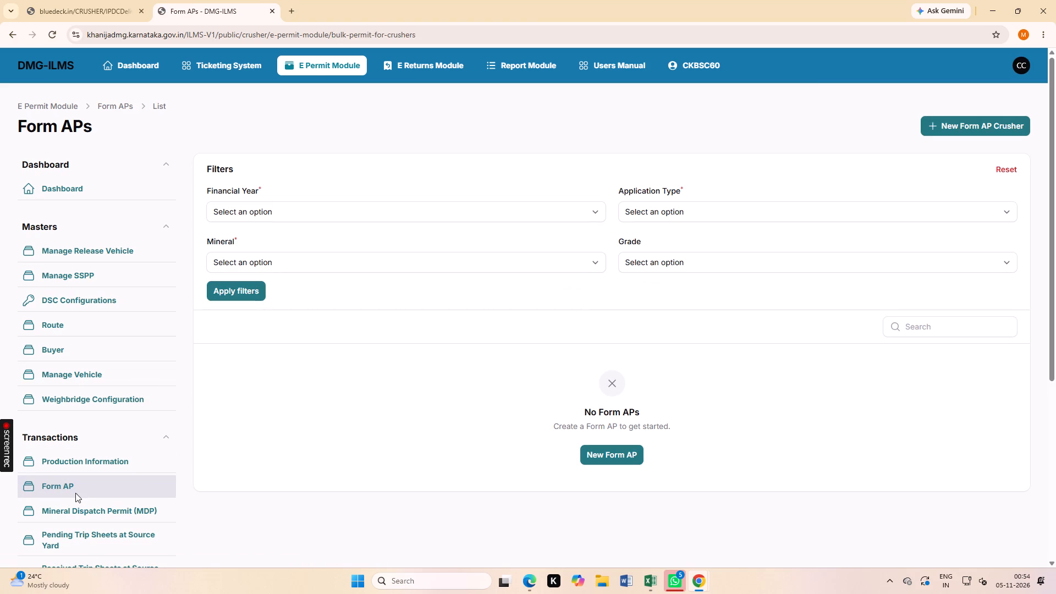
pyautogui.click(949, 124)
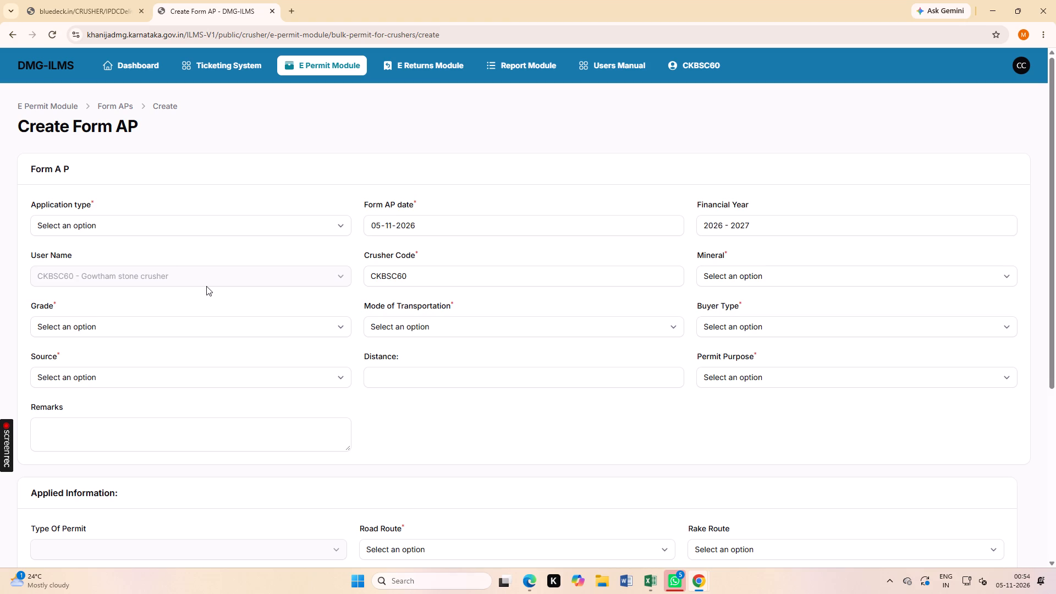
pyautogui.click(113, 228)
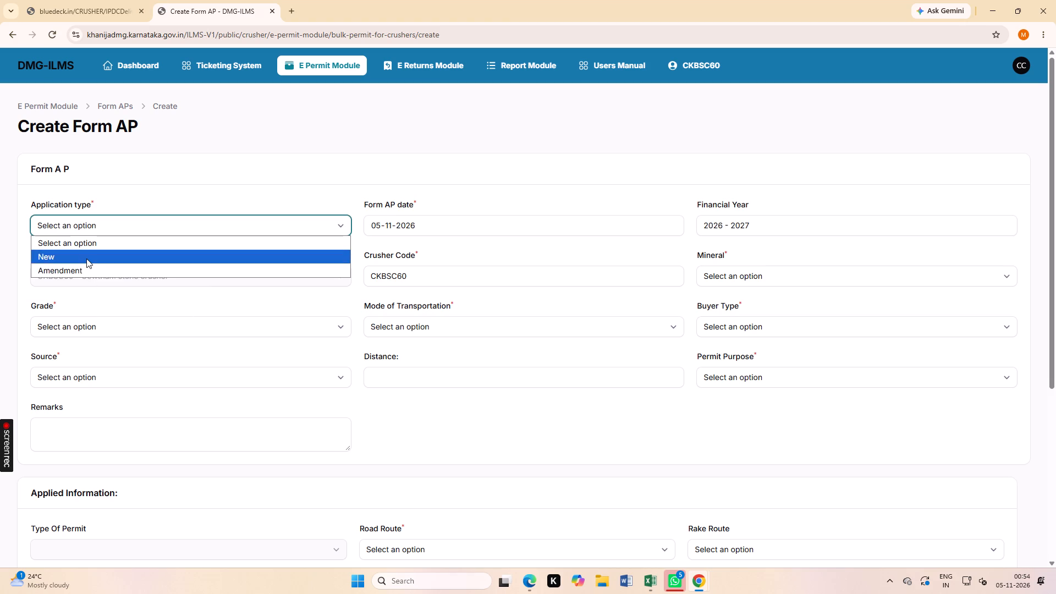
pyautogui.click(86, 258)
pyautogui.click(159, 174)
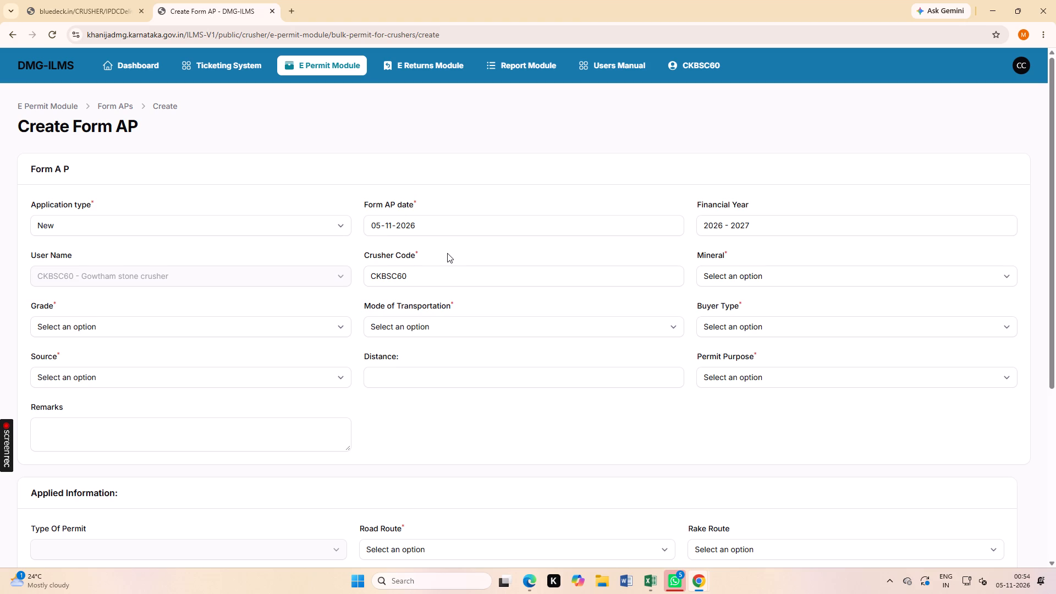
pyautogui.click(757, 274)
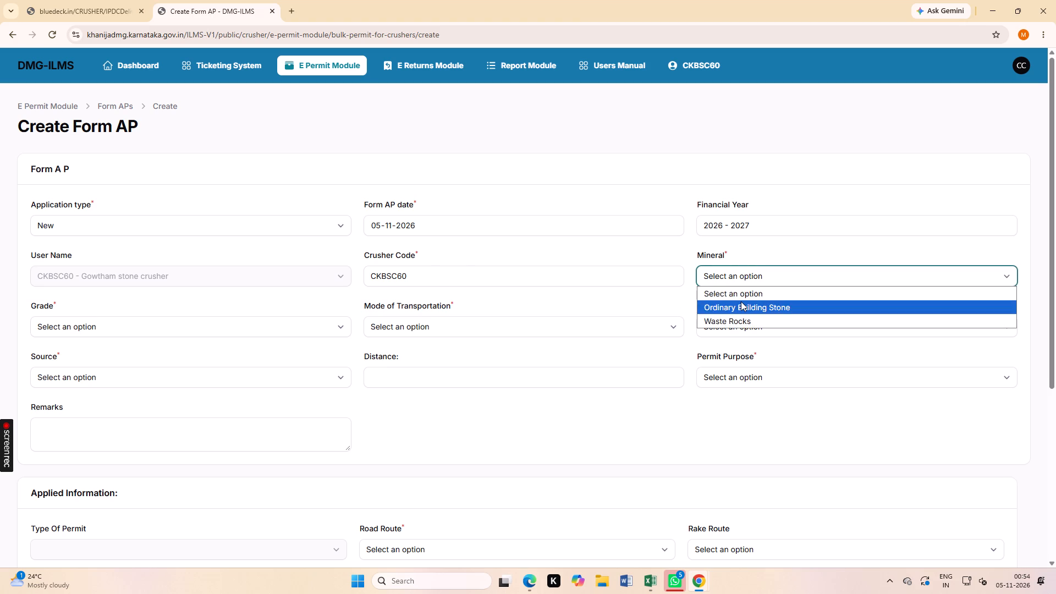
pyautogui.click(741, 301)
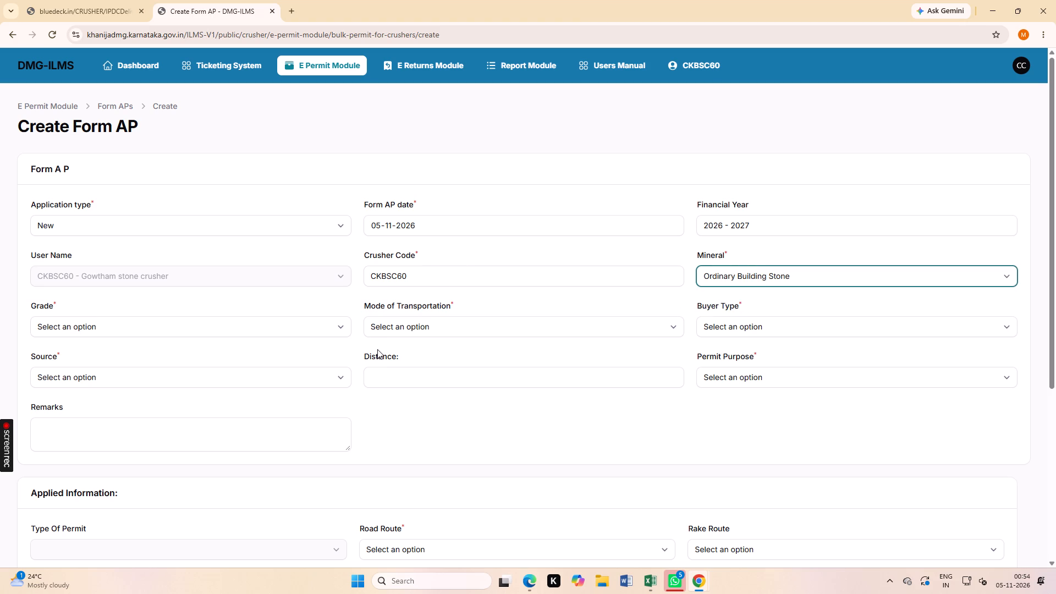
pyautogui.scroll(-1, 74, 359)
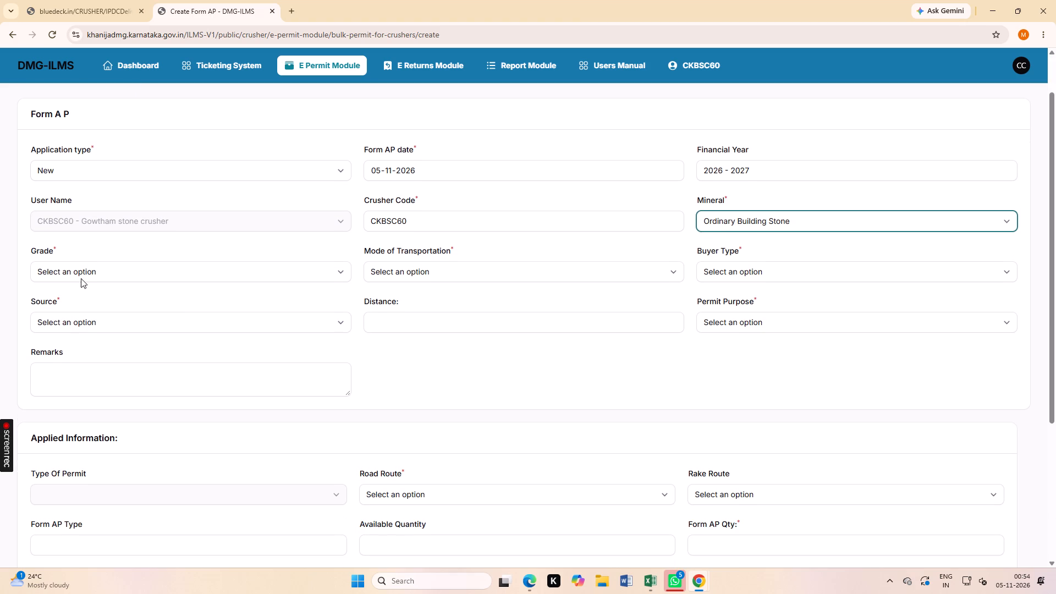
pyautogui.click(81, 278)
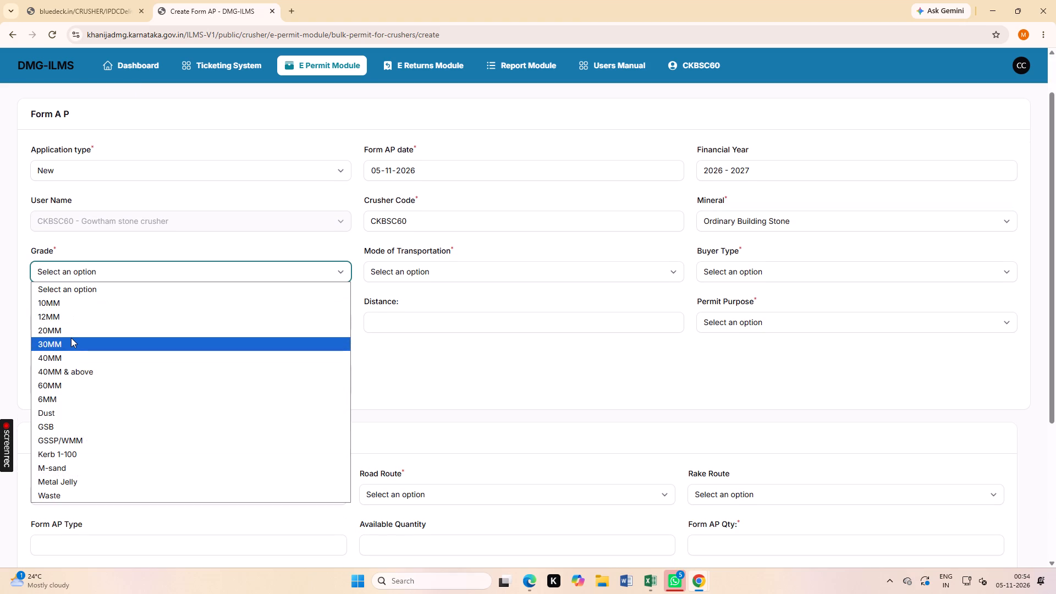
pyautogui.click(73, 327)
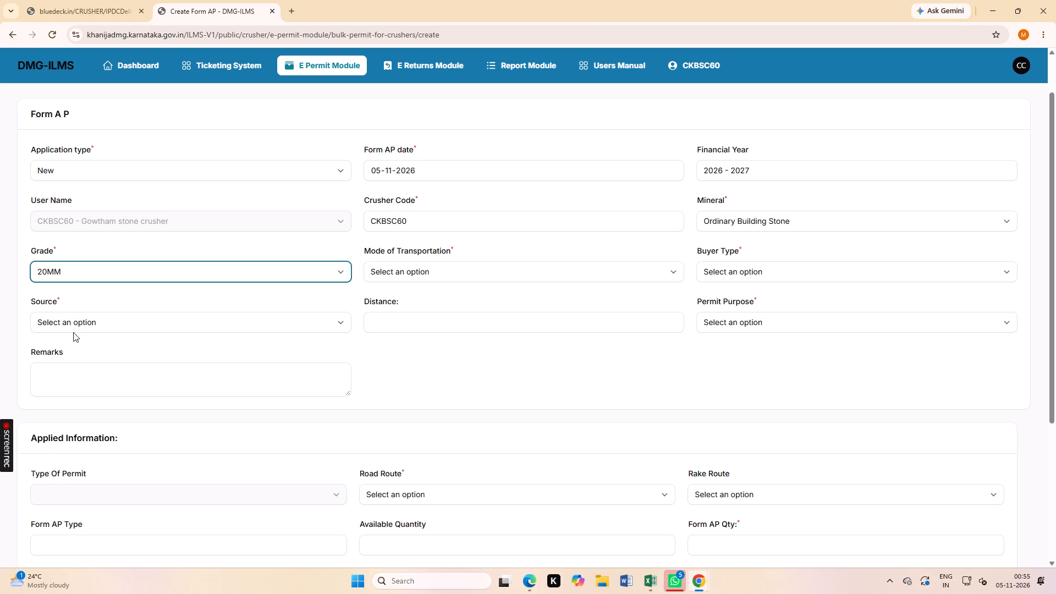
# Set the 20MM Form AP's transport mode to By Road, source to Kanivenarayanapura and permit purpose to D2 -InState sale to Mineral based Industry.
pyautogui.click(421, 269)
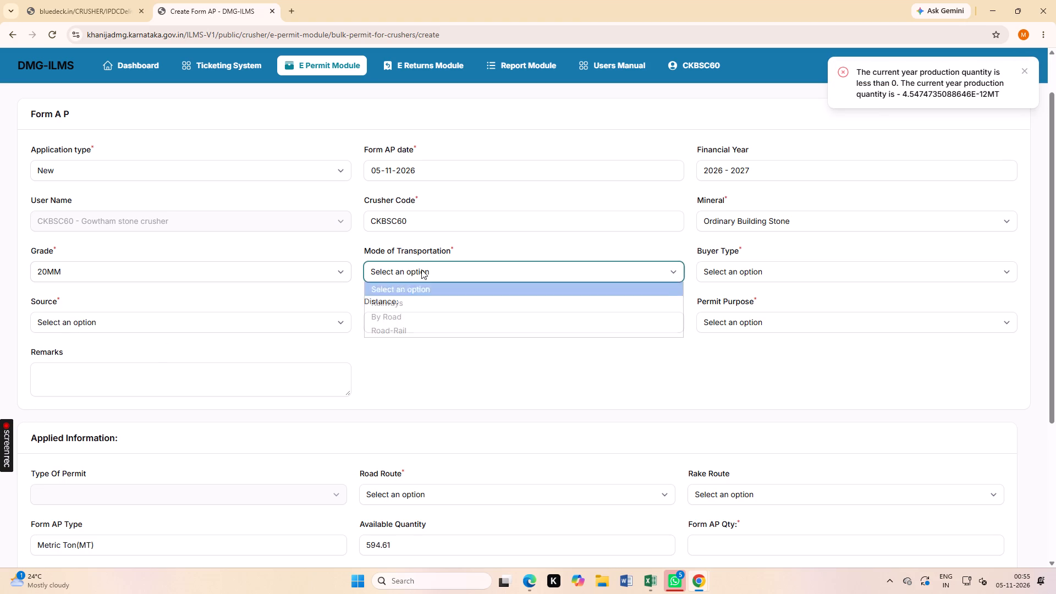
pyautogui.click(395, 312)
pyautogui.click(155, 300)
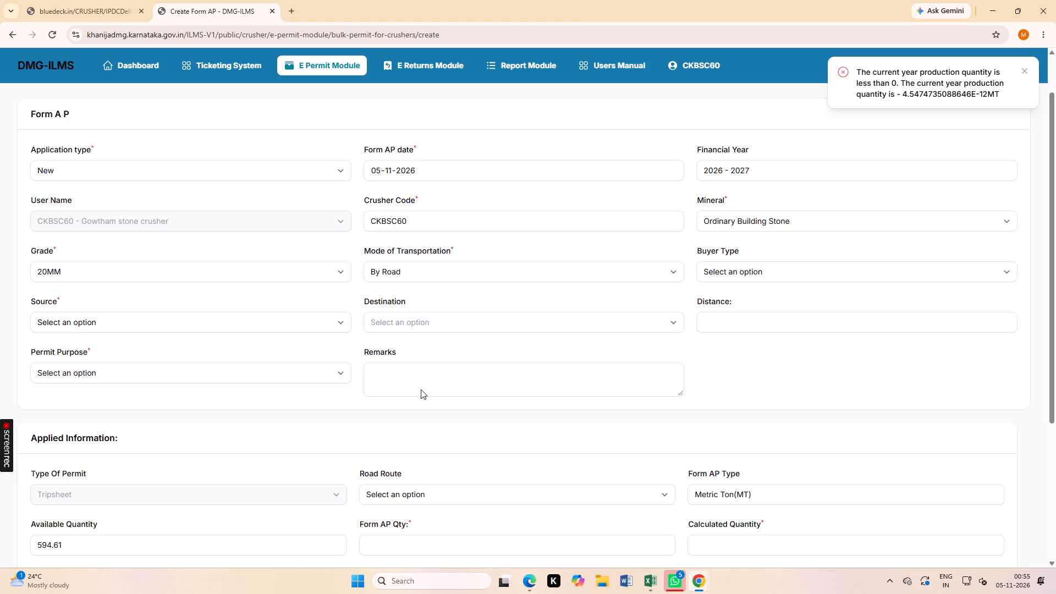
pyautogui.click(155, 318)
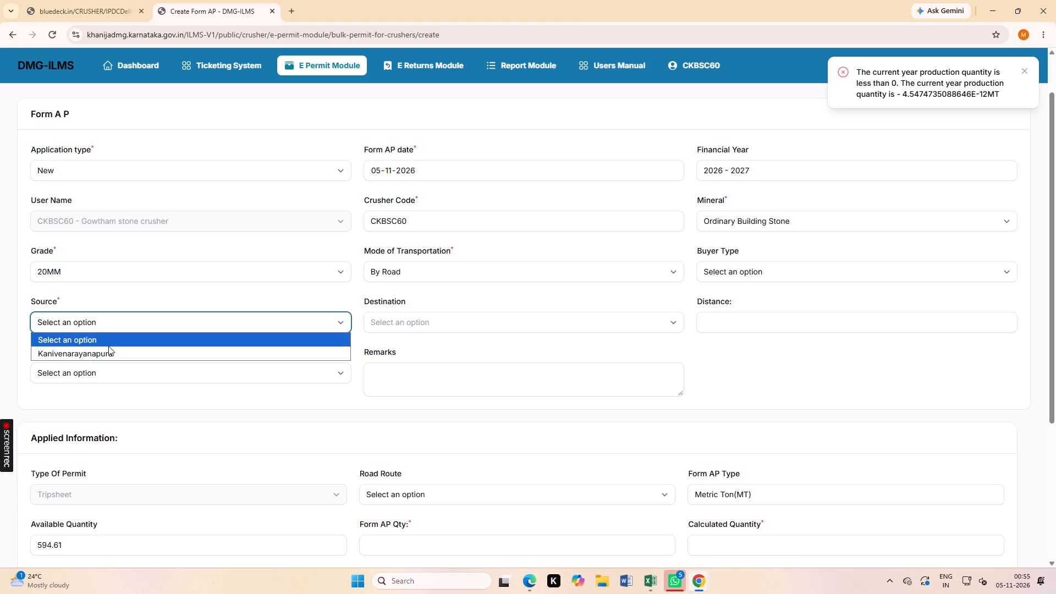
pyautogui.click(107, 349)
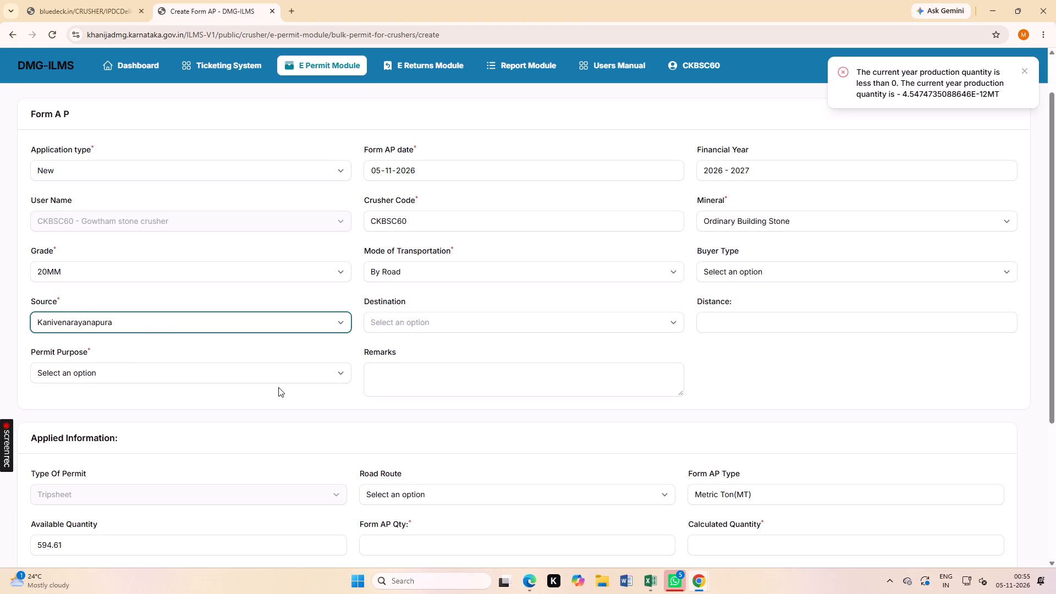
pyautogui.scroll(-1, 278, 387)
pyautogui.scroll(2, 199, 399)
pyautogui.scroll(-1, 195, 401)
pyautogui.click(136, 370)
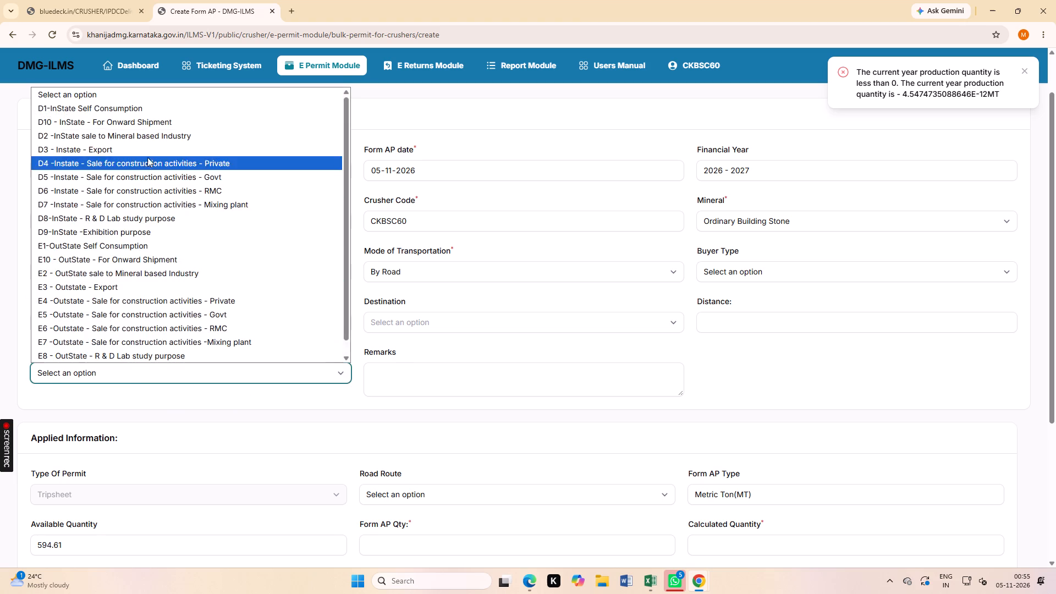
pyautogui.click(167, 135)
pyautogui.click(107, 347)
# Enter 594.61 as the Form AP quantity and create the 20MM Form AP.
pyautogui.scroll(-2, 282, 441)
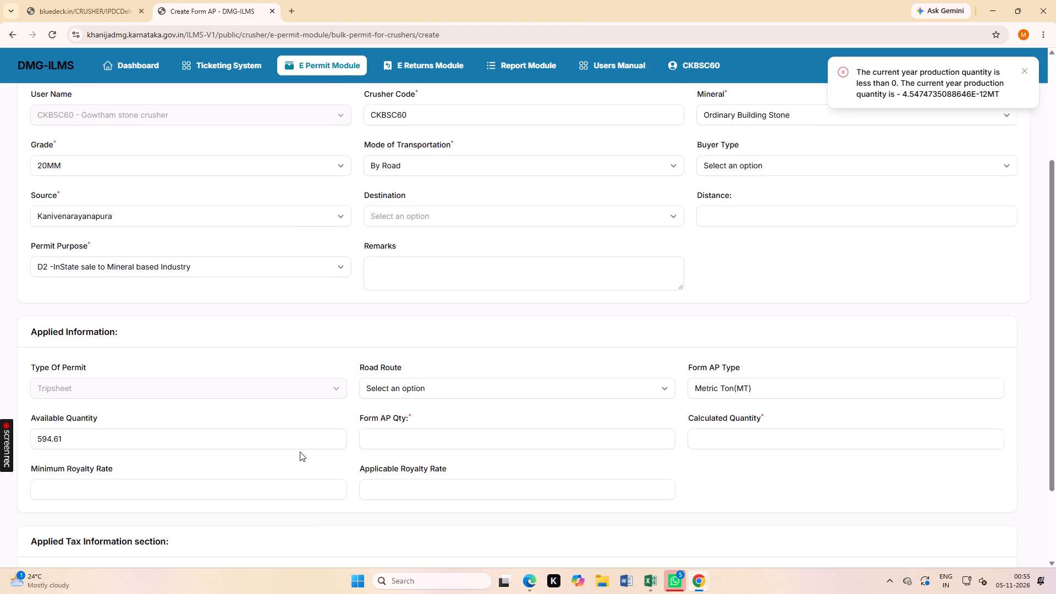
pyautogui.click(457, 439)
pyautogui.click(430, 438)
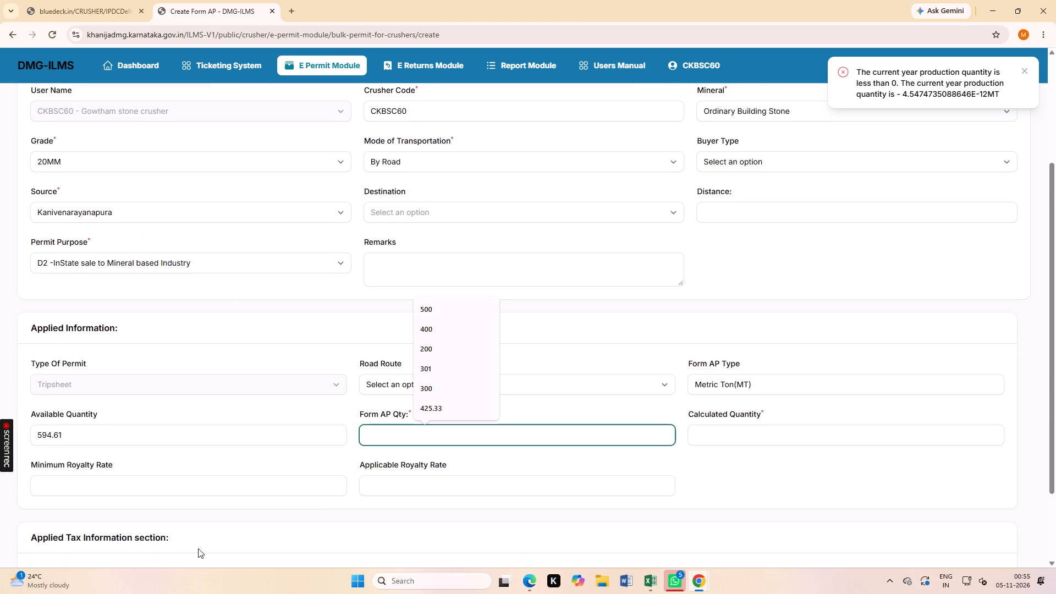
pyautogui.write('594.64')
pyautogui.press('BackSpace')
pyautogui.press('1')
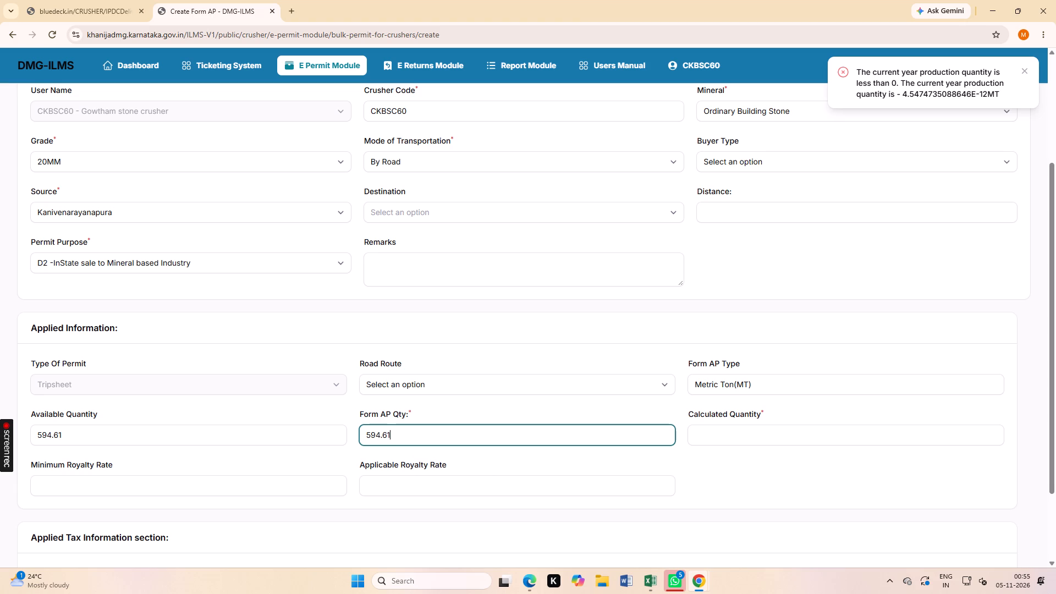
pyautogui.click(362, 346)
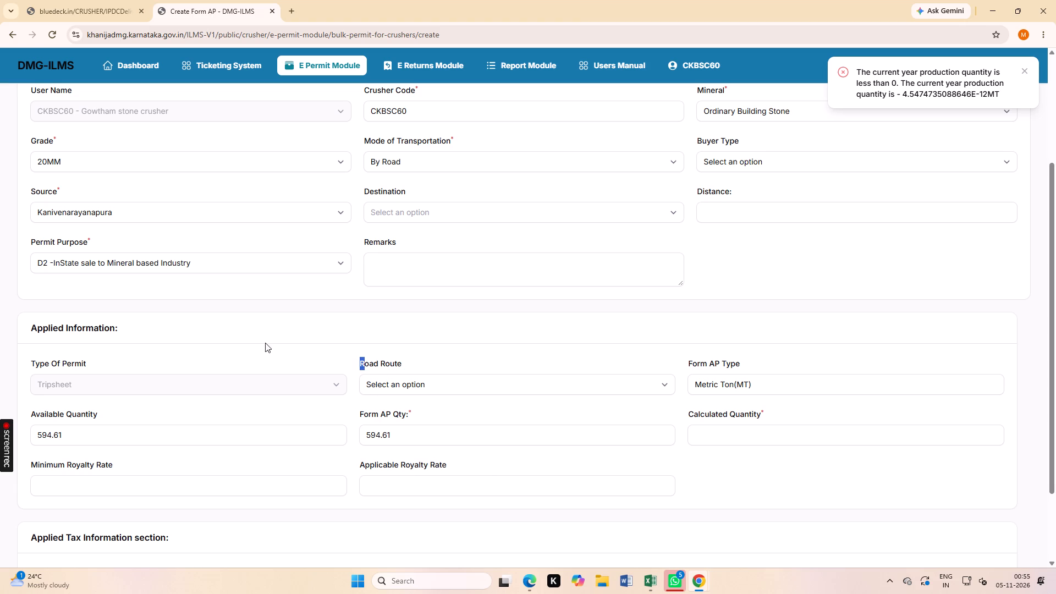
pyautogui.click(265, 343)
pyautogui.scroll(-2, 223, 481)
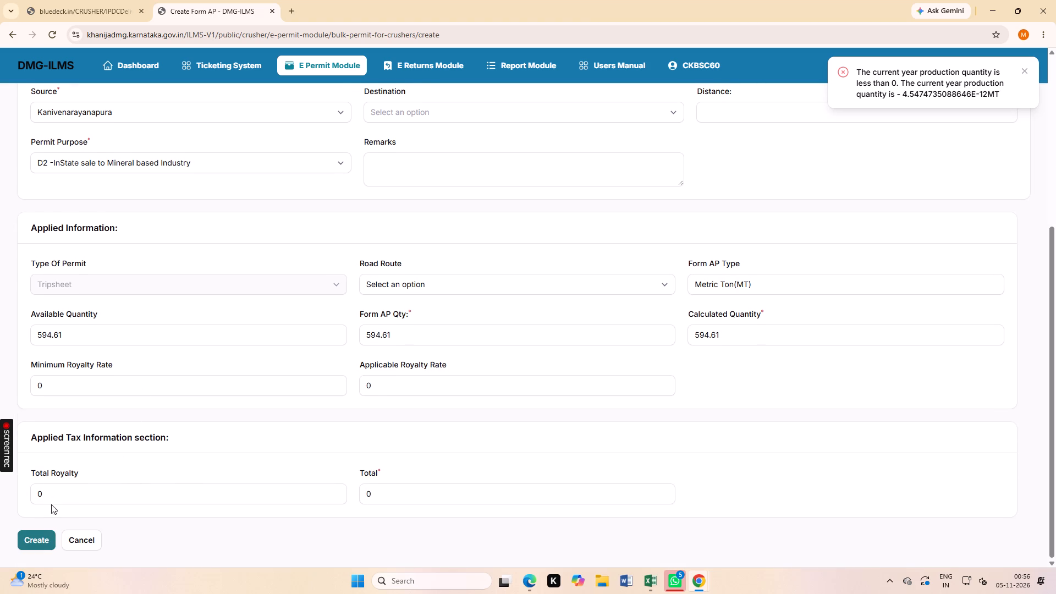
pyautogui.scroll(1, 96, 504)
pyautogui.scroll(1, 206, 498)
pyautogui.scroll(-2, 131, 510)
pyautogui.scroll(-2, 36, 536)
pyautogui.click(30, 538)
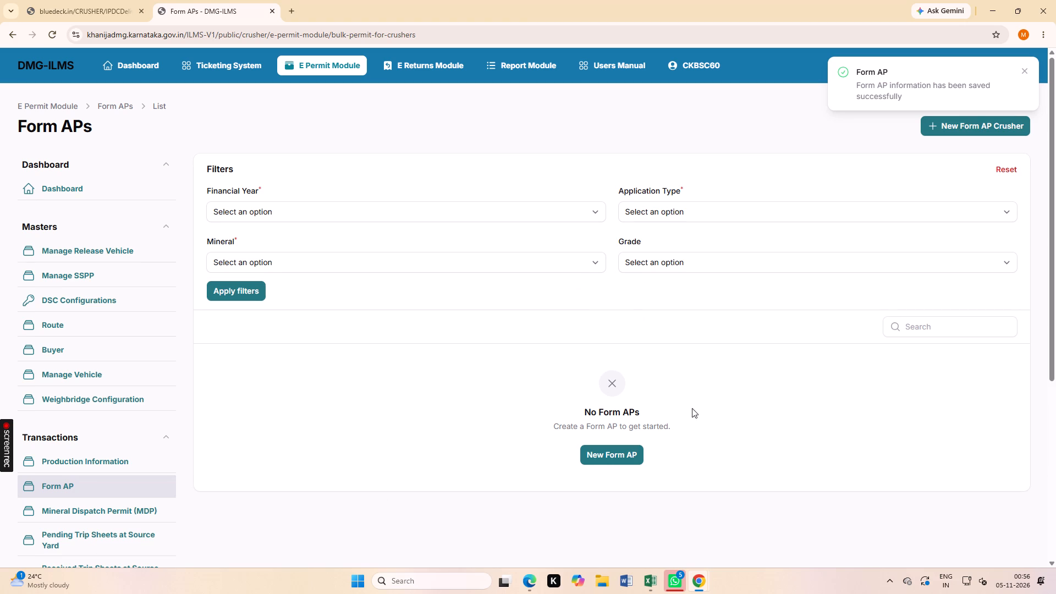
# Start another Form AP with application type New, mineral Ordinary Building Stone and grade 12MM.
pyautogui.click(945, 131)
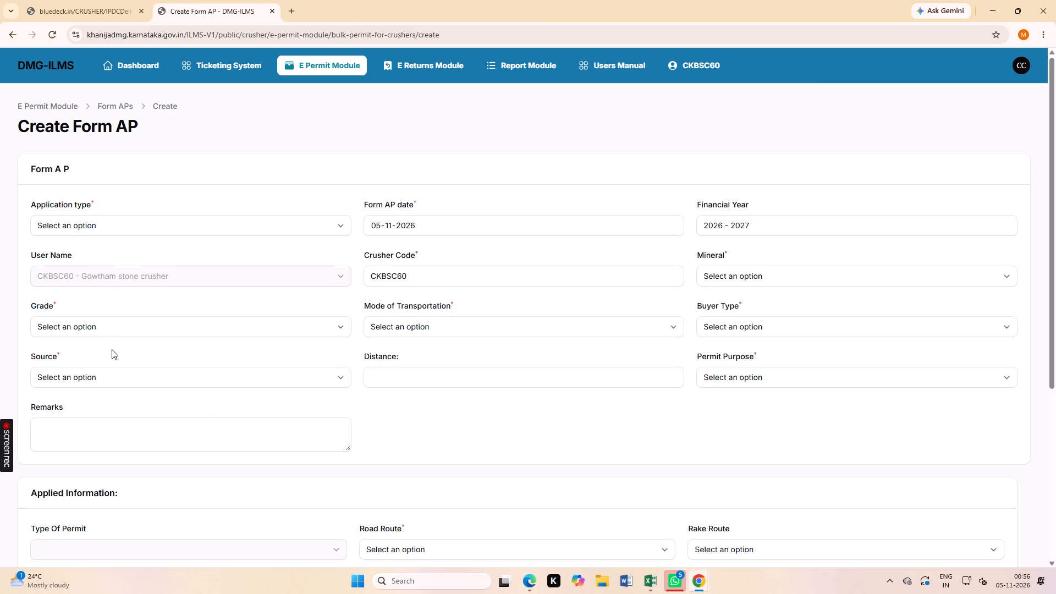
pyautogui.click(107, 226)
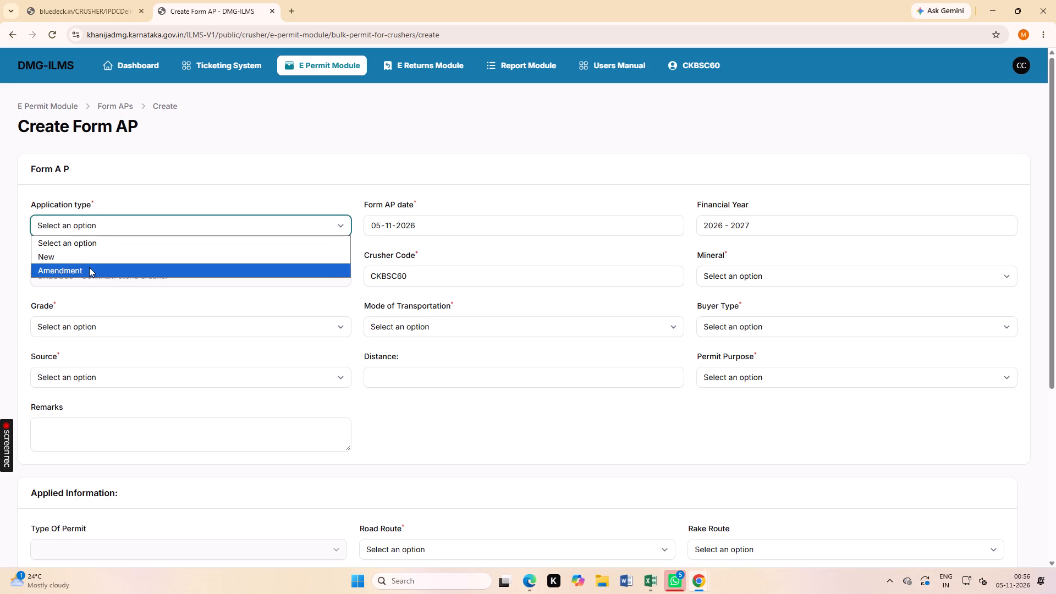
pyautogui.moveTo(87, 268); pyautogui.dragTo(90, 262)
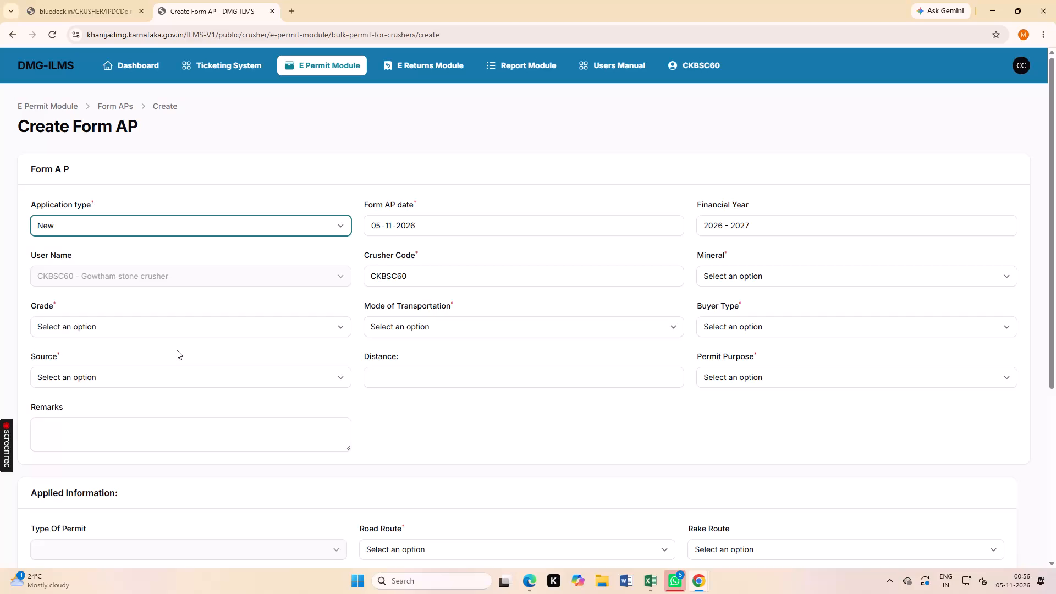
pyautogui.click(768, 269)
pyautogui.click(744, 308)
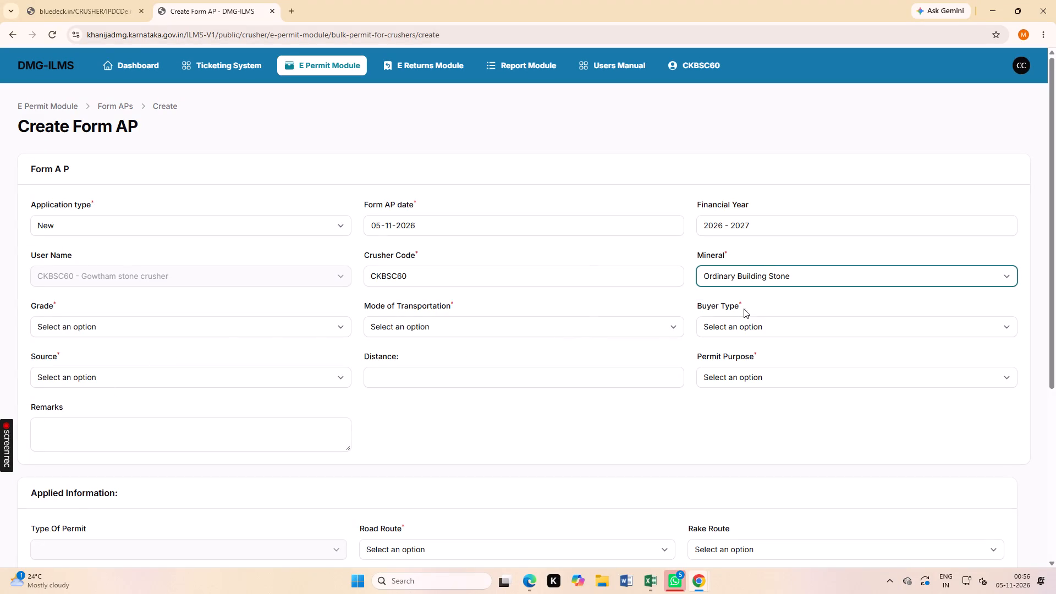
pyautogui.click(155, 322)
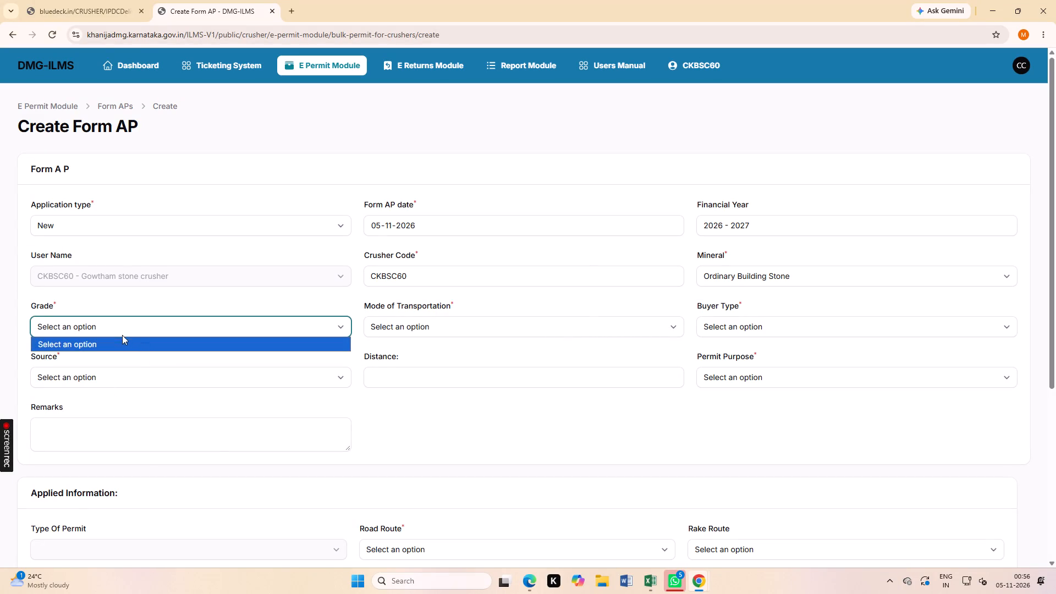
pyautogui.click(119, 332)
pyautogui.click(140, 326)
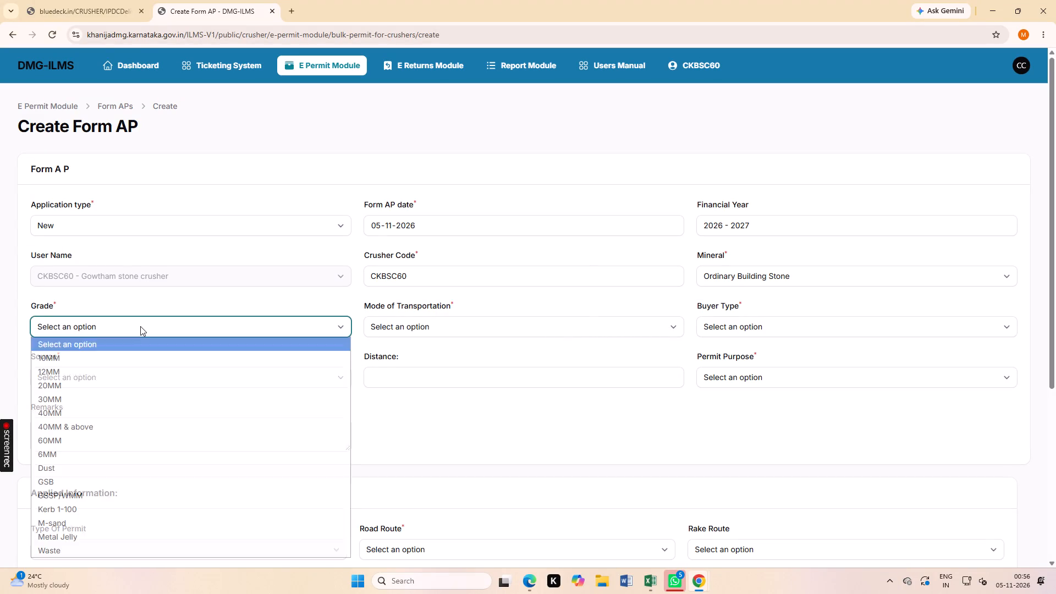
pyautogui.click(85, 373)
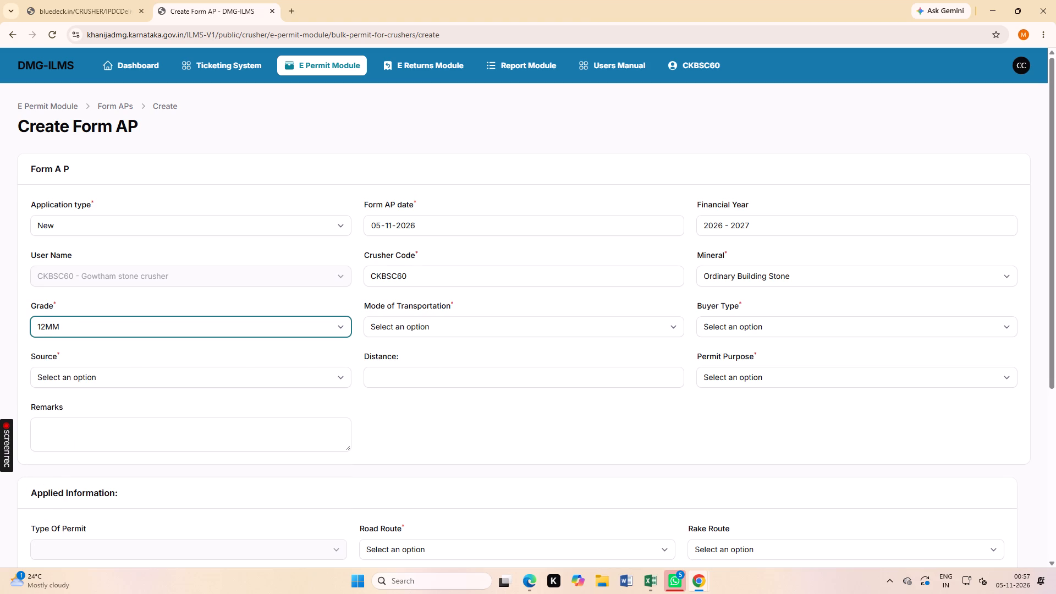
# Set the 12MM Form AP's transport mode to By Road, source to Kanivenarayanapura and permit purpose to D2 -InState sale to Mineral based Industry.
pyautogui.click(426, 331)
pyautogui.click(415, 374)
pyautogui.click(287, 351)
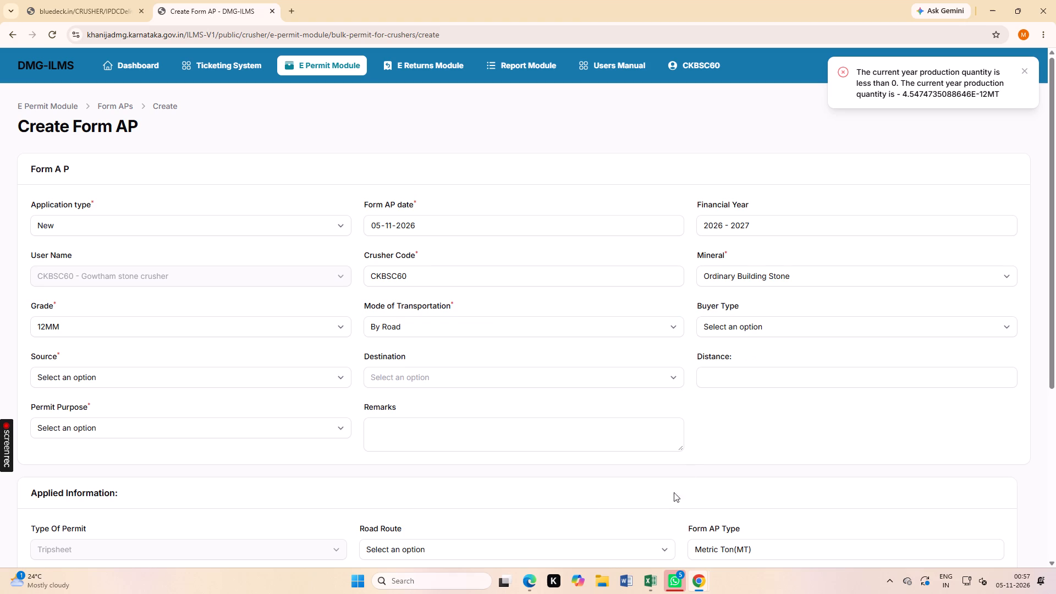
pyautogui.scroll(-1, 180, 379)
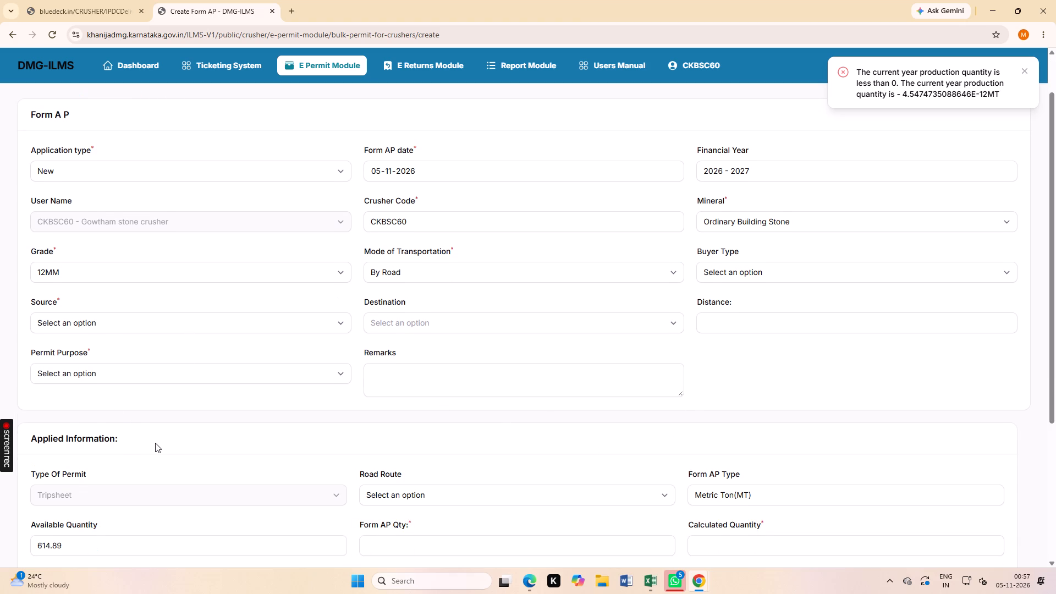
pyautogui.click(80, 322)
pyautogui.click(70, 353)
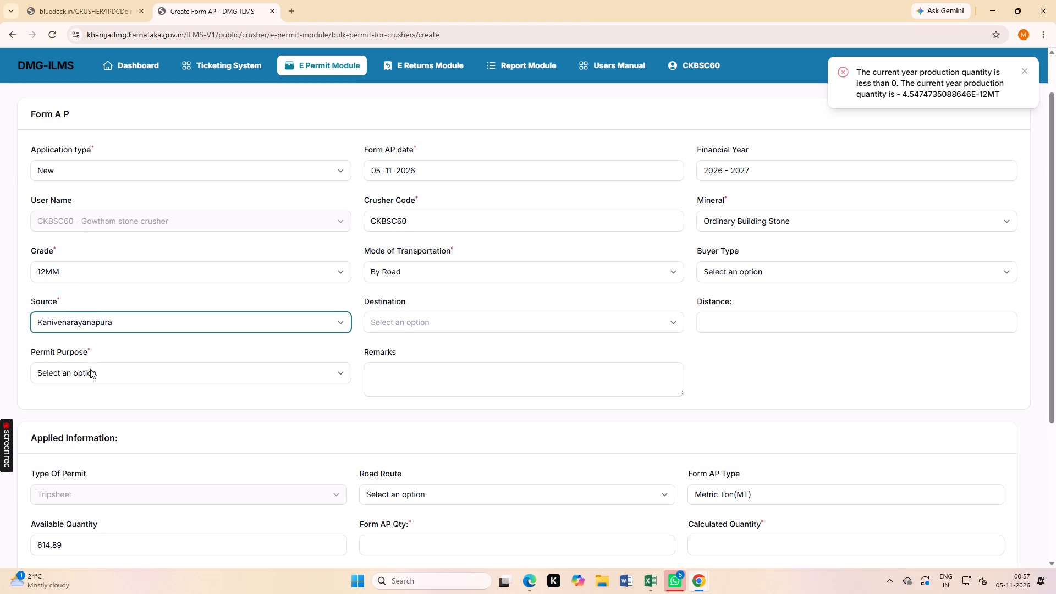
pyautogui.click(90, 372)
pyautogui.click(130, 136)
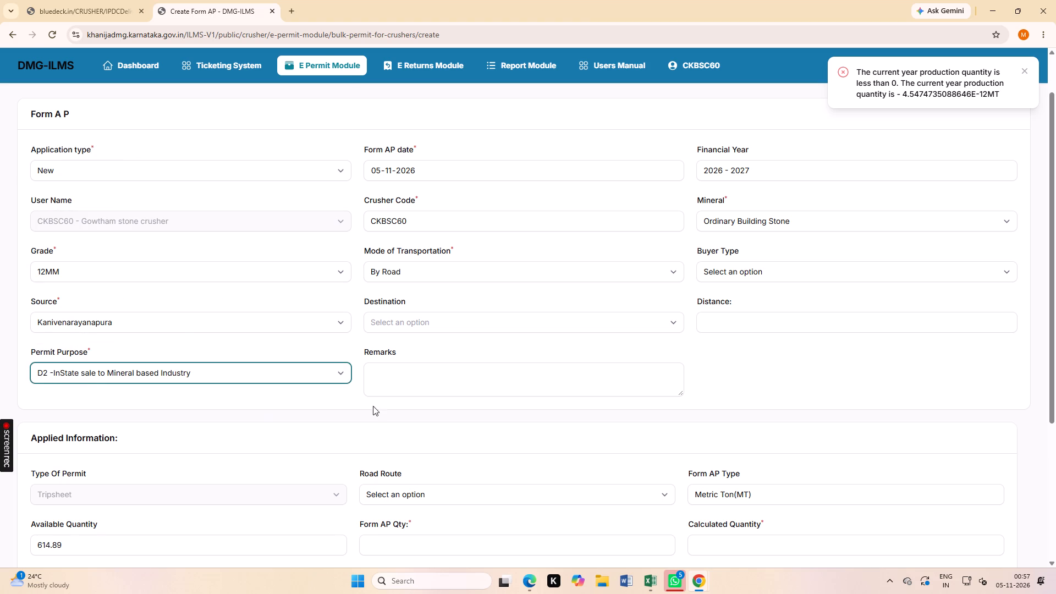
pyautogui.click(292, 397)
# Enter 614.89 as the Form AP quantity and create the 12MM Form AP.
pyautogui.scroll(-2, 439, 442)
pyautogui.click(411, 437)
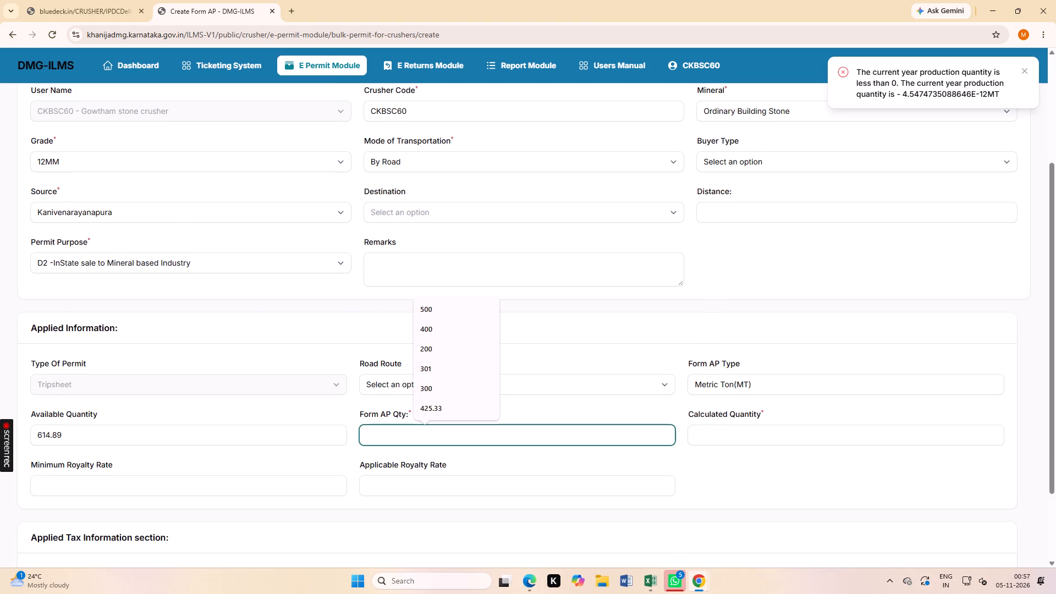
pyautogui.write('614.89')
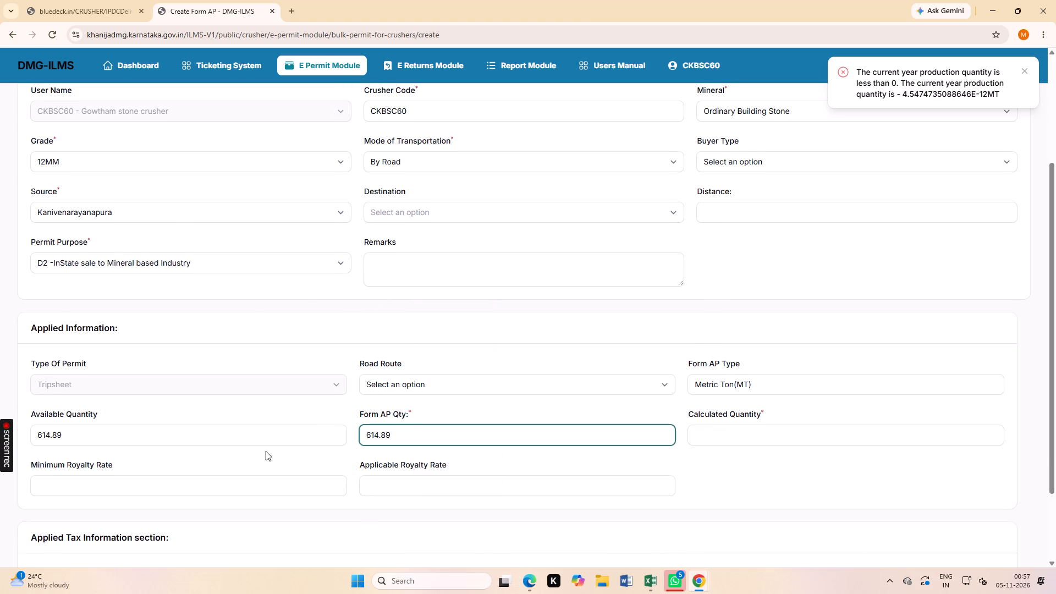
pyautogui.click(266, 459)
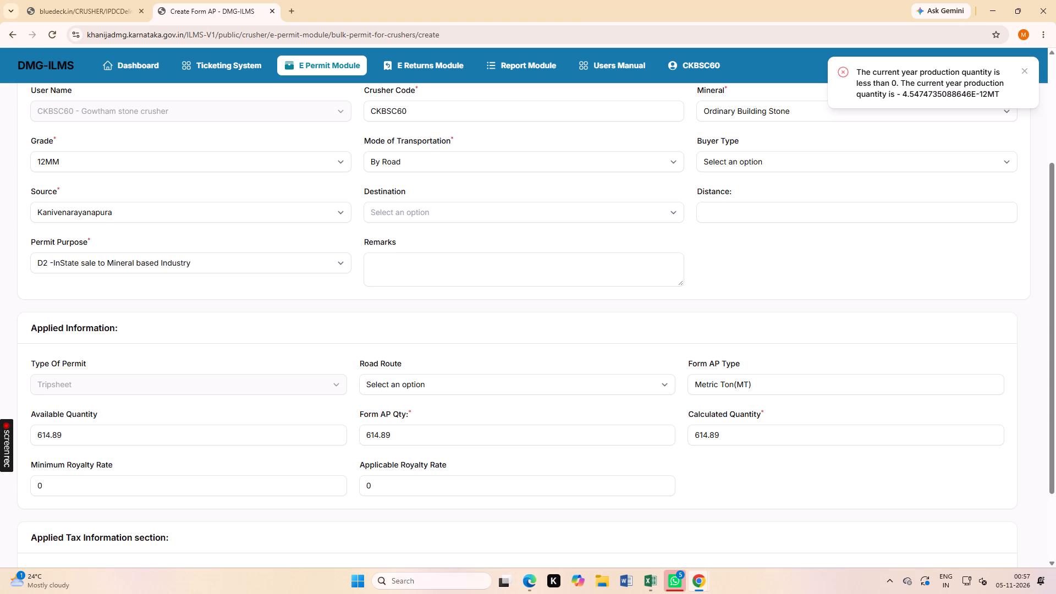
pyautogui.click(116, 455)
pyautogui.scroll(-5, 276, 514)
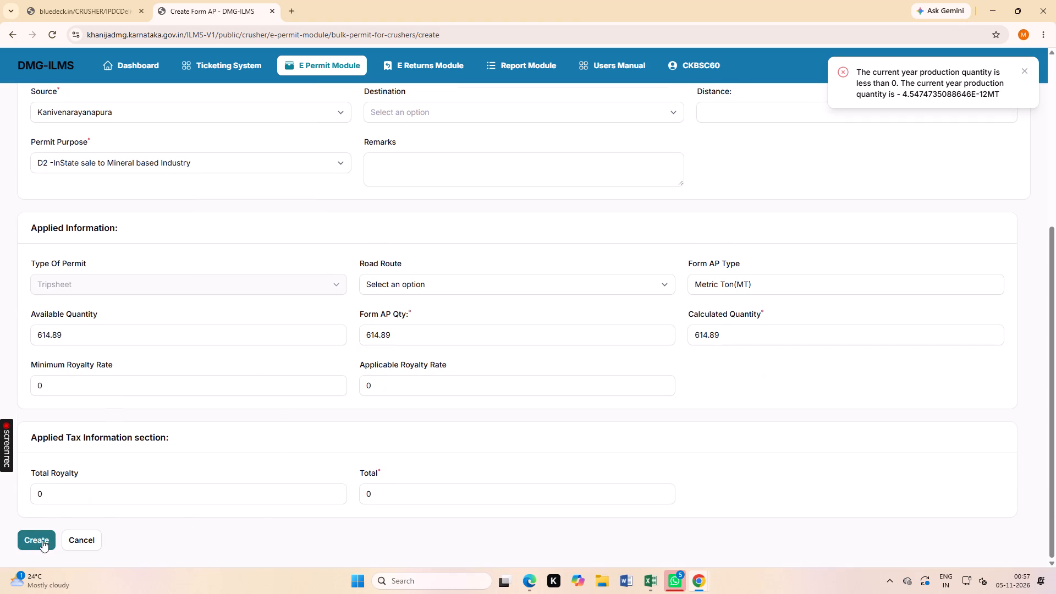
pyautogui.click(37, 539)
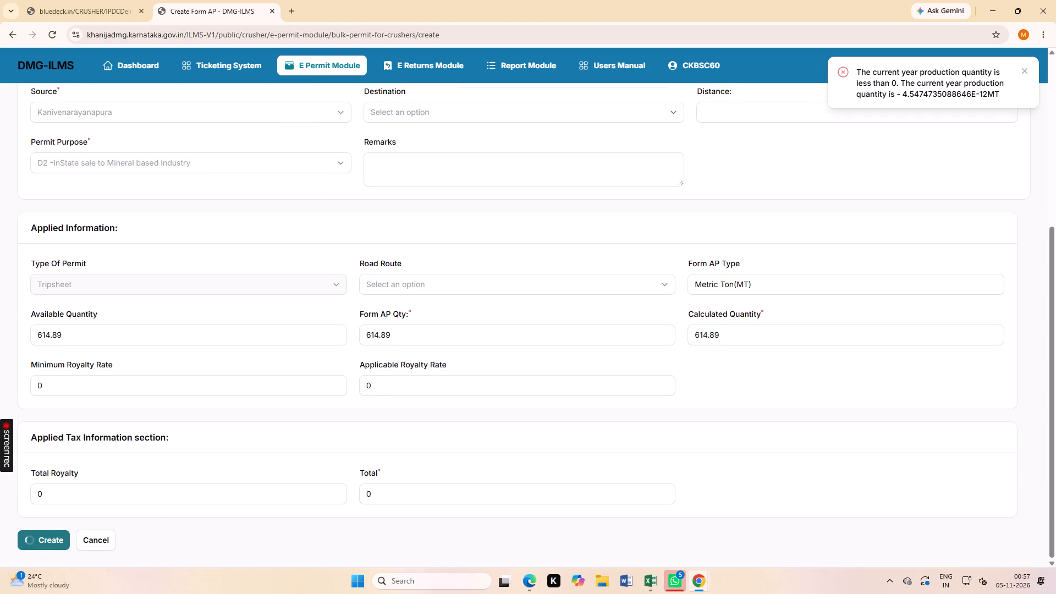